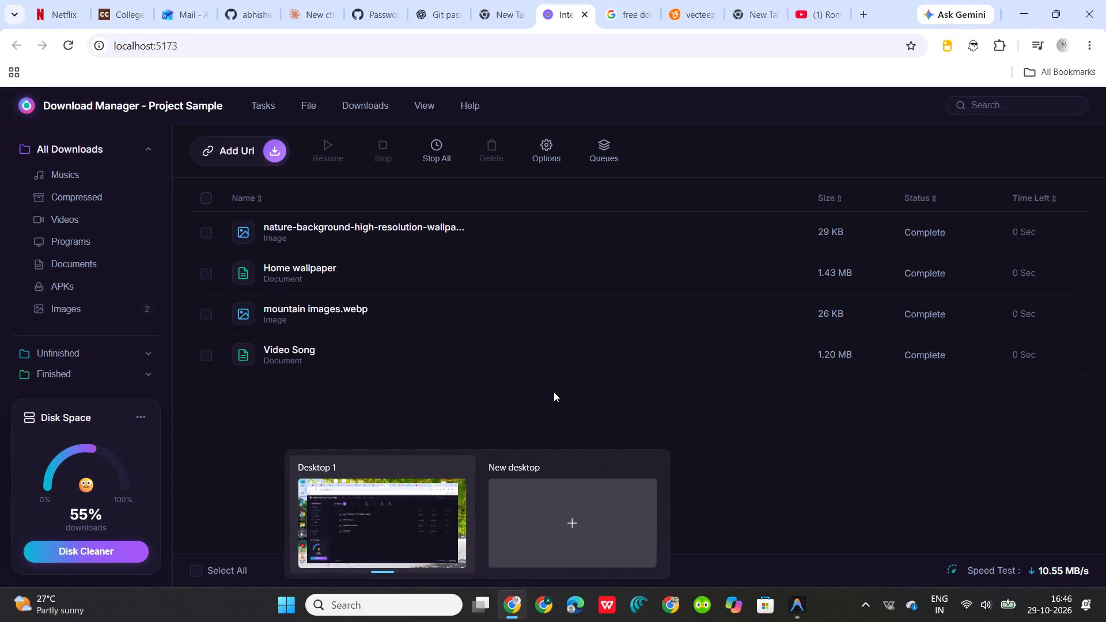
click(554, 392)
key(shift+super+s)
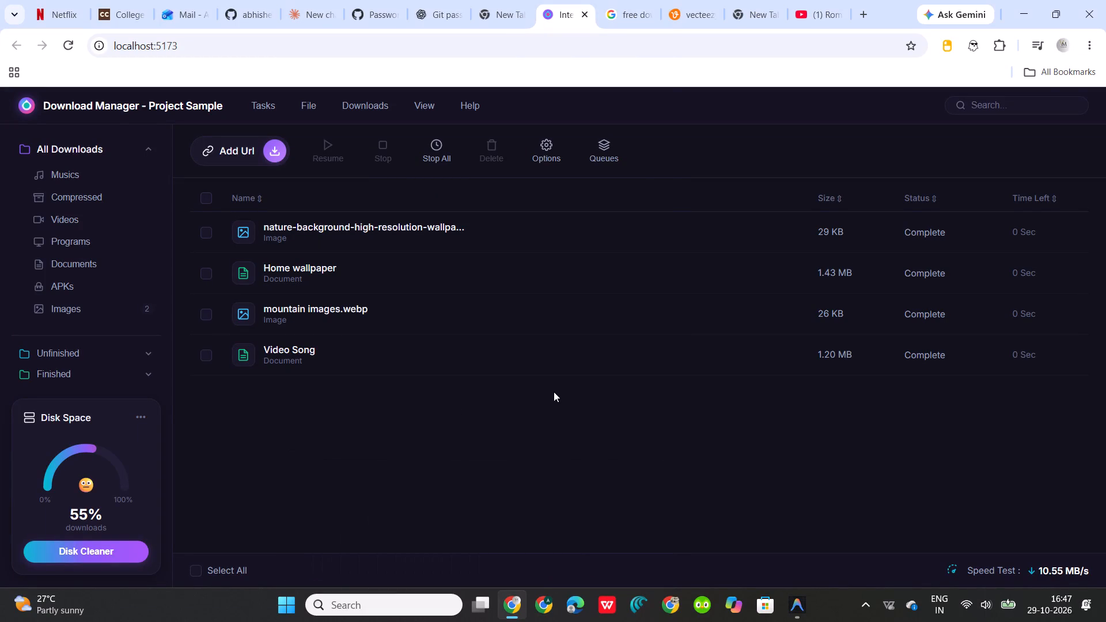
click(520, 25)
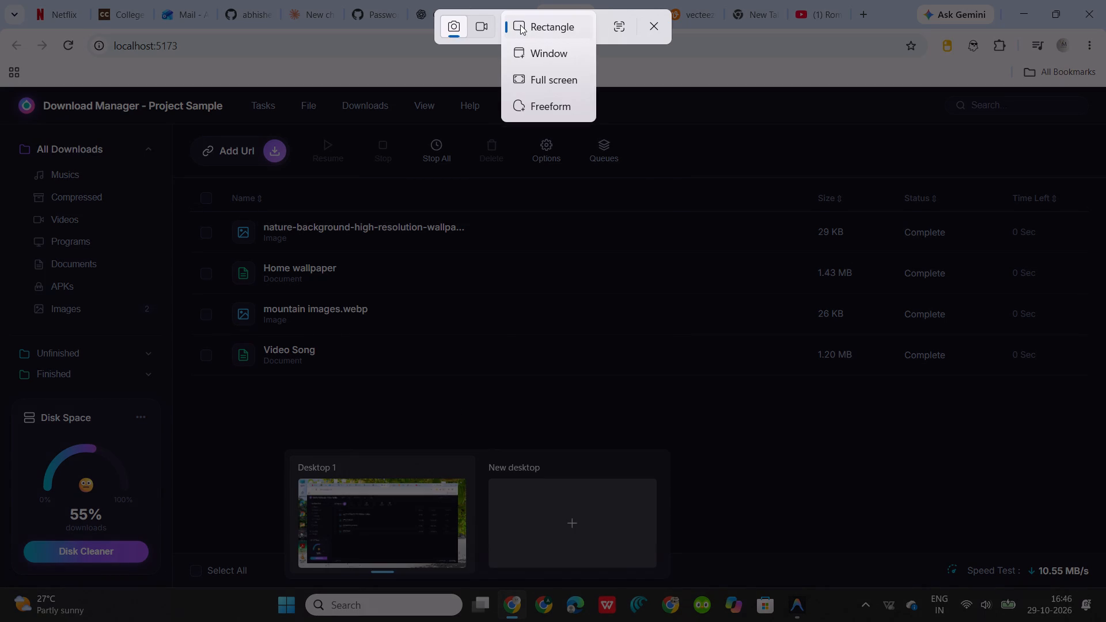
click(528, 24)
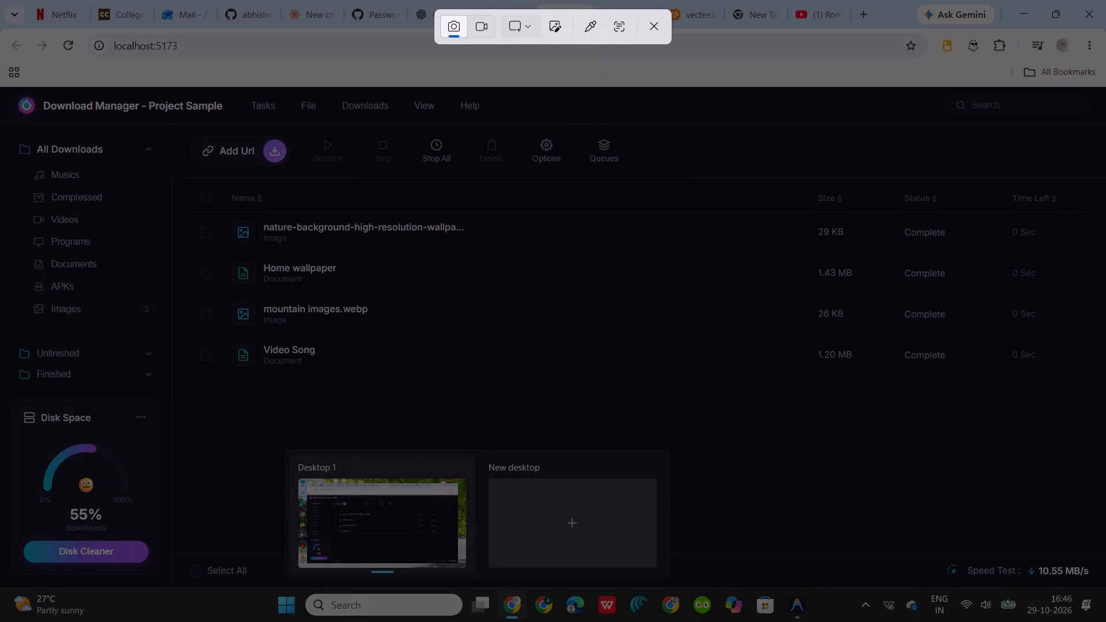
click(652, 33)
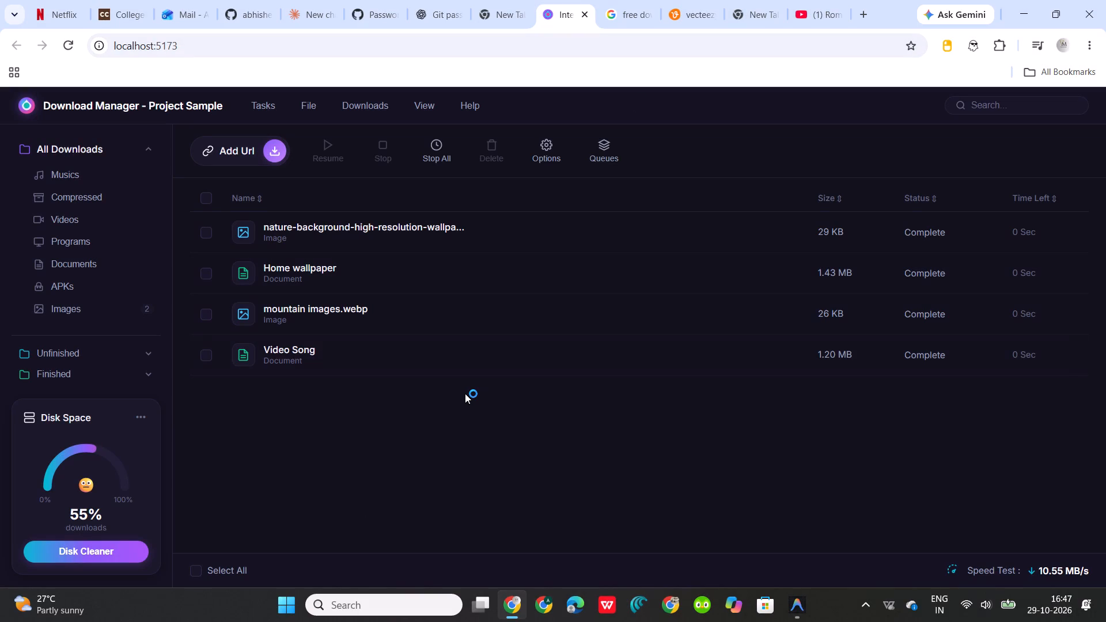
key(shift+super+s)
click(531, 22)
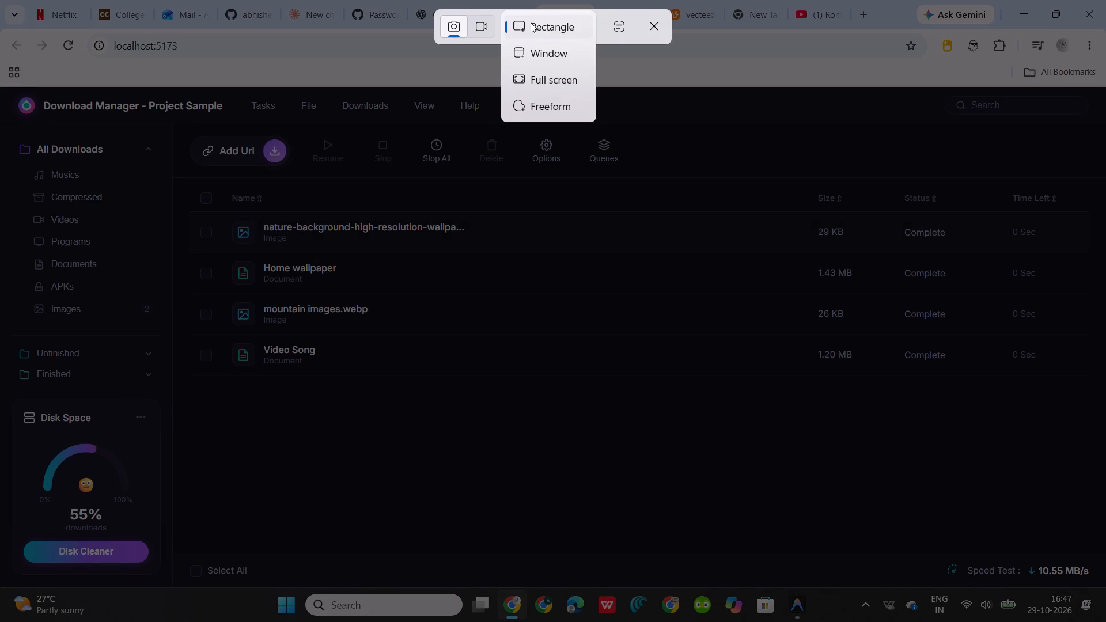
click(531, 31)
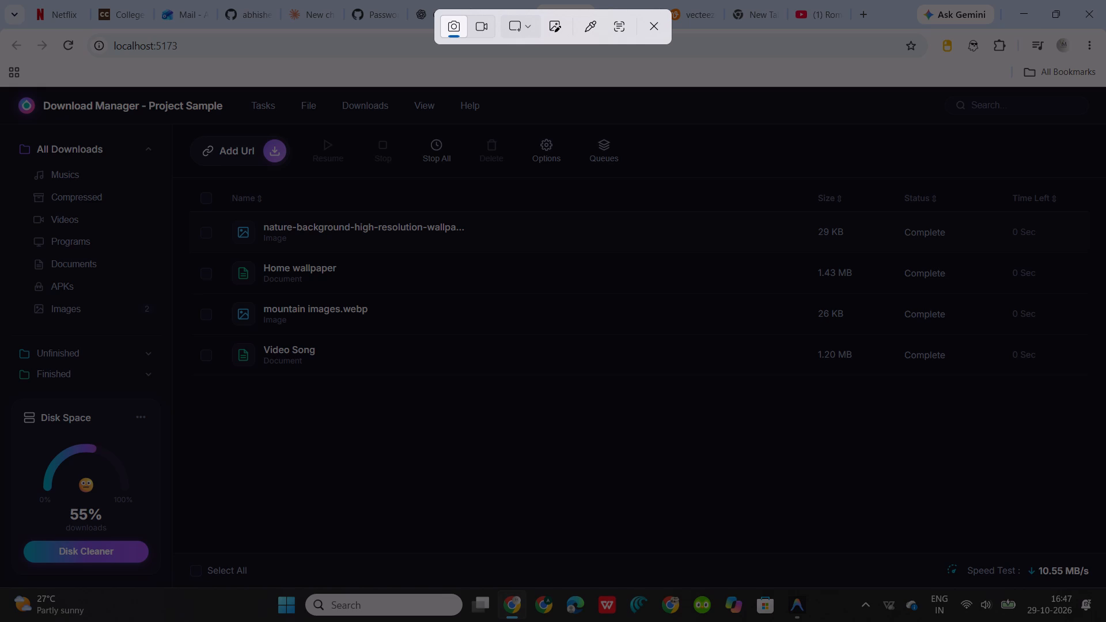
drag(1, 88, 952, 532)
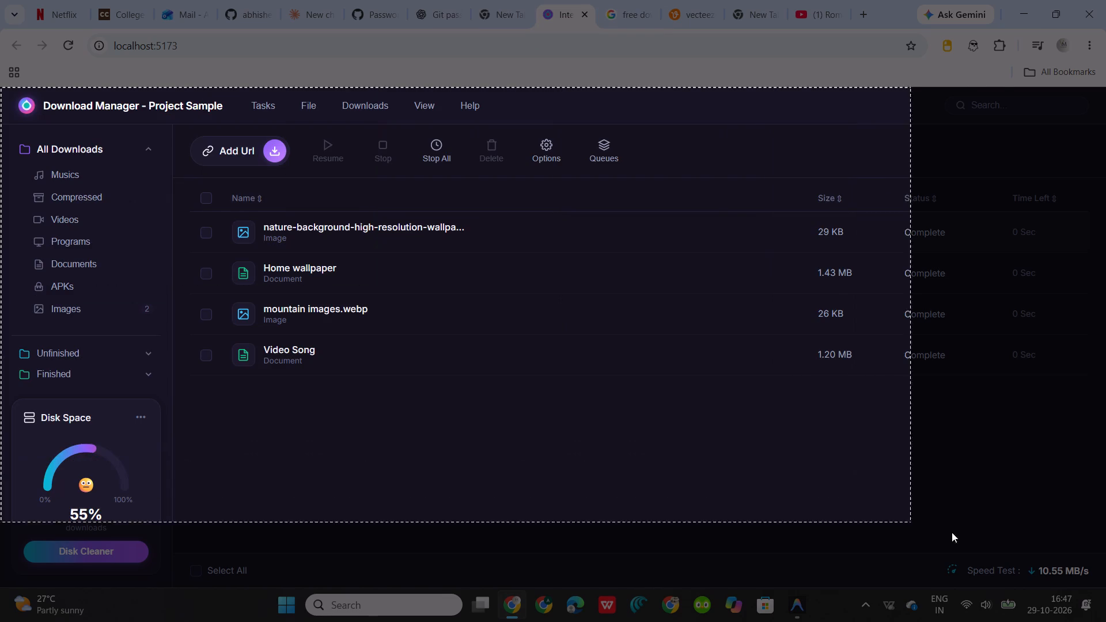
drag(952, 532, 1099, 580)
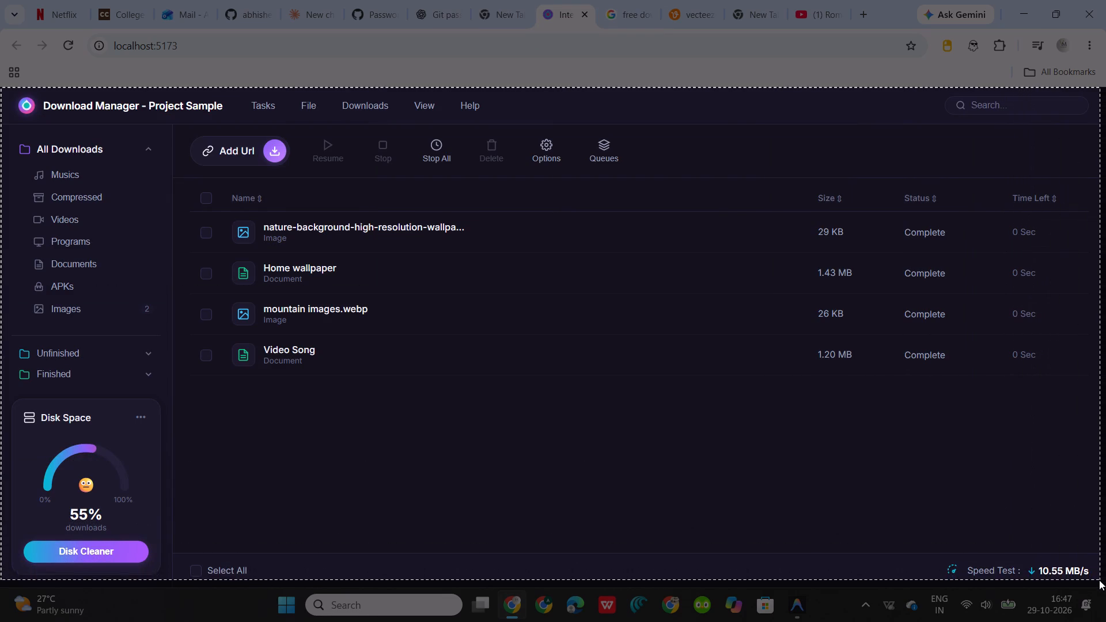
drag(1099, 580, 1105, 587)
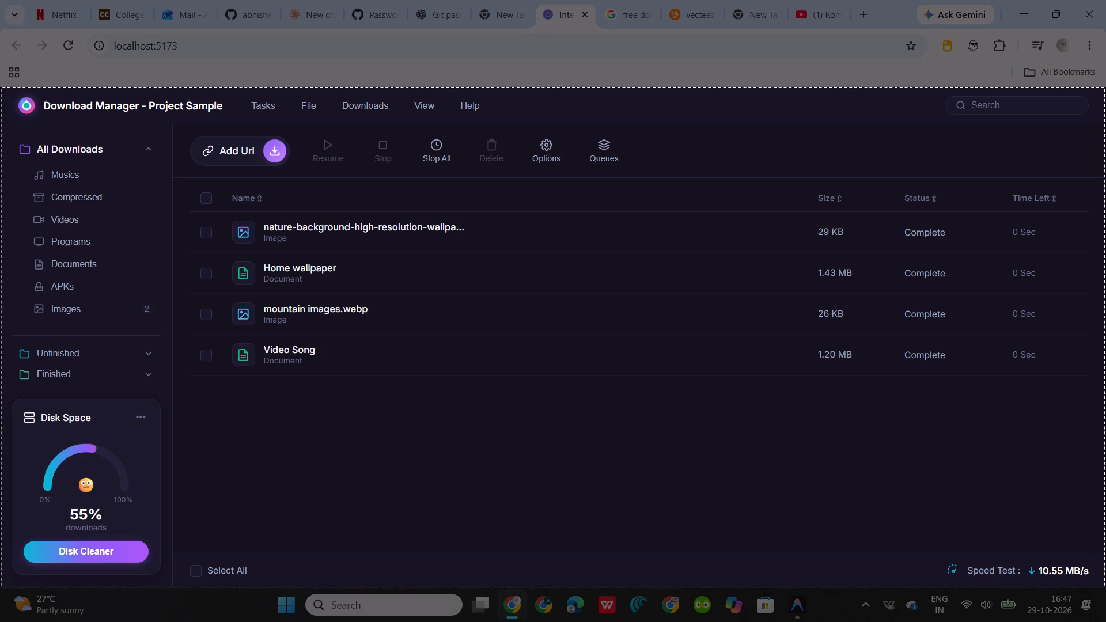
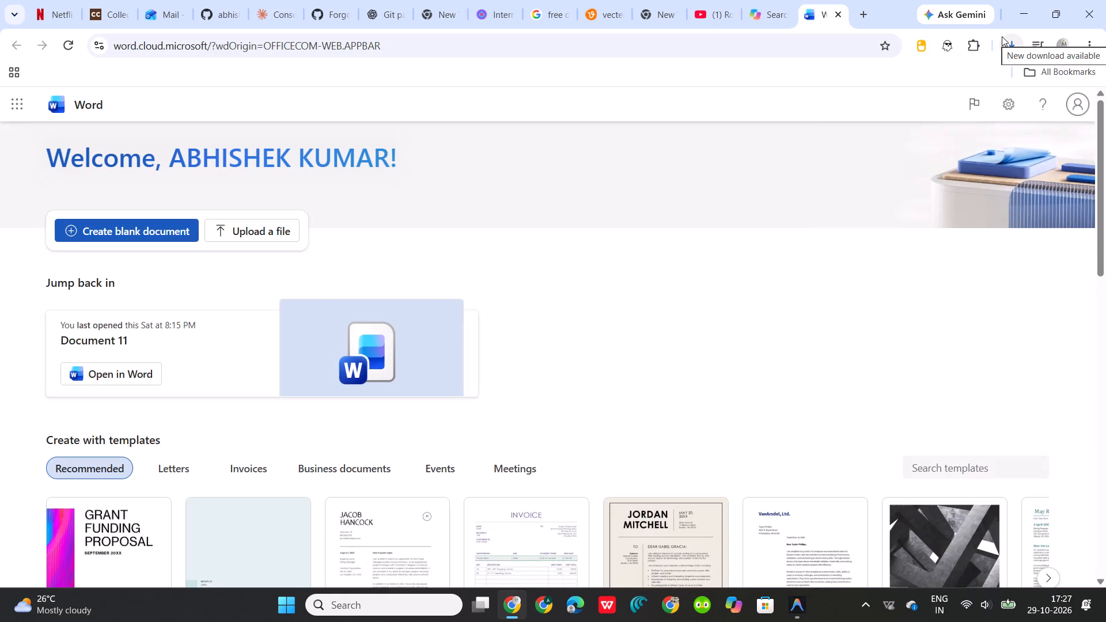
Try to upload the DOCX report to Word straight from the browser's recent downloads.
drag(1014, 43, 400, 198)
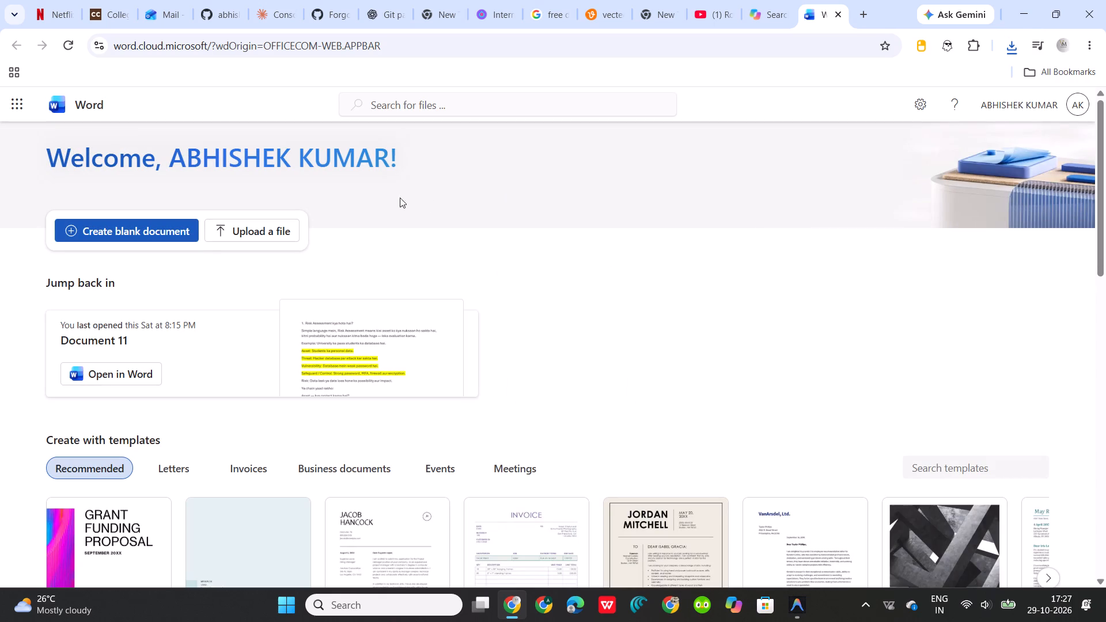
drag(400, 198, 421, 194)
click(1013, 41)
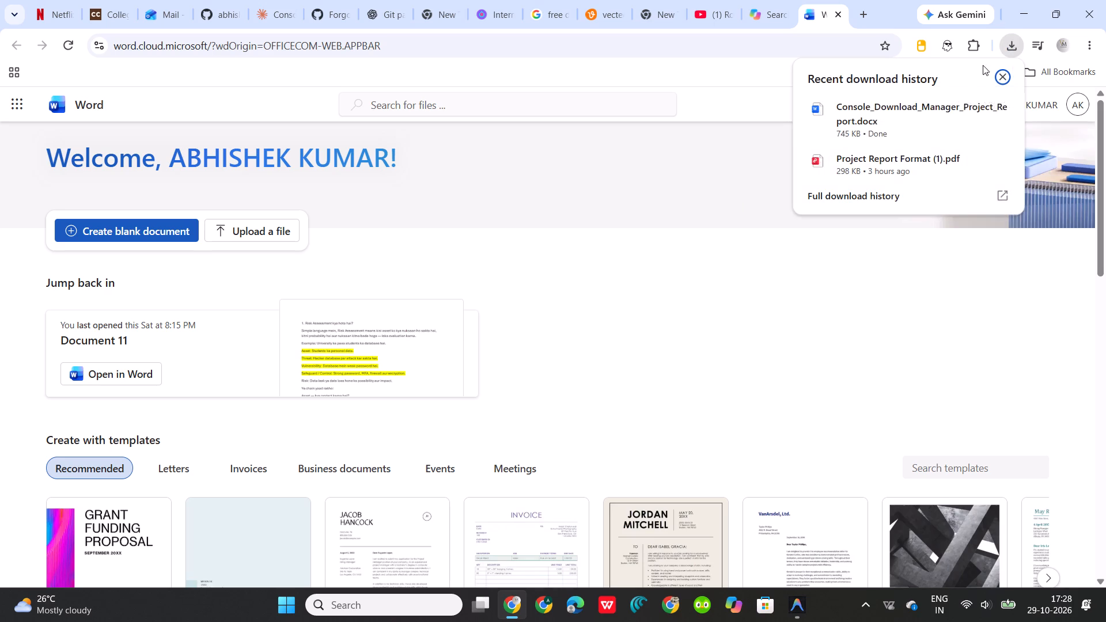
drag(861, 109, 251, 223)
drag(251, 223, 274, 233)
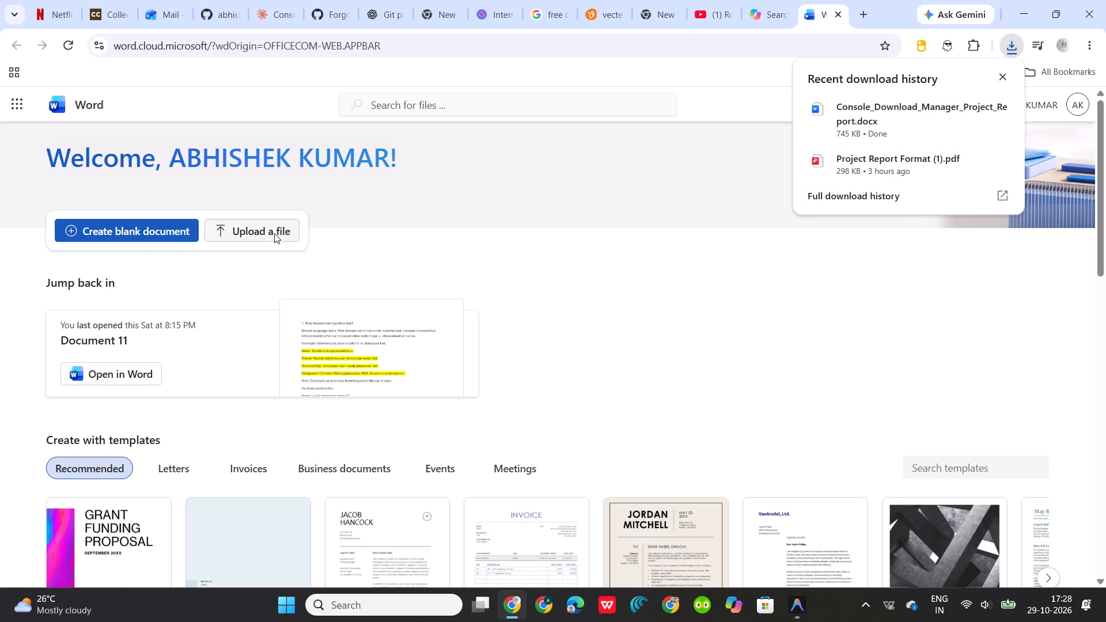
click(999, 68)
Upload Console_Download_Manager_Project_Report from the Downloads folder to Word online.
click(244, 223)
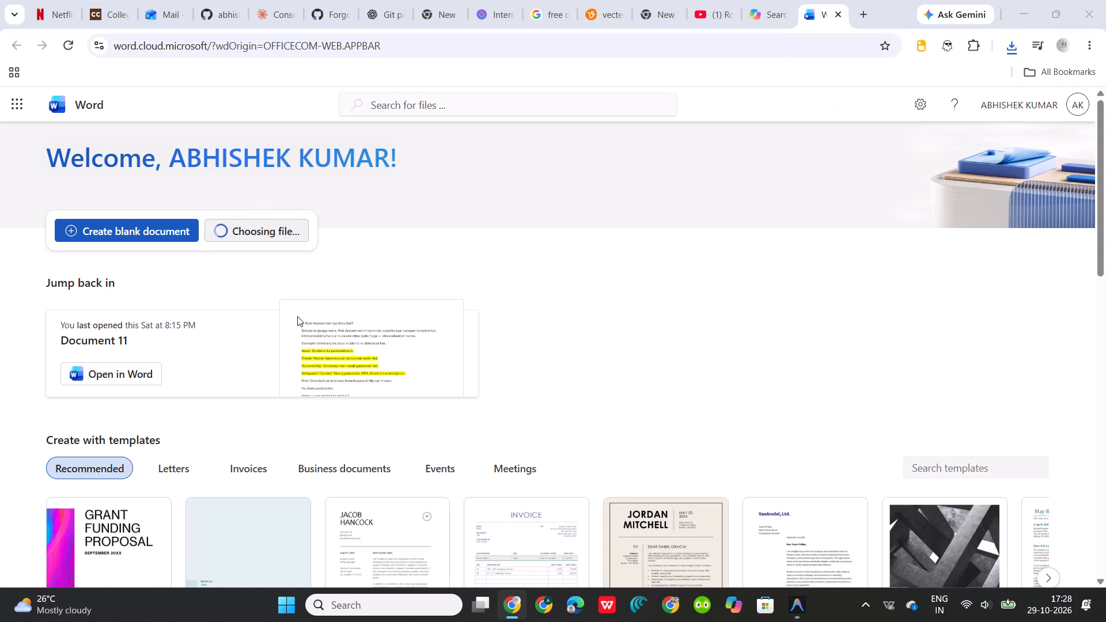
click(215, 136)
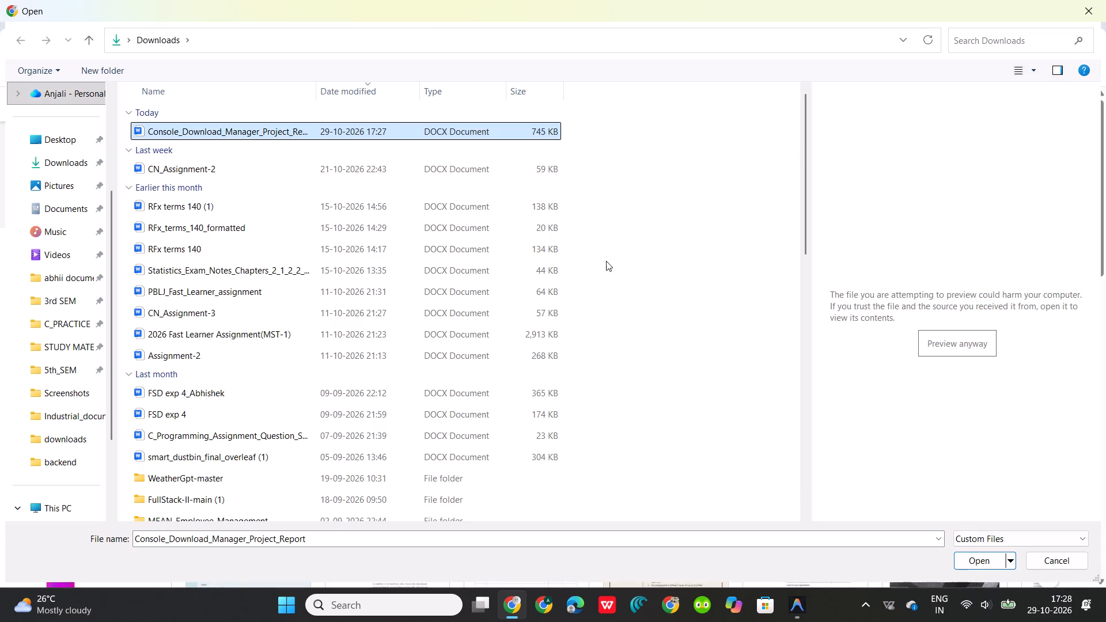
click(978, 550)
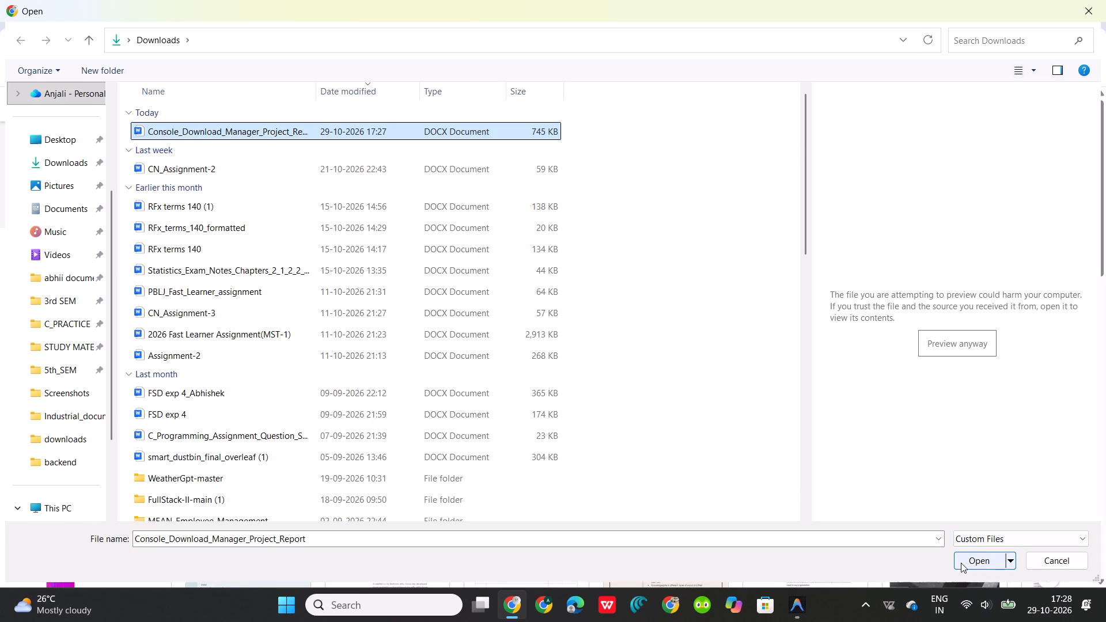
click(961, 563)
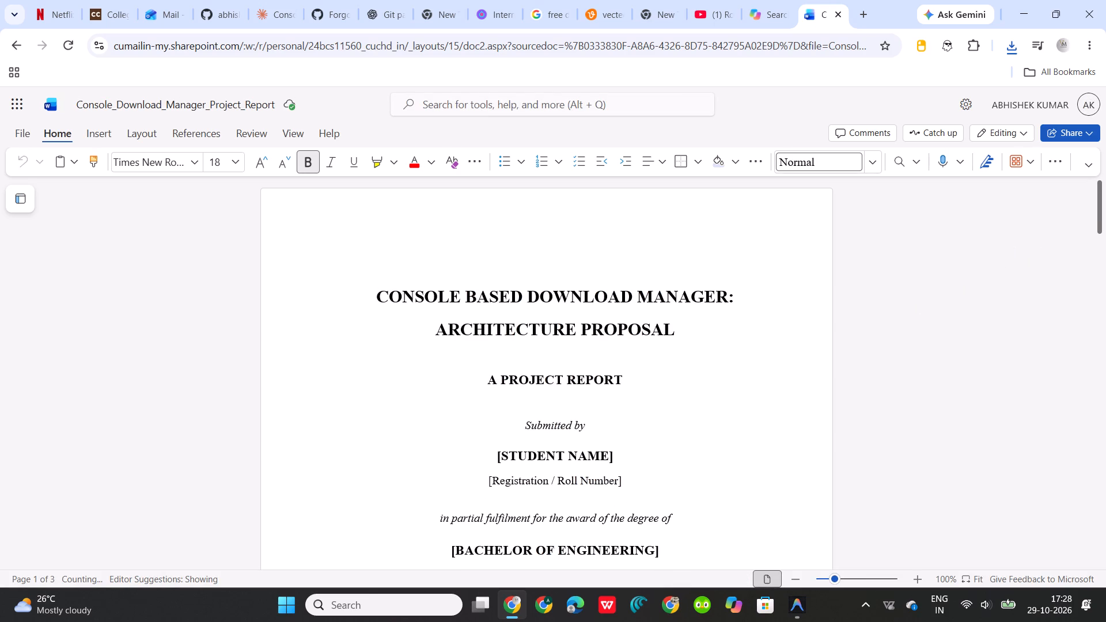
Look over the title page of the uploaded report.
scroll(601, 382, down, 2)
scroll(601, 382, up, 1)
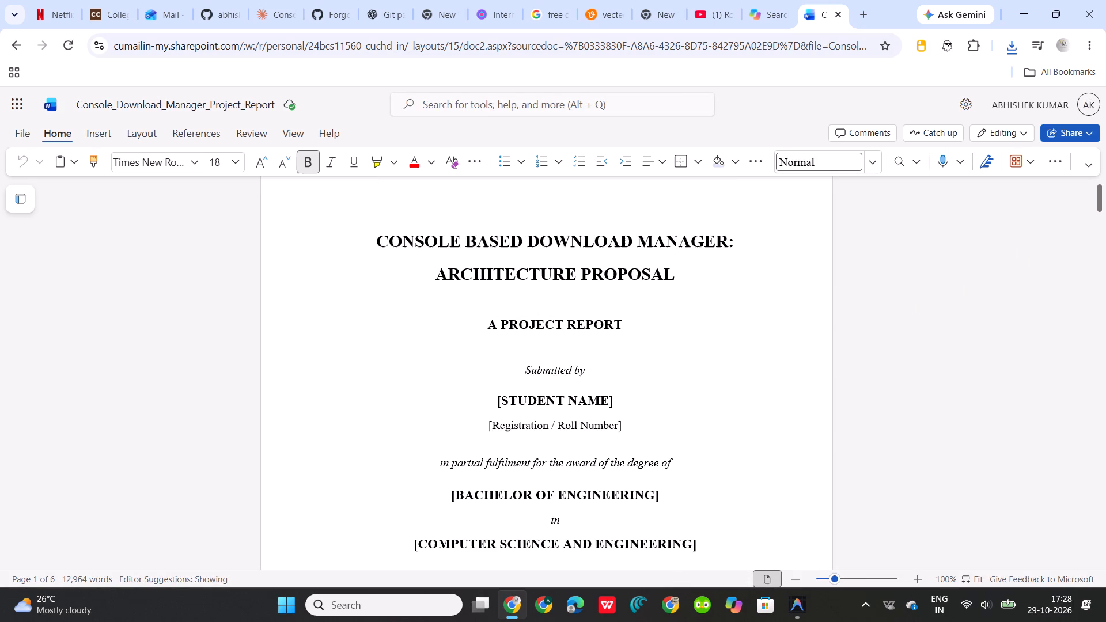
scroll(601, 382, up, 1)
scroll(601, 382, down, 1)
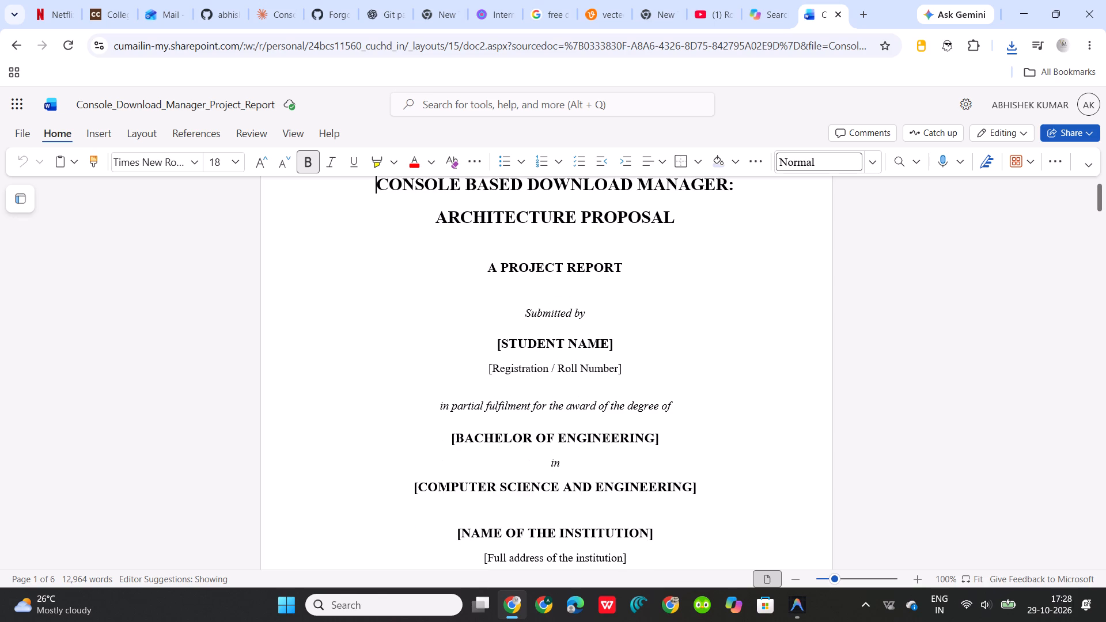
scroll(601, 382, down, 1)
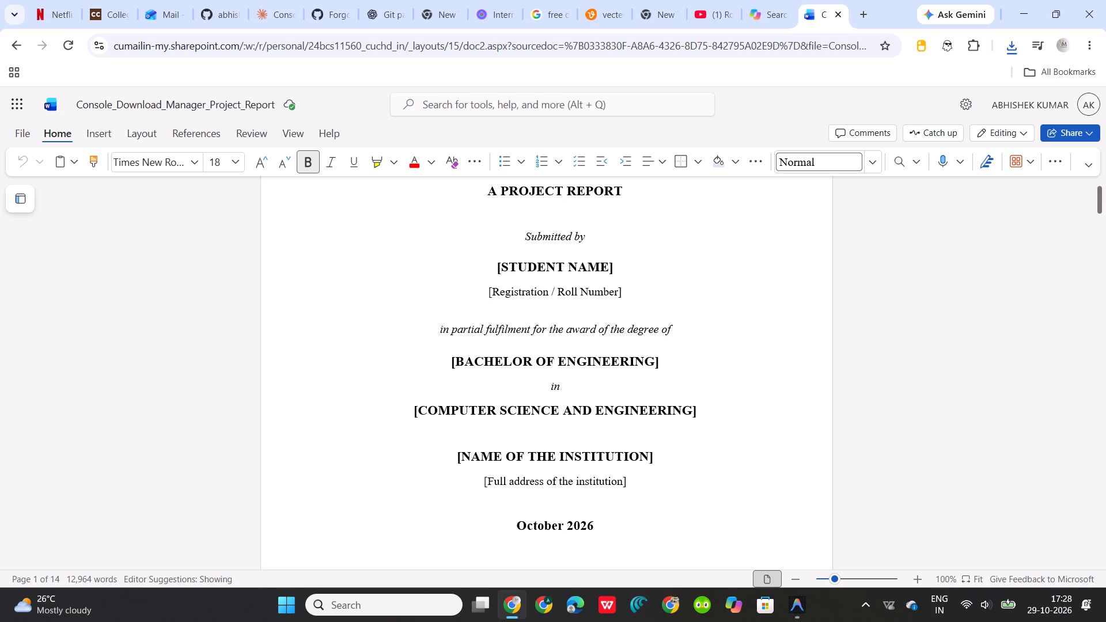
scroll(657, 455, up, 3)
scroll(578, 400, down, 1)
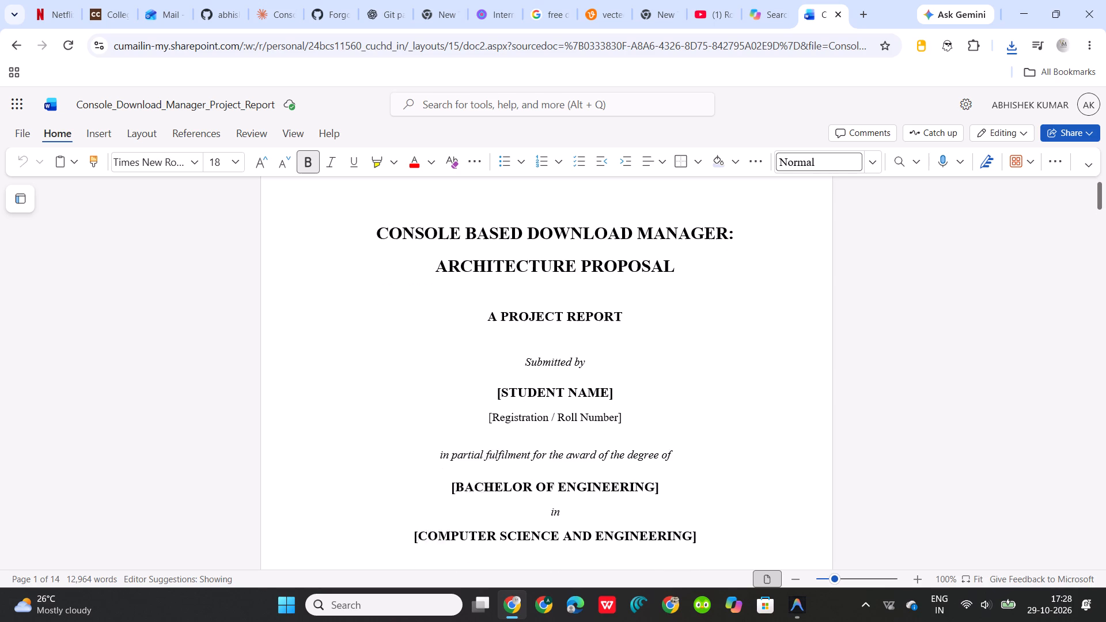
scroll(578, 400, down, 1)
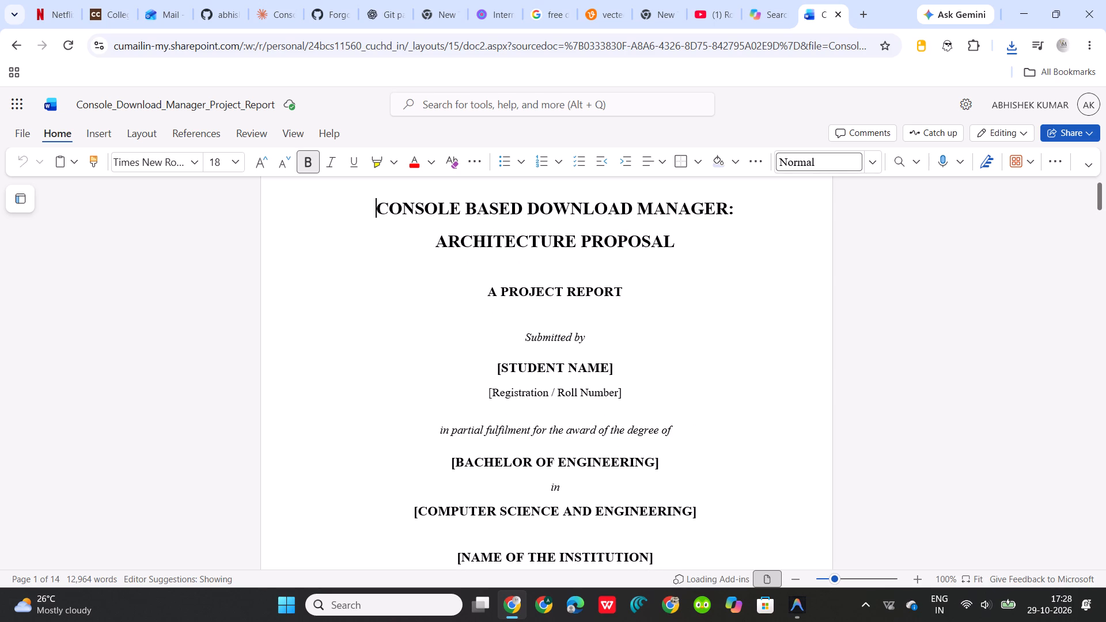
Replace the [STUDENT NAME] placeholder on the title page with "Name –" followed by the student's name.
click(618, 367)
key(BackSpace)
key(BackSpace)
key(BackSpace)
key(BackSpace)
key(BackSpace)
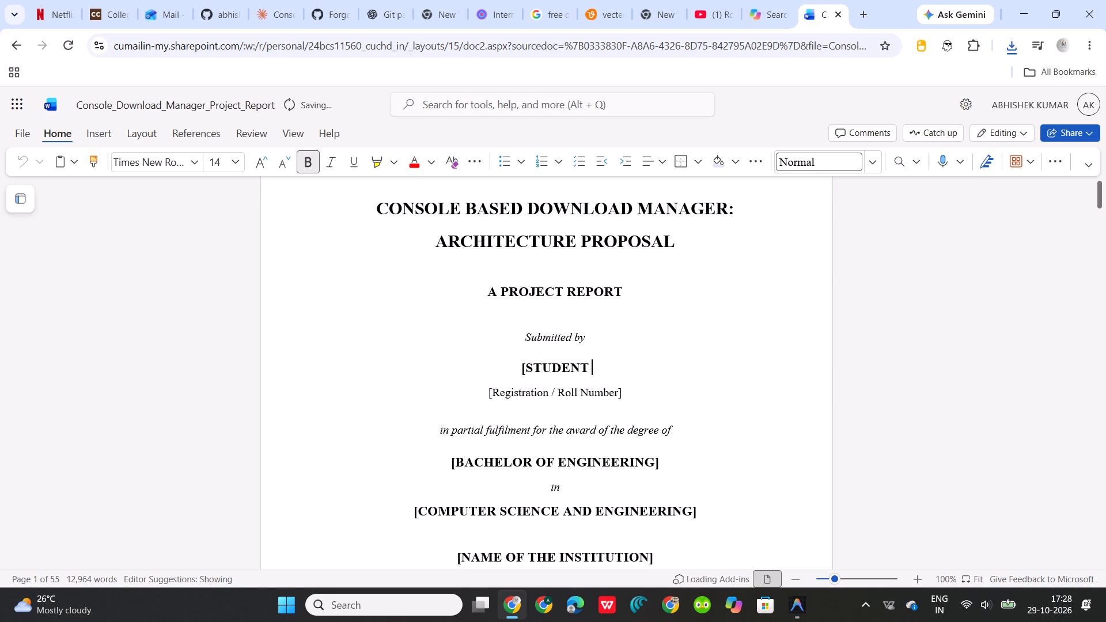
key(BackSpace)
key(BackSpace)
key(BackSpace)
key(BackSpace)
key(BackSpace)
key(BackSpace)
key(BackSpace)
key(BackSpace)
key(BackSpace)
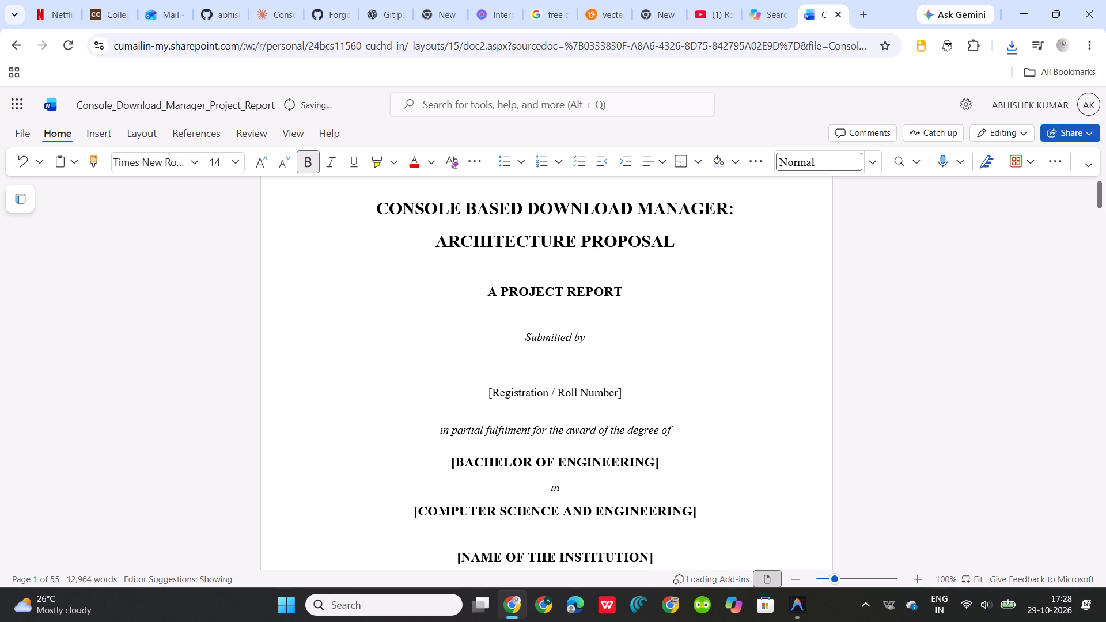
key(BackSpace)
key(BackSpace)
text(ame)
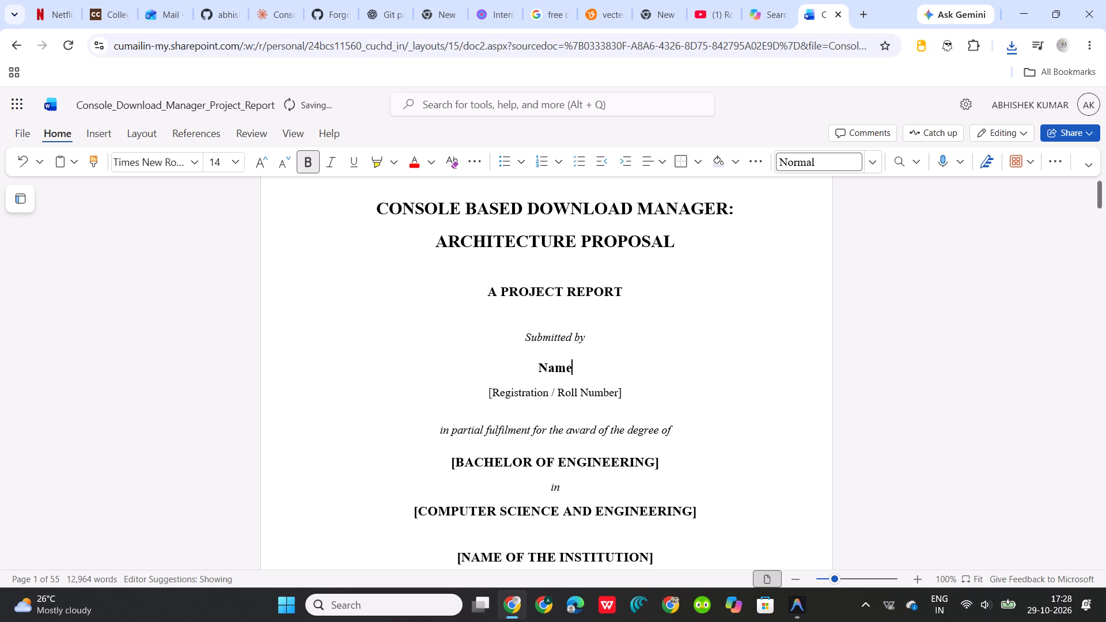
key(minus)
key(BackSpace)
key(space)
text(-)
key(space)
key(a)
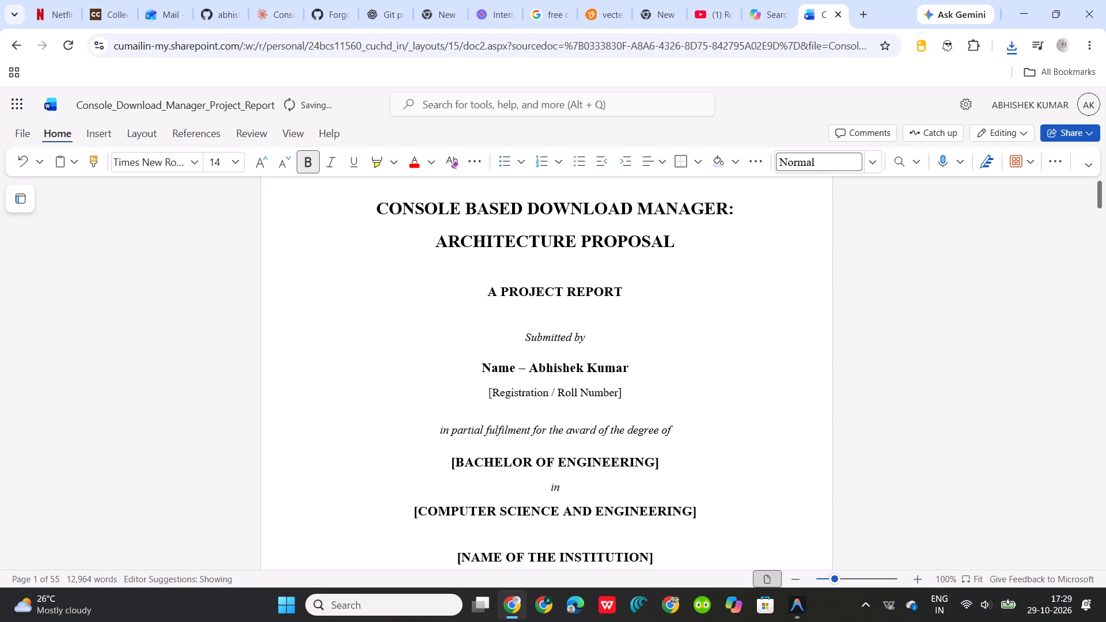
Delete the [Registration / Roll Number] placeholder below the student's name on the title page.
scroll(662, 399, down, 1)
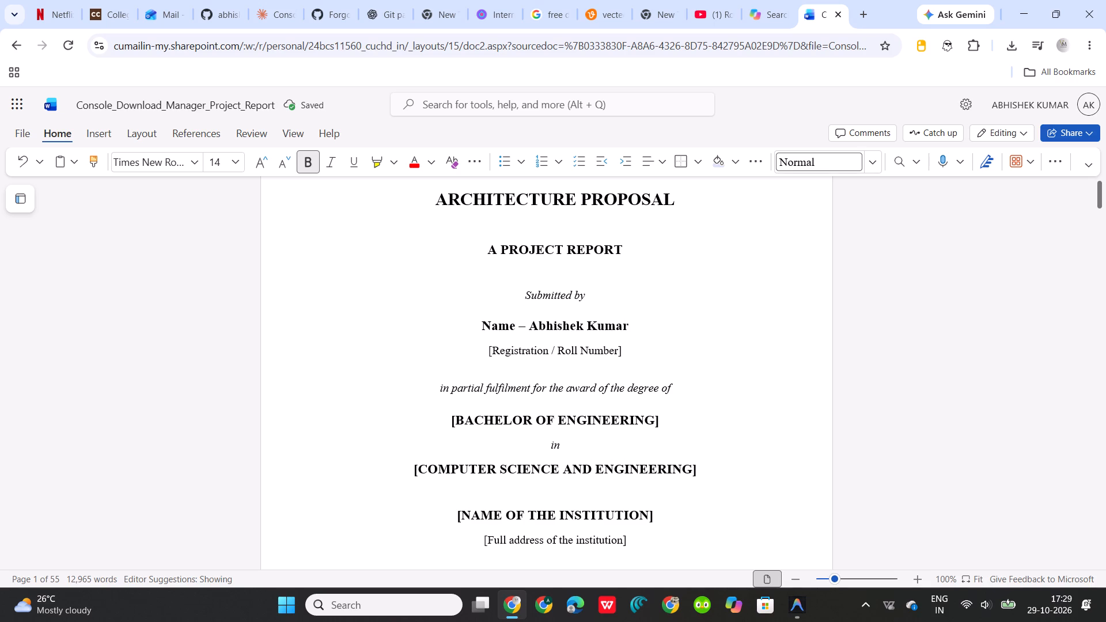
click(622, 355)
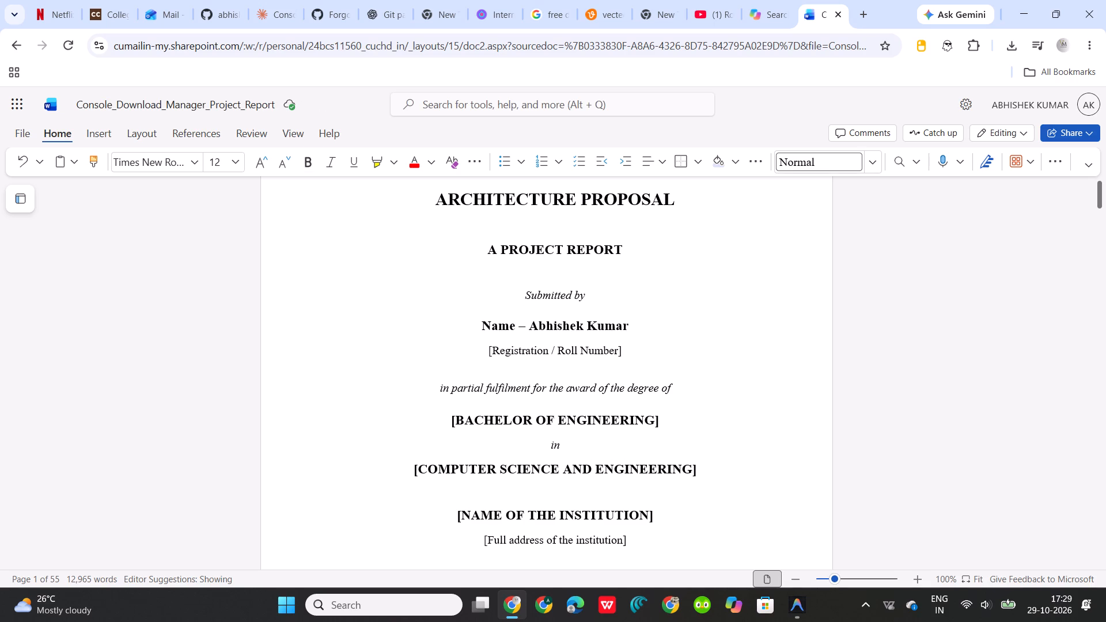
key(BackSpace)
key(BackSpace)
key(BackSpace)
key(BackSpace)
key(BackSpace)
key(BackSpace)
key(BackSpace)
key(BackSpace)
key(BackSpace)
key(BackSpace)
key(BackSpace)
key(BackSpace)
key(BackSpace)
key(BackSpace)
key(BackSpace)
key(BackSpace)
key(BackSpace)
key(BackSpace)
key(BackSpace)
key(BackSpace)
key(BackSpace)
key(BackSpace)
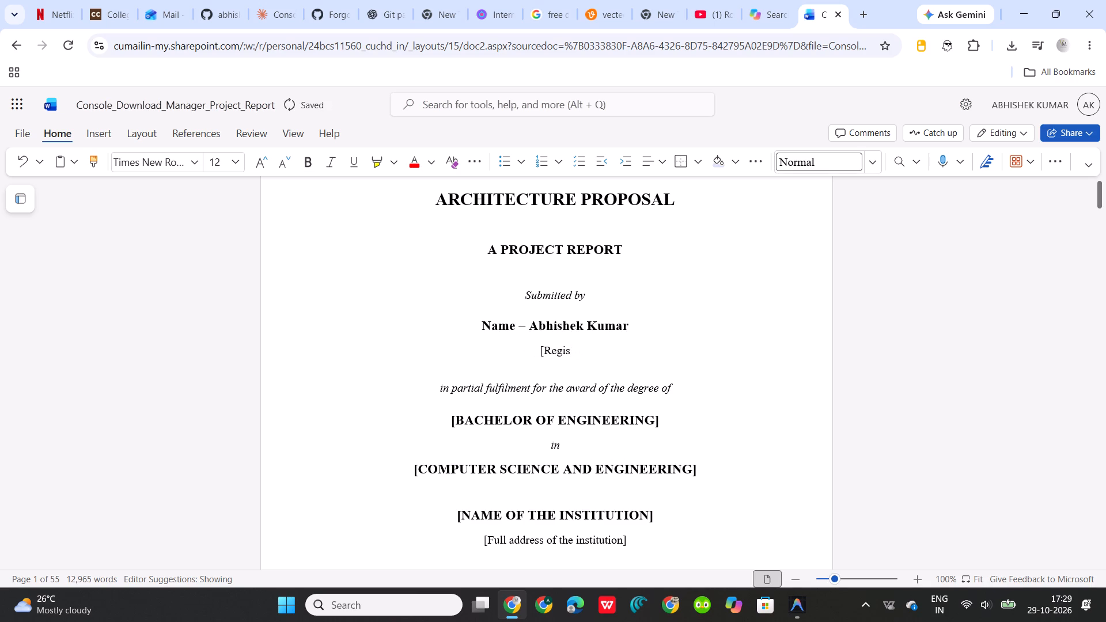
key(BackSpace)
key(BackSpace)
key(BackSpace)
key(BackSpace)
key(BackSpace)
key(BackSpace)
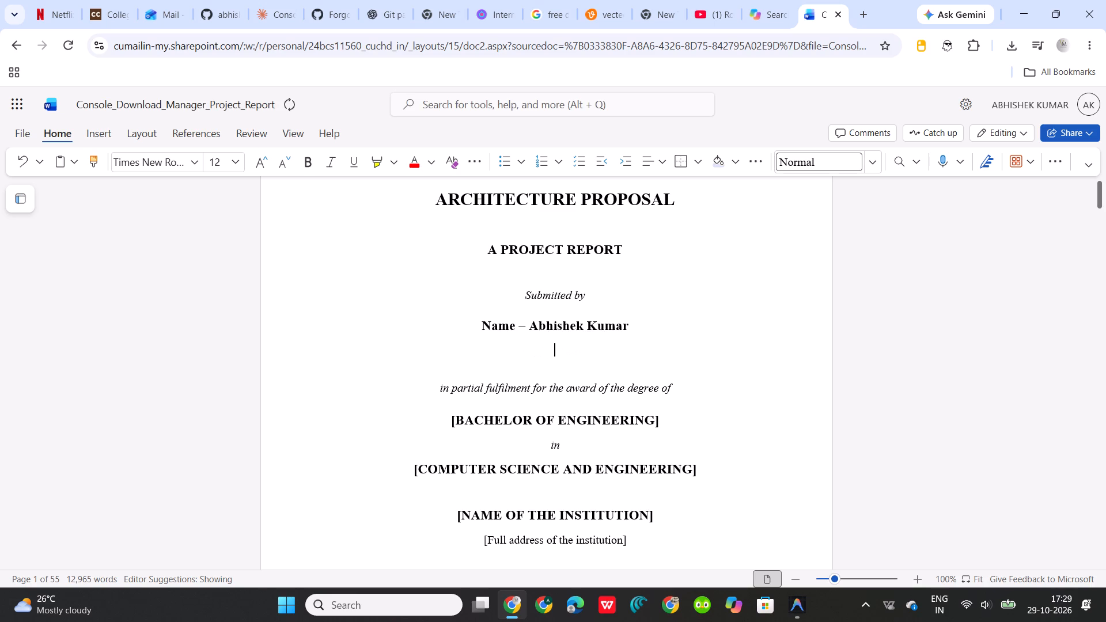
Number the student's name line on the title page by adding "1." in front of "Name".
click(476, 324)
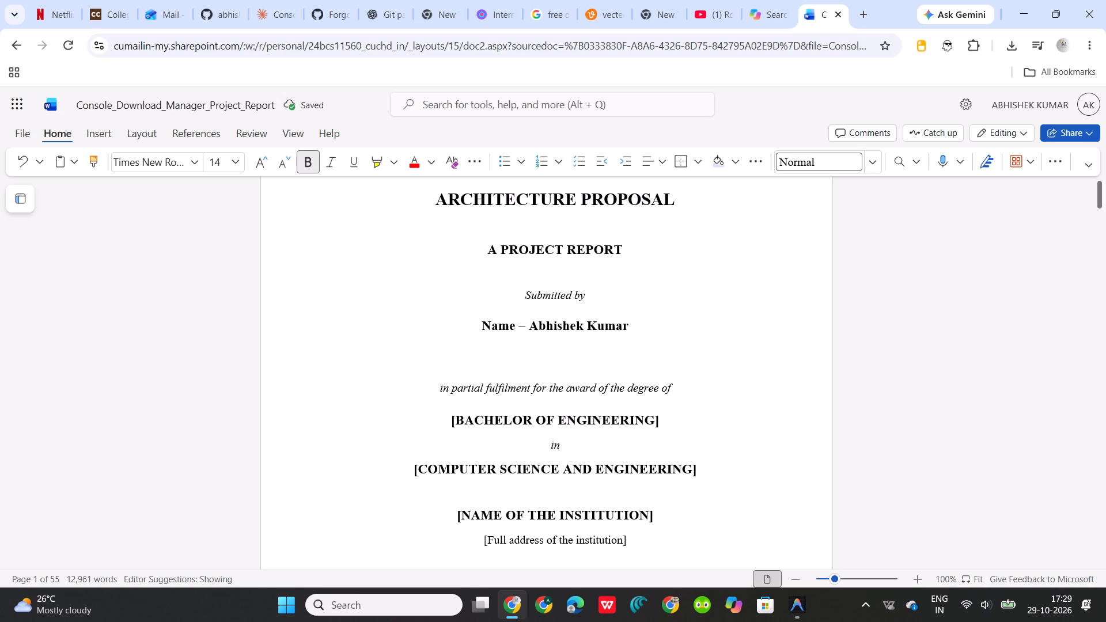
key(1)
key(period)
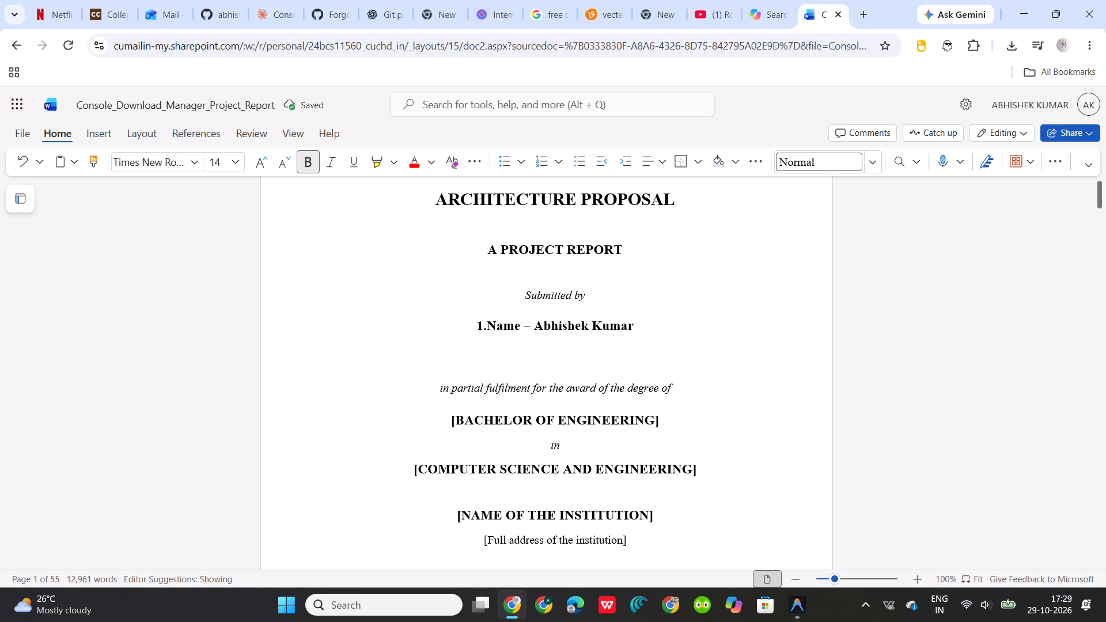
Append the student's roll number in parentheses directly after the name on the first line under "Submitted by".
click(646, 327)
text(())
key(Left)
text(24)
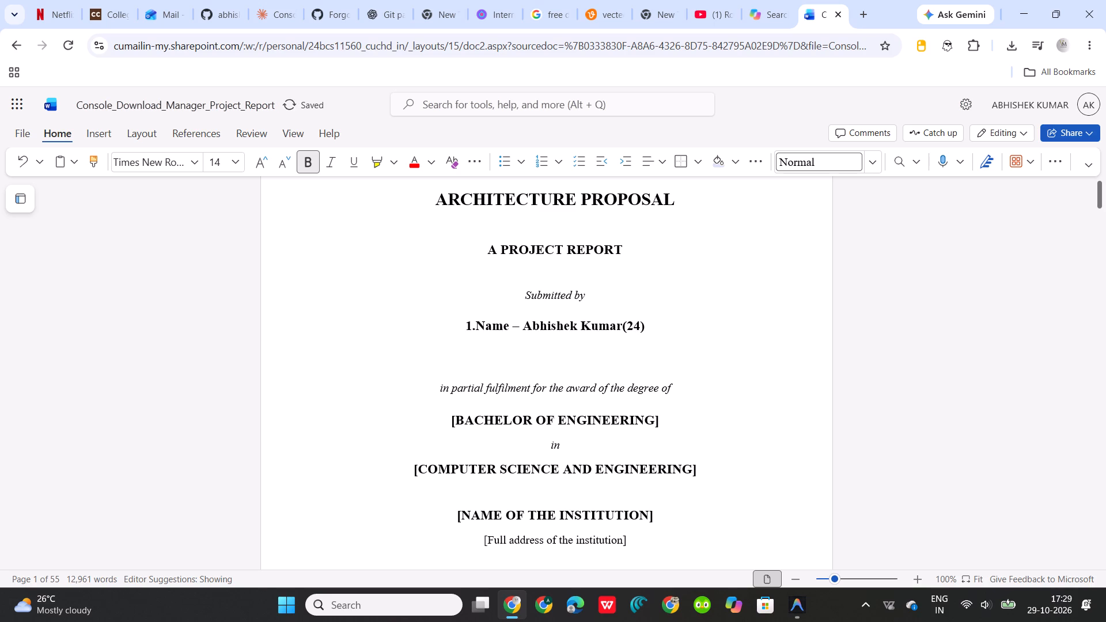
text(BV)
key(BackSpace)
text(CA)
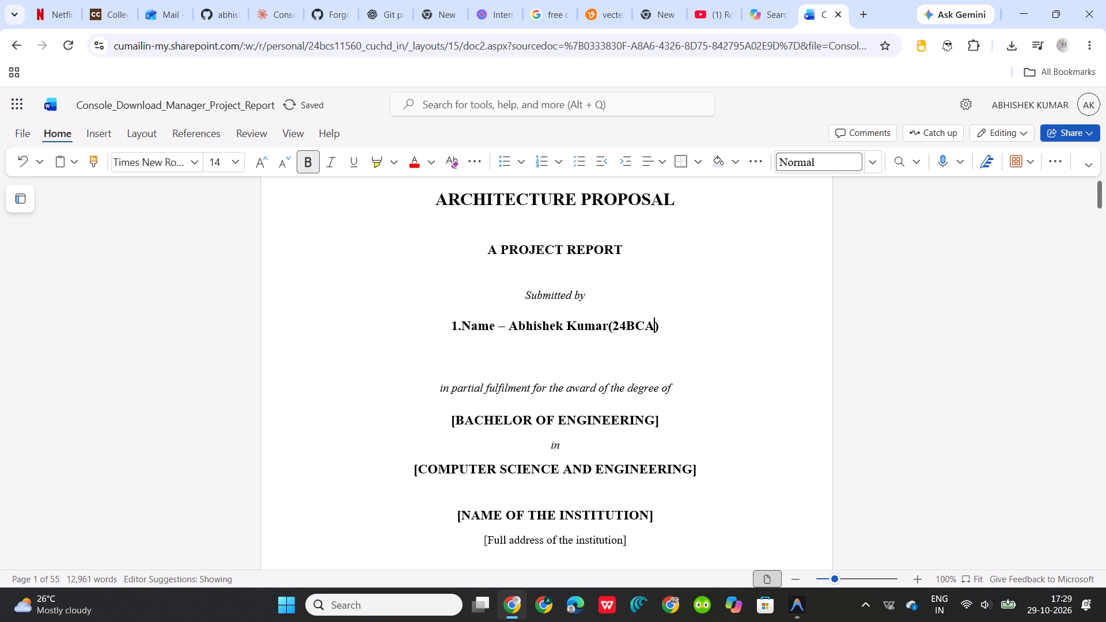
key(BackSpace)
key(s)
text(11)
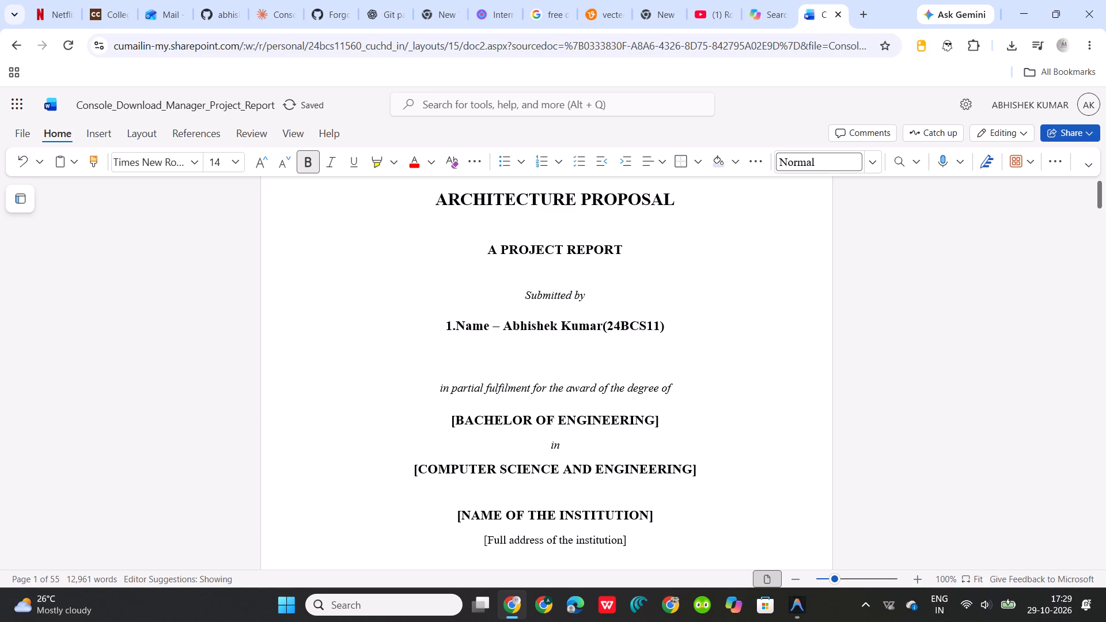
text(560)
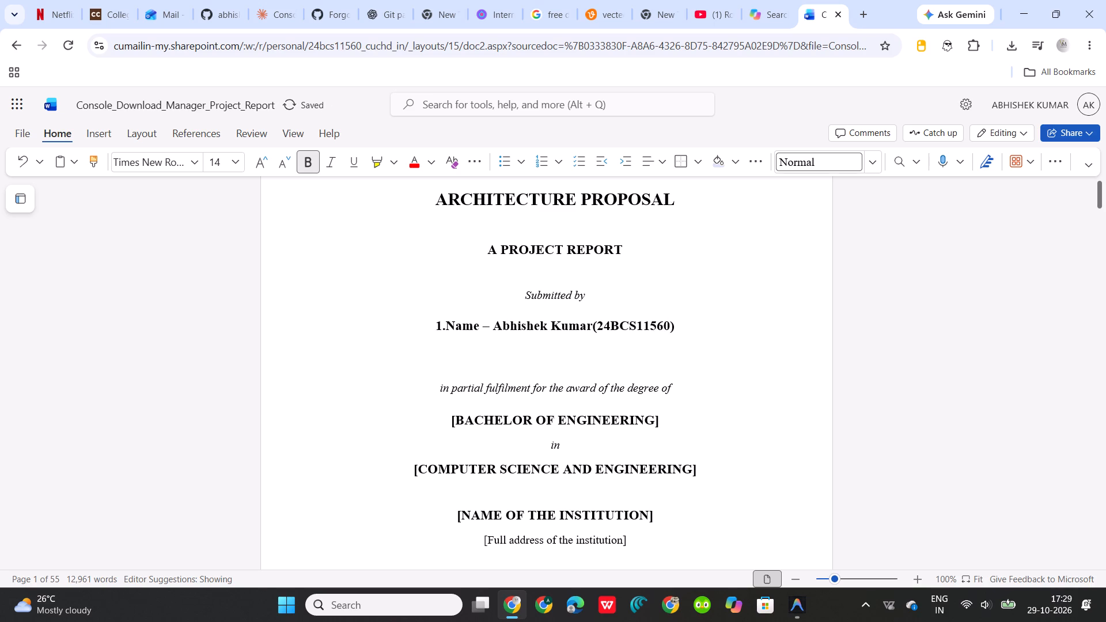
Add a second line numbered "2." below the first student, starting with the second student's first name.
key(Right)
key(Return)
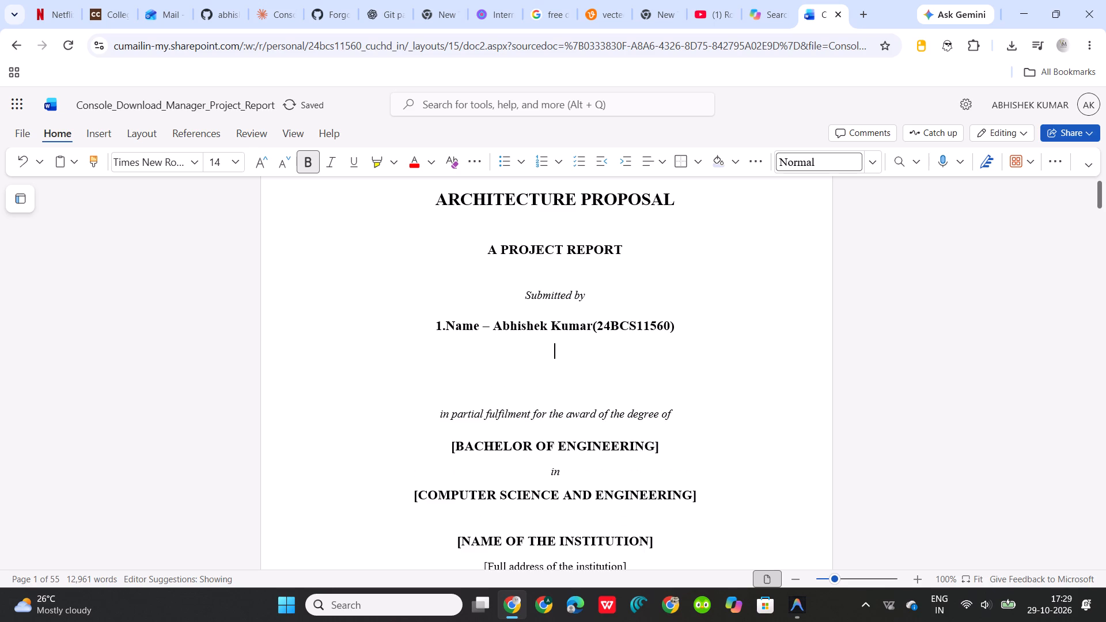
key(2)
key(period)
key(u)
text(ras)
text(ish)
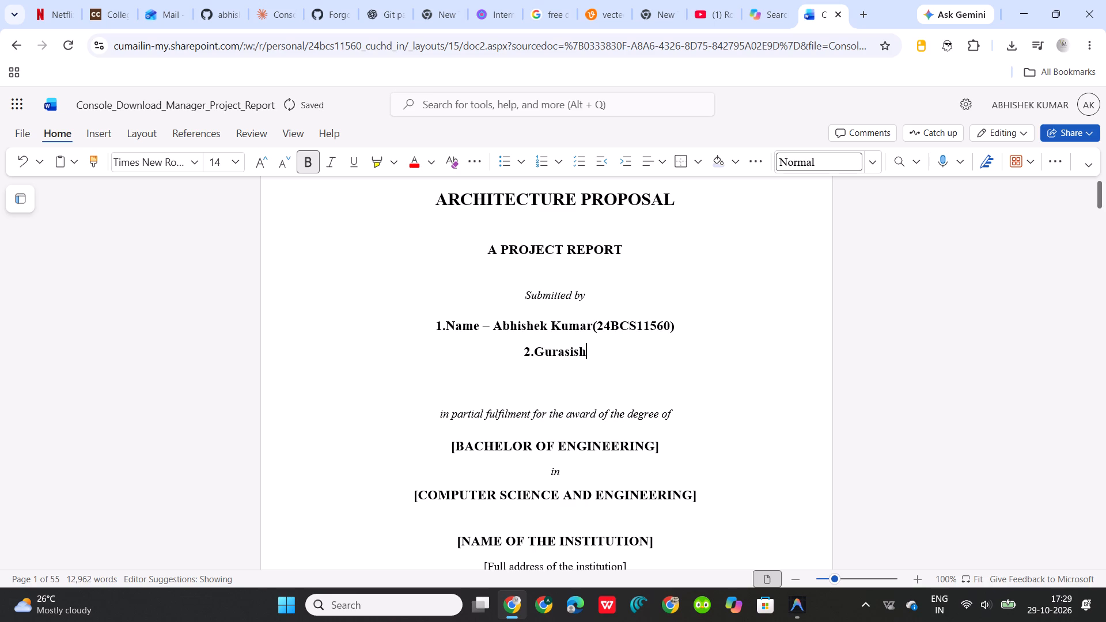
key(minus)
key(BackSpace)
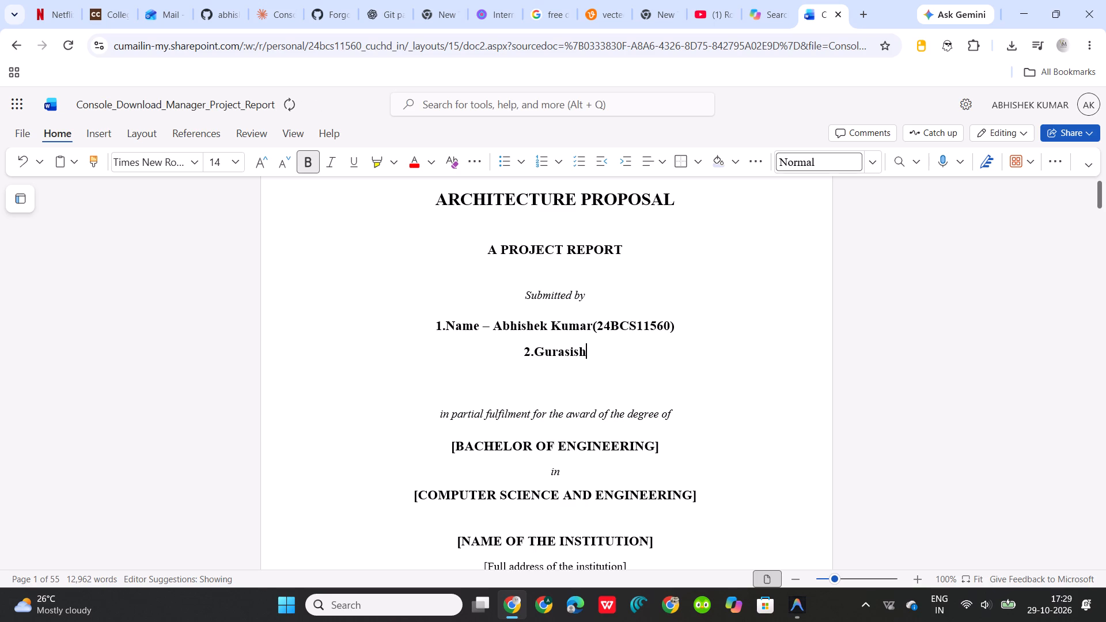
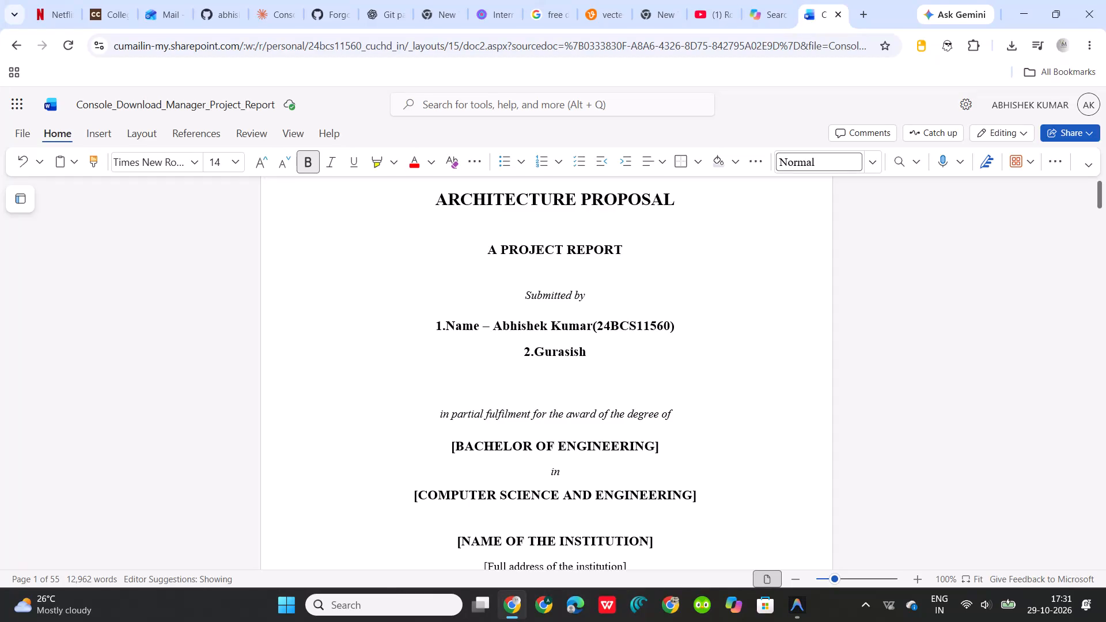
Remove the square brackets around BACHELOR OF ENGINEERING on the title page.
scroll(657, 366, down, 2)
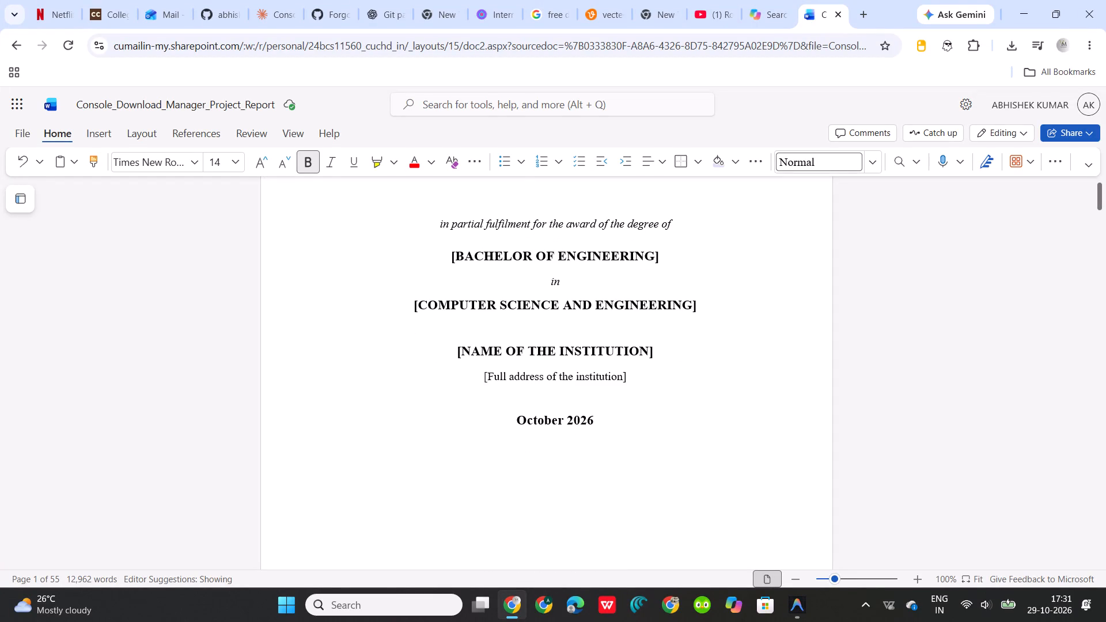
click(664, 259)
key(BackSpace)
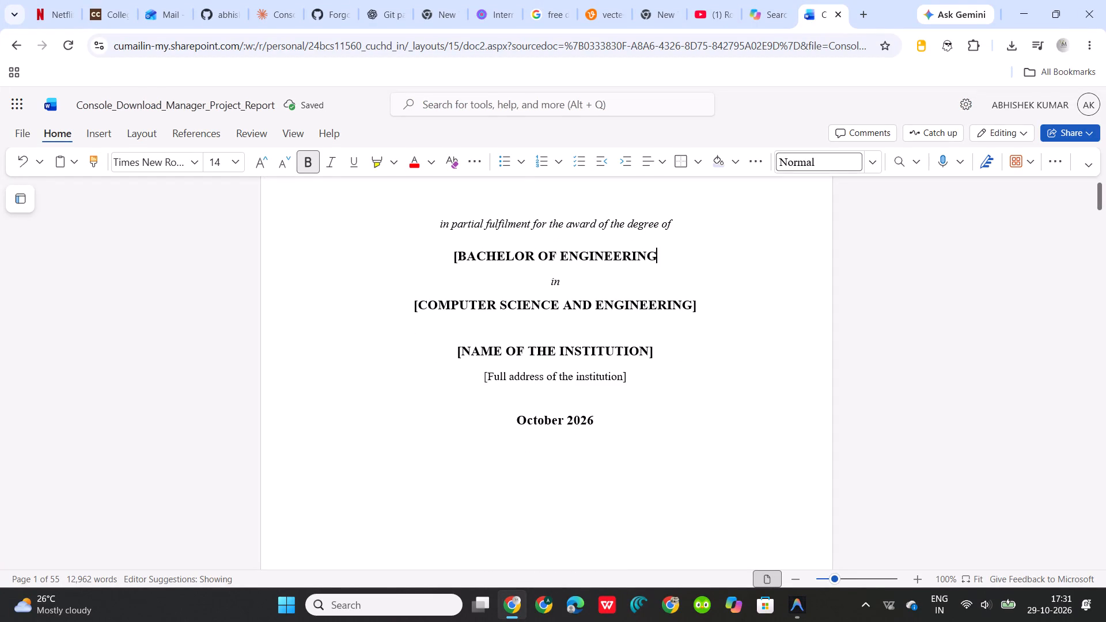
click(461, 255)
key(BackSpace)
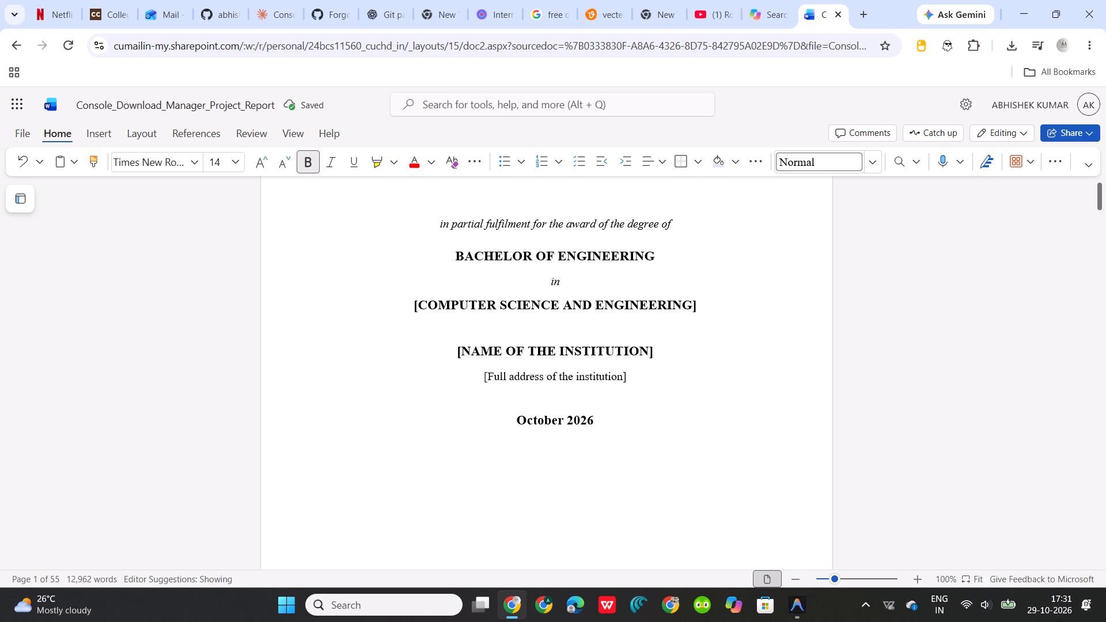
Remove the square brackets around COMPUTER SCIENCE AND ENGINEERING on the title page.
click(700, 307)
key(BackSpace)
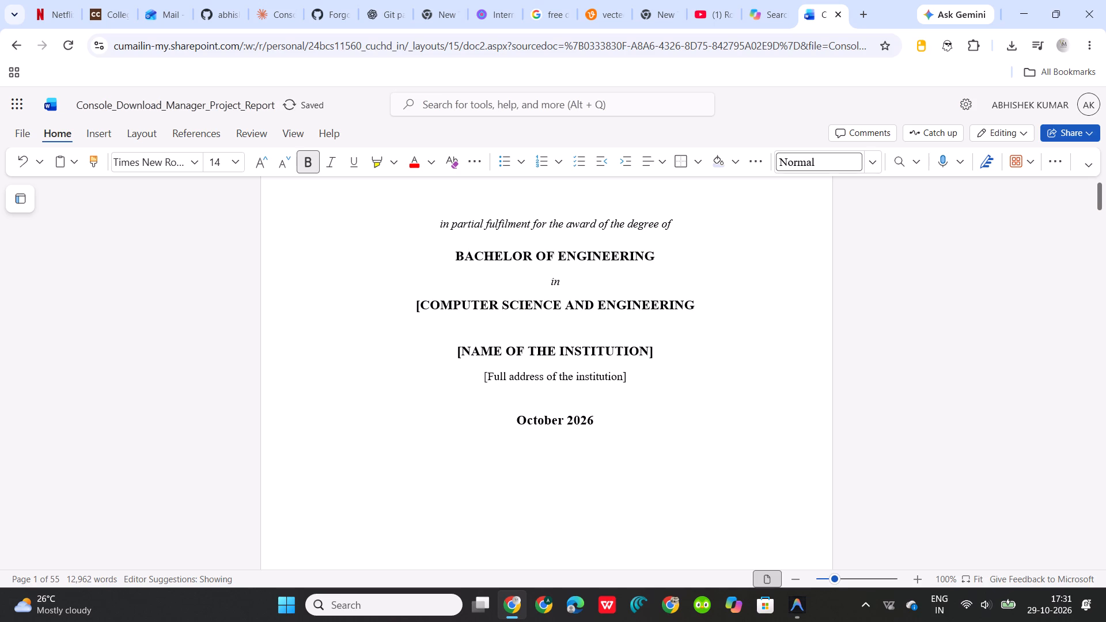
click(423, 306)
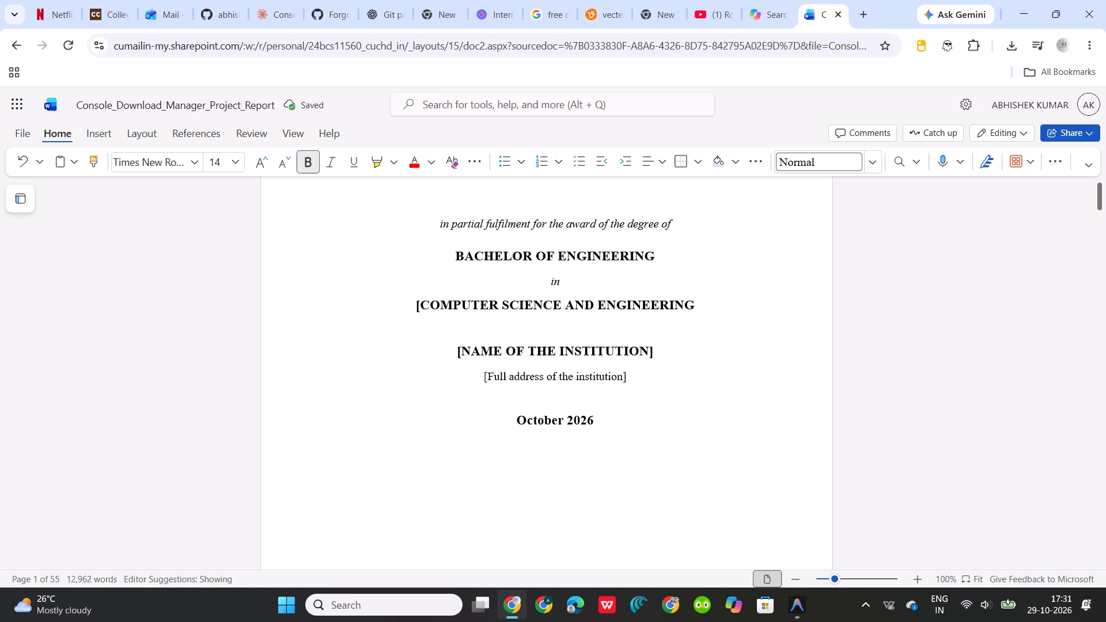
click(423, 306)
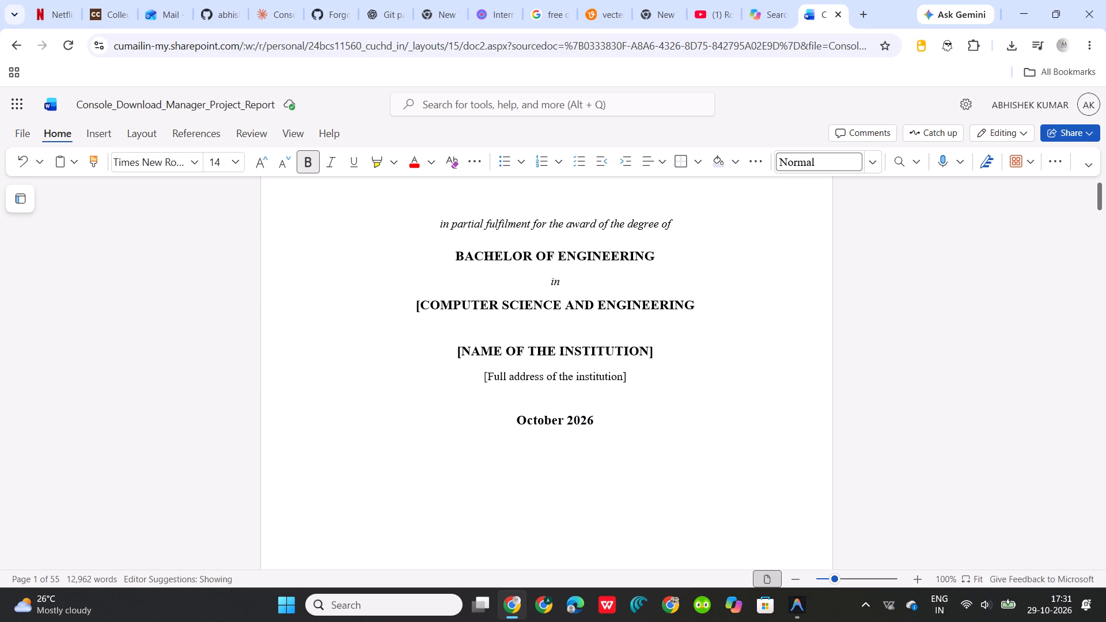
key(BackSpace)
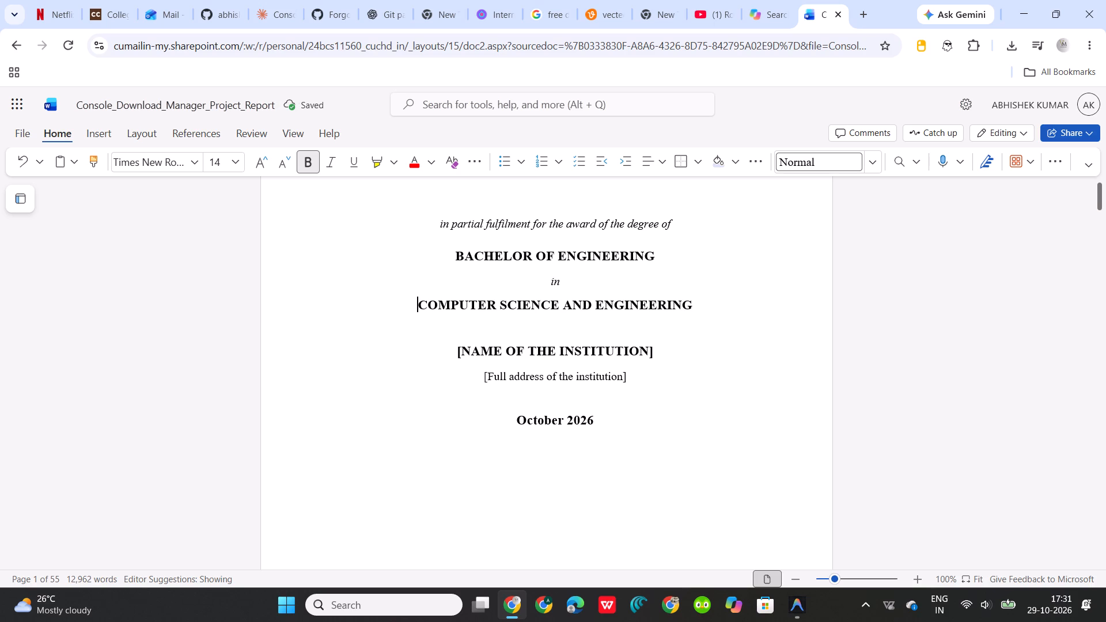
Delete the [NAME OF THE INSTITUTION] and [Full address of the institution] placeholder lines above the October 2026 date.
drag(653, 359, 450, 358)
key(BackSpace)
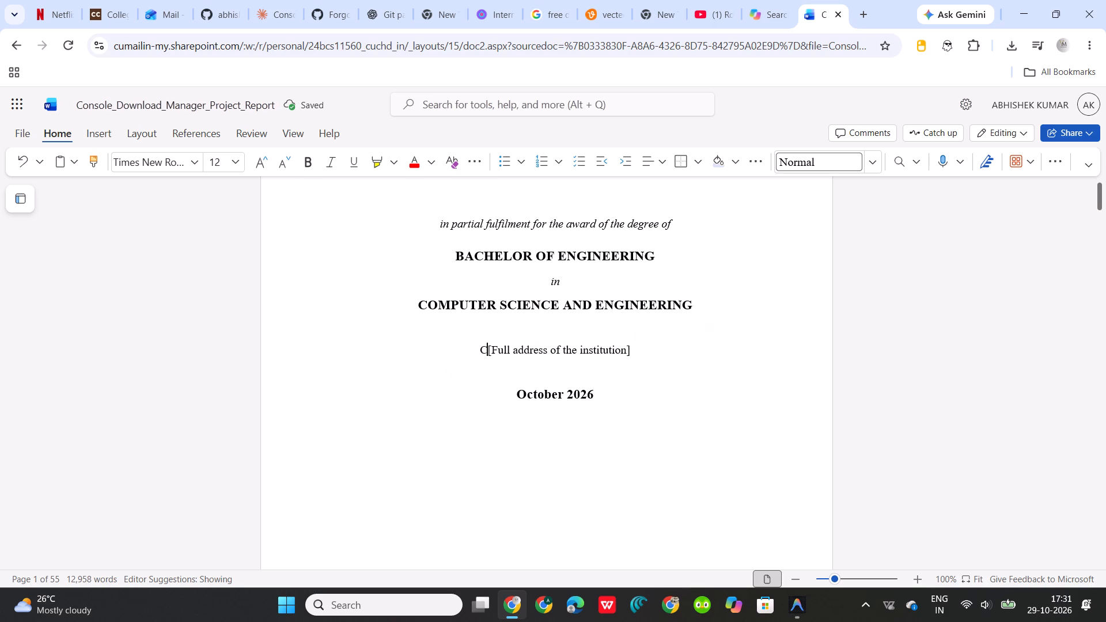
key(BackSpace)
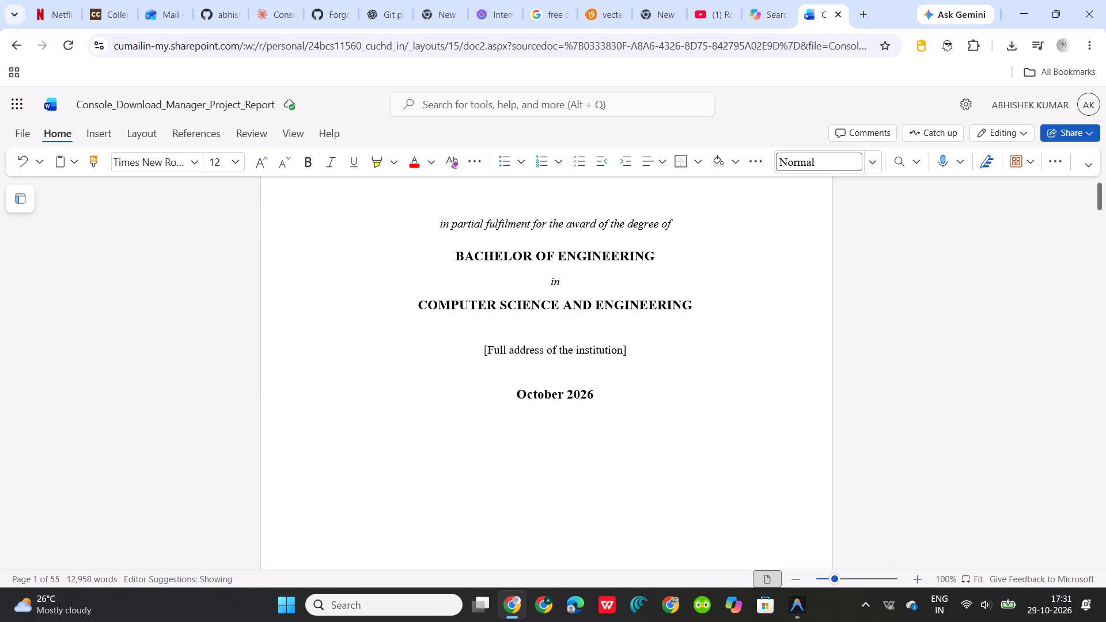
drag(628, 350, 517, 356)
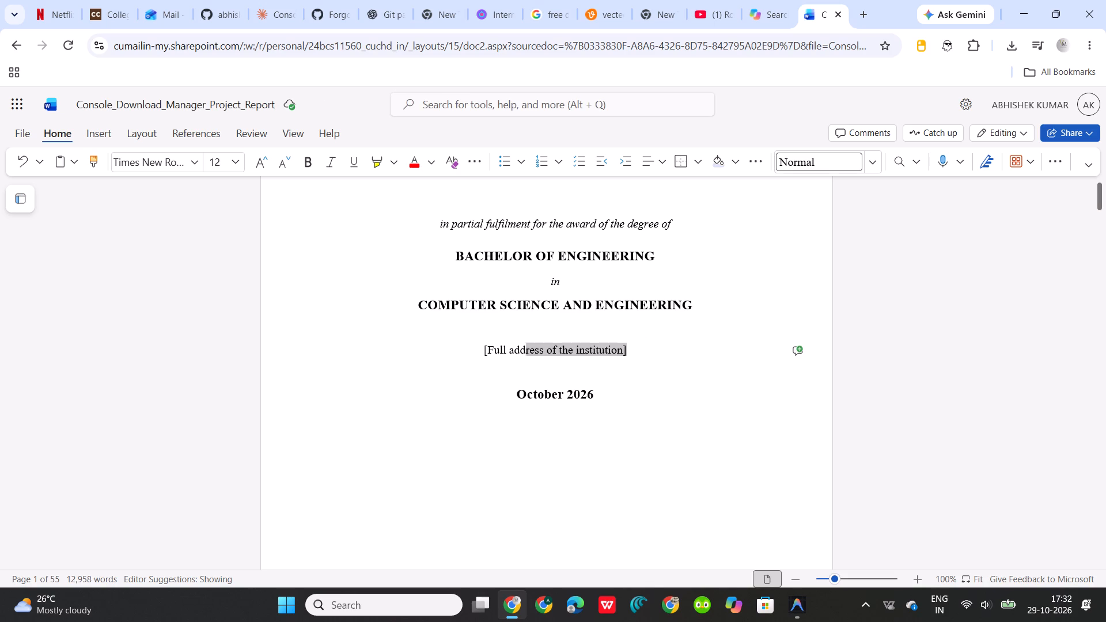
drag(517, 356, 472, 355)
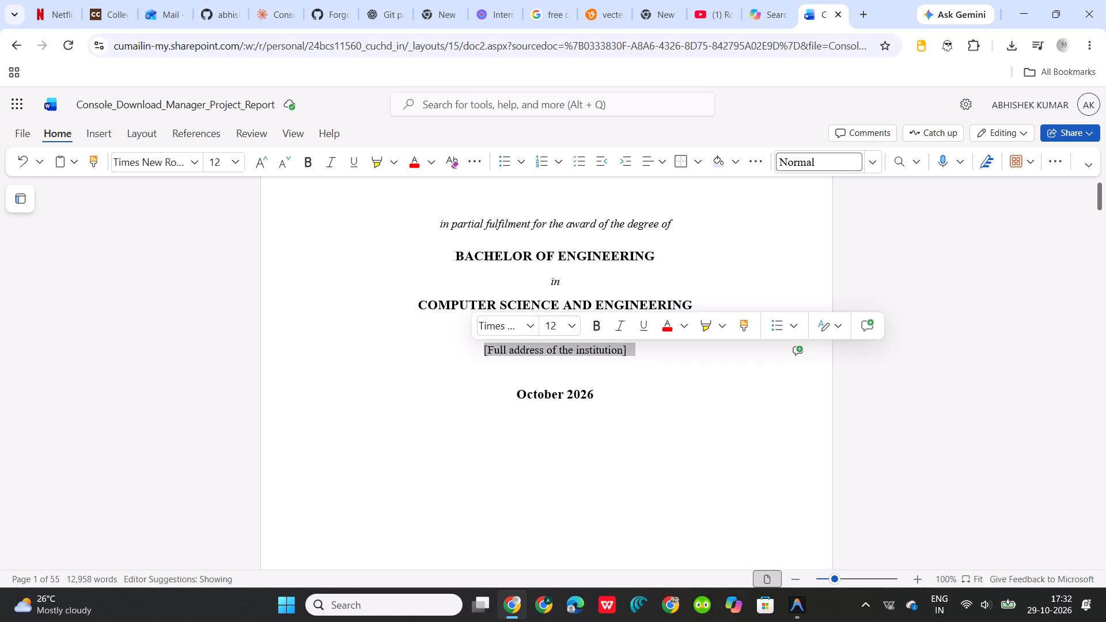
key(BackSpace)
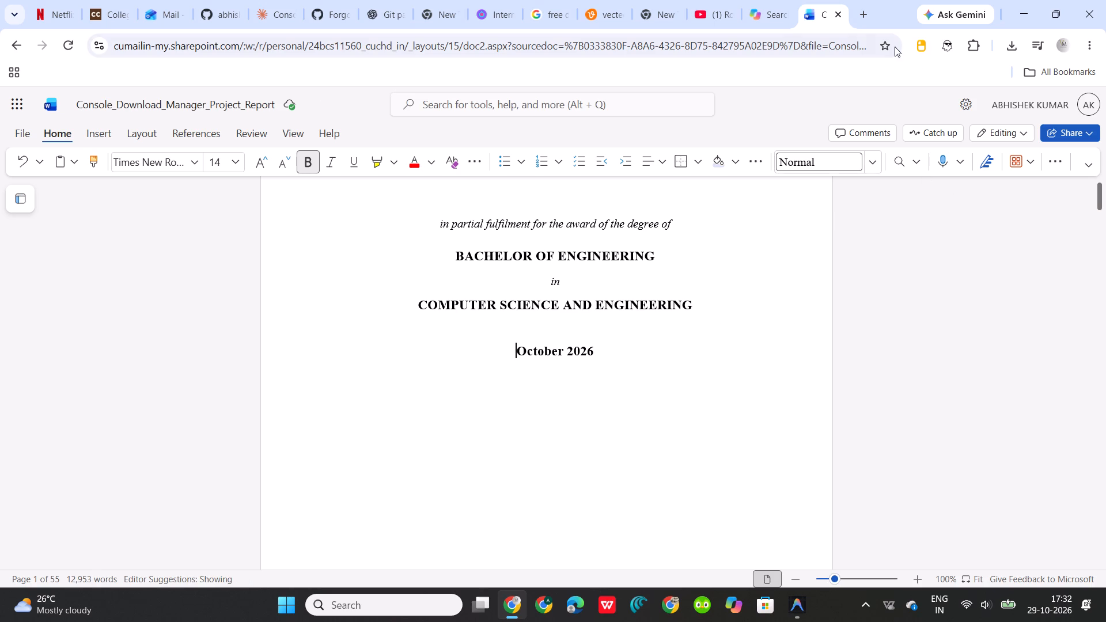
Open a new browser tab and bring up the list of all saved bookmarks.
click(863, 16)
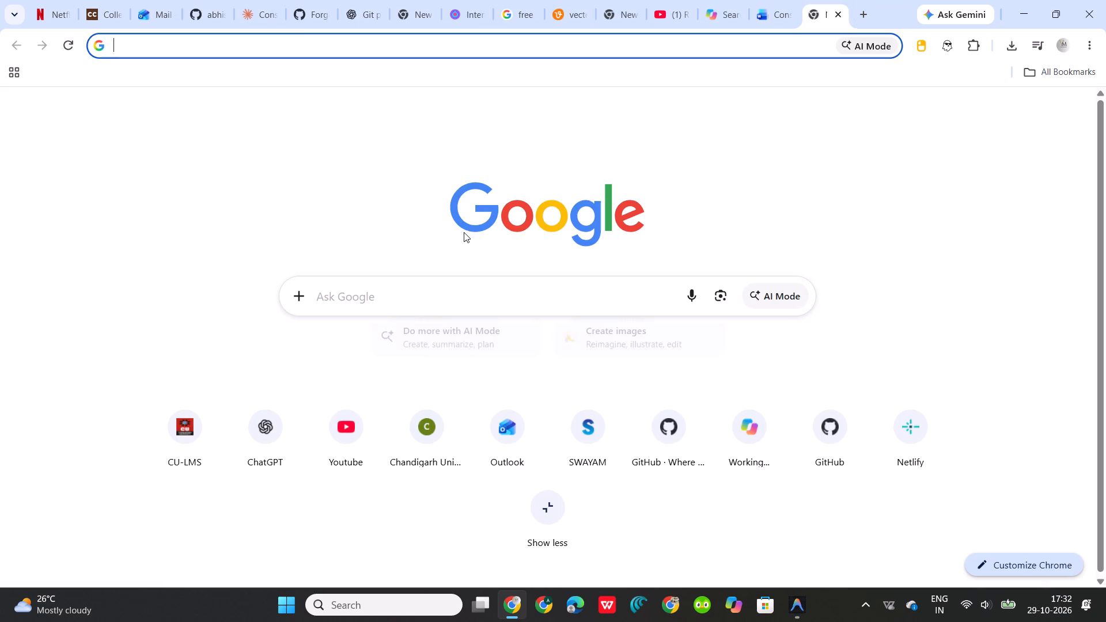
click(1042, 82)
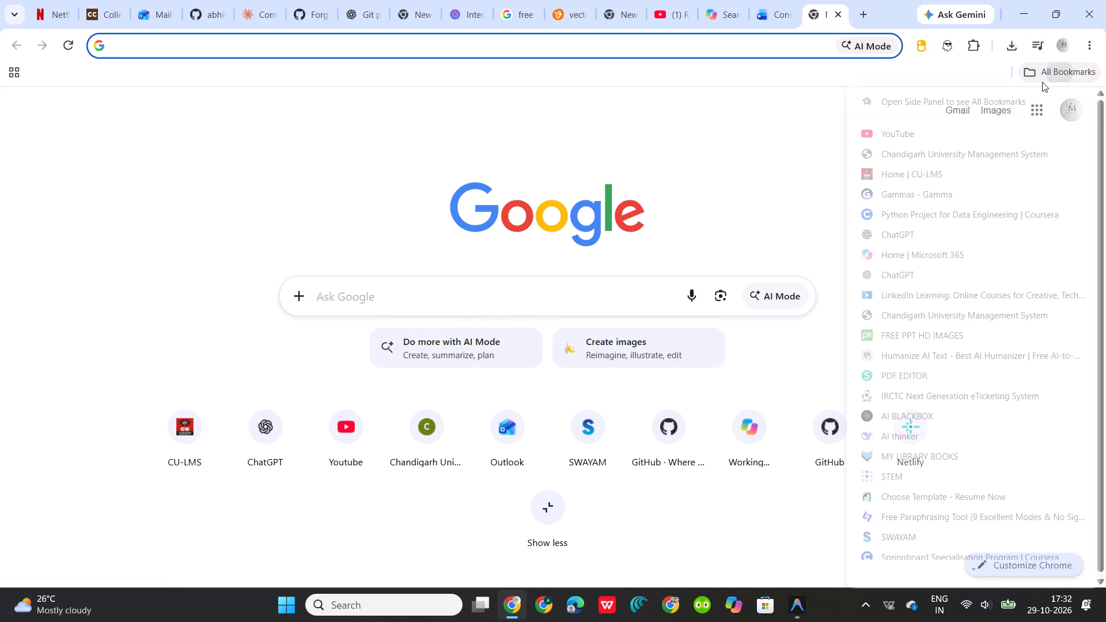
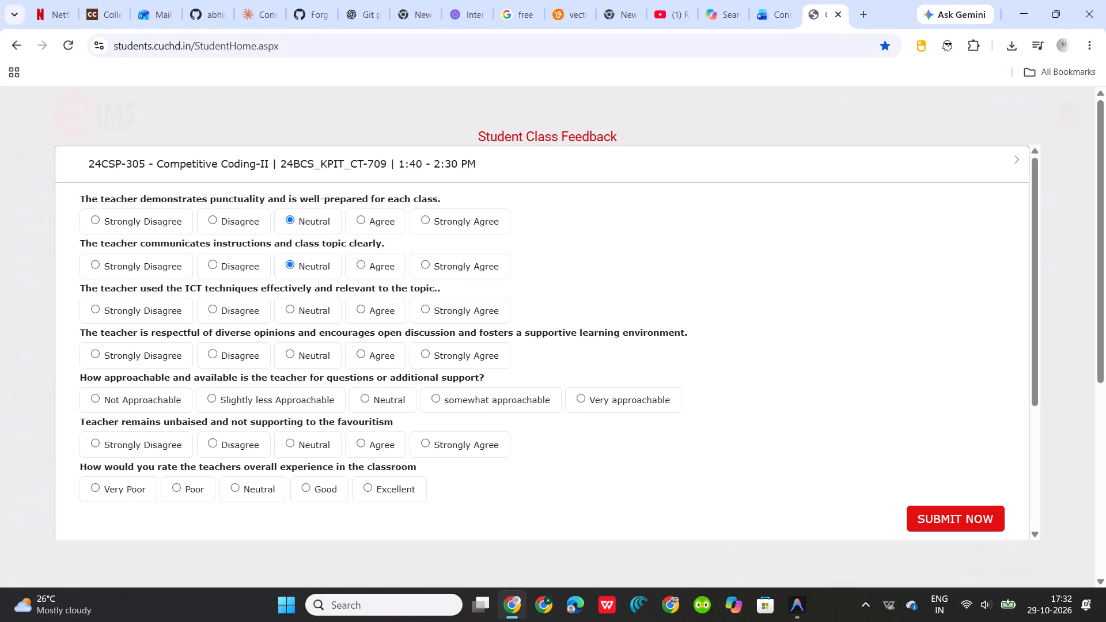
For the 1:40 - 2:30 PM Competitive Coding-II class, rate ICT use Agree, respect for opinions, approachability and unbiasedness Neutral, and overall experience Good.
click(289, 358)
click(360, 312)
click(376, 397)
click(286, 438)
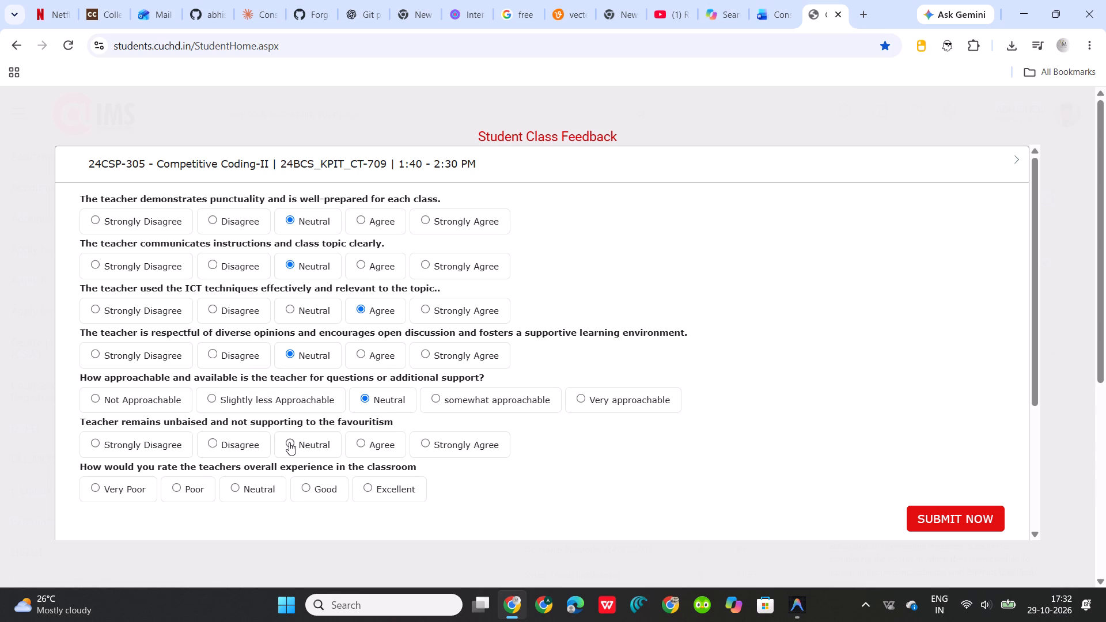
click(289, 442)
click(310, 483)
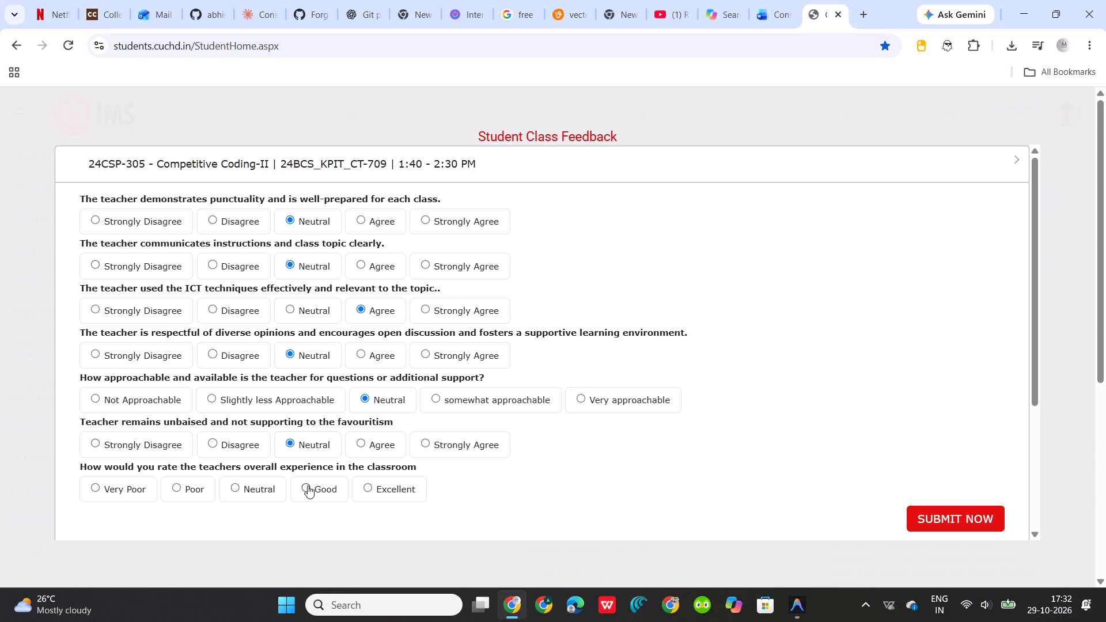
click(308, 486)
Open the feedback form for the 12:50 - 1:40 PM Competitive Coding-II class and rate punctuality and clear communication Neutral.
drag(1038, 391, 1052, 513)
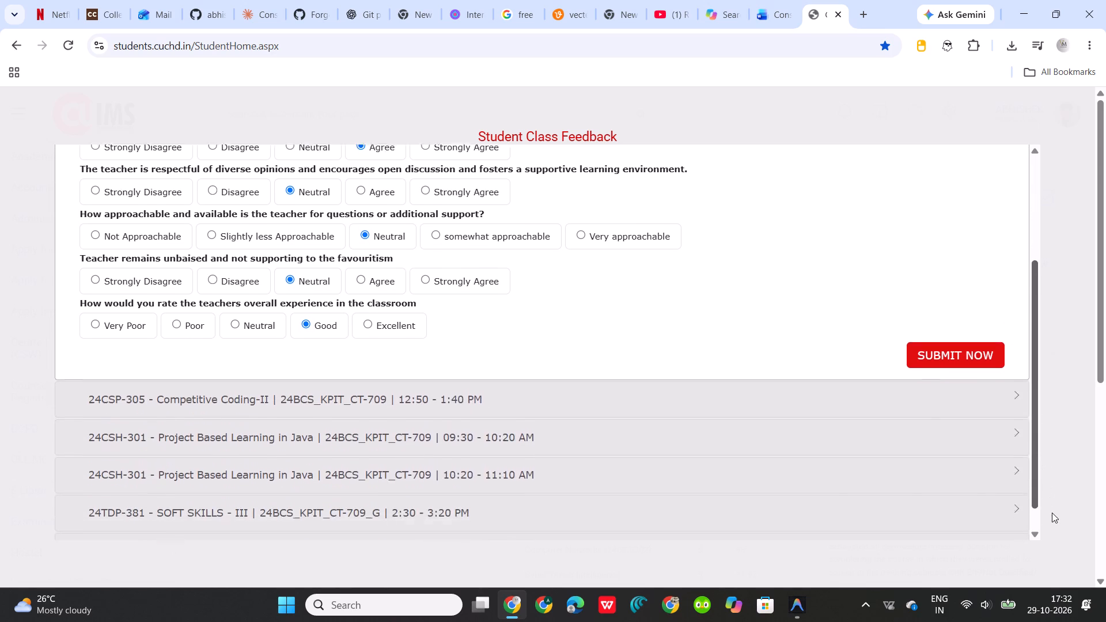
drag(1052, 513, 1056, 540)
click(829, 363)
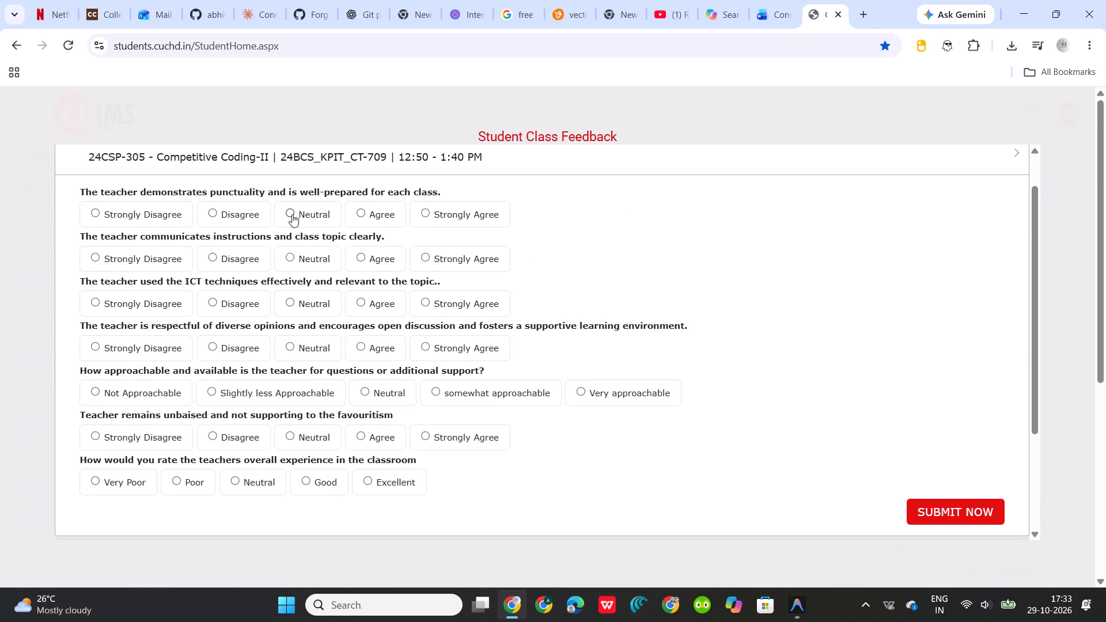
click(292, 214)
click(295, 256)
click(292, 251)
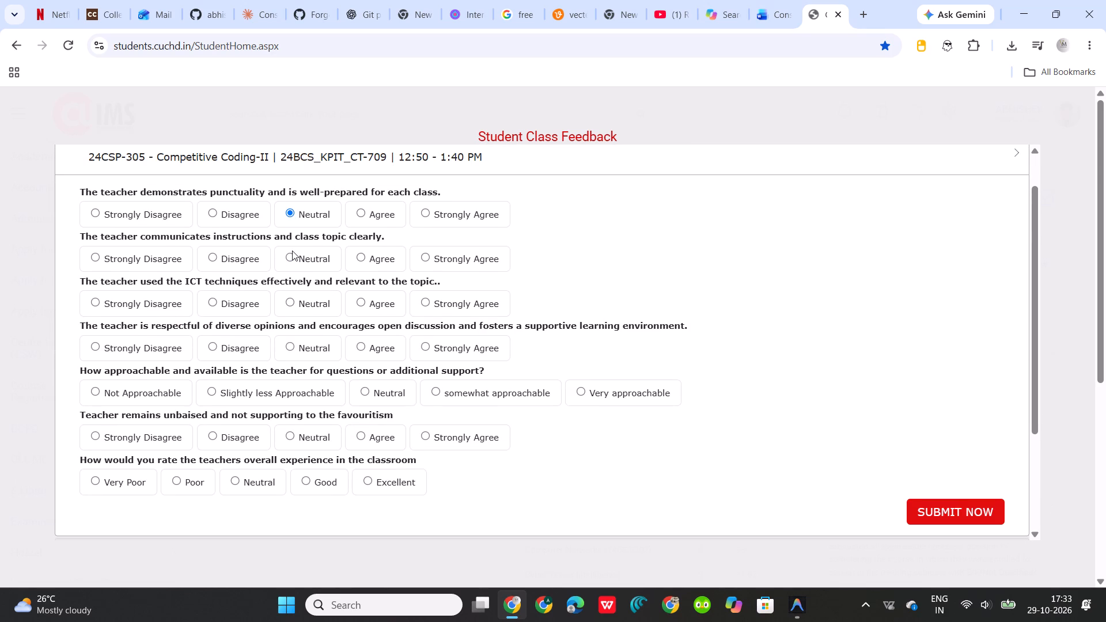
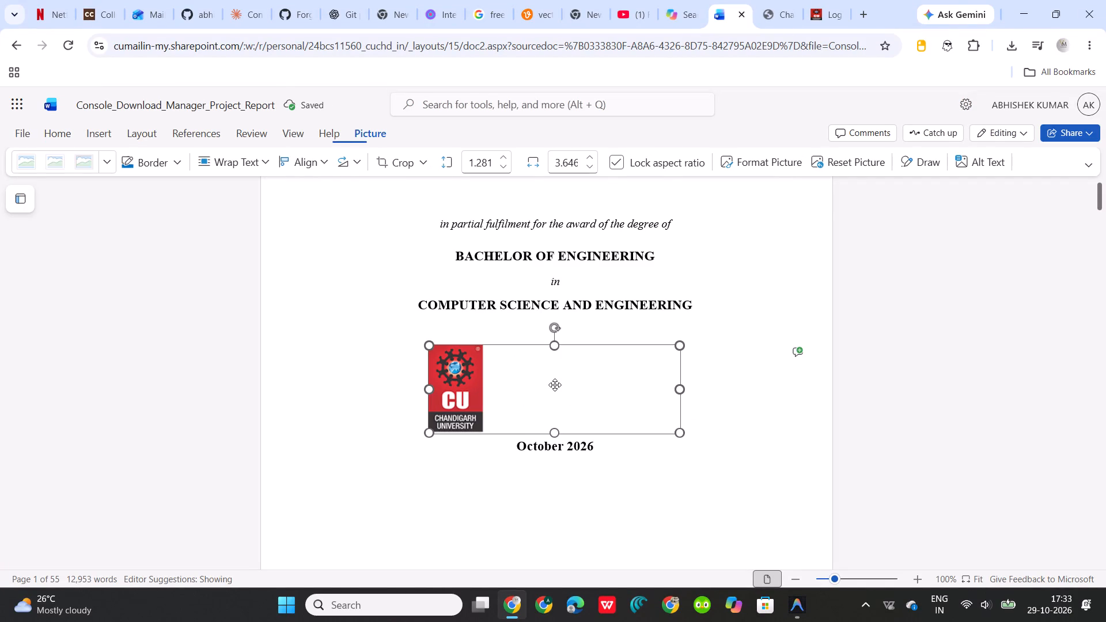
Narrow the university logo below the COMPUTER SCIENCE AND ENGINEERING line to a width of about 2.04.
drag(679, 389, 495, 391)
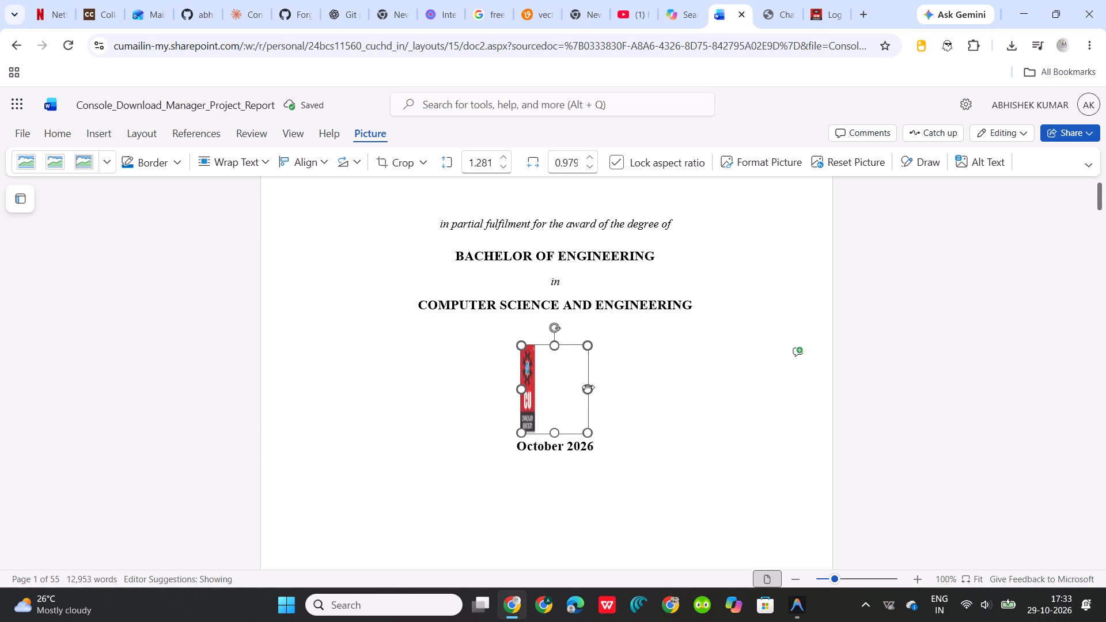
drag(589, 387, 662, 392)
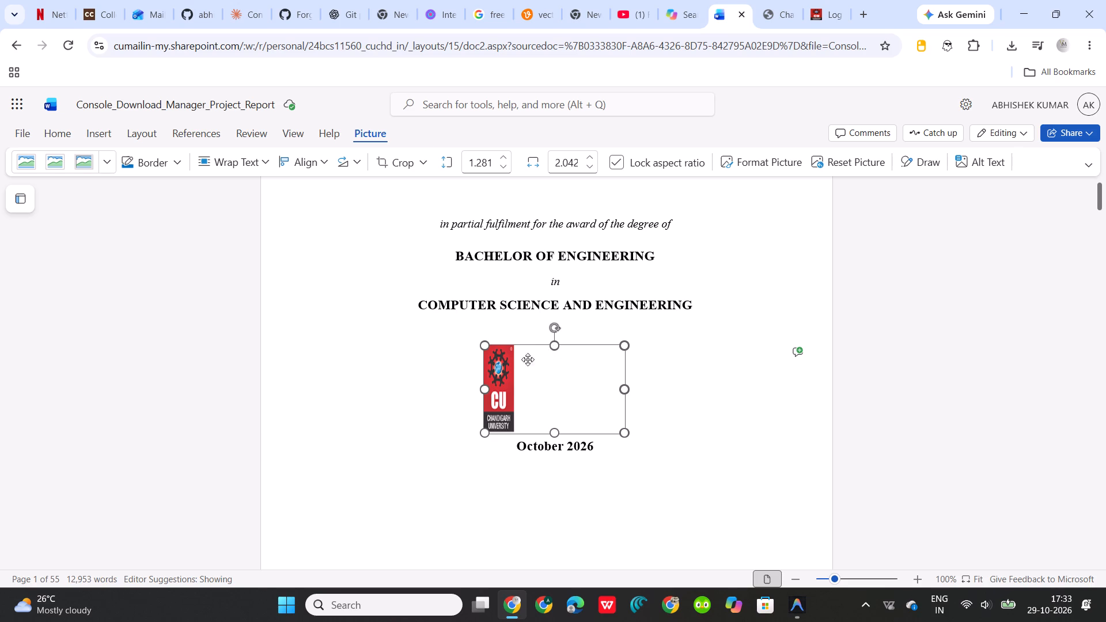
Shift the logo toward the centre of its line with leading spaces, trimming the excess ones.
click(479, 359)
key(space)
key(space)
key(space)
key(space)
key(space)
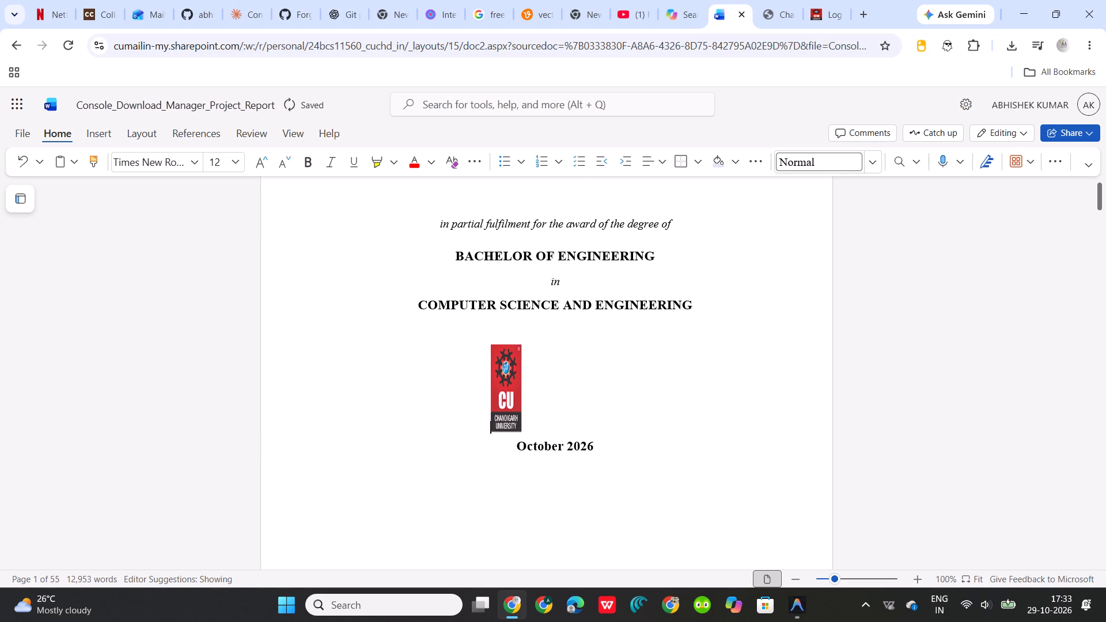
key(BackSpace)
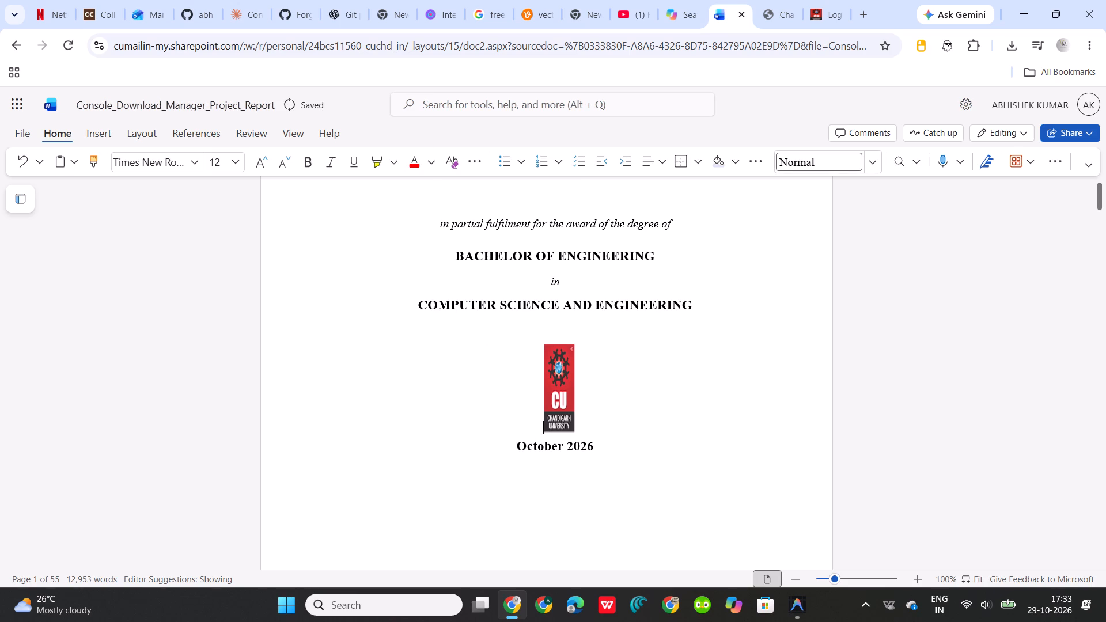
key(BackSpace)
key(BackSpace)
key(BackSpace)
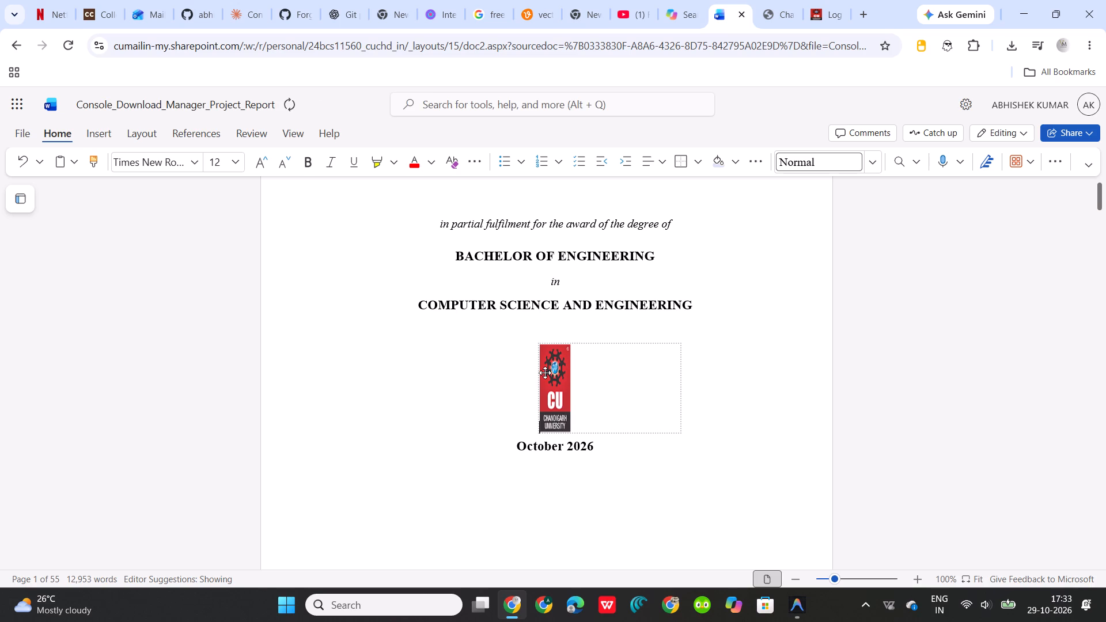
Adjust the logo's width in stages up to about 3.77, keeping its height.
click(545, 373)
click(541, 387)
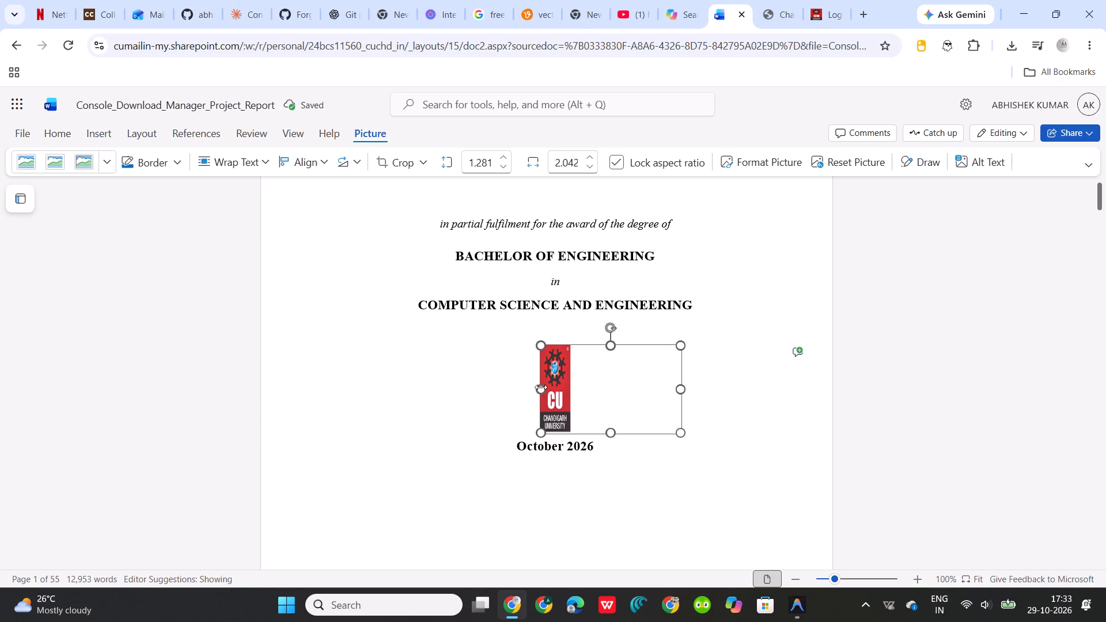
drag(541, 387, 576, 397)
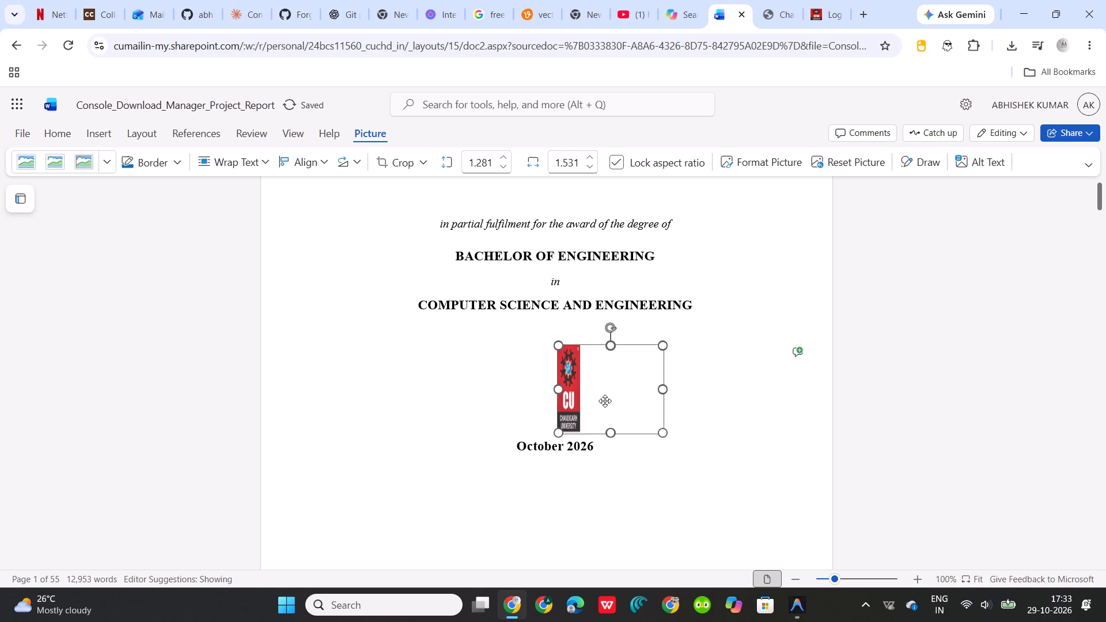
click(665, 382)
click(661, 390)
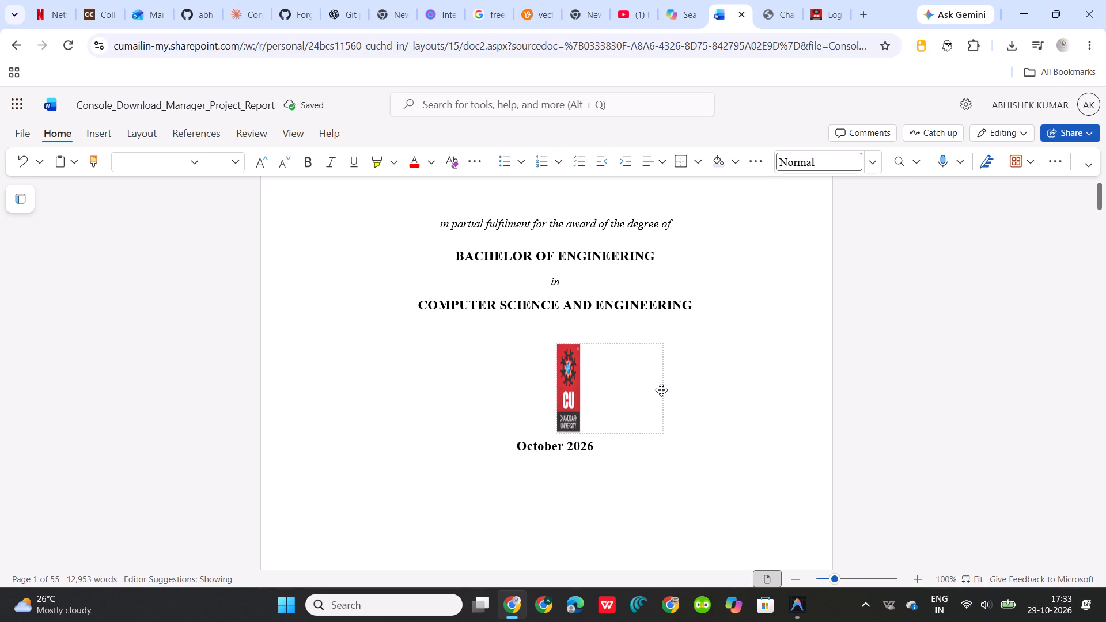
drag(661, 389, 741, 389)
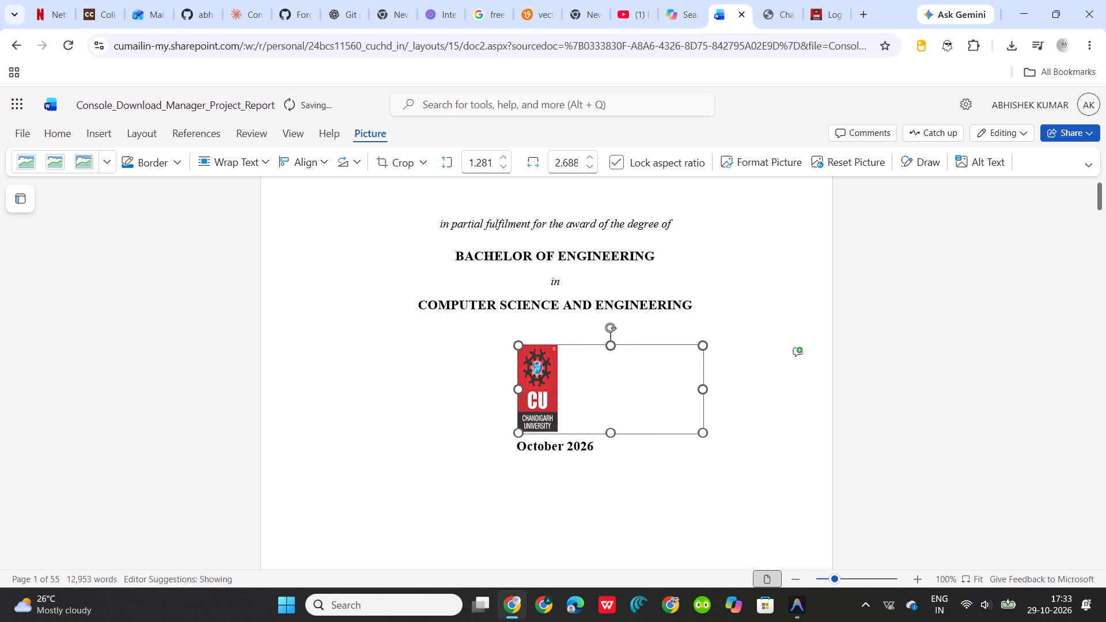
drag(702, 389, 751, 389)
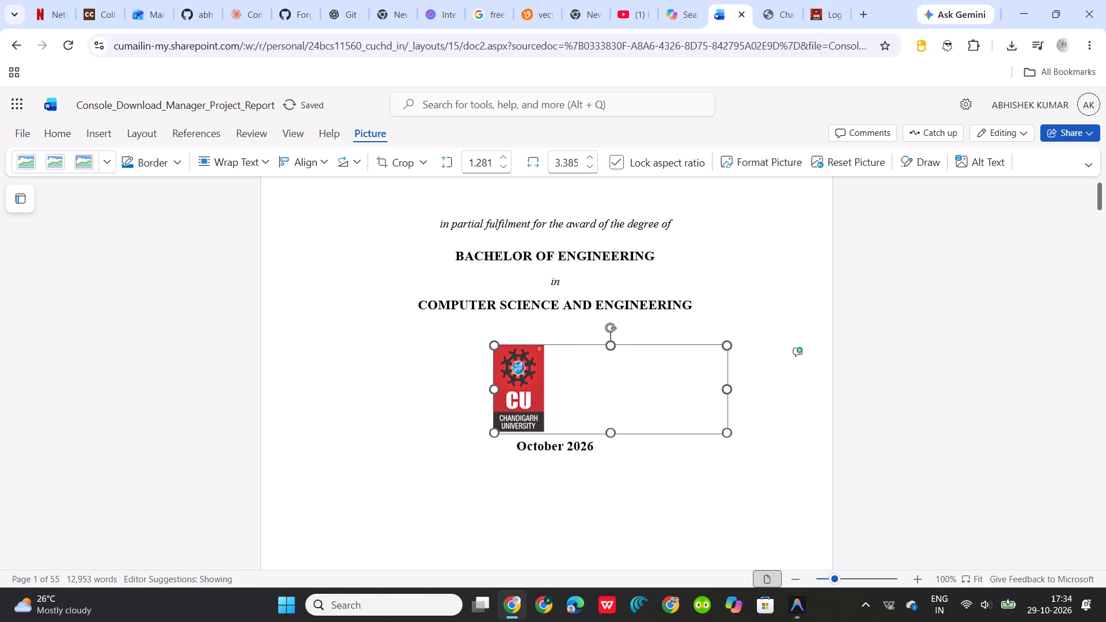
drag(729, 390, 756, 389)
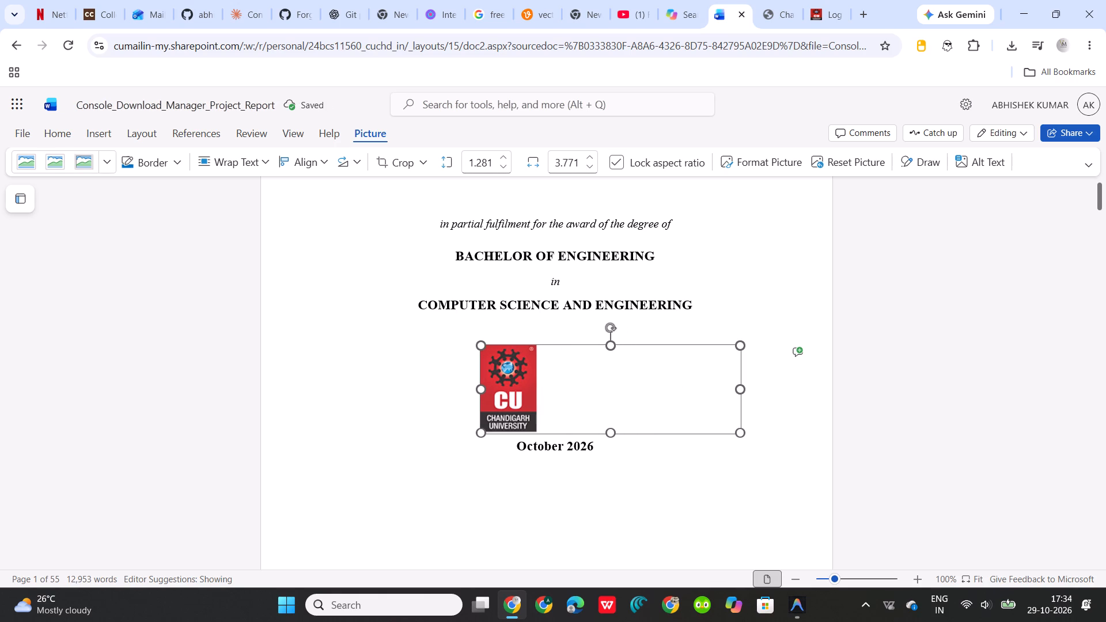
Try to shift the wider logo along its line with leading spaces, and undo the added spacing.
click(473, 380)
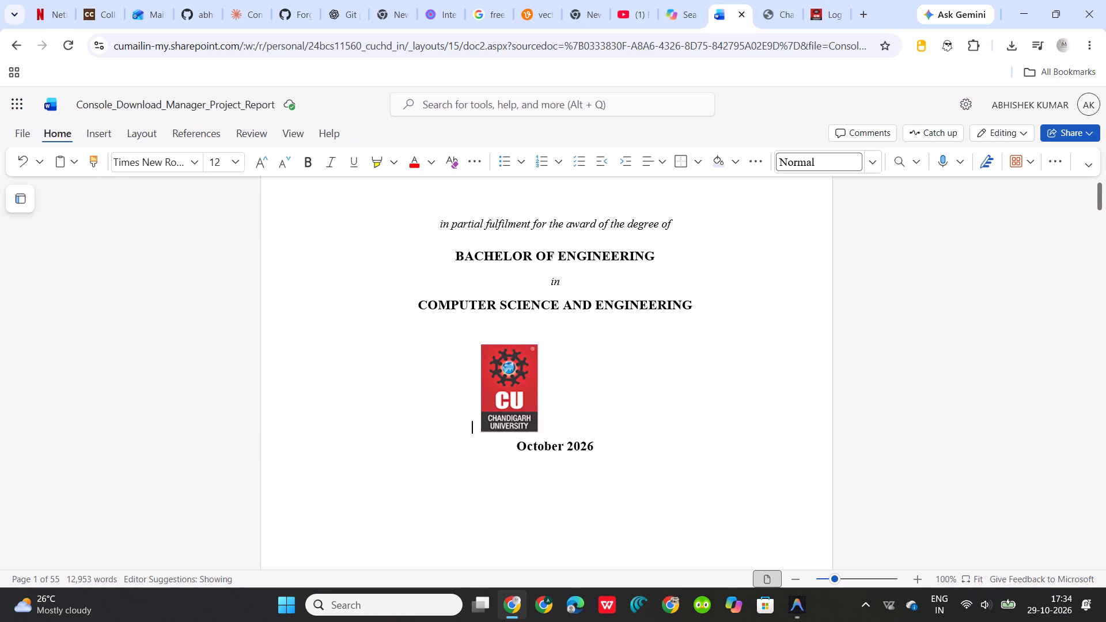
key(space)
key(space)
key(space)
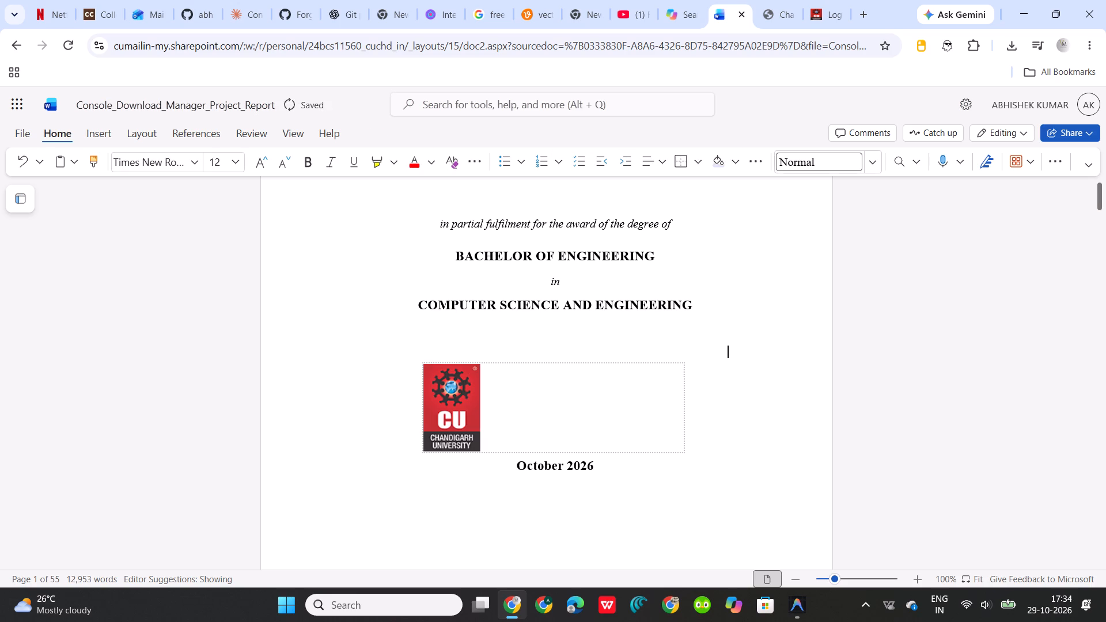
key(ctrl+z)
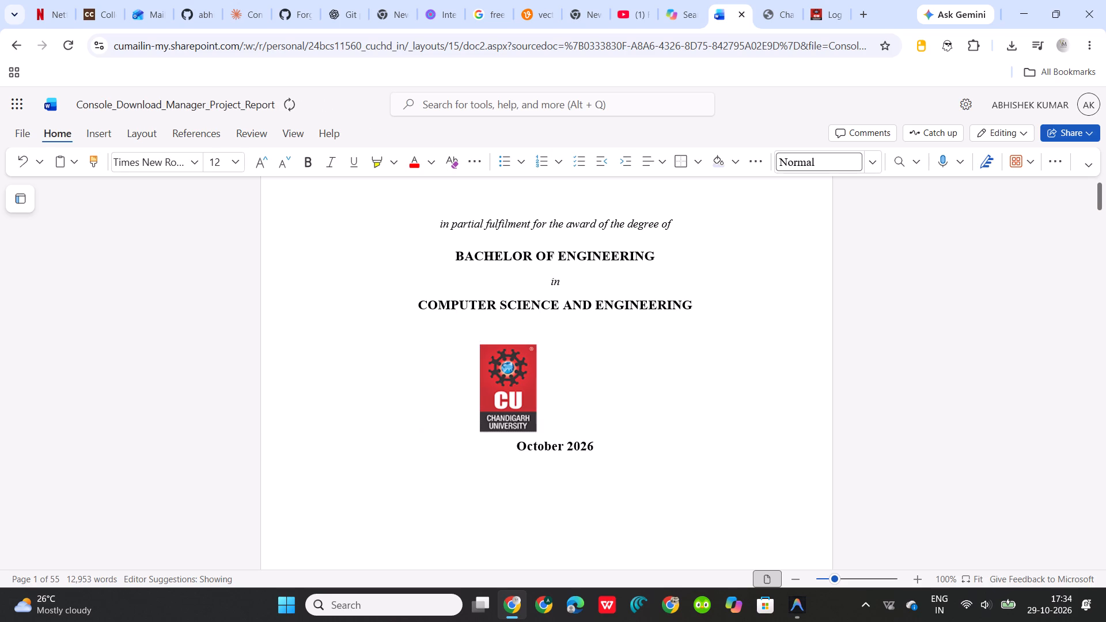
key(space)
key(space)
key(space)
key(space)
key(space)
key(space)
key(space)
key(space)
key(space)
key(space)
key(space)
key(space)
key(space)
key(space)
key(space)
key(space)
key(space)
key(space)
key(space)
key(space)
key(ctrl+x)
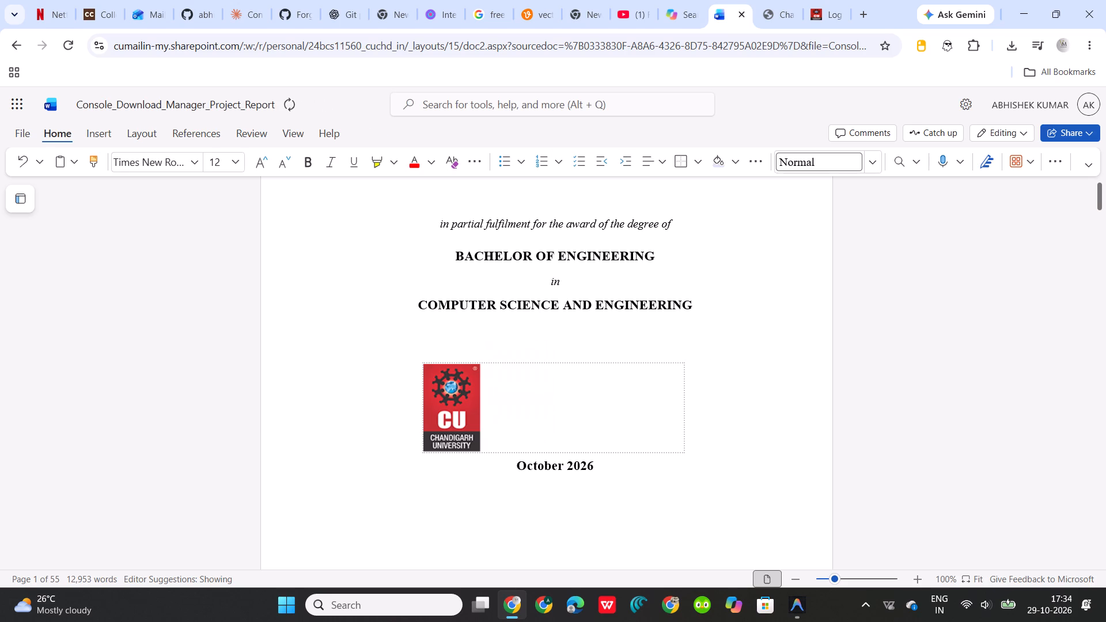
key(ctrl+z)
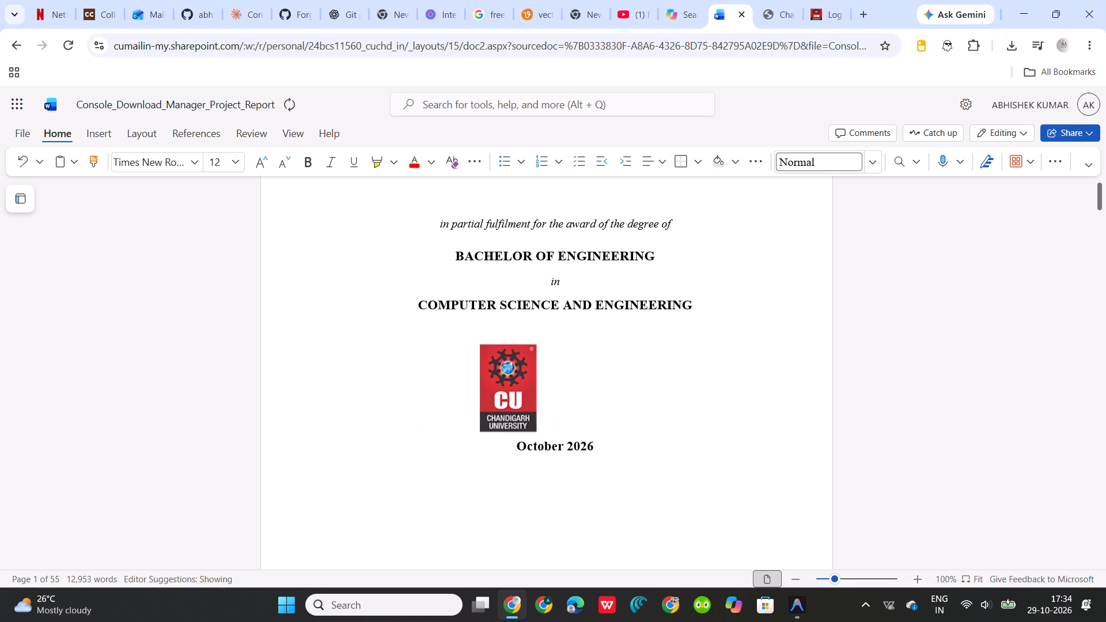
Insert five spaces before the logo to nudge it slightly along its line.
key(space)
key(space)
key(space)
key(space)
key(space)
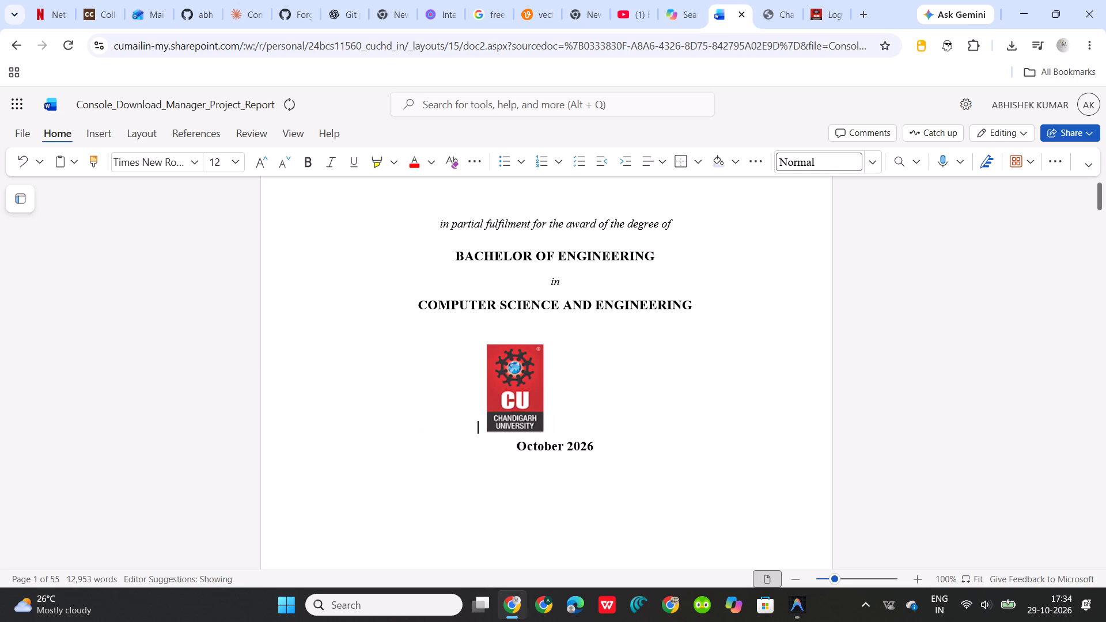
Resize the logo to about 1.05 high and 2.73 wide above the October 2026 line.
click(498, 381)
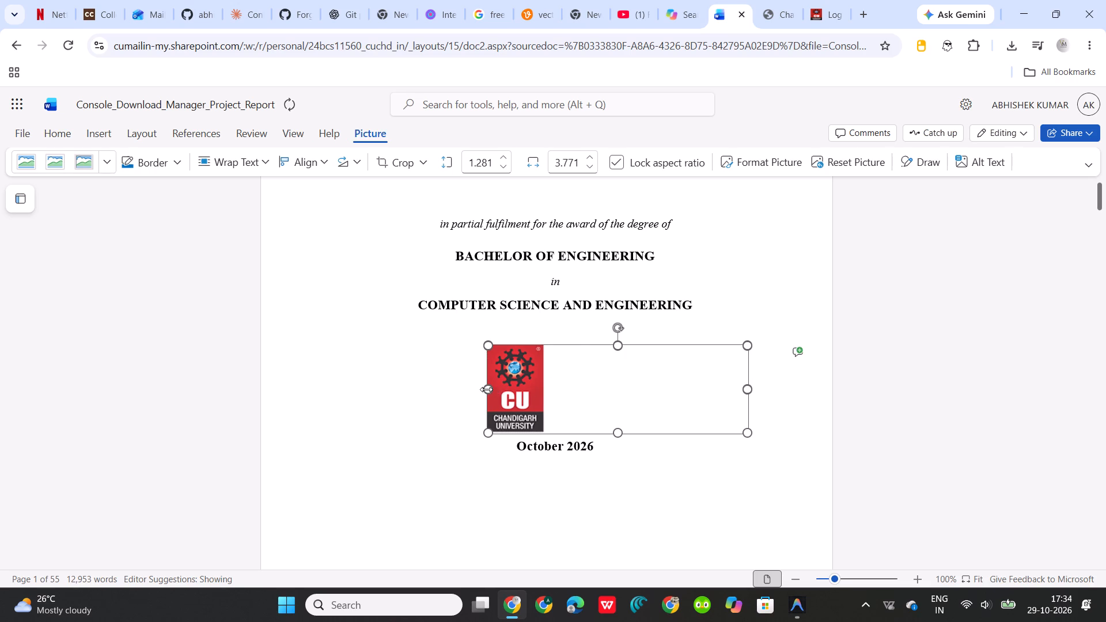
drag(486, 389, 541, 393)
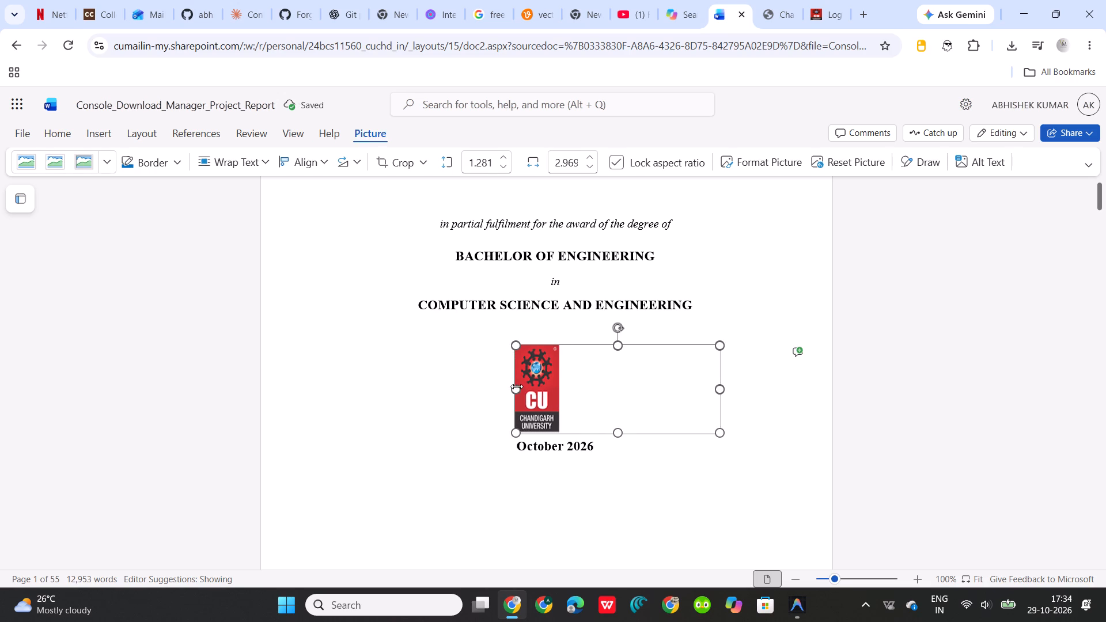
drag(517, 390, 547, 395)
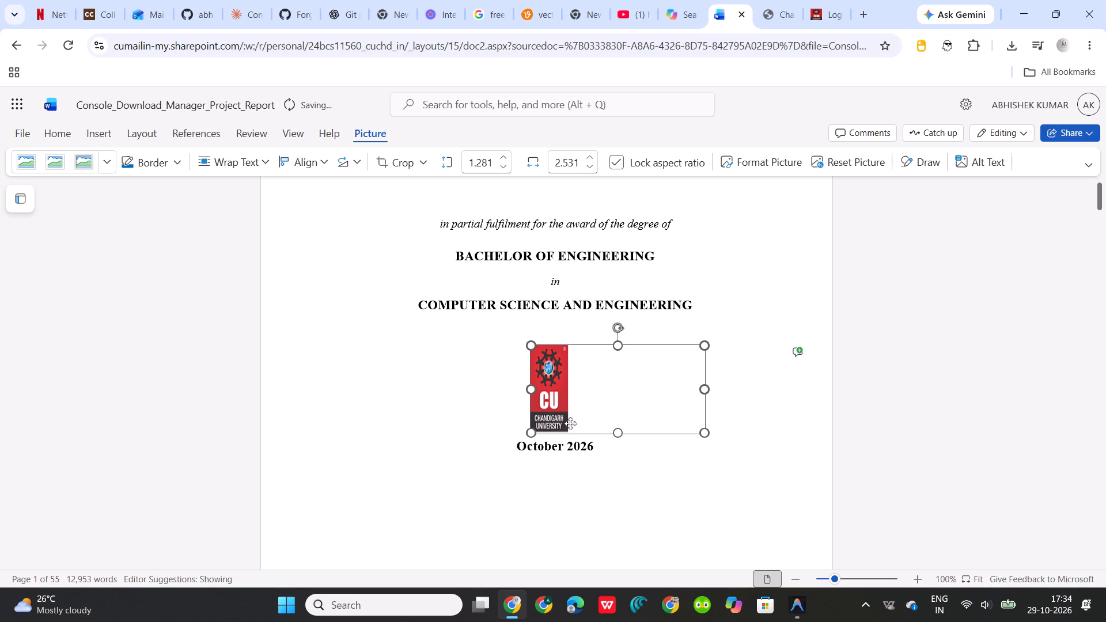
drag(619, 434, 611, 402)
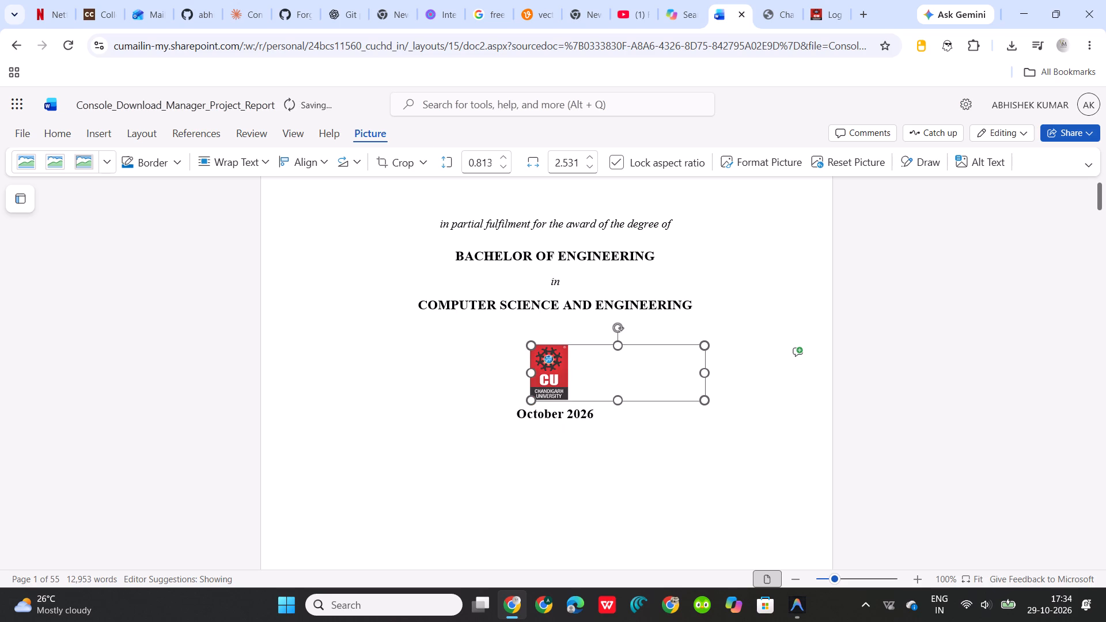
drag(620, 400, 620, 417)
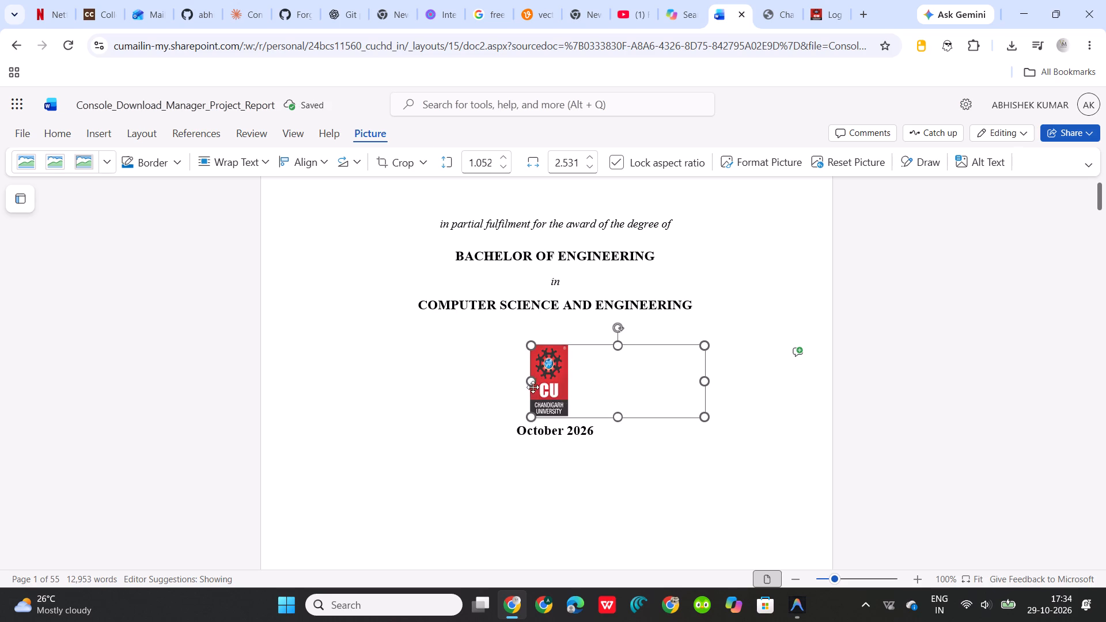
drag(531, 382, 517, 380)
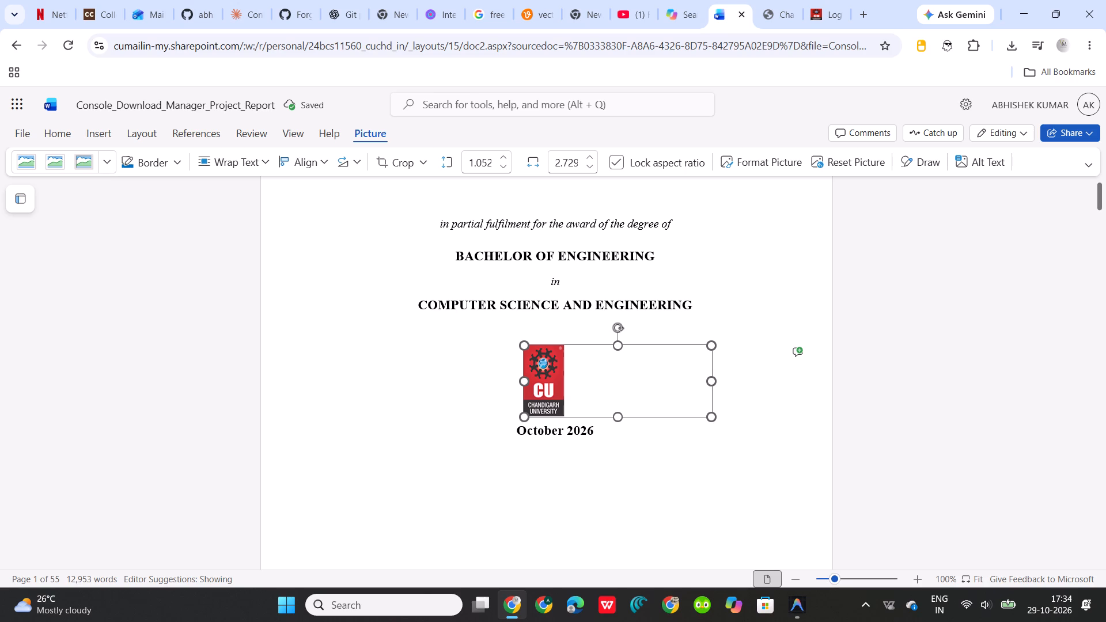
click(518, 430)
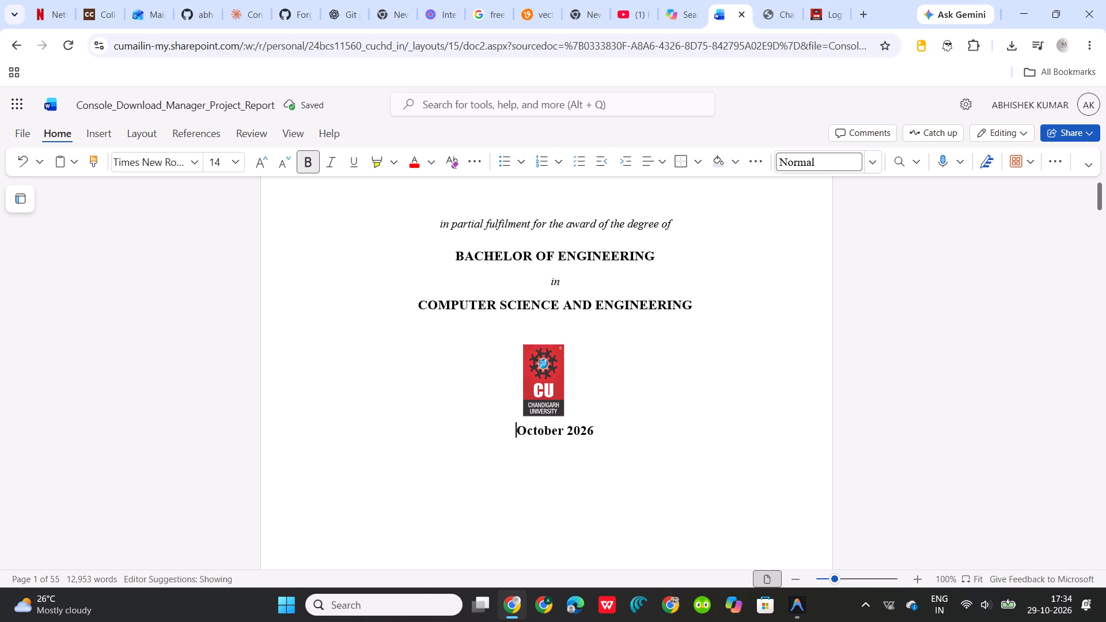
Enclose the two-line report title, from CONSOLE BASED DOWNLOAD MANAGER to ARCHITECTURE PROPOSAL, in double quotation marks.
scroll(518, 430, up, 3)
scroll(518, 430, down, 1)
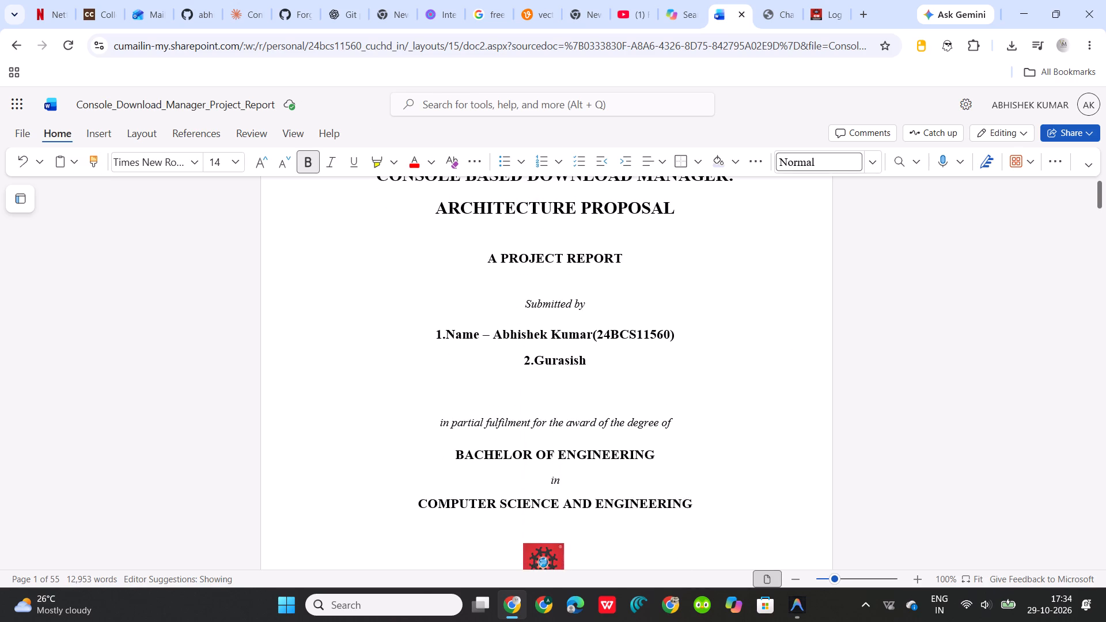
scroll(518, 430, down, 2)
scroll(518, 430, up, 1)
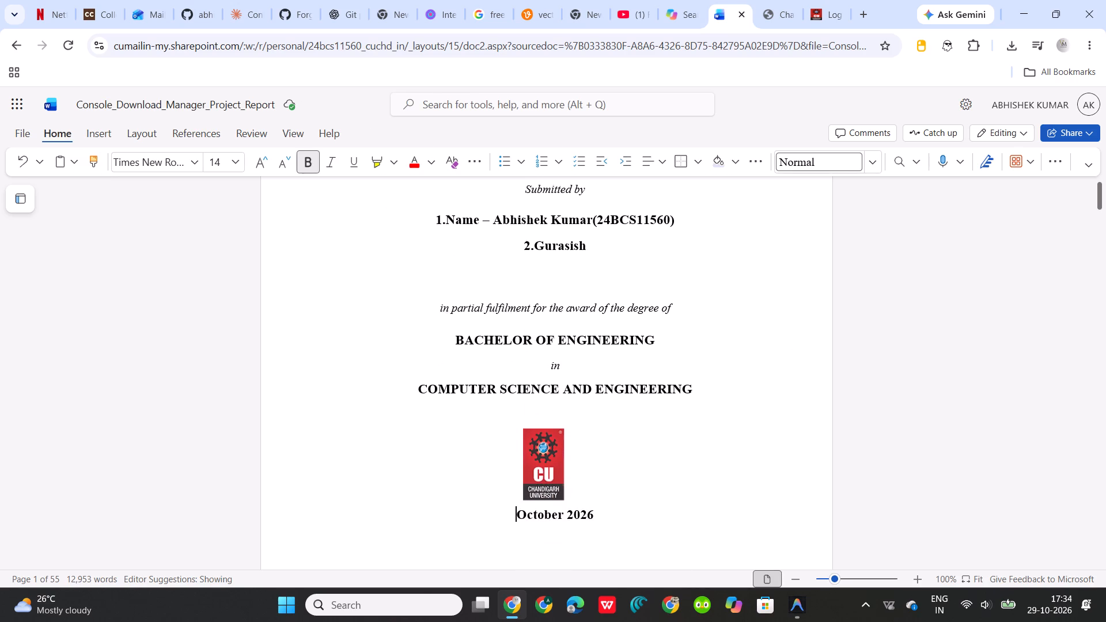
scroll(518, 430, up, 1)
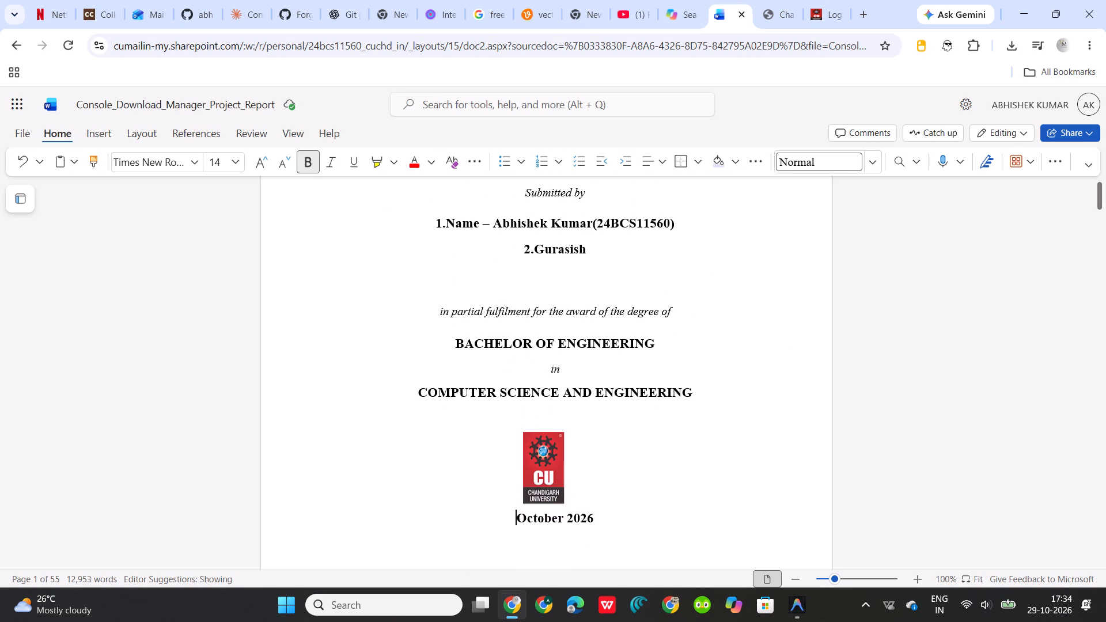
scroll(552, 428, up, 1)
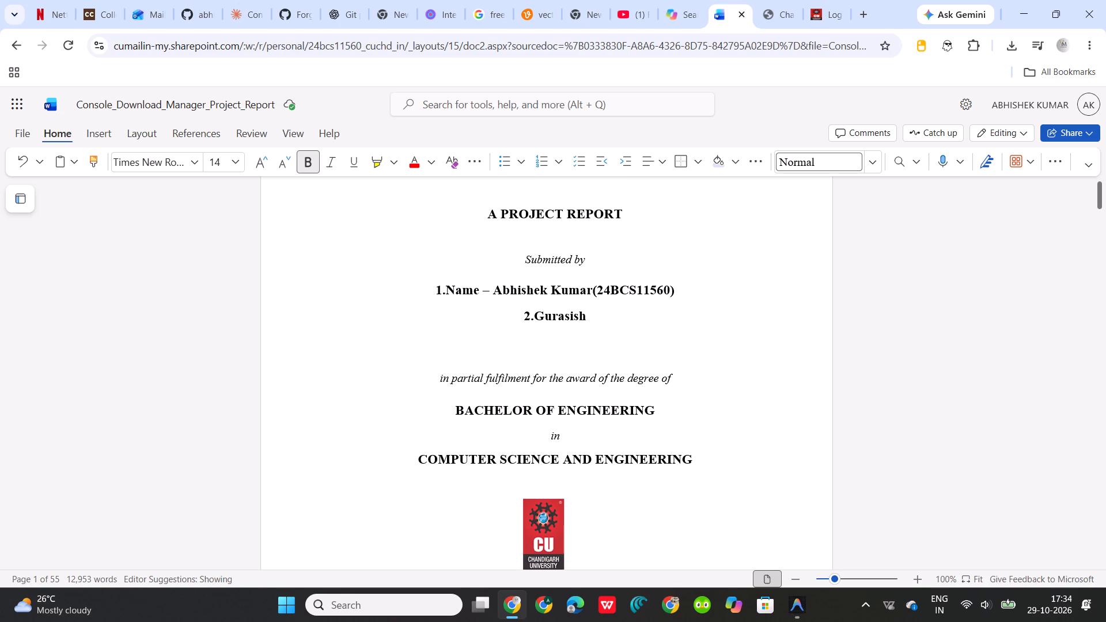
scroll(552, 428, up, 2)
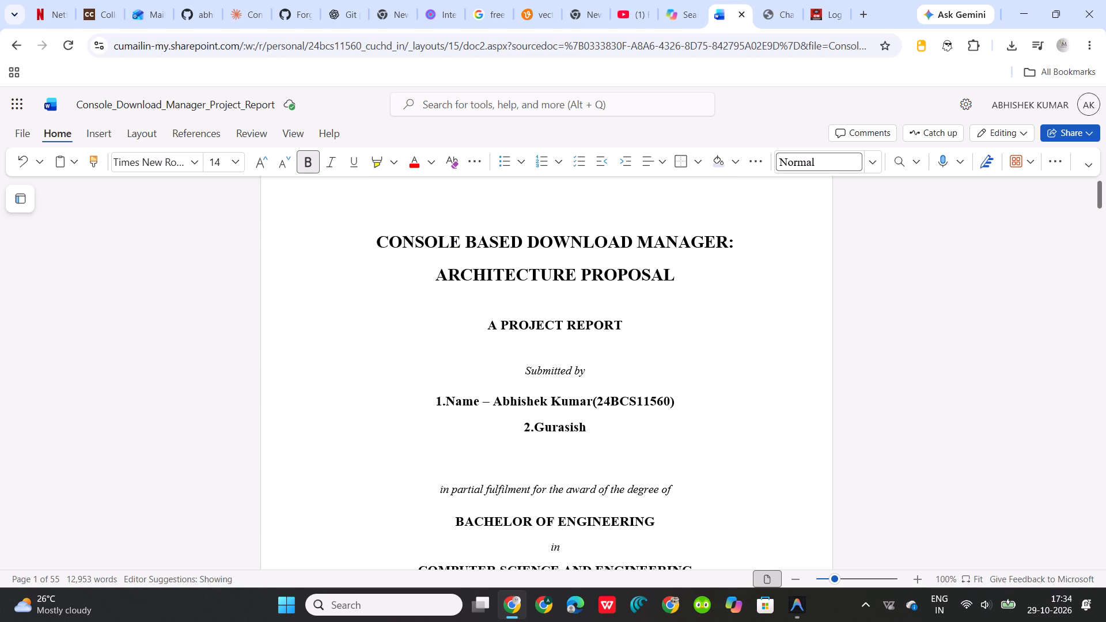
click(373, 241)
scroll(373, 241, up, 1)
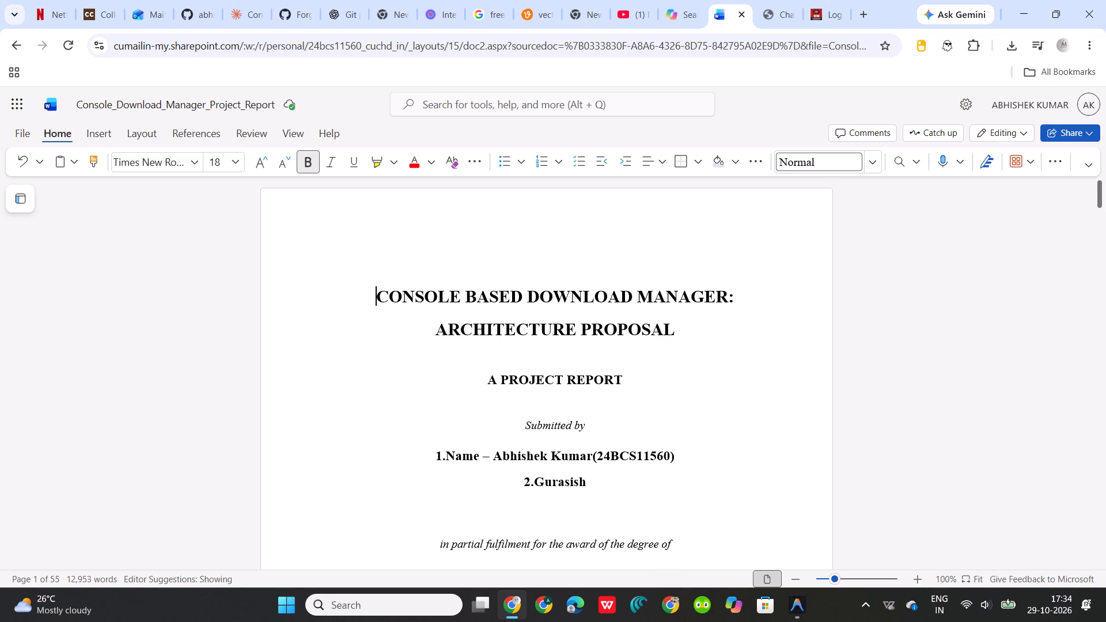
key(shift+quotedbl)
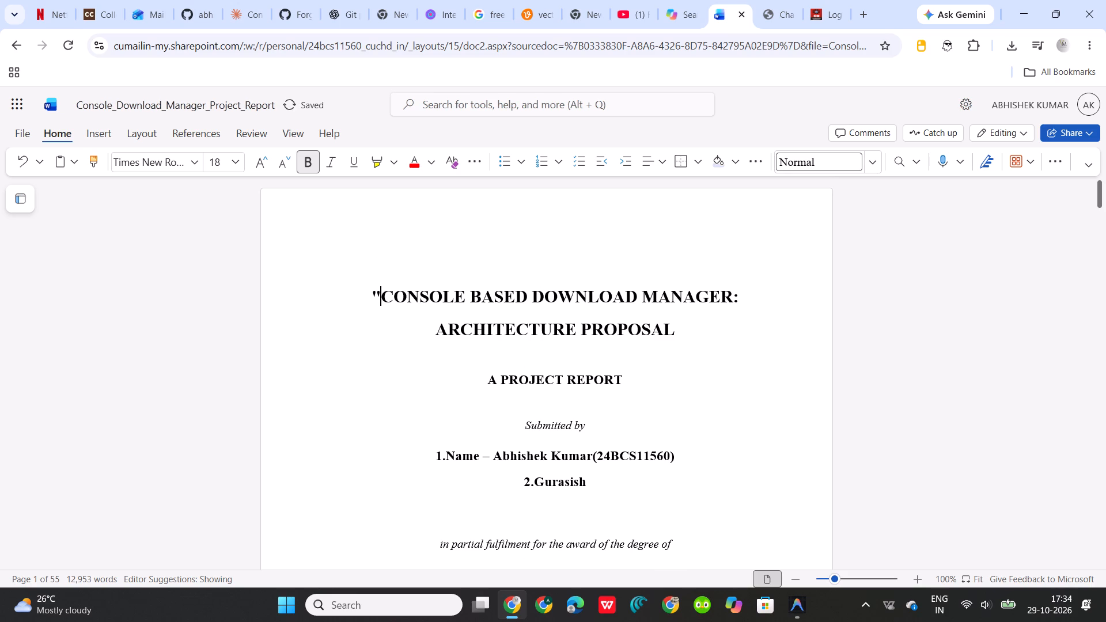
click(683, 332)
key(shift+quotedbl)
scroll(683, 332, down, 2)
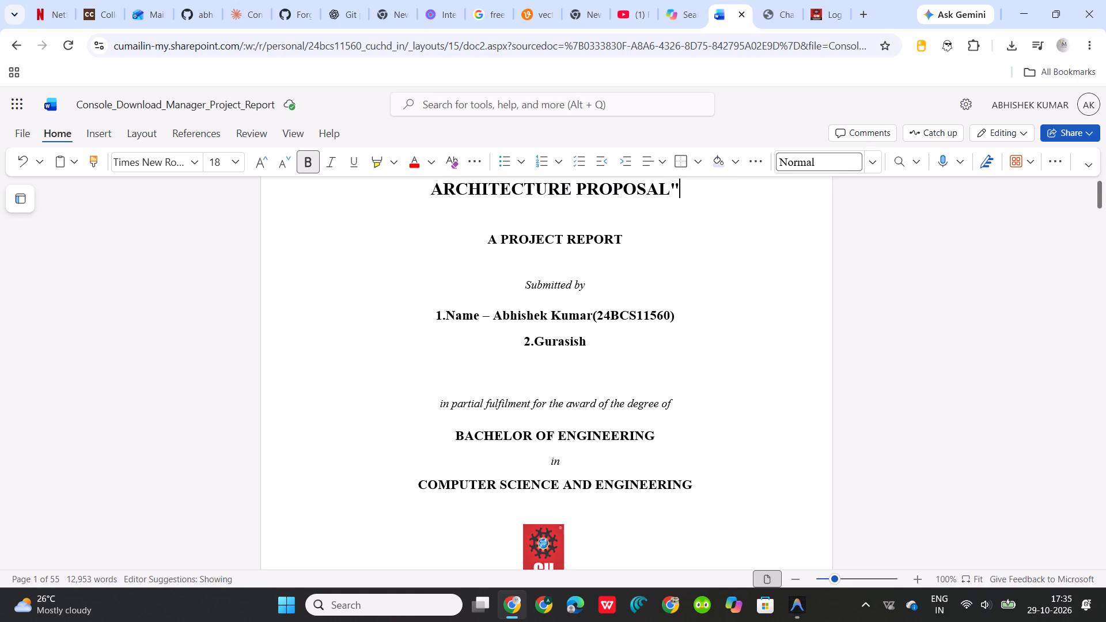
Review the rest of the title page and the Bonafide Certificate page, including its signature table and examiner lines.
scroll(524, 348, down, 3)
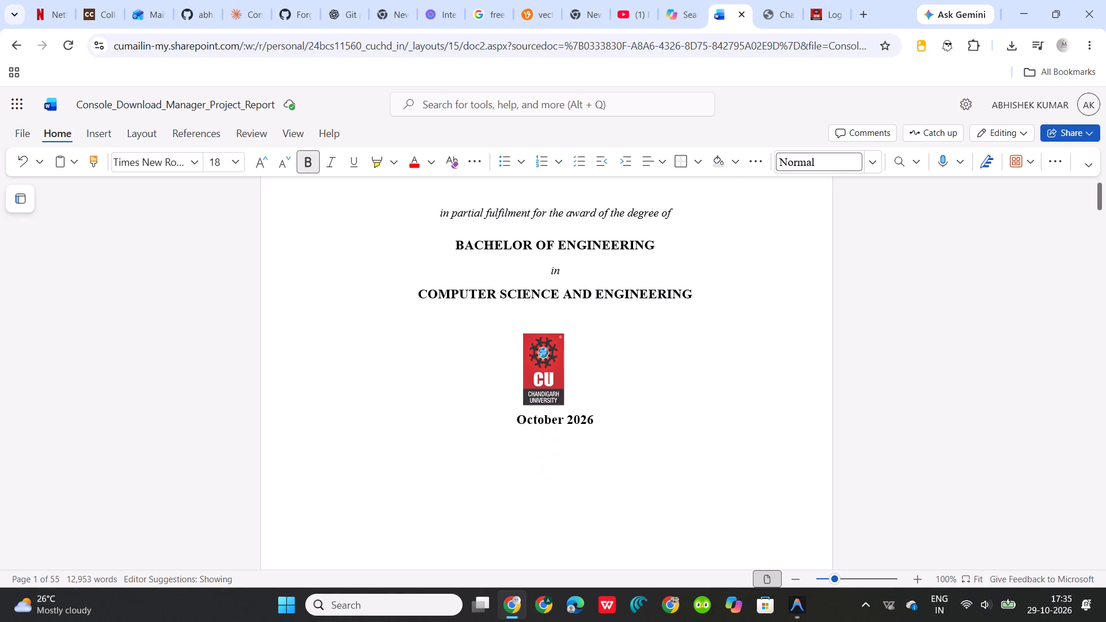
scroll(535, 423, down, 6)
scroll(535, 423, up, 1)
scroll(535, 423, down, 1)
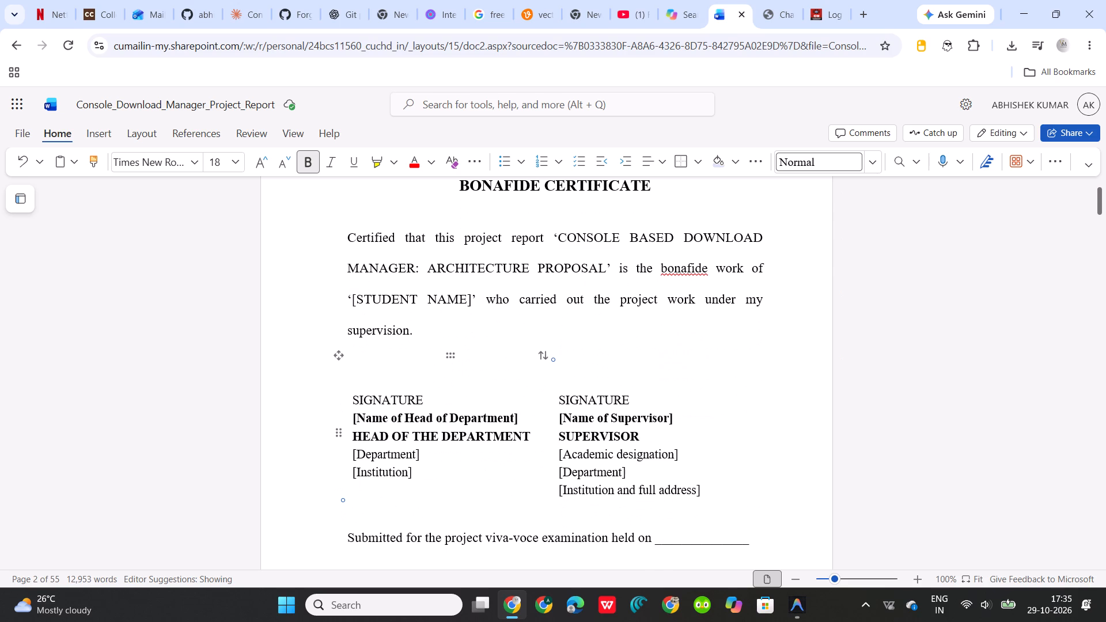
scroll(535, 423, down, 2)
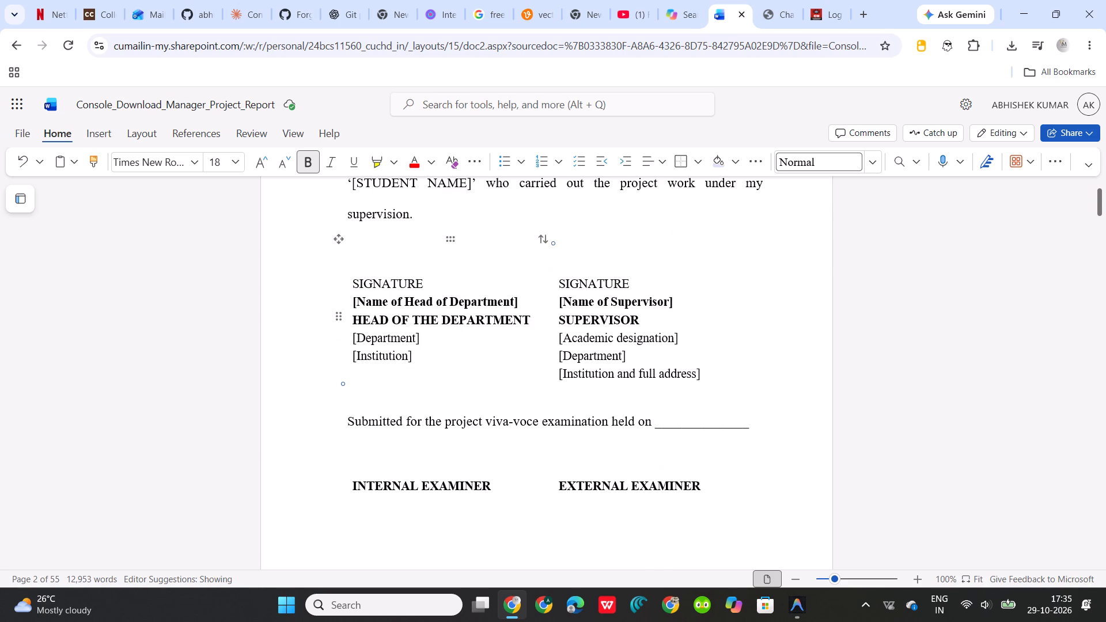
scroll(535, 423, up, 3)
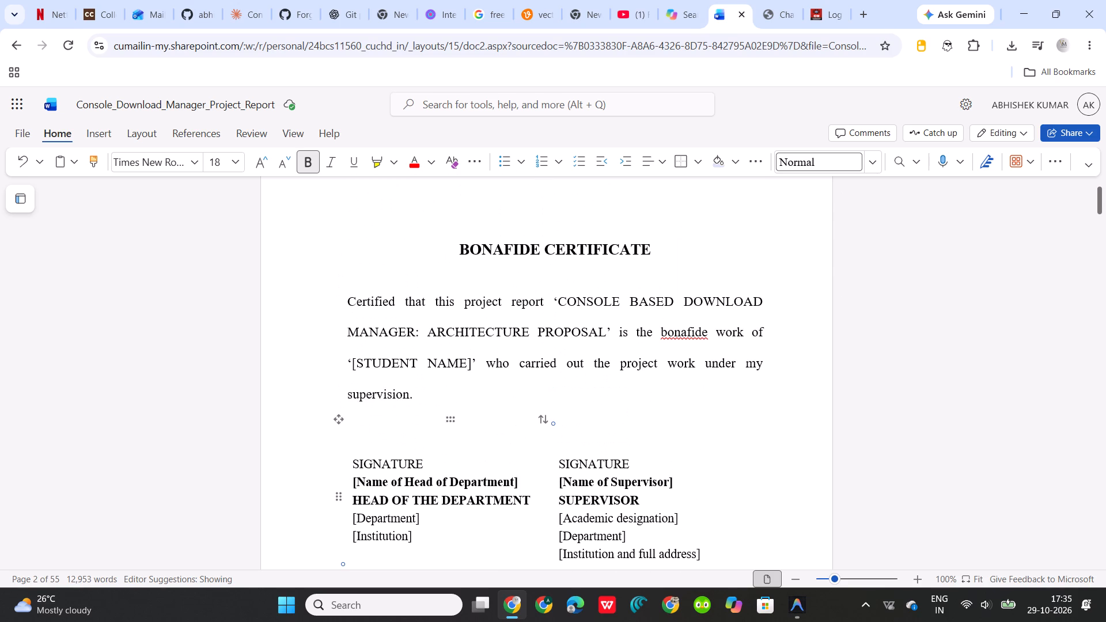
scroll(535, 423, down, 1)
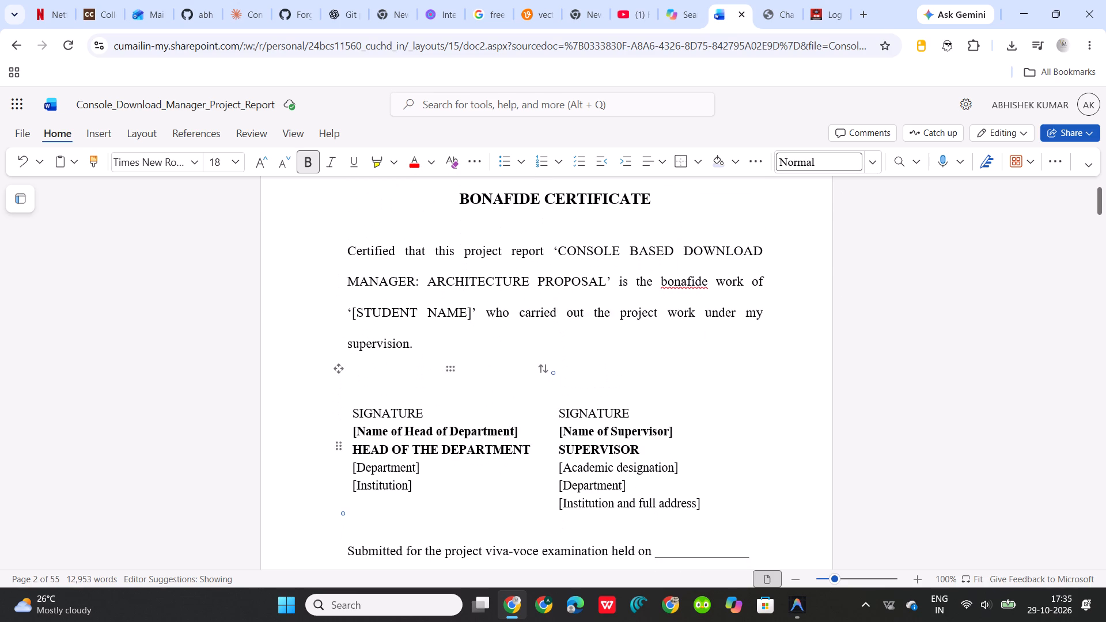
scroll(535, 423, down, 3)
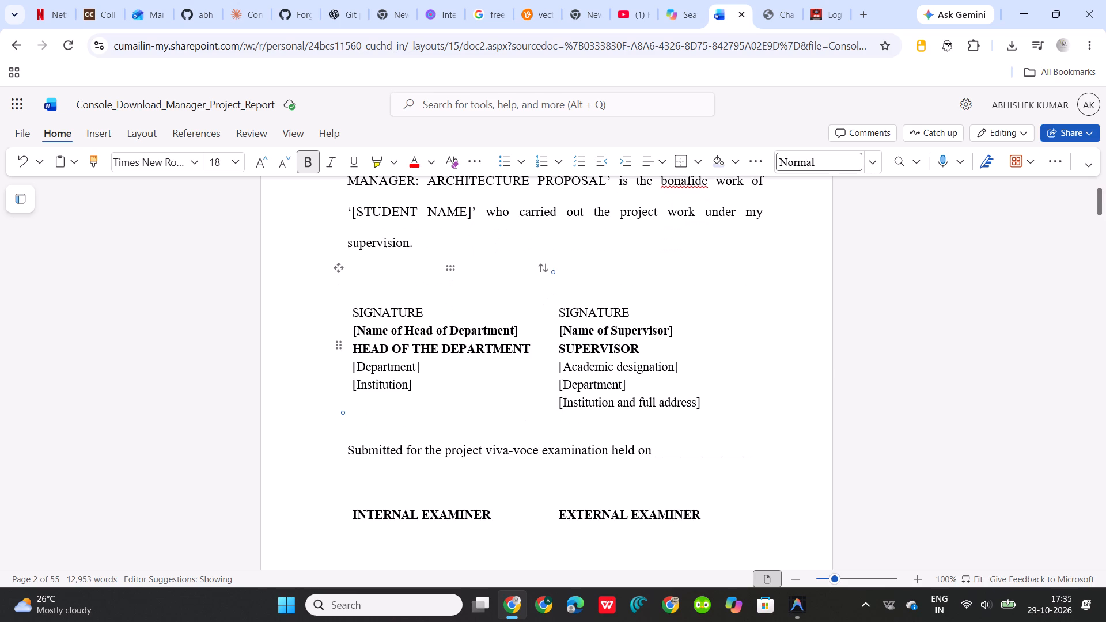
scroll(535, 423, down, 1)
scroll(535, 423, up, 3)
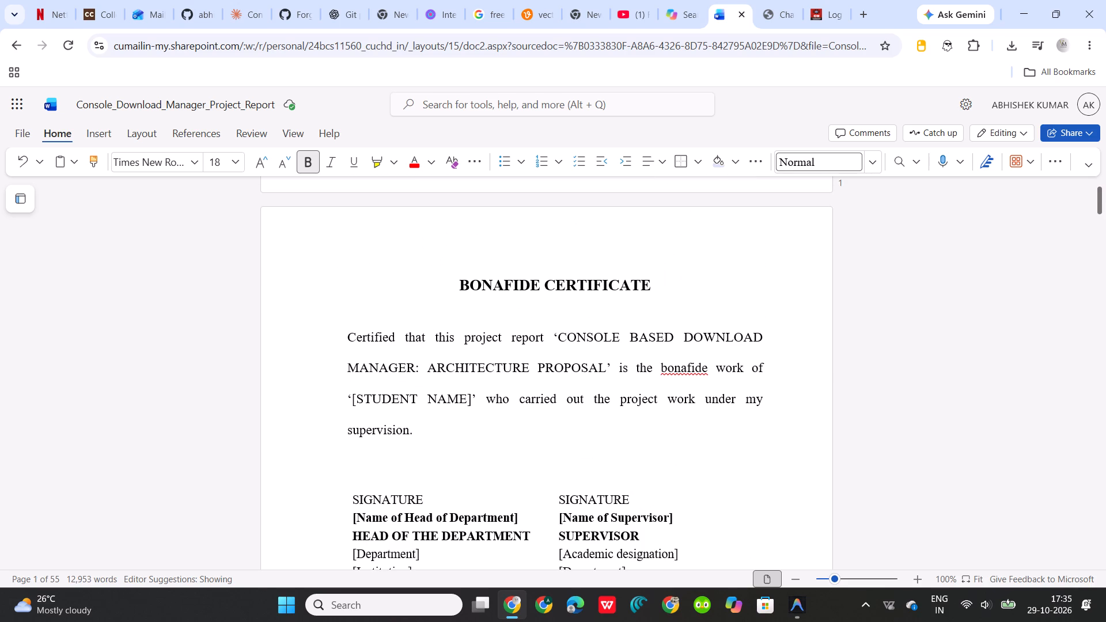
scroll(589, 374, down, 1)
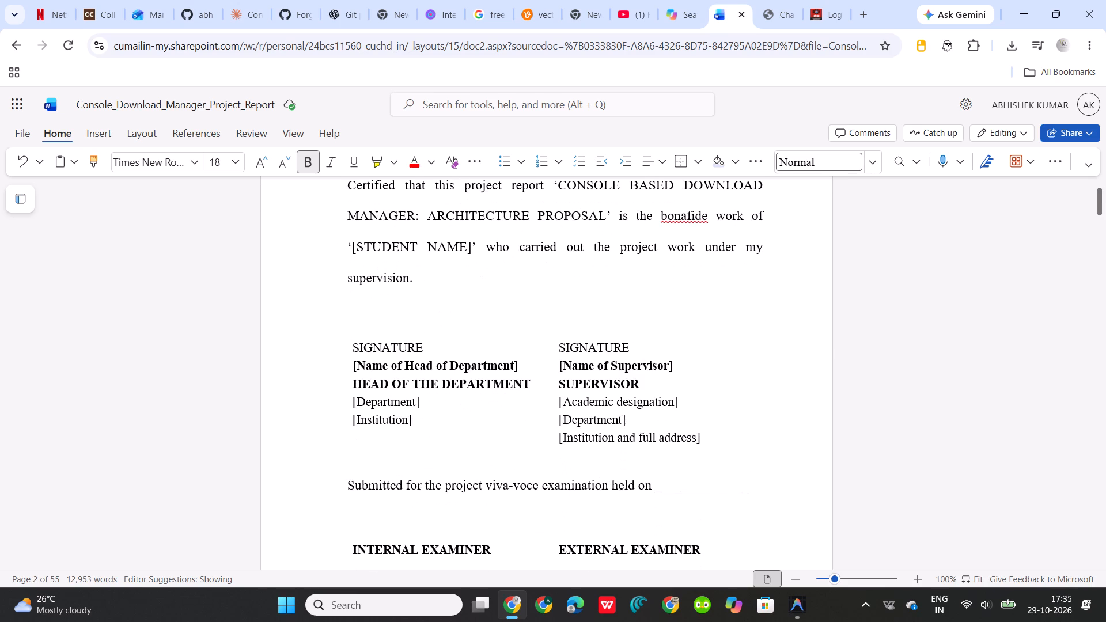
scroll(589, 374, down, 2)
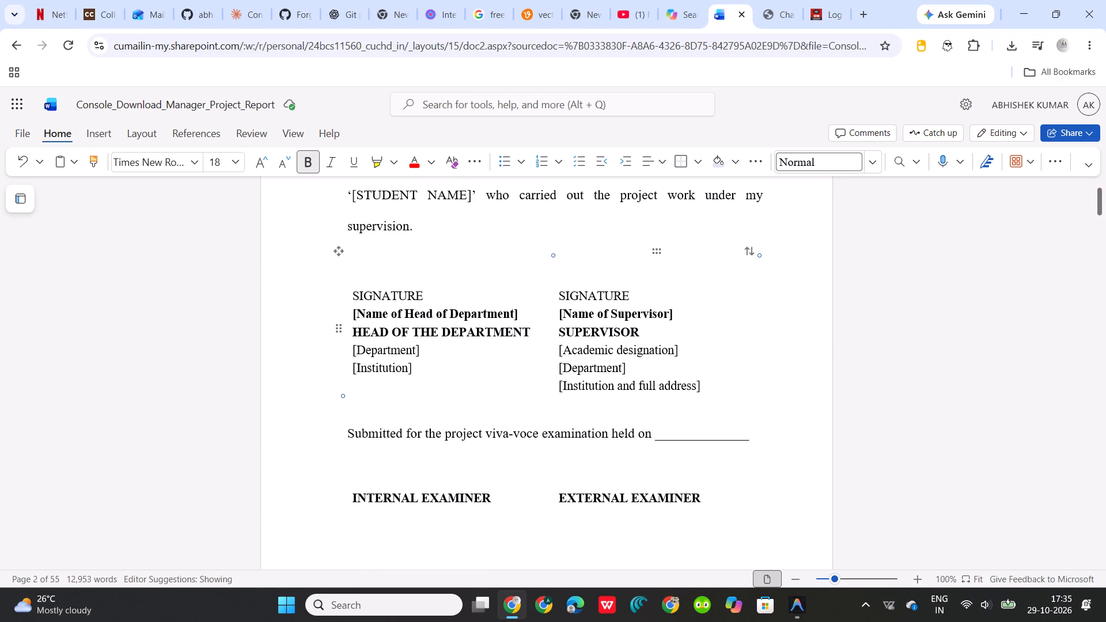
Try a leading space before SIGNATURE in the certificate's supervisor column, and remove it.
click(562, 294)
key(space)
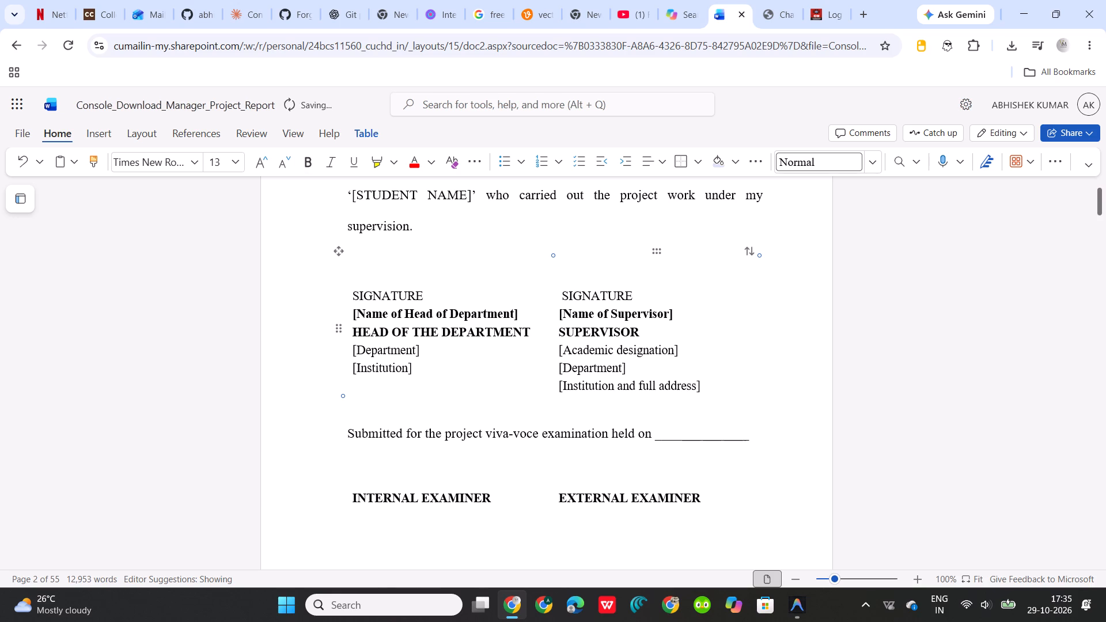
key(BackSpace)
Review the Acknowledgement page down to the [STUDENT NAME] placeholder that closes it.
scroll(562, 294, down, 5)
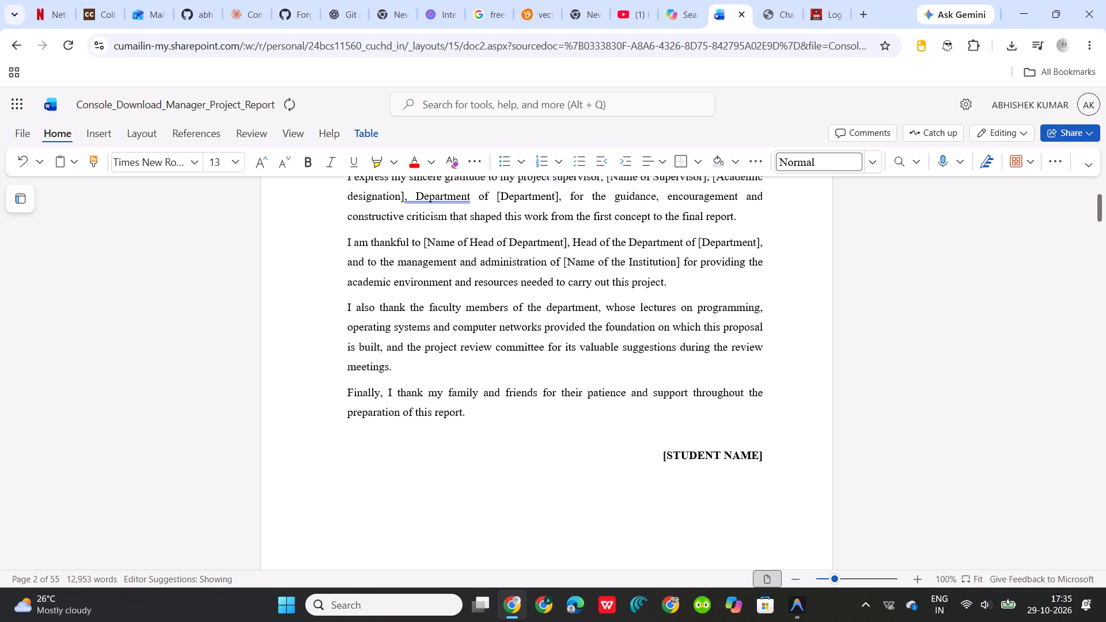
scroll(562, 294, up, 2)
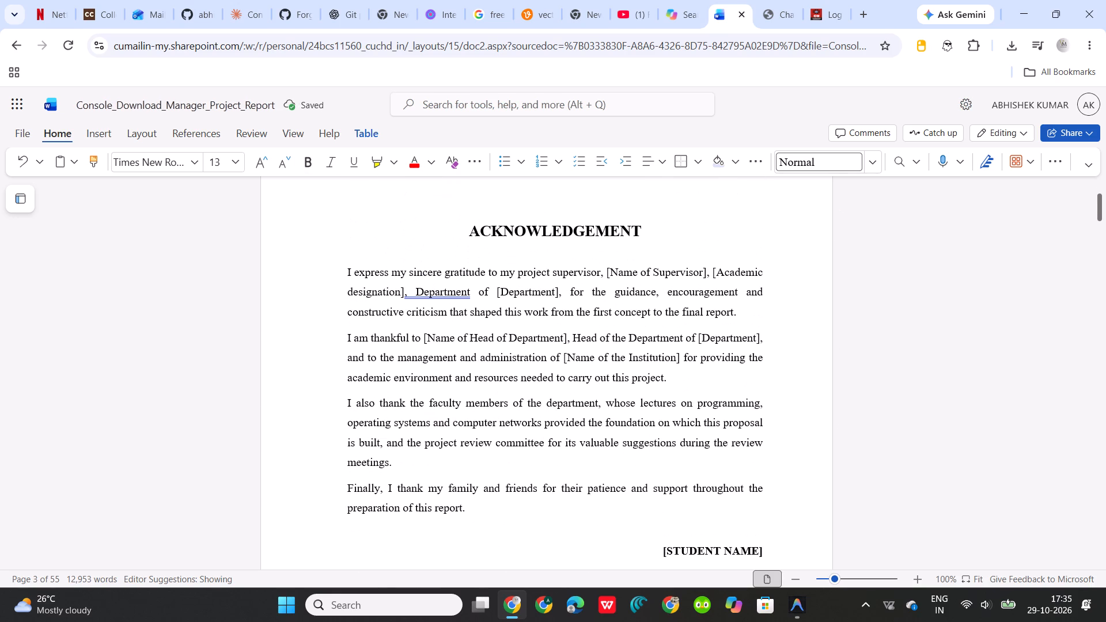
scroll(632, 378, down, 2)
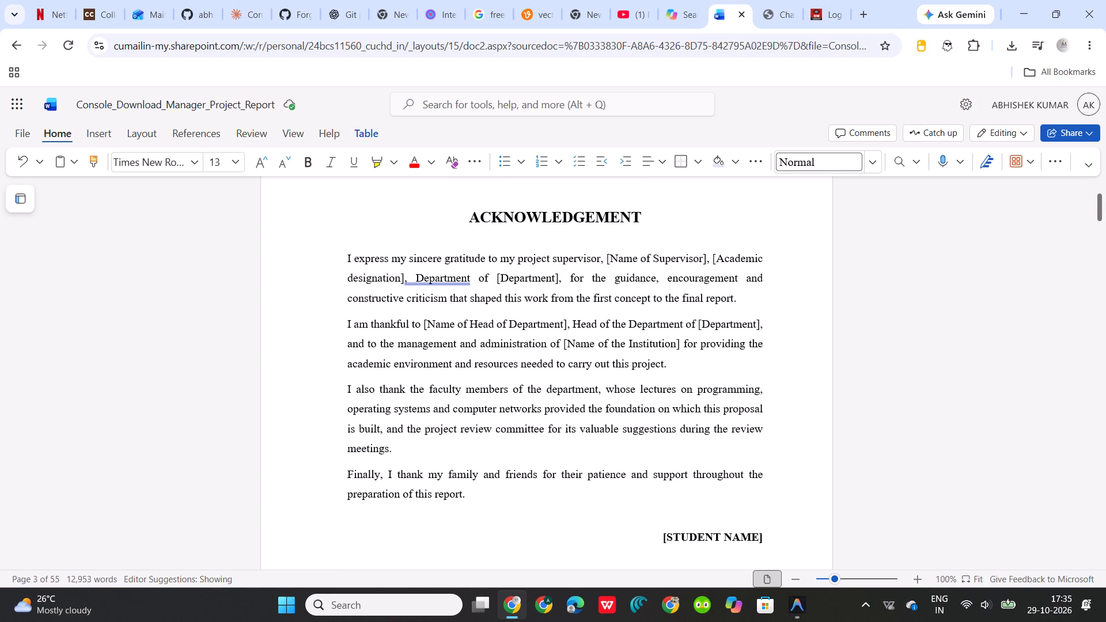
scroll(632, 378, down, 1)
click(763, 509)
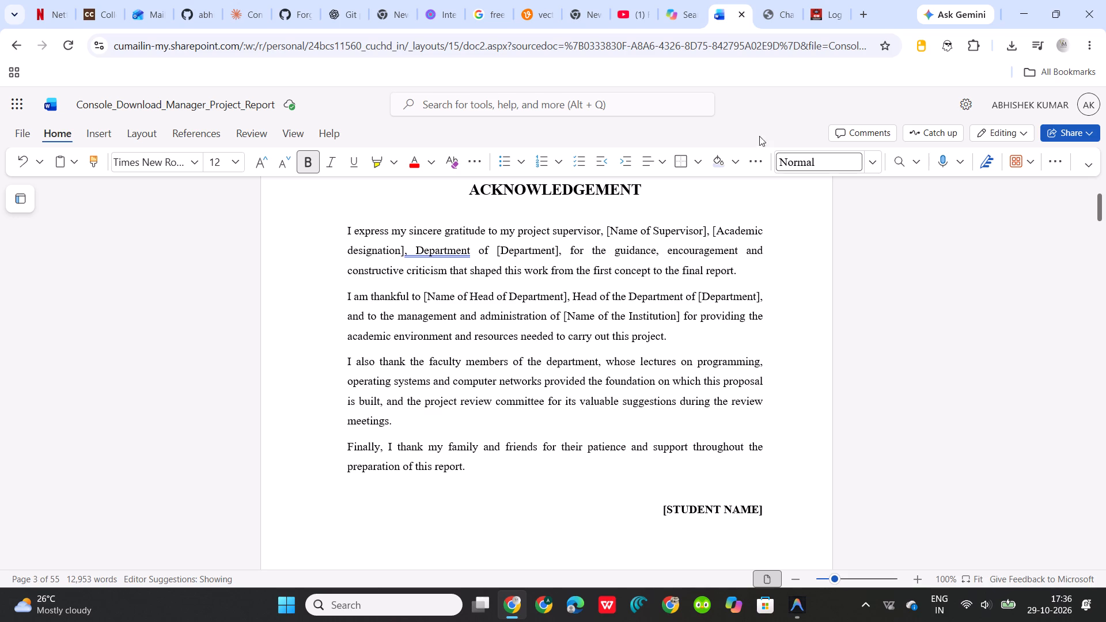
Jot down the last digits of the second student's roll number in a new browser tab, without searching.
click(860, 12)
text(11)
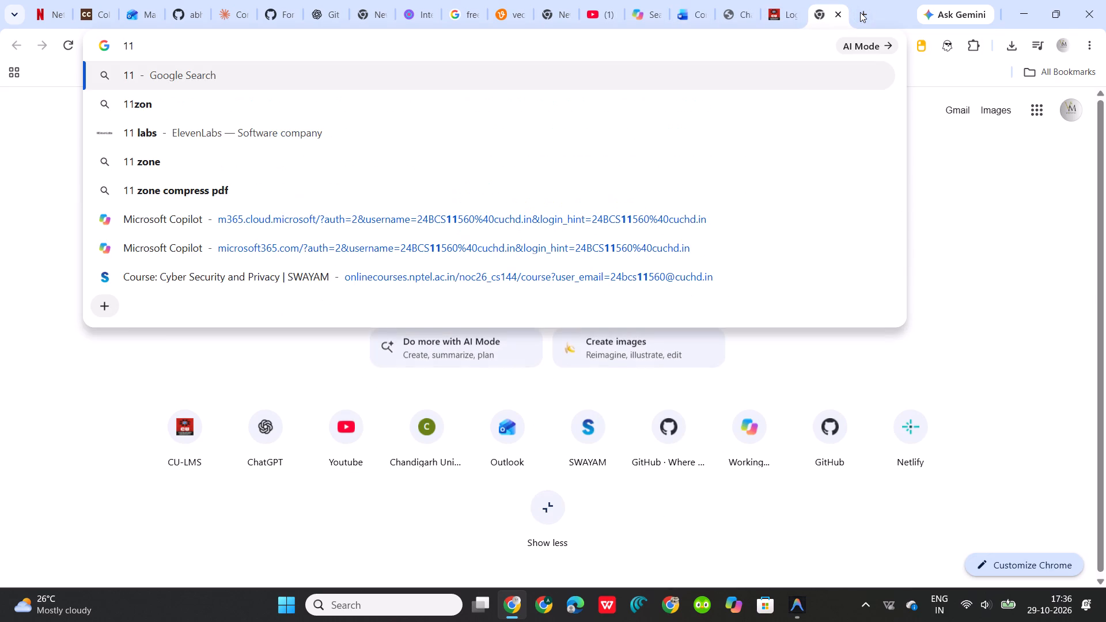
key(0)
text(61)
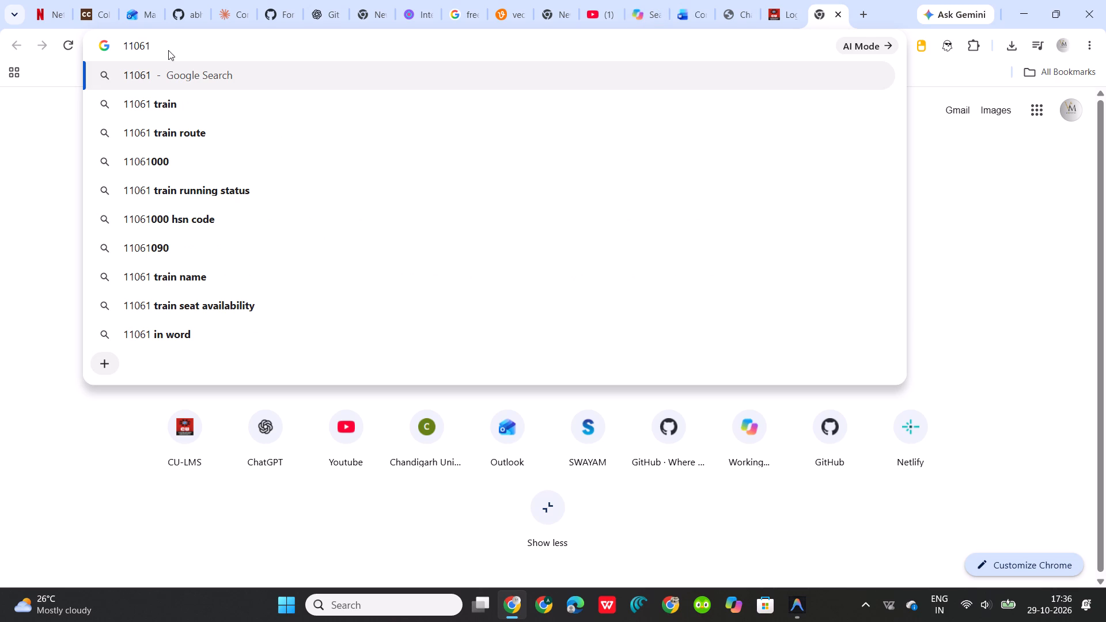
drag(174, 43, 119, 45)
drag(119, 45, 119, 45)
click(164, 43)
Add the second student's roll number in parentheses after the name on line 2 under Submitted by on the report's title page.
click(680, 2)
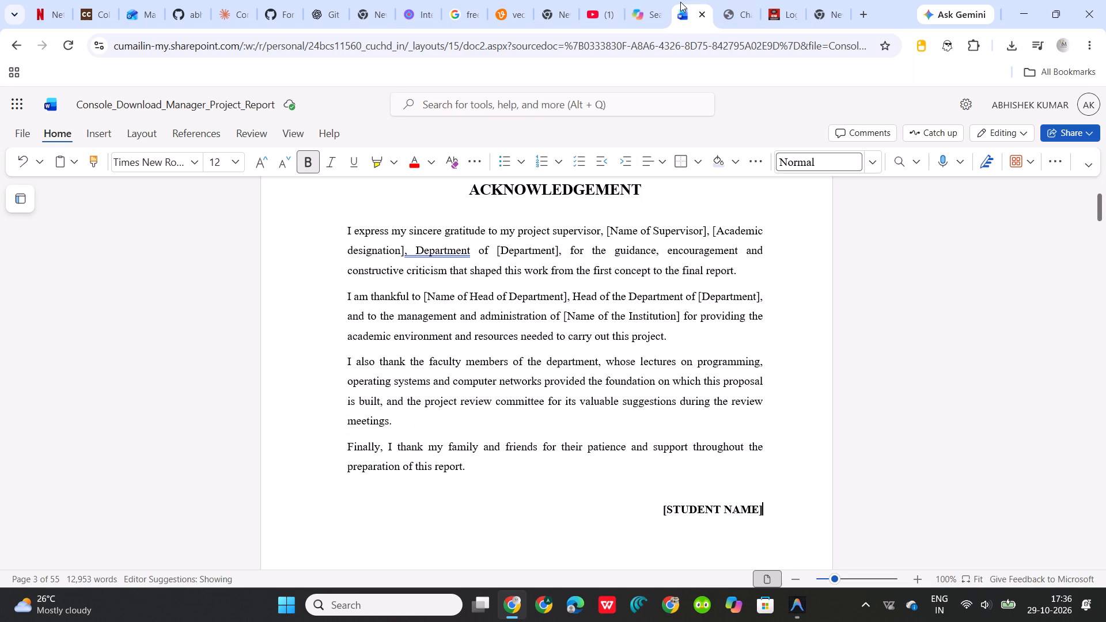
scroll(636, 461, up, 7)
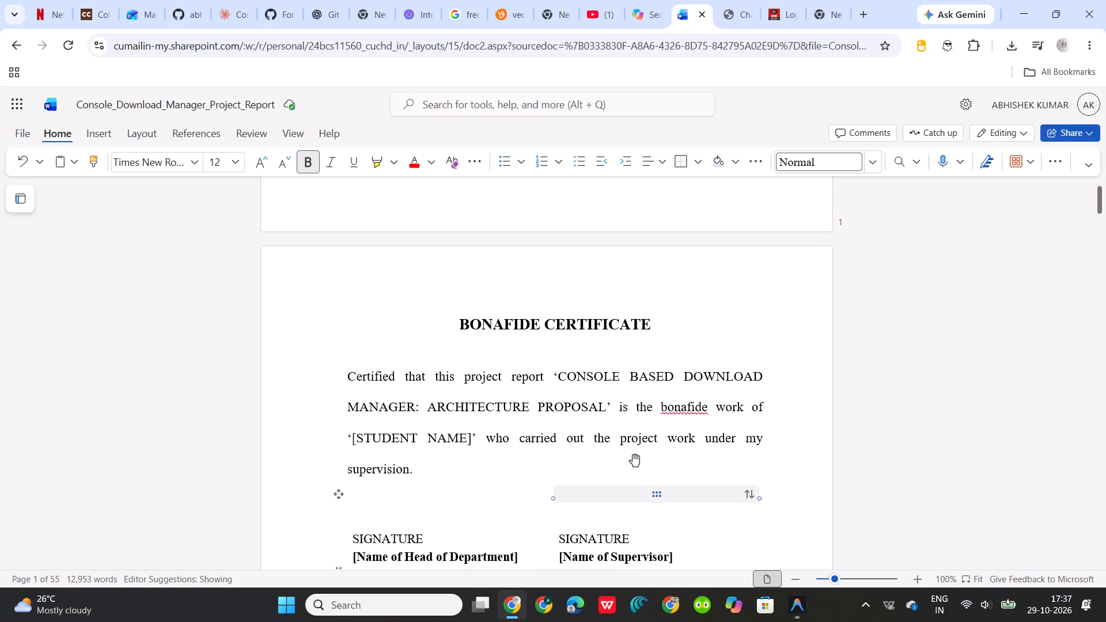
scroll(636, 461, up, 5)
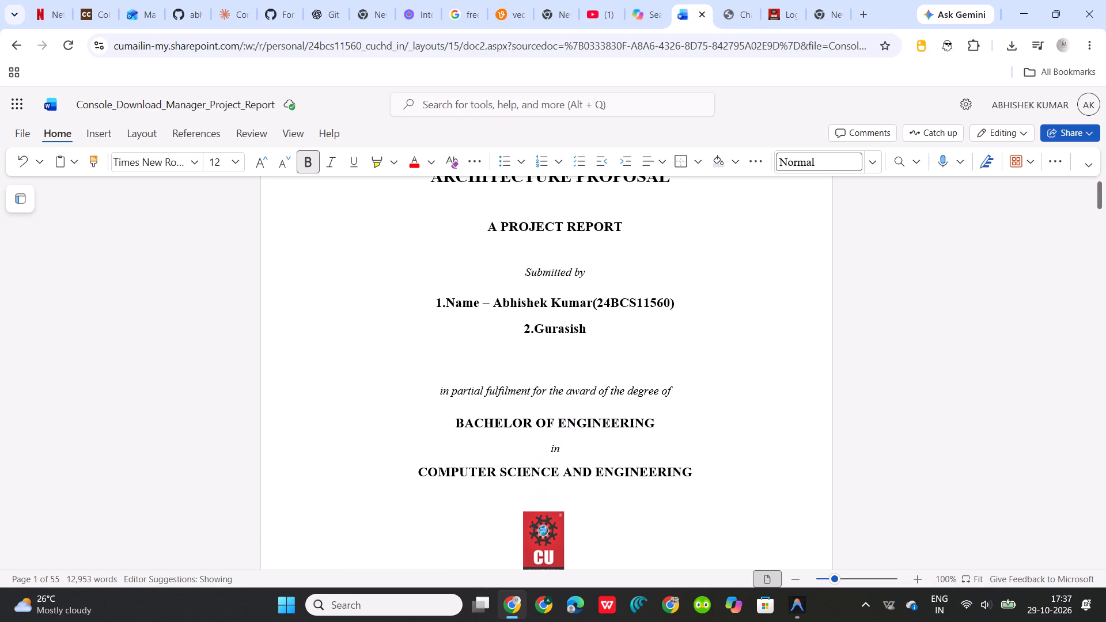
click(592, 325)
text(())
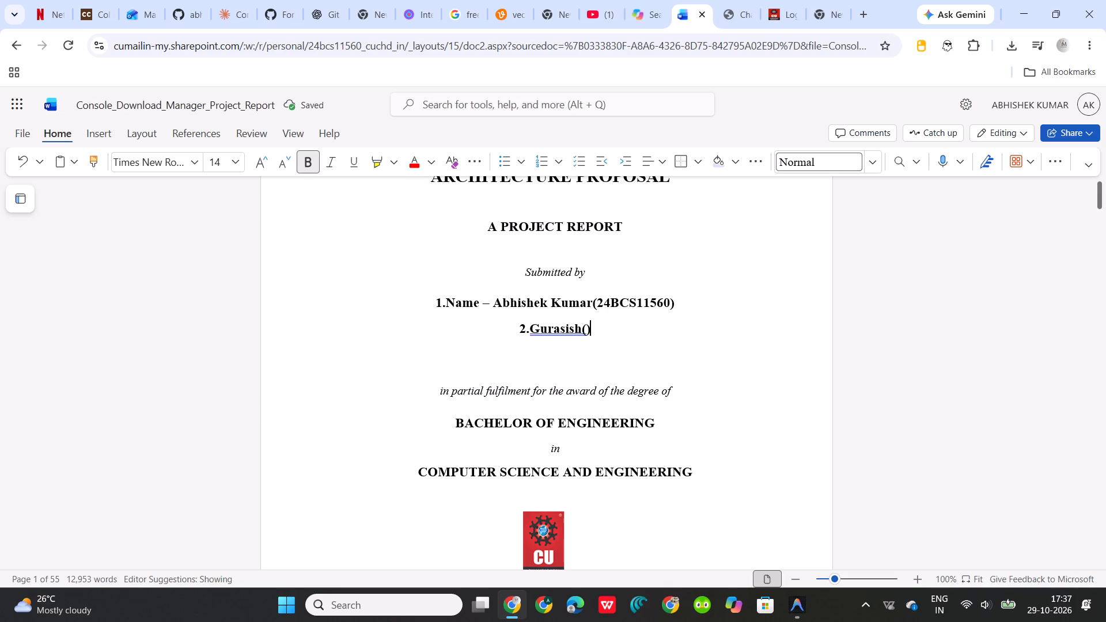
click(586, 330)
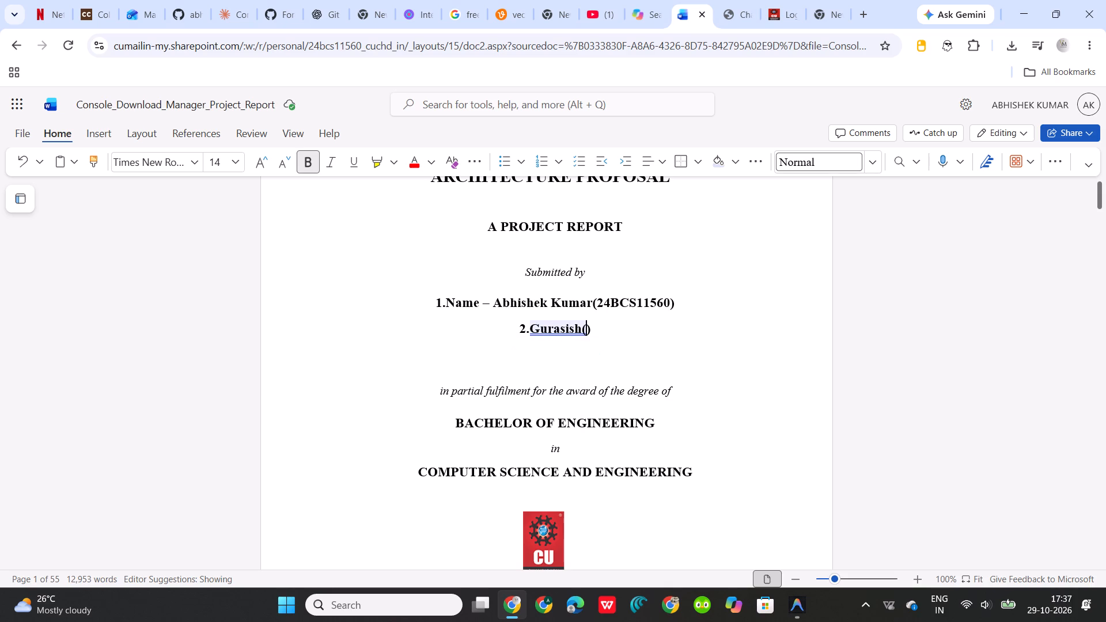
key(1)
key(BackSpace)
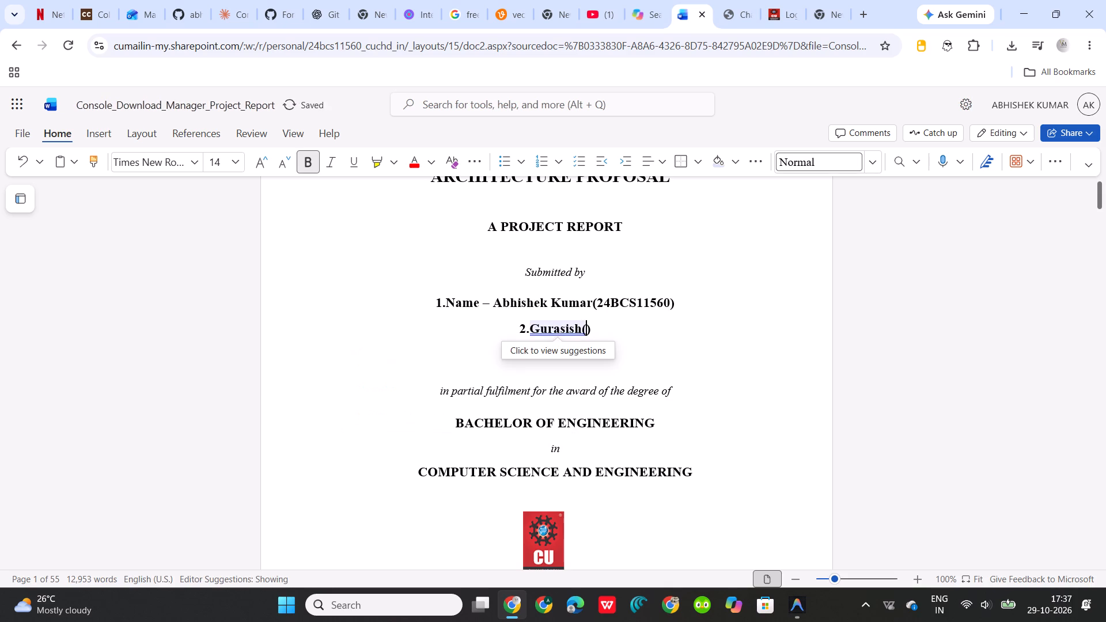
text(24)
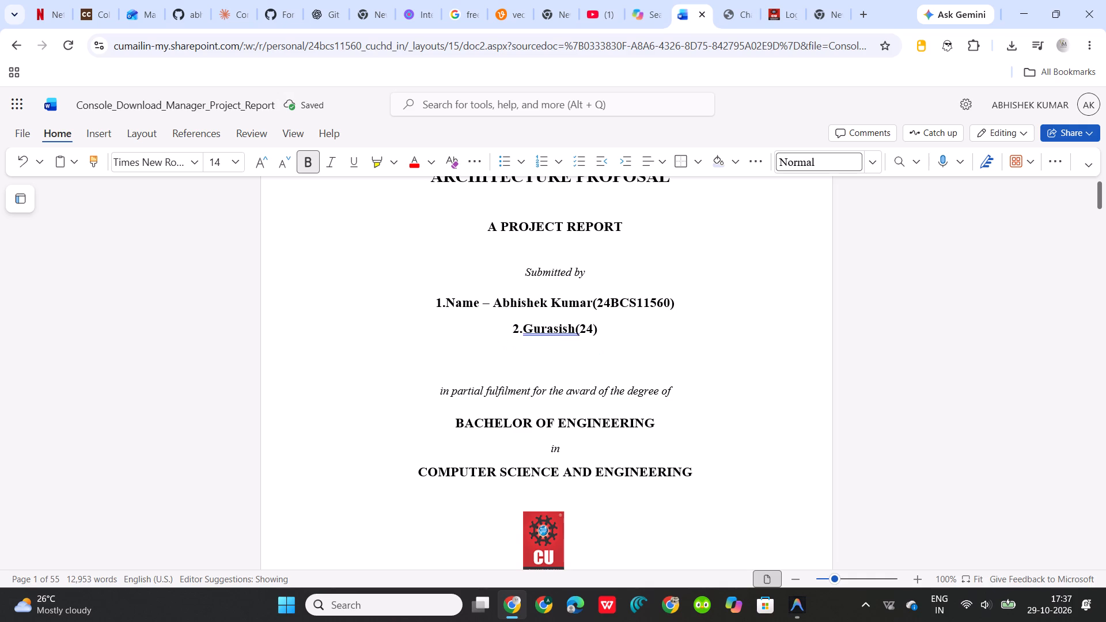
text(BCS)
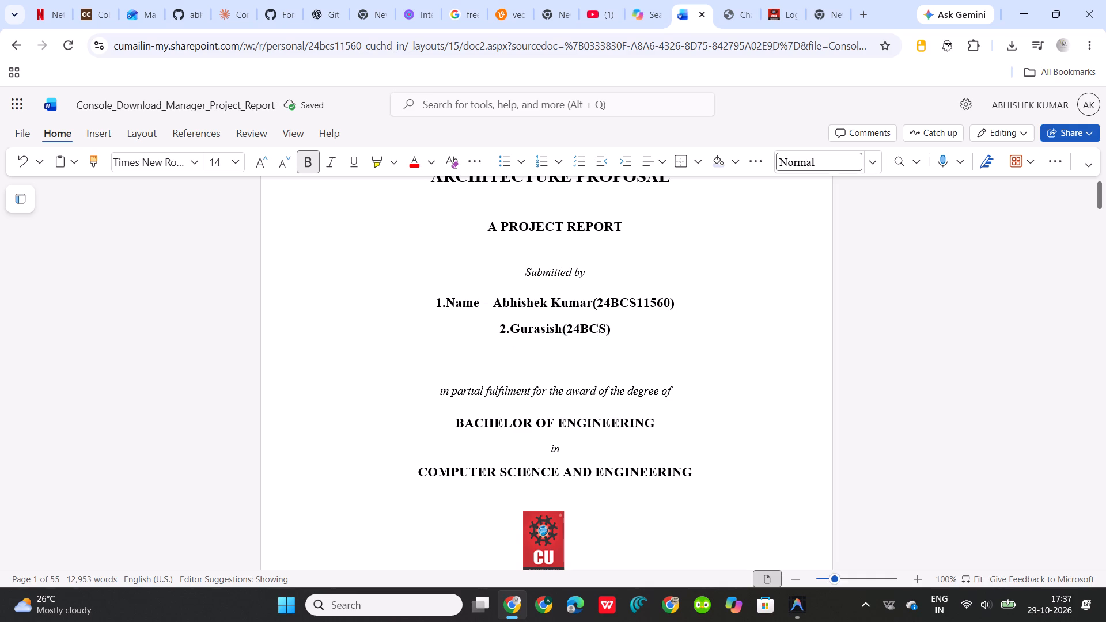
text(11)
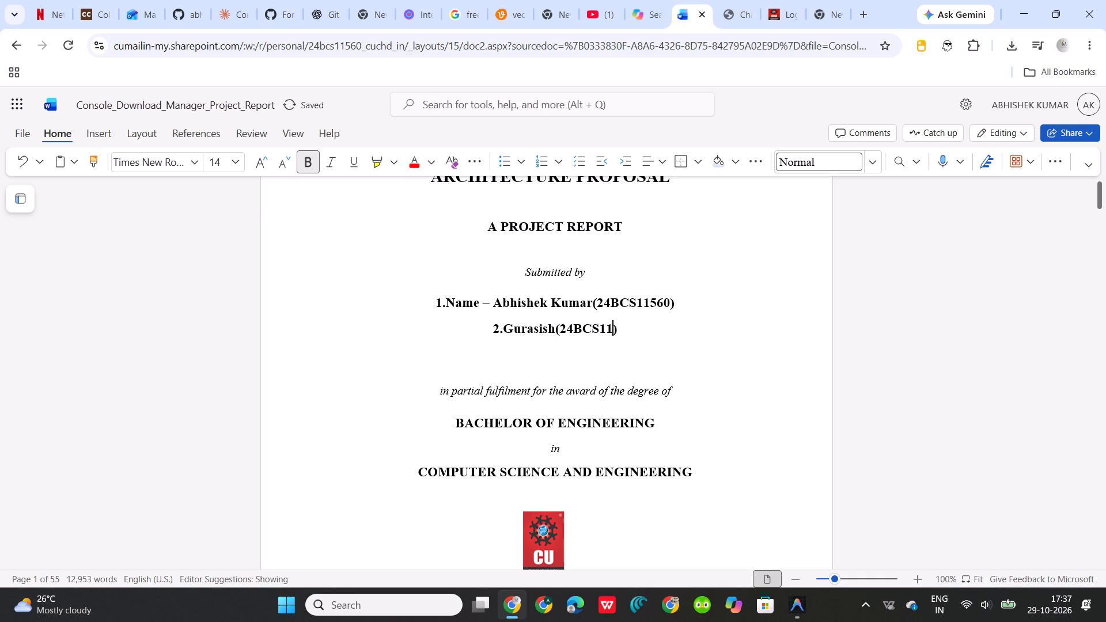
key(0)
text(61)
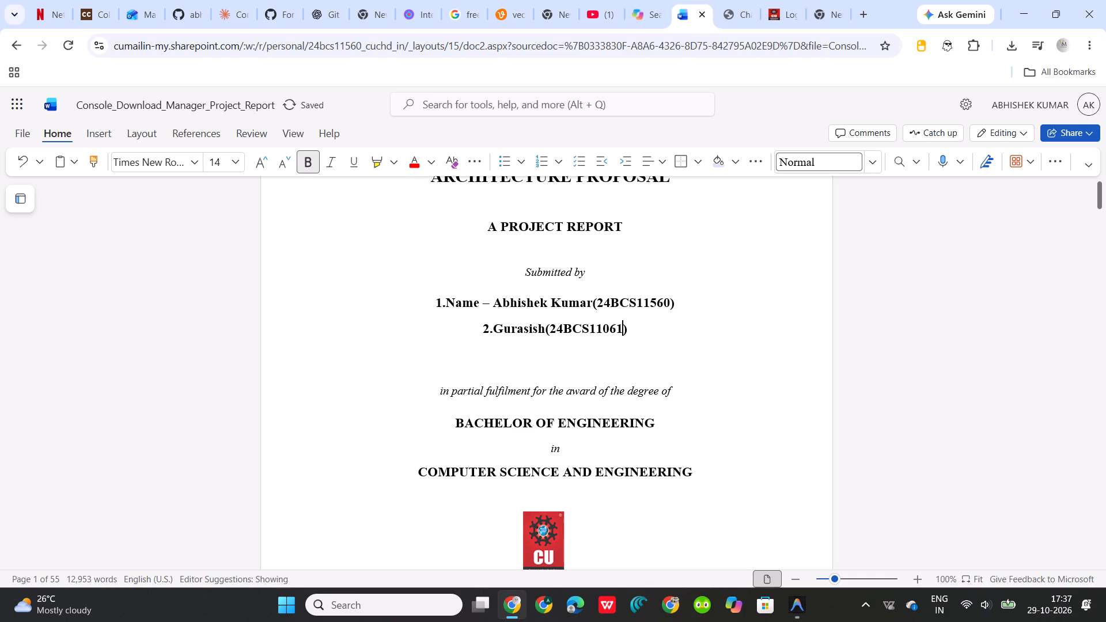
Insert one blank line between the university logo and the October 2026 date on the title page.
scroll(622, 354, up, 3)
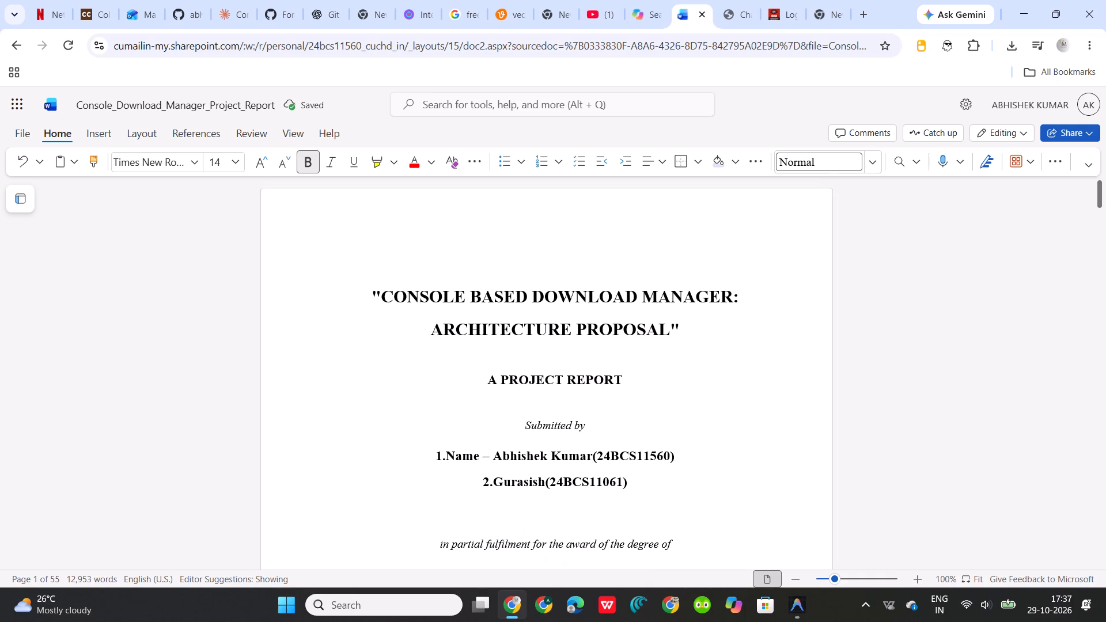
scroll(622, 354, down, 2)
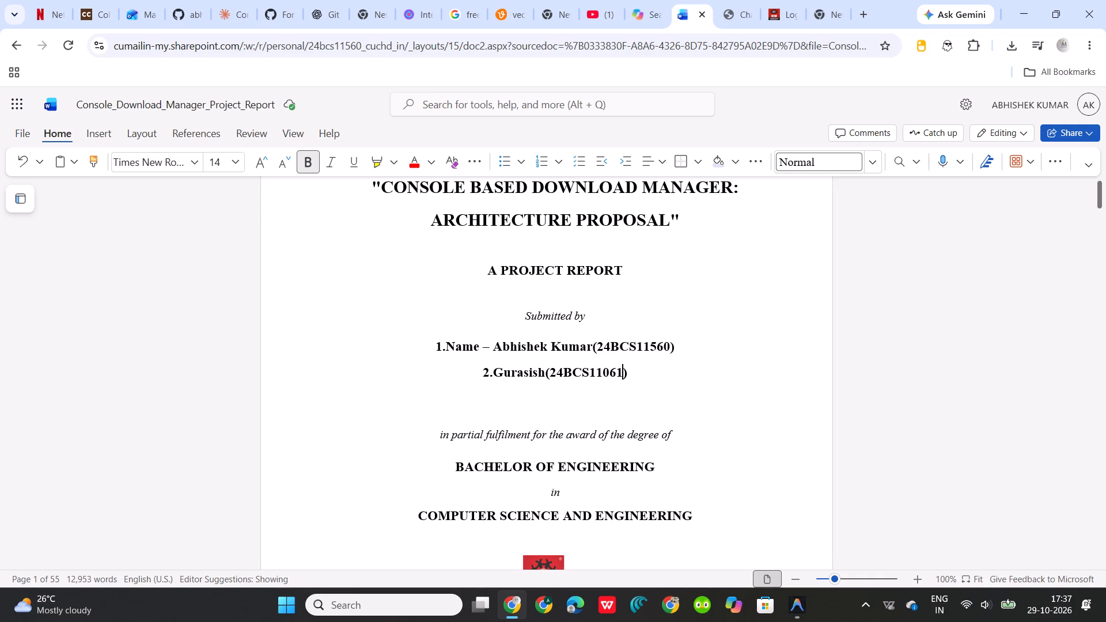
scroll(538, 316, down, 1)
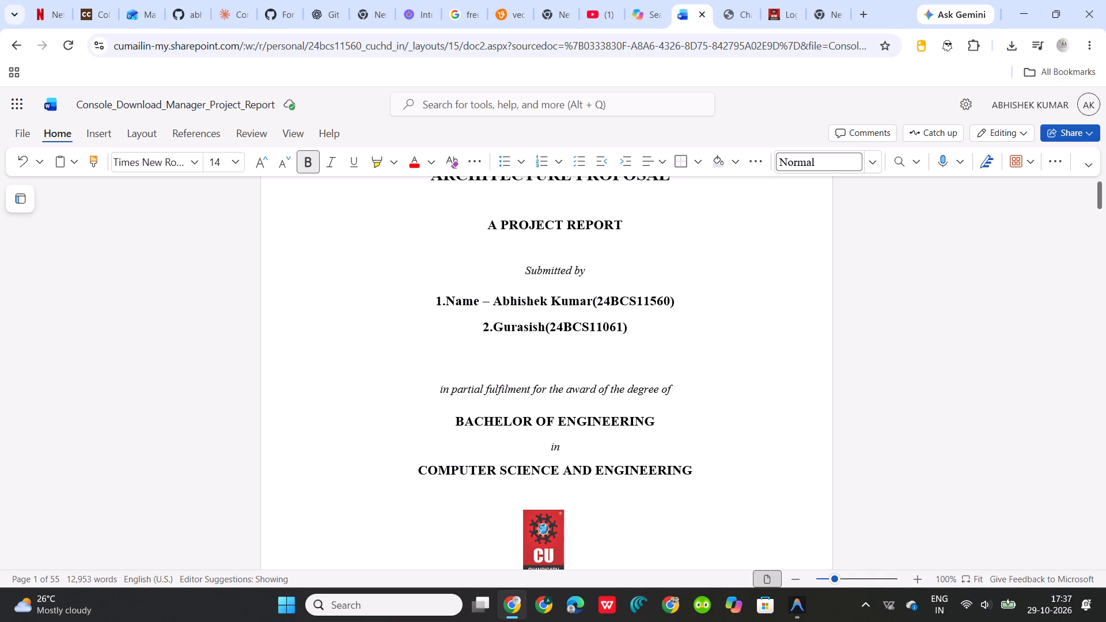
scroll(650, 359, down, 1)
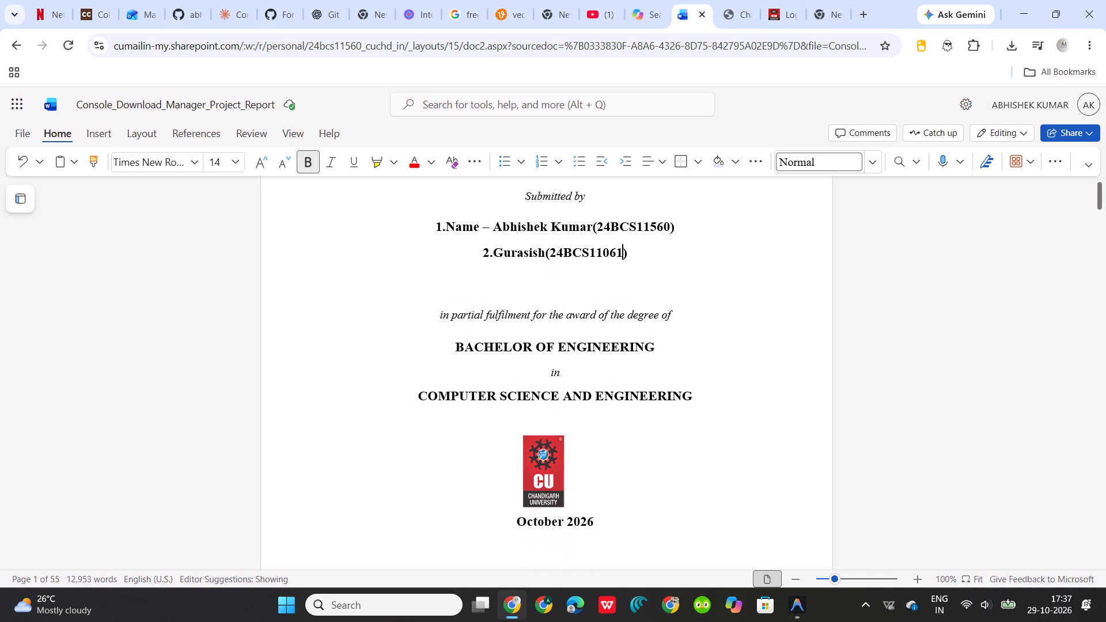
scroll(650, 359, down, 2)
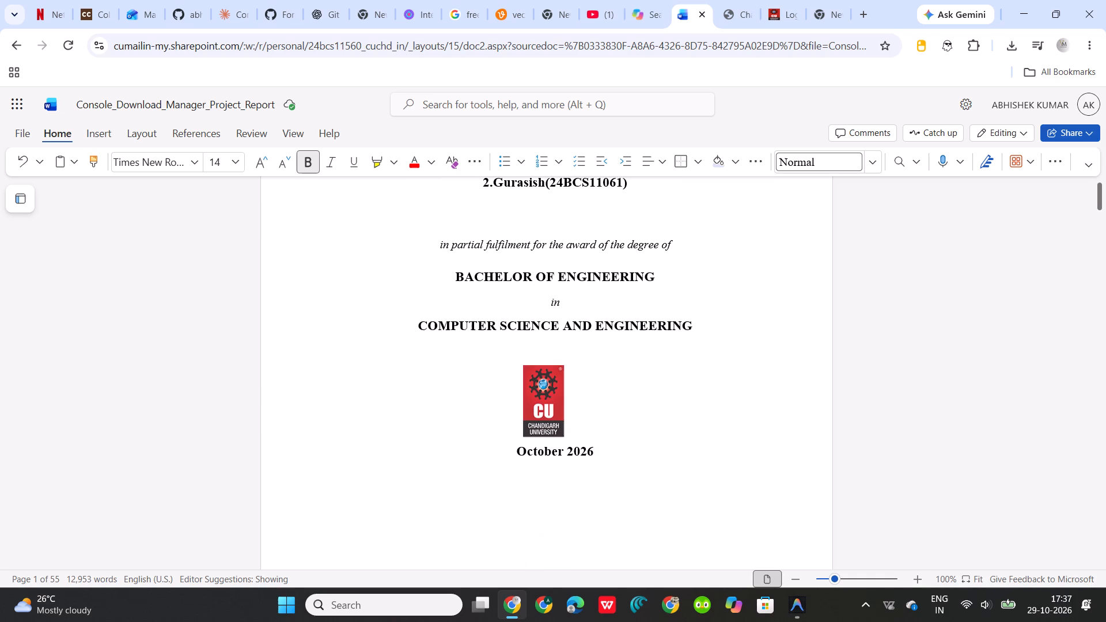
scroll(659, 317, down, 1)
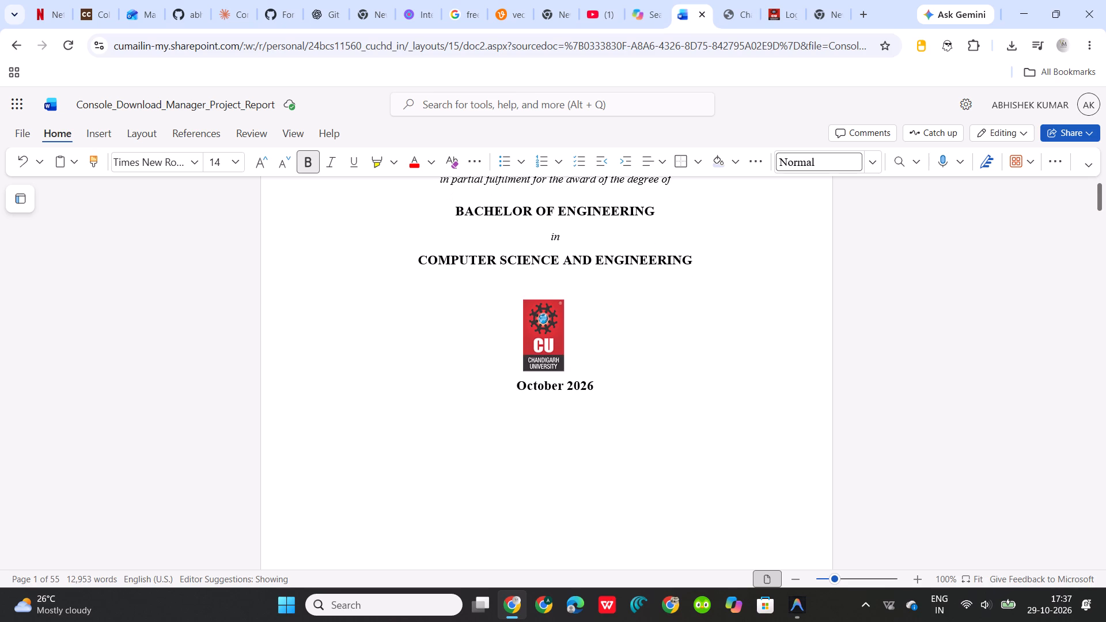
click(516, 384)
key(BackSpace)
key(ctrl+z)
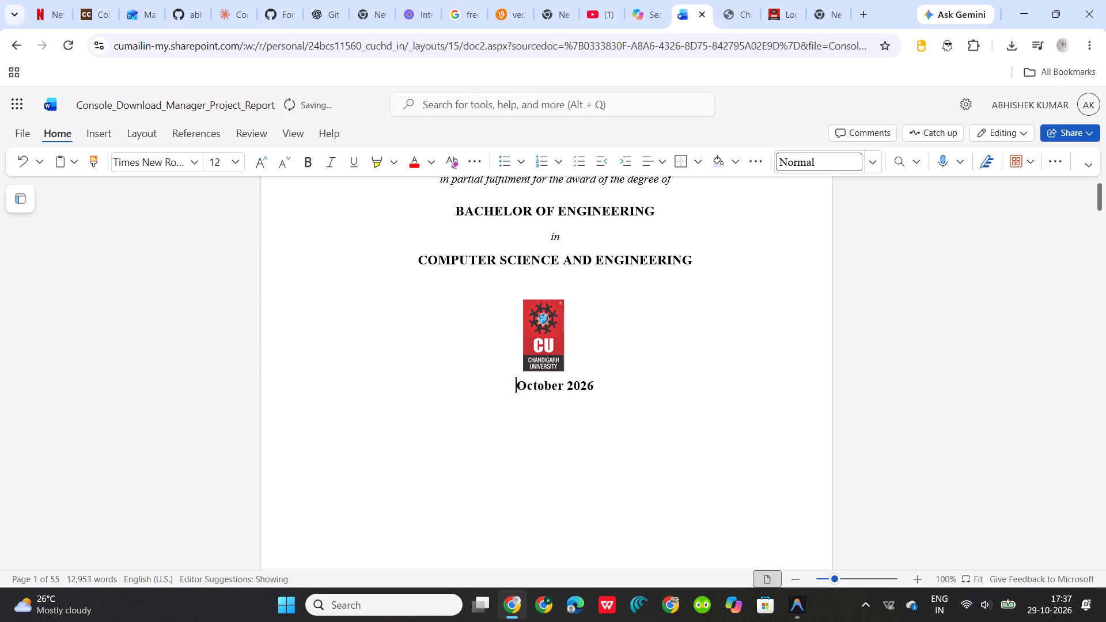
key(Return)
key(Return)
key(BackSpace)
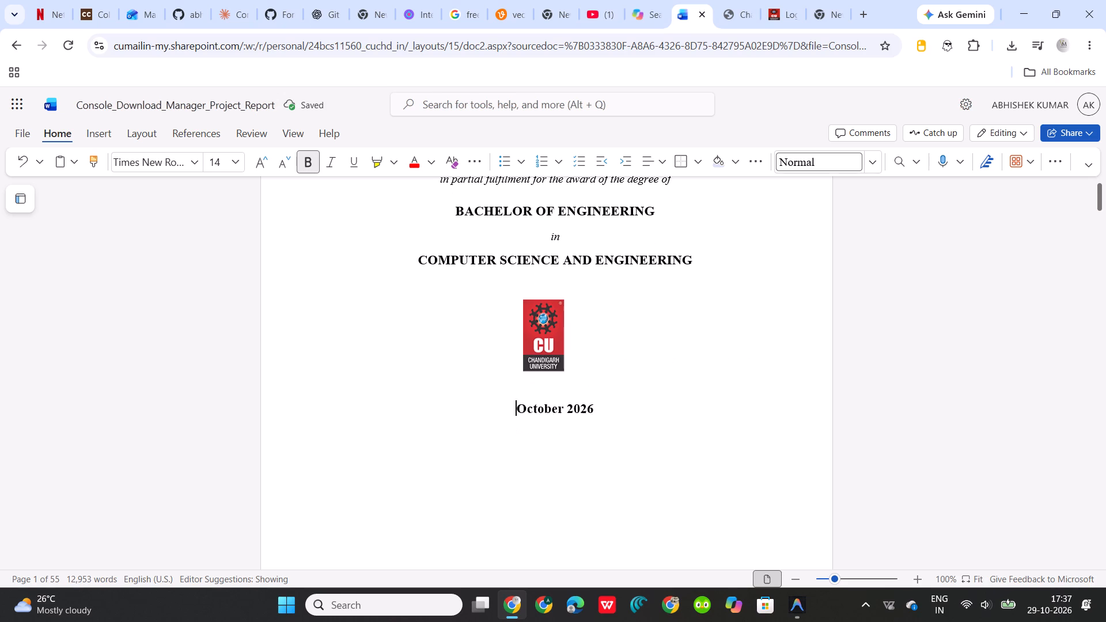
key(BackSpace)
key(Return)
Remove the blank line above "in partial fulfilment for the award of the degree of" on the title page.
scroll(516, 384, up, 4)
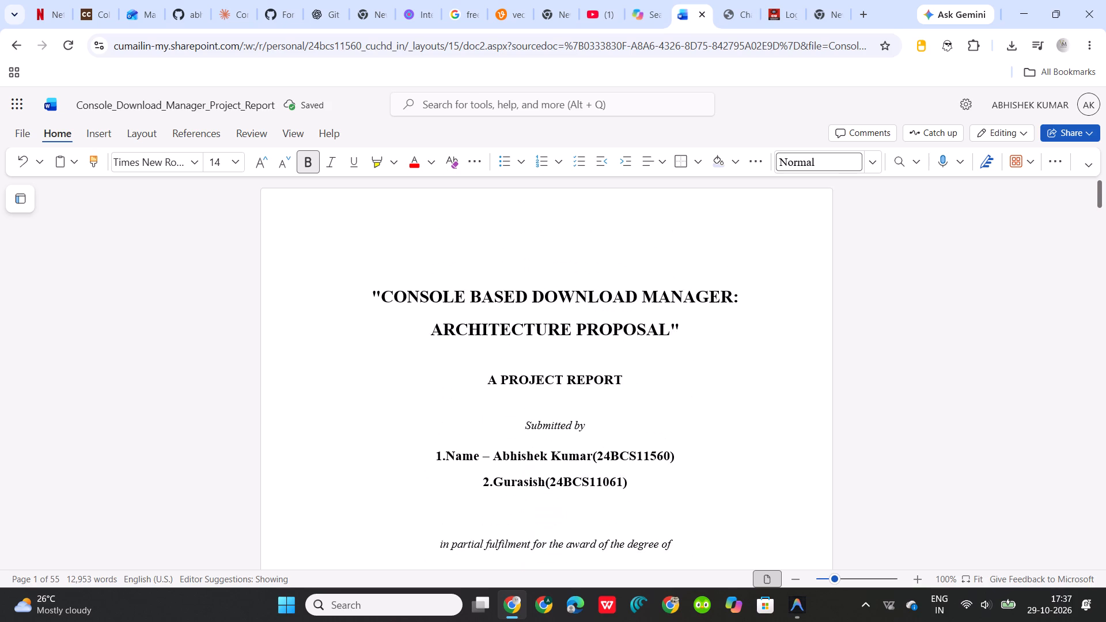
scroll(516, 384, down, 3)
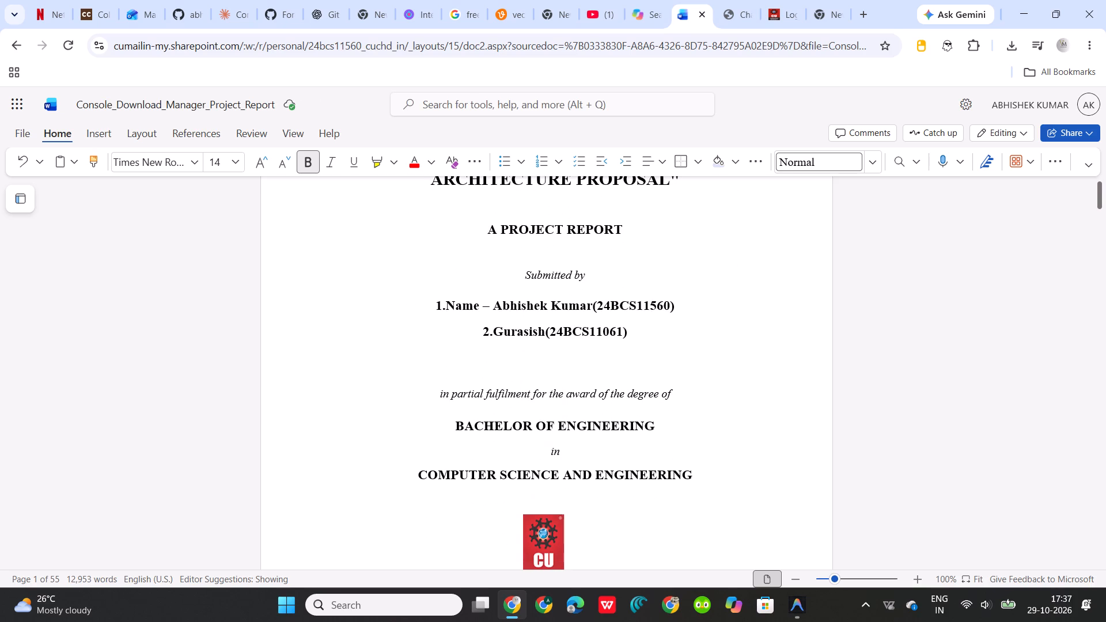
click(437, 395)
key(BackSpace)
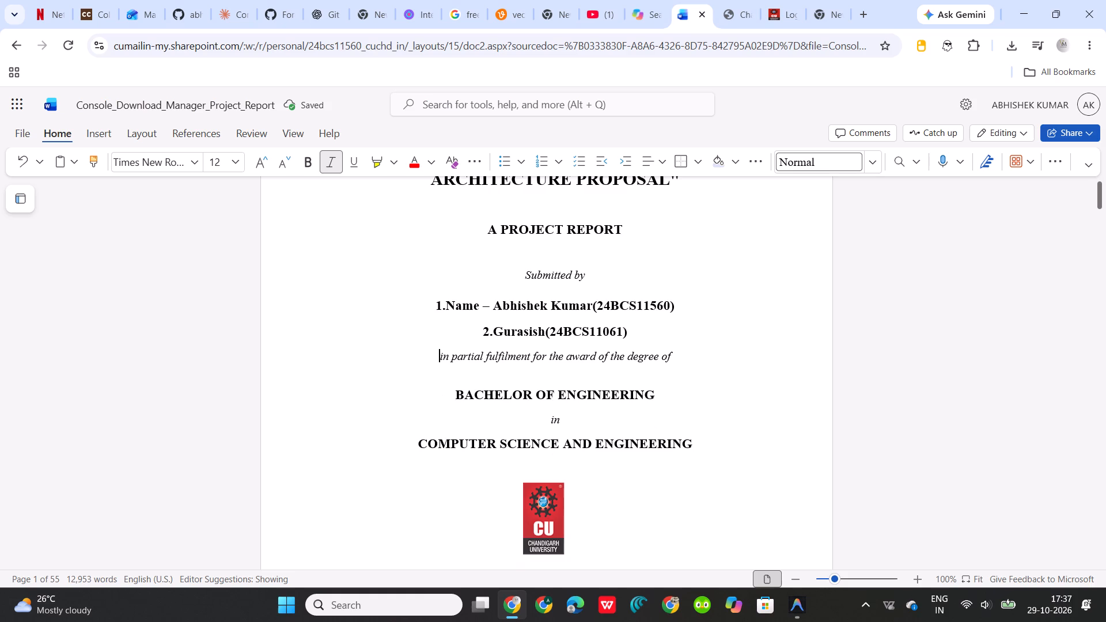
Review the title page's layout and spacing from the report title down to the date.
scroll(527, 382, up, 2)
scroll(527, 382, down, 4)
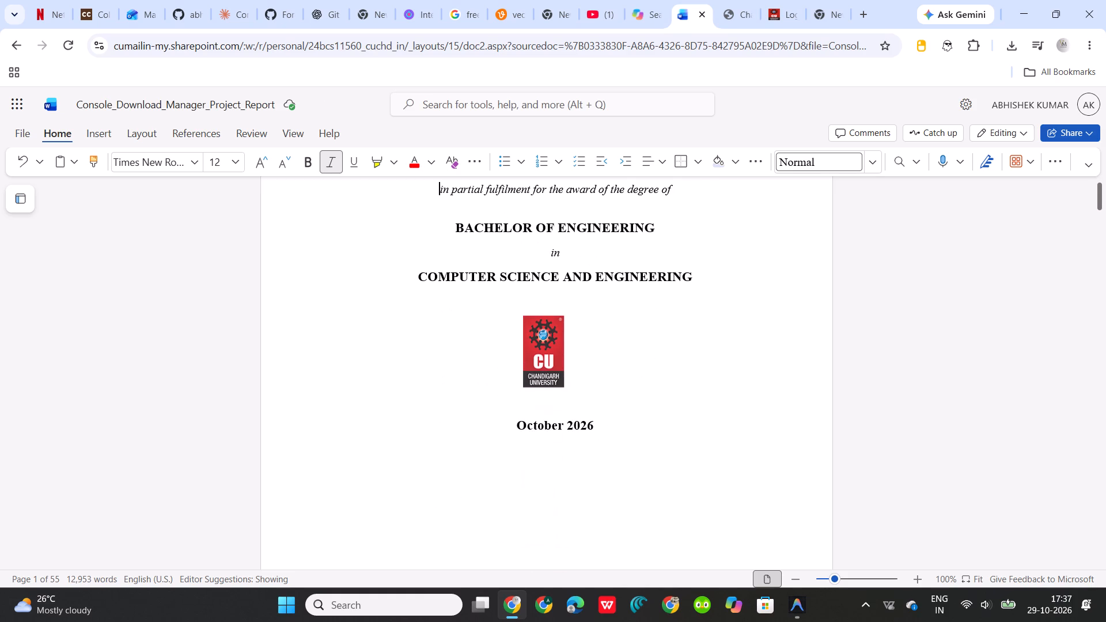
scroll(527, 382, up, 2)
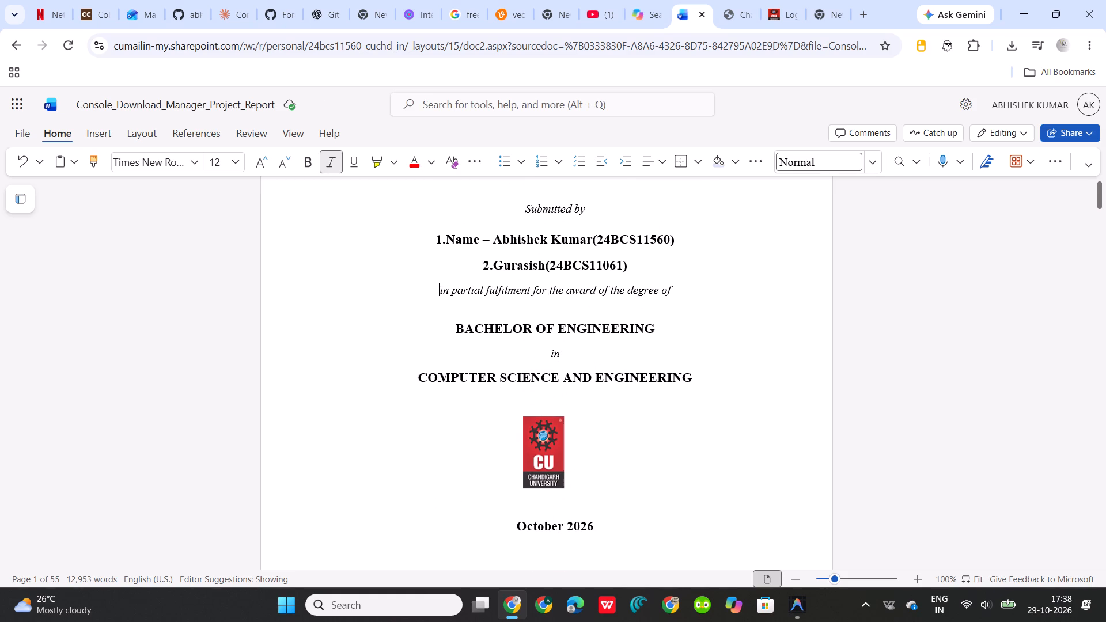
scroll(520, 529, up, 2)
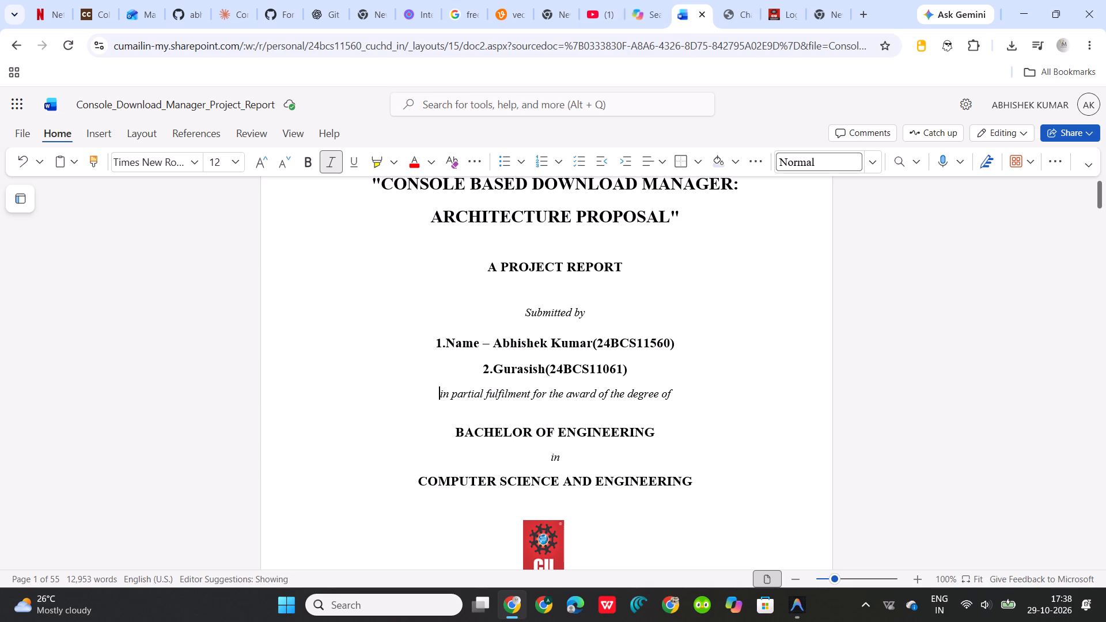
scroll(606, 428, down, 1)
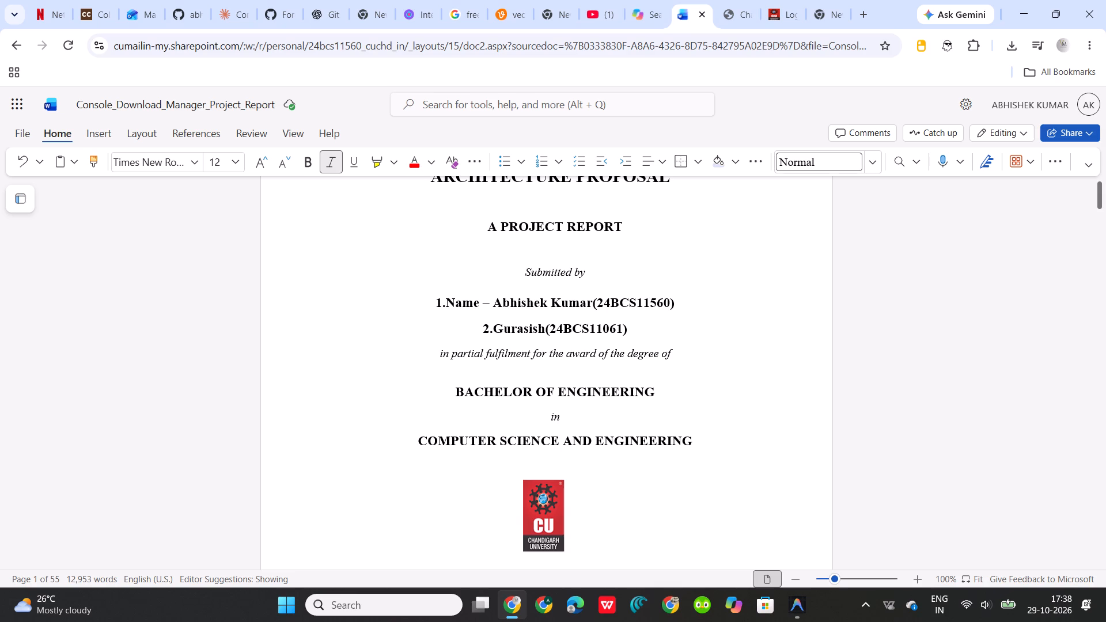
scroll(612, 443, down, 1)
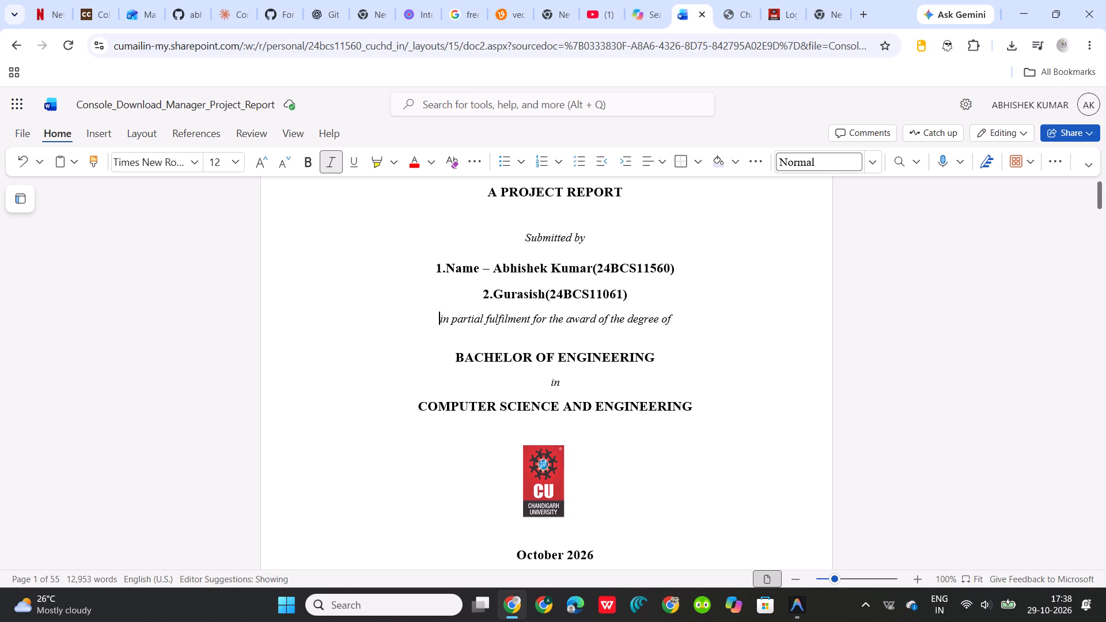
scroll(612, 443, down, 2)
scroll(612, 443, up, 2)
Review the Bonafide Certificate page from its heading down to the internal and external examiner lines.
scroll(612, 443, down, 6)
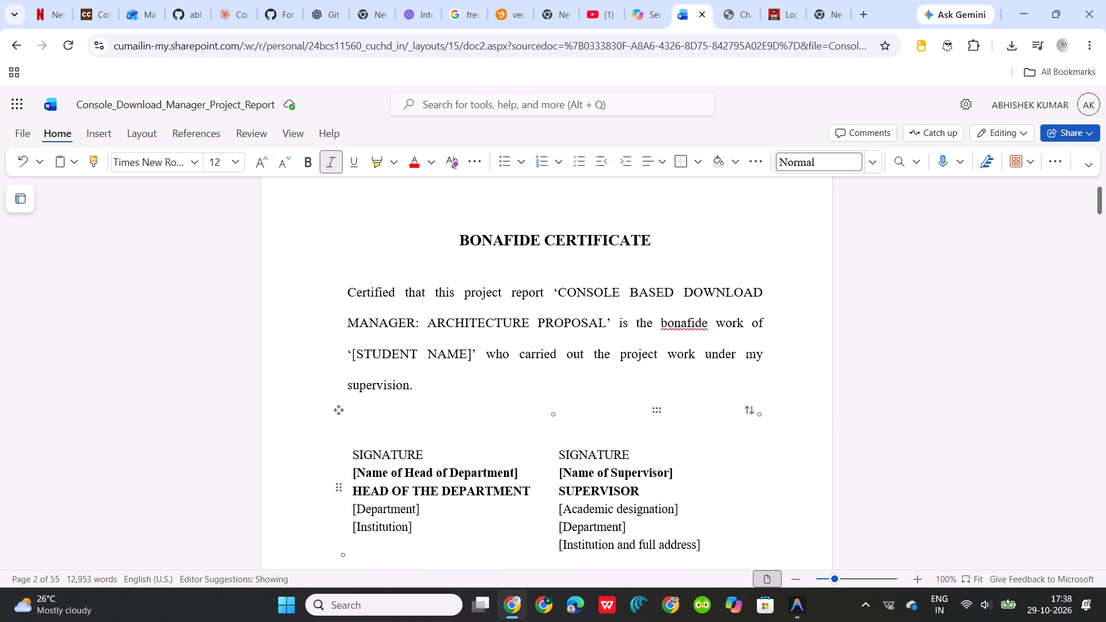
scroll(612, 443, down, 2)
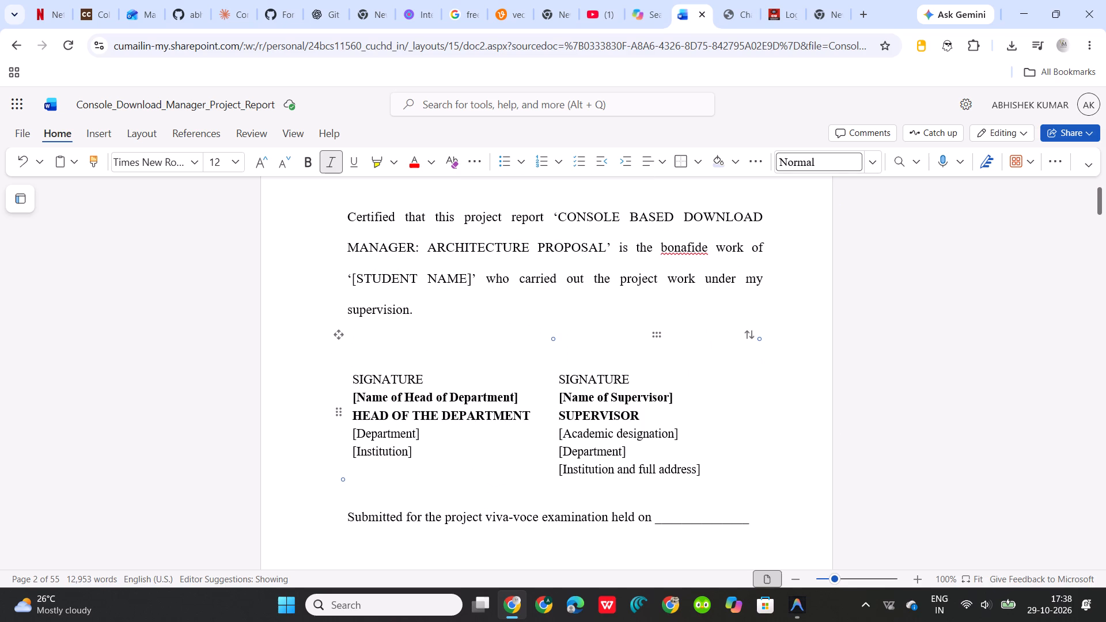
scroll(612, 443, down, 3)
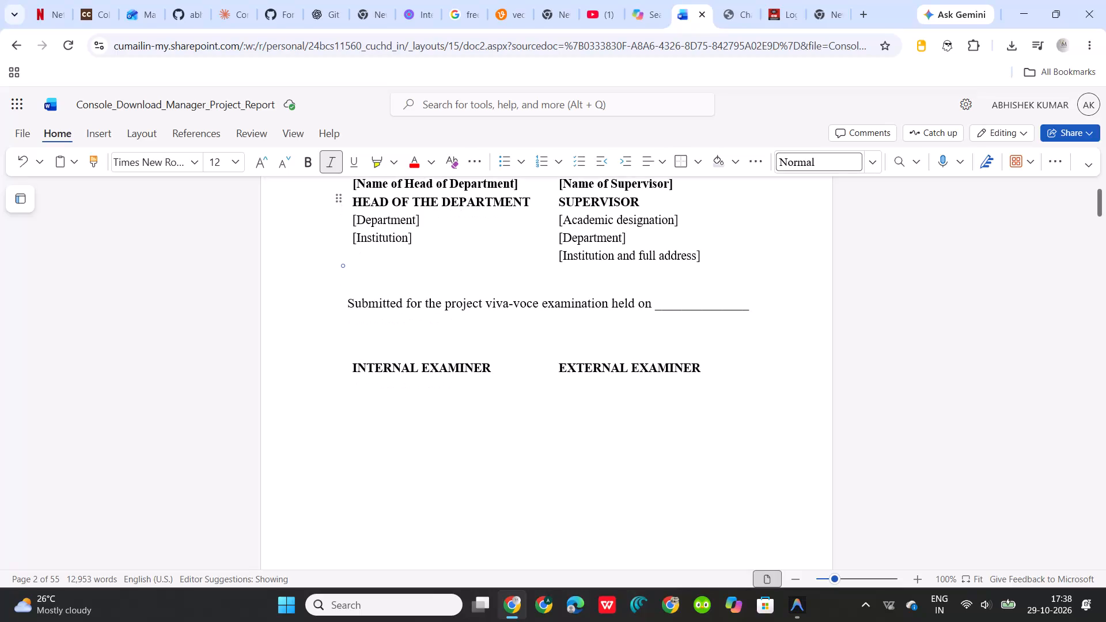
scroll(612, 443, up, 3)
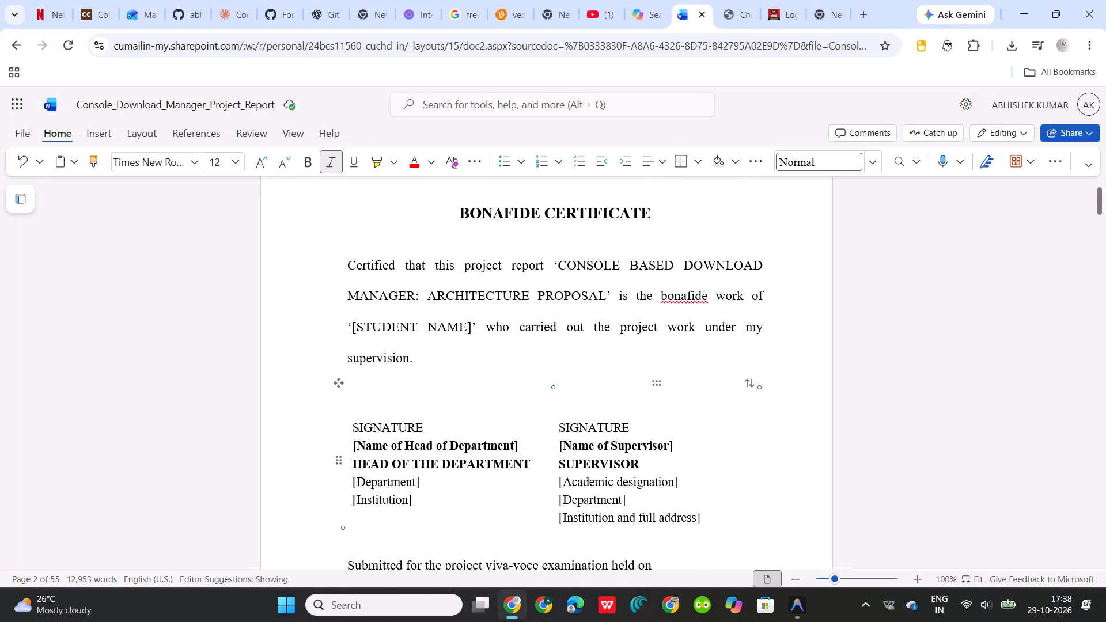
scroll(612, 443, up, 1)
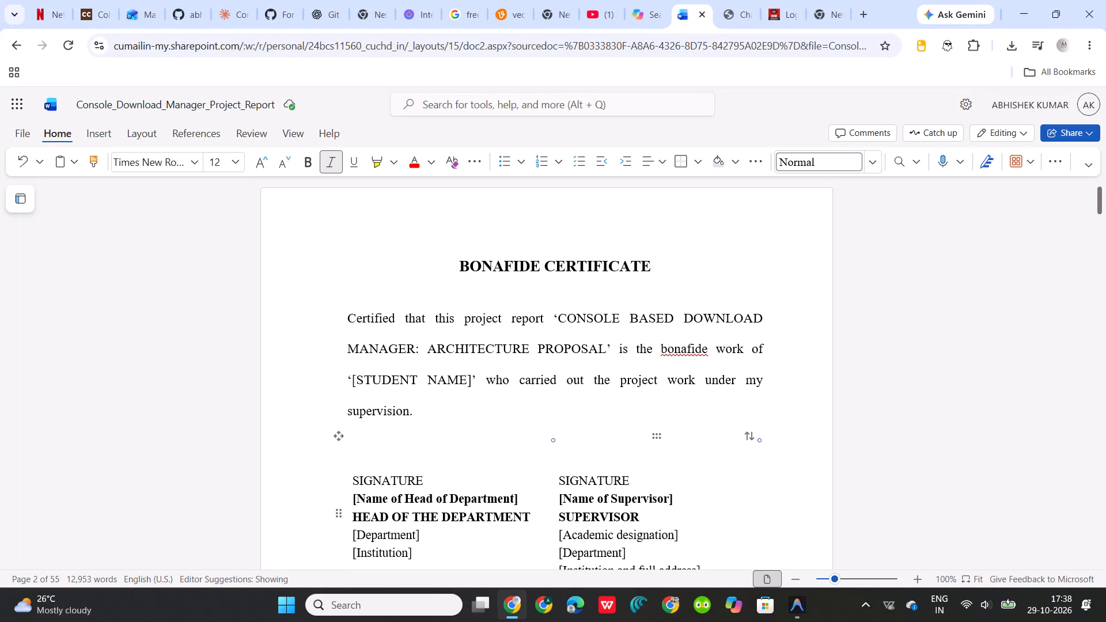
Replace the [STUDENT NAME] placeholder in the Bonafide Certificate paragraph with the first student's full name, keeping the surrounding quotation marks.
click(471, 381)
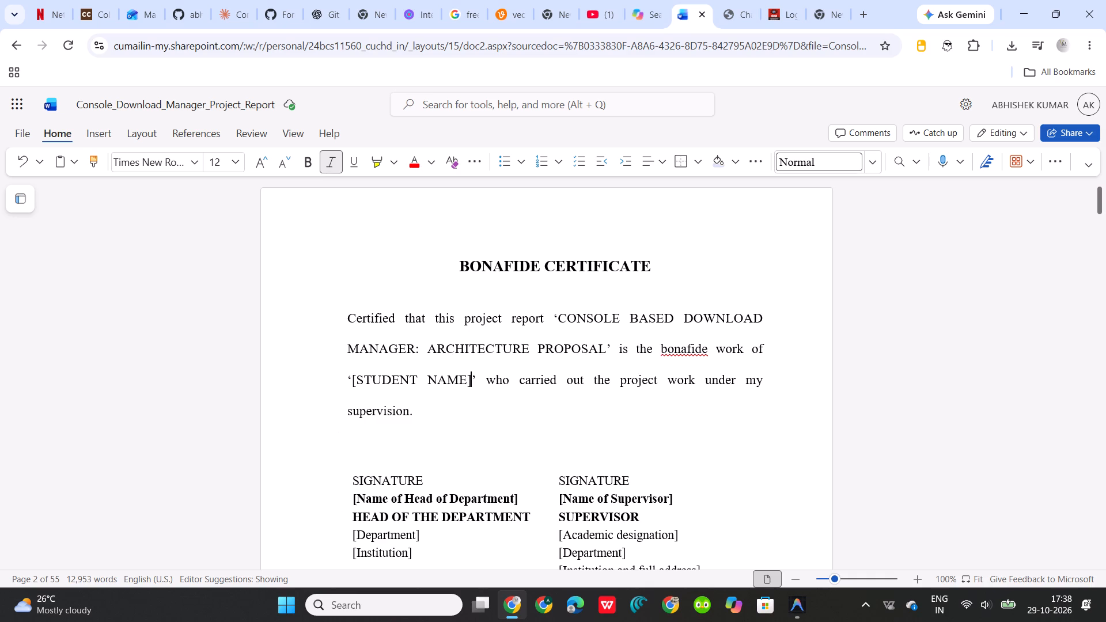
key(BackSpace)
key(BackSpace)
key(BackSpace)
key(BackSpace)
key(BackSpace)
key(BackSpace)
key(BackSpace)
key(BackSpace)
key(BackSpace)
key(BackSpace)
key(BackSpace)
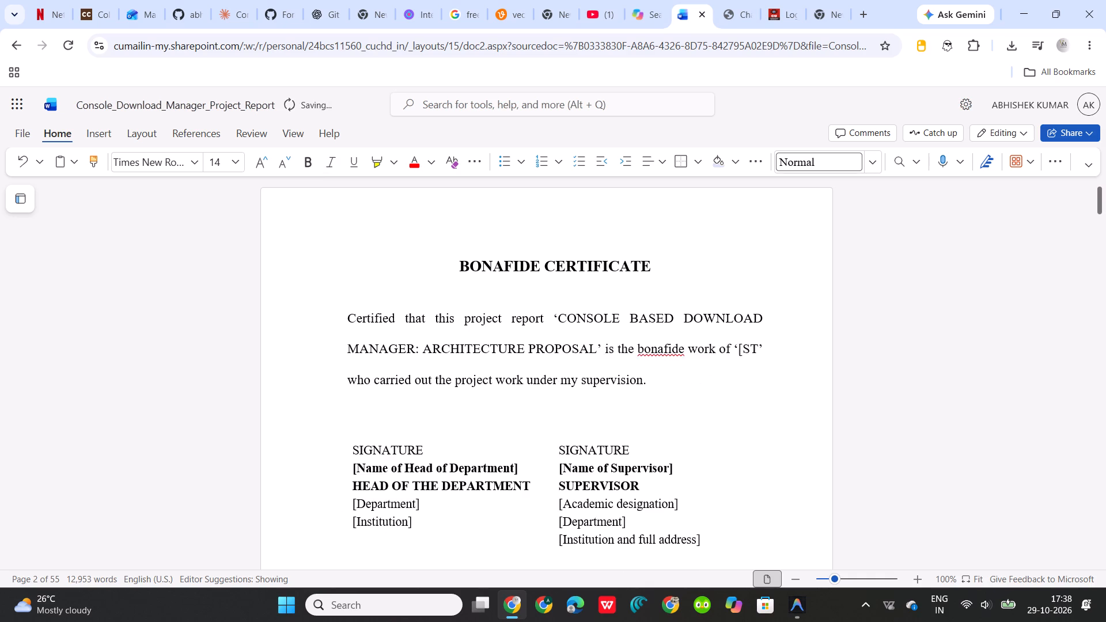
key(BackSpace)
key(BackSpace)
key(BackSpace)
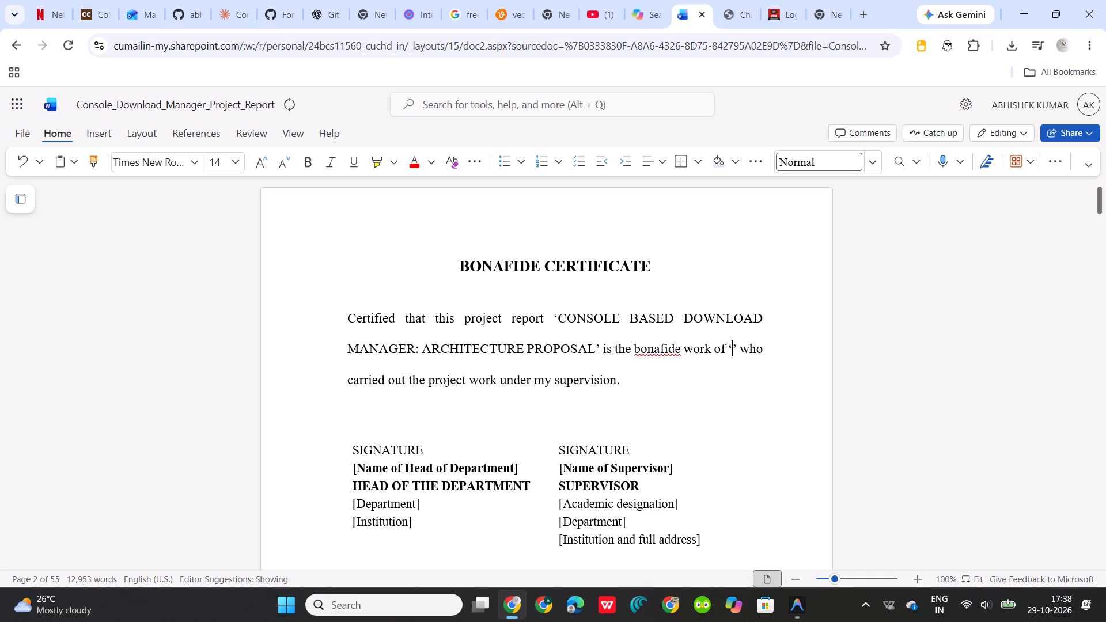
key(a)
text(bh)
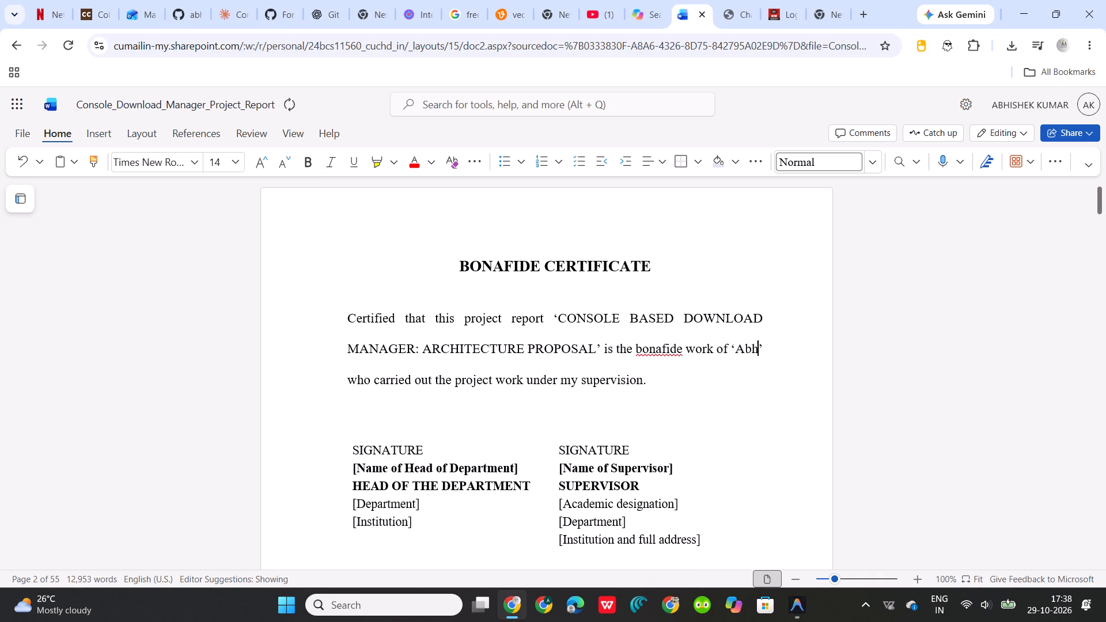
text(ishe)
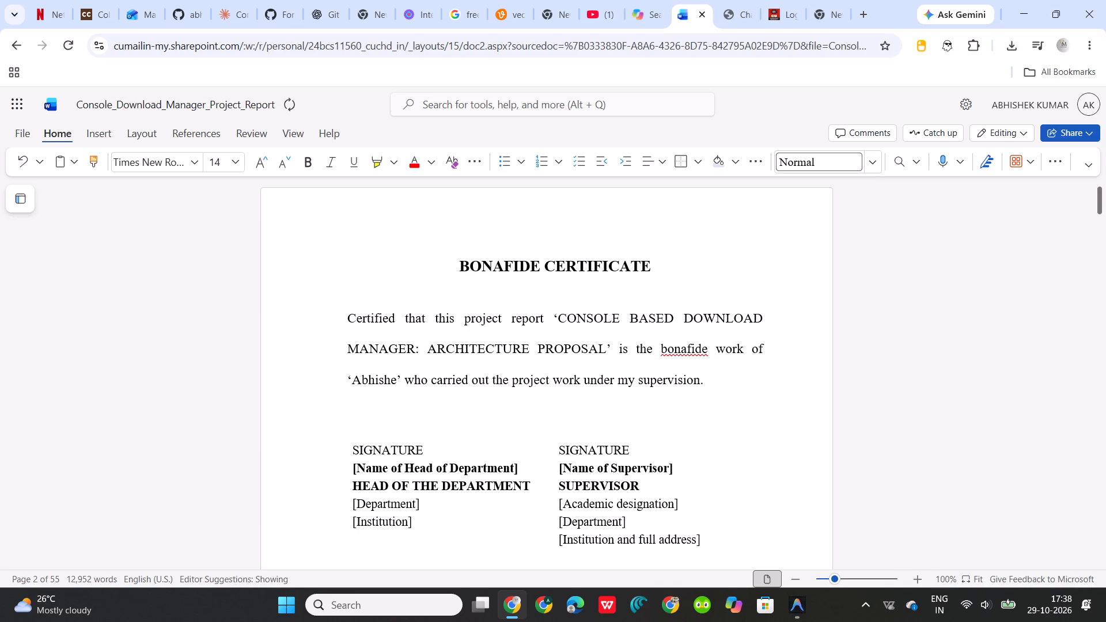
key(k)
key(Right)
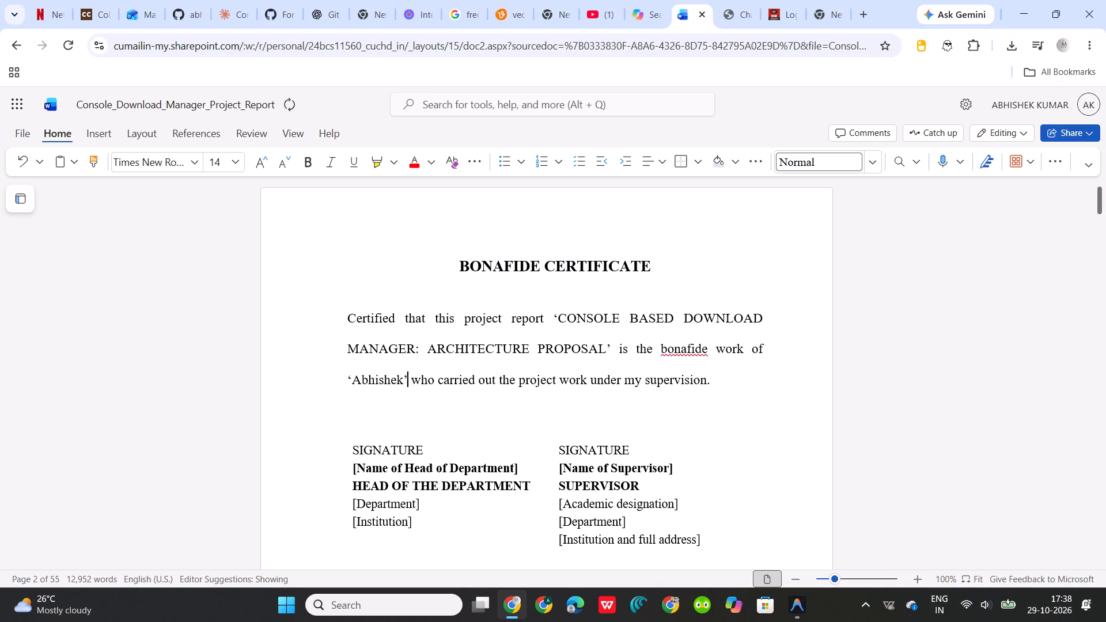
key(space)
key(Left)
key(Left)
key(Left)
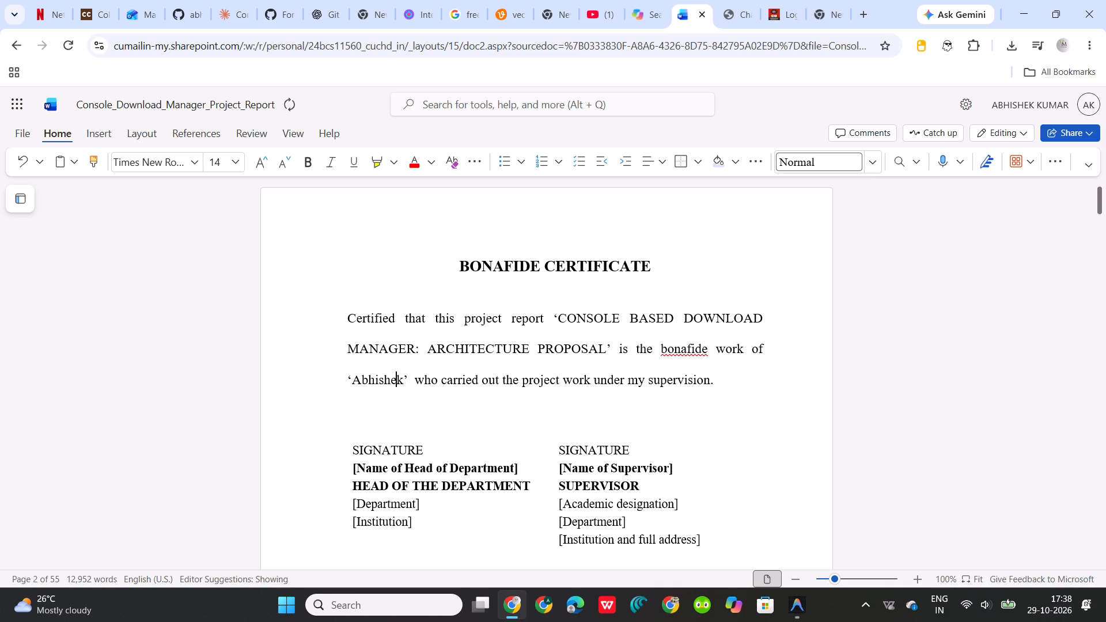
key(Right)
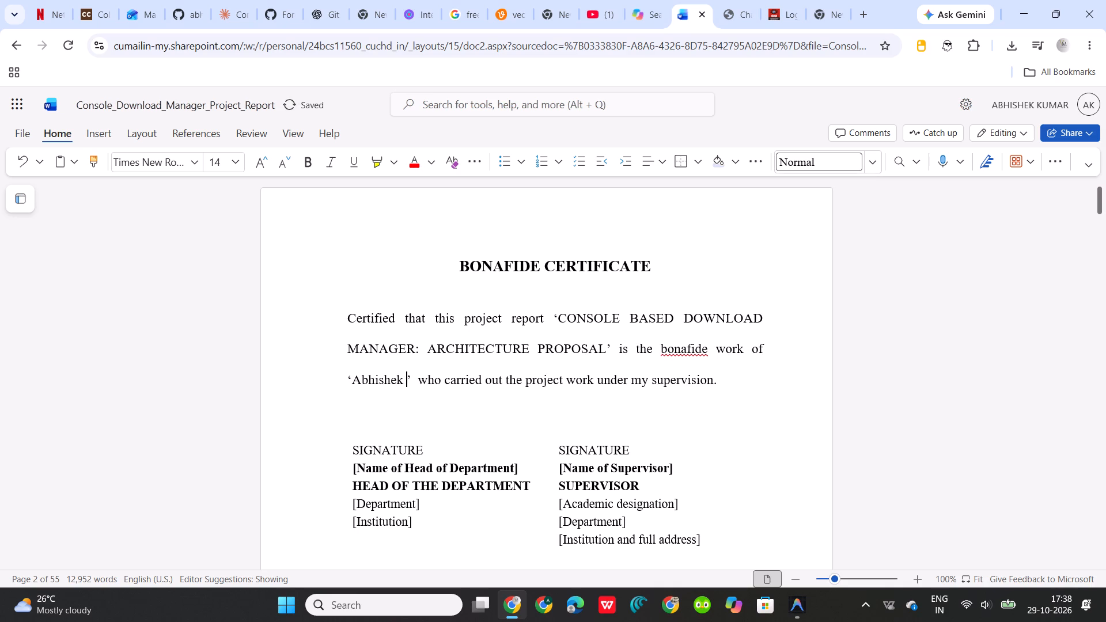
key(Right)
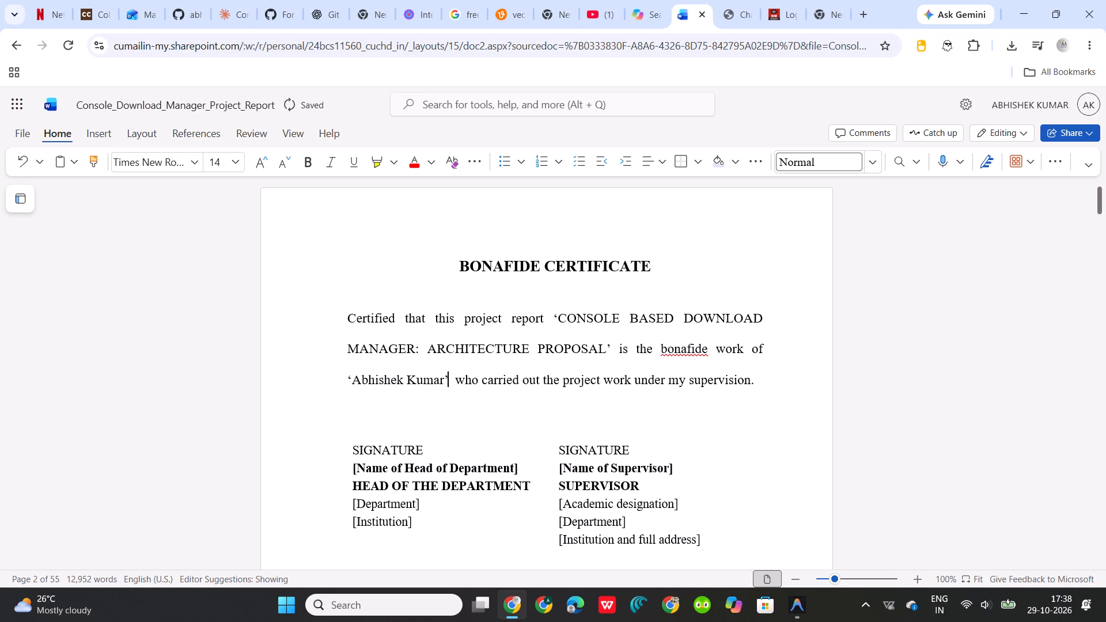
Add "and" plus the second student's name after the first student's name in the Bonafide Certificate paragraph.
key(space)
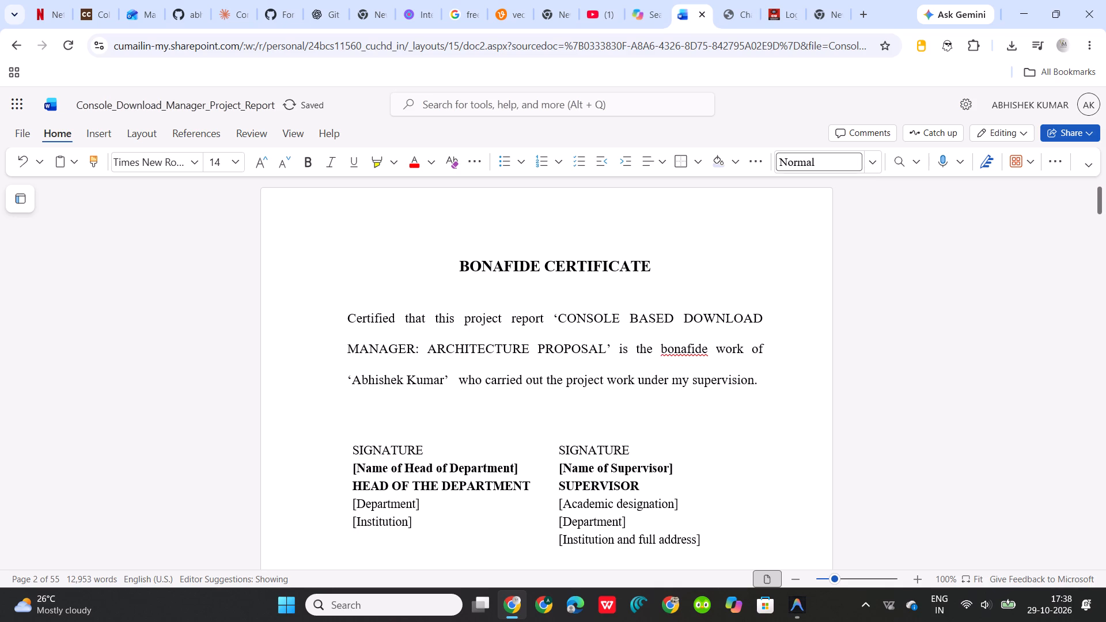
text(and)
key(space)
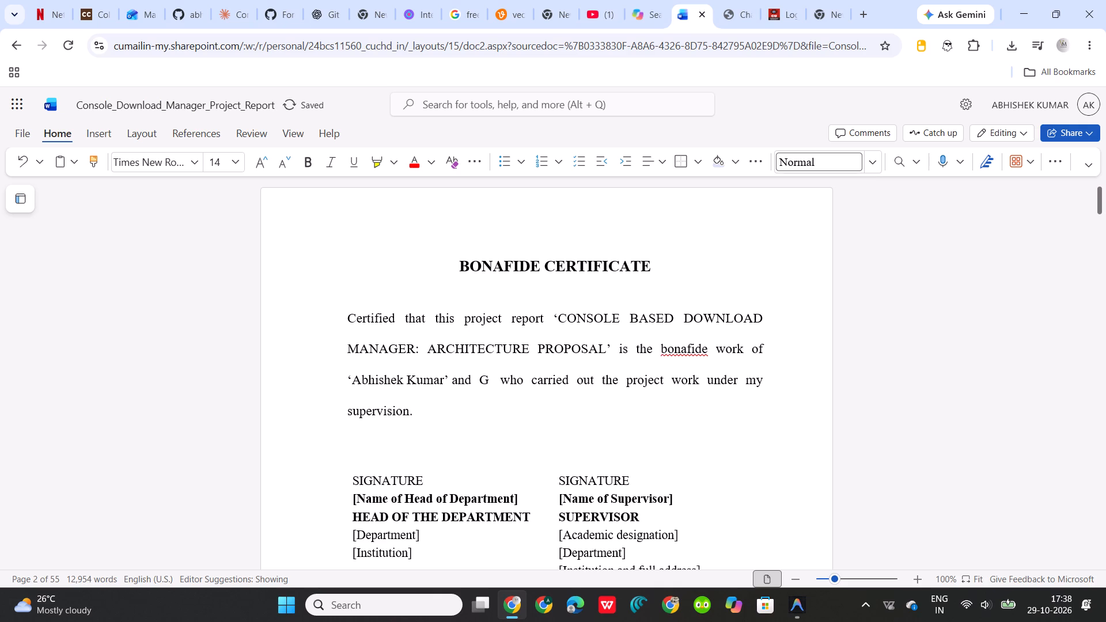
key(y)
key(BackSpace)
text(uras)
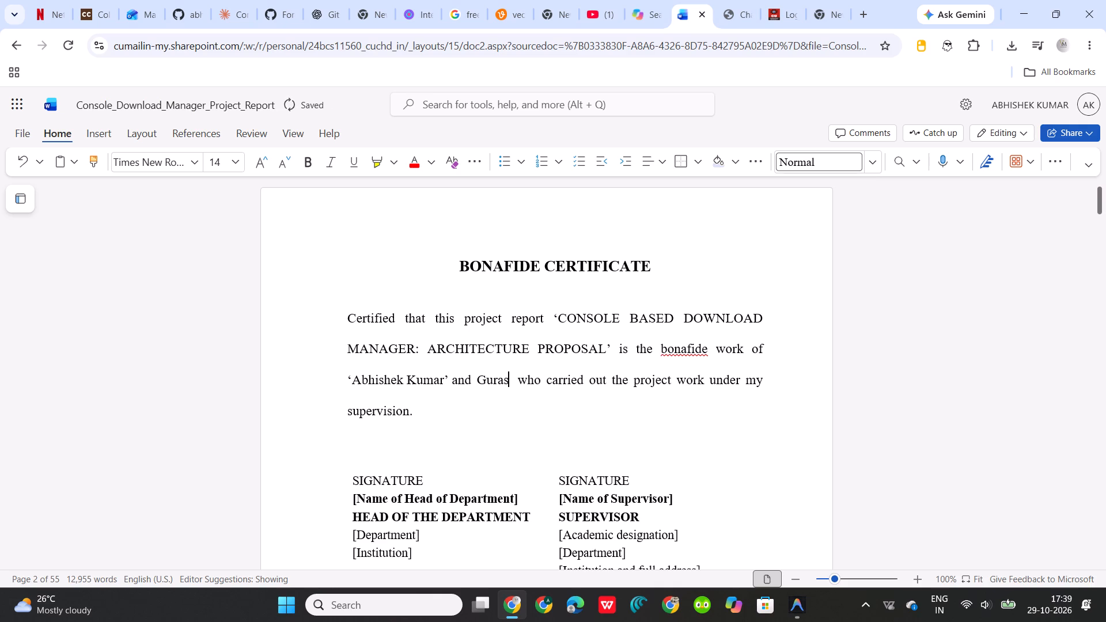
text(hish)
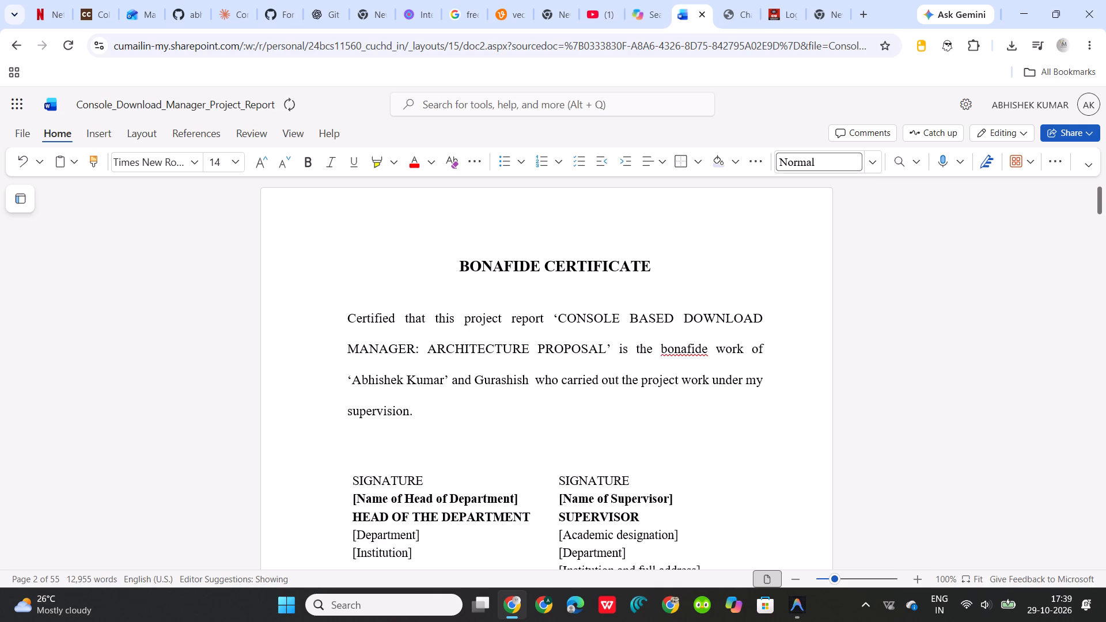
Correct the spelling of the second student's name on the title page so that it ends in "ashis".
scroll(551, 370, up, 5)
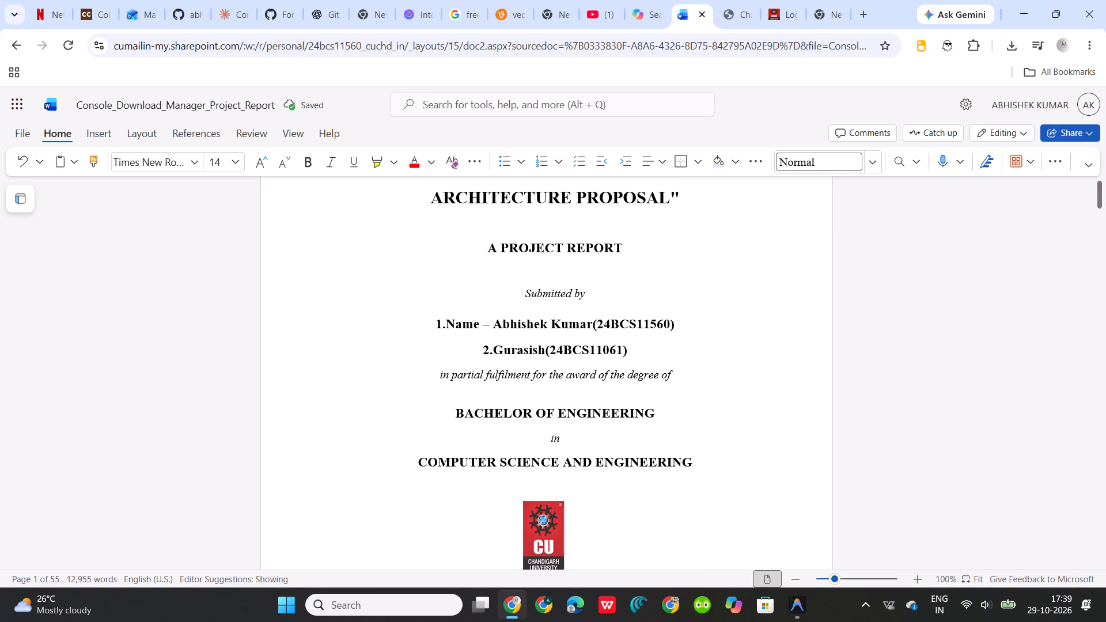
click(535, 349)
key(BackSpace)
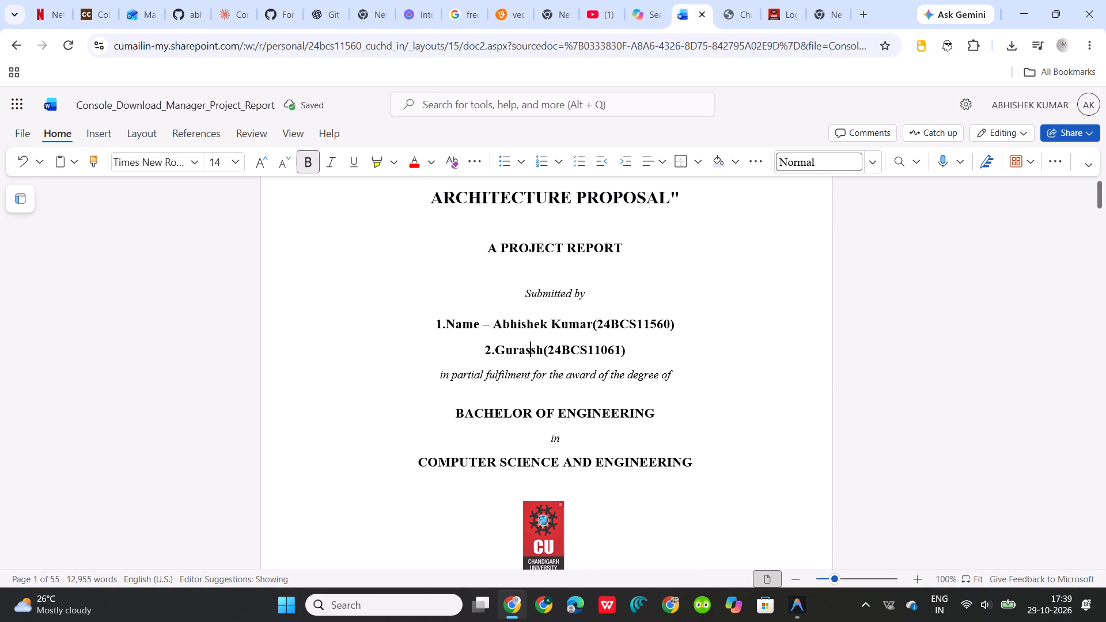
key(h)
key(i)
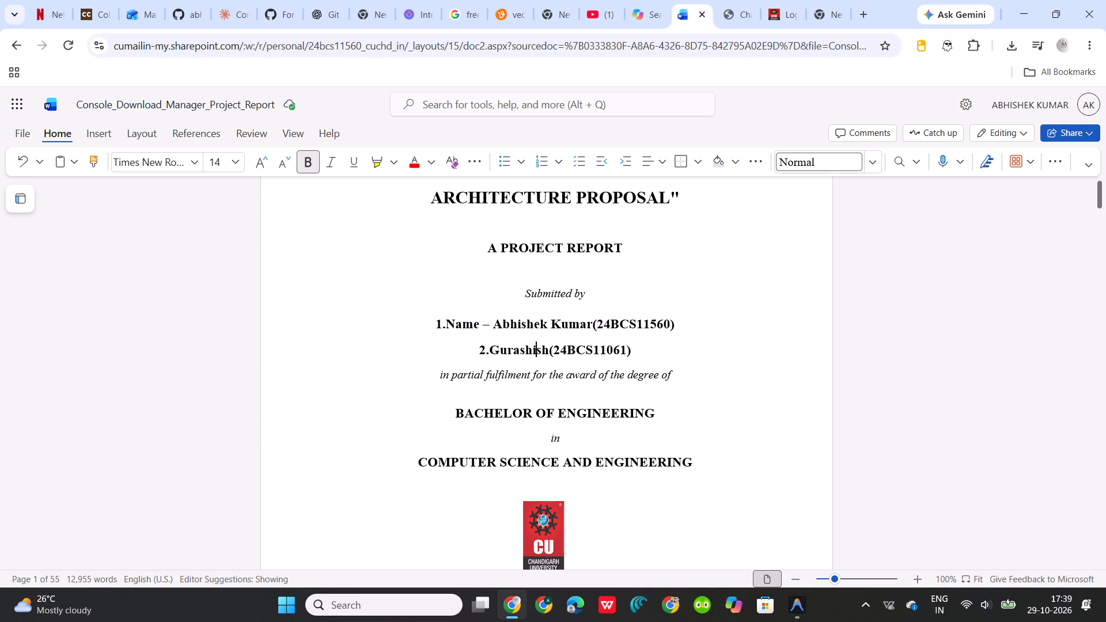
key(Right)
key(Right)
key(BackSpace)
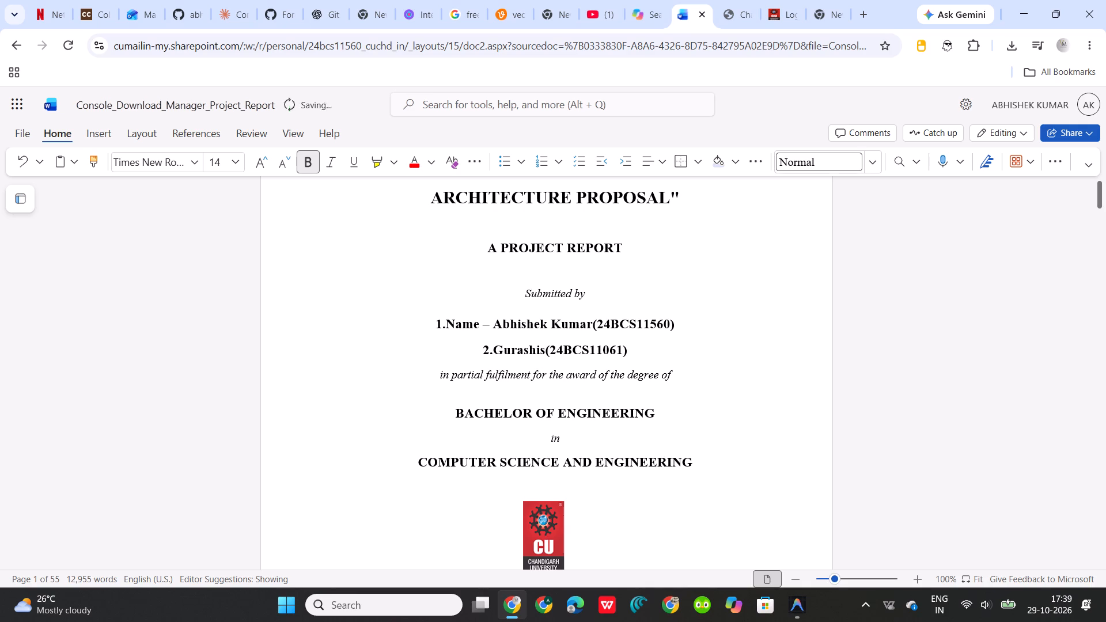
Remove the final "h" from the second student's name in the Bonafide Certificate paragraph.
scroll(600, 401, down, 1)
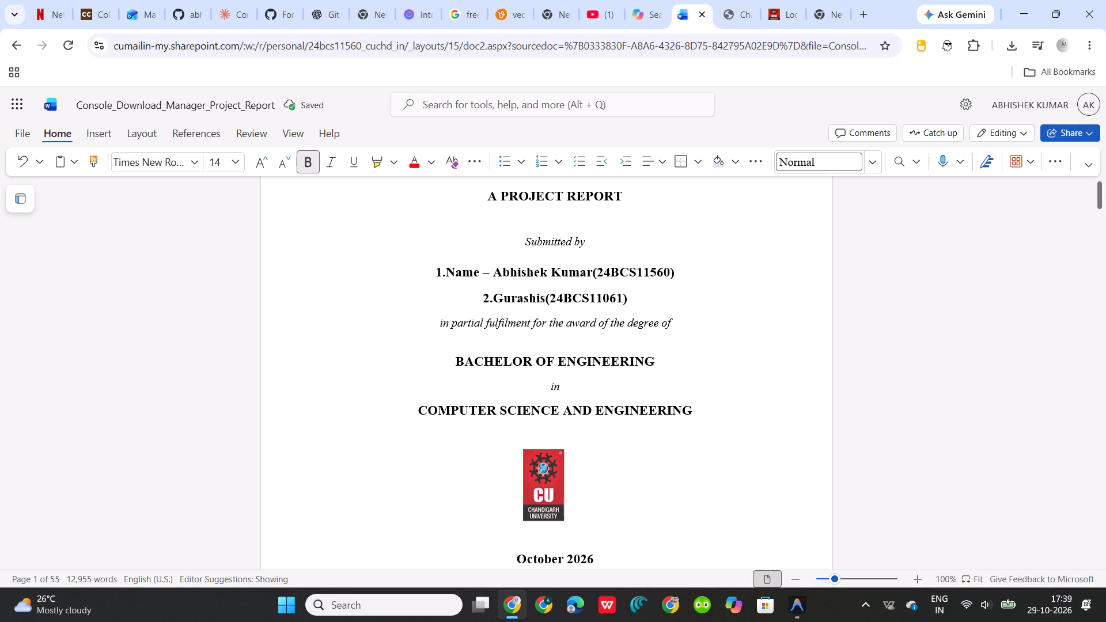
scroll(600, 401, down, 7)
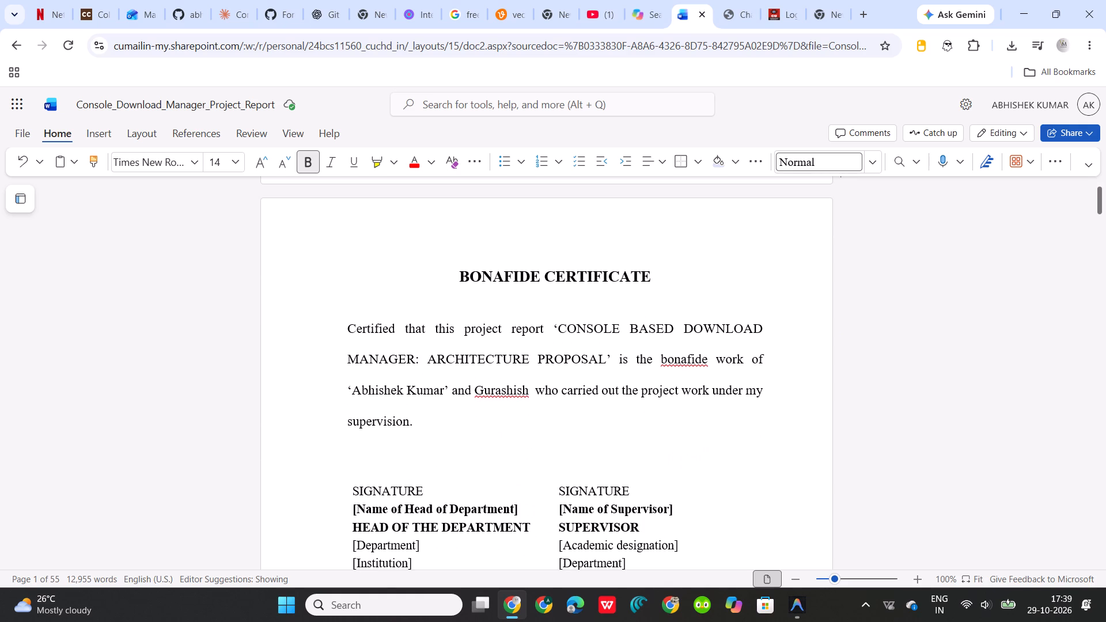
click(529, 392)
key(BackSpace)
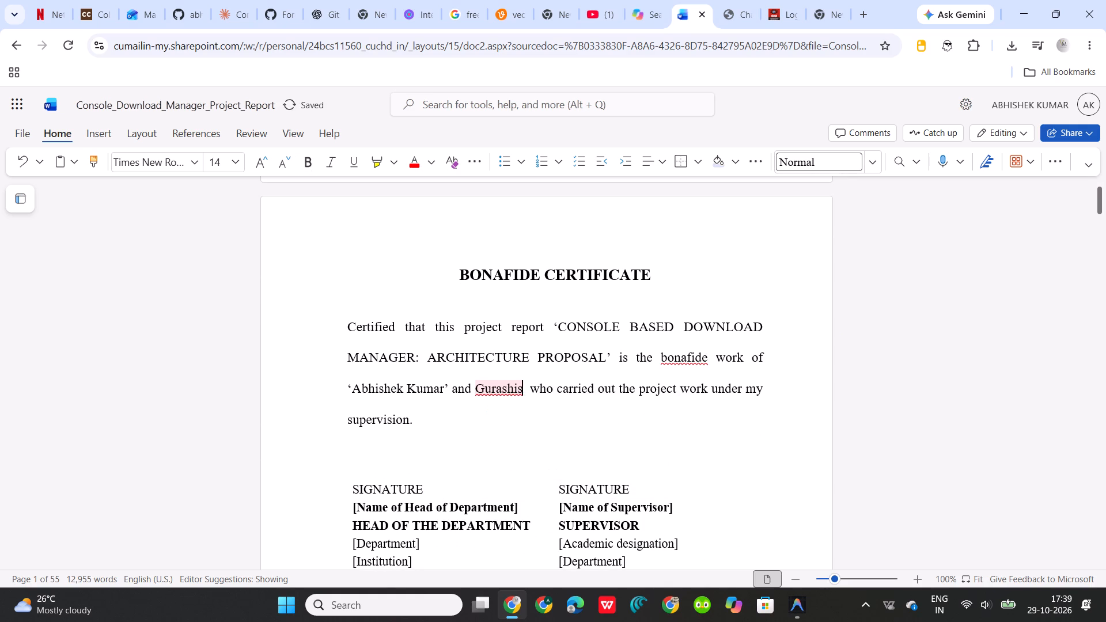
Delete the [STUDENT NAME] placeholder from the signature line at the end of the Acknowledgement page.
scroll(529, 392, down, 2)
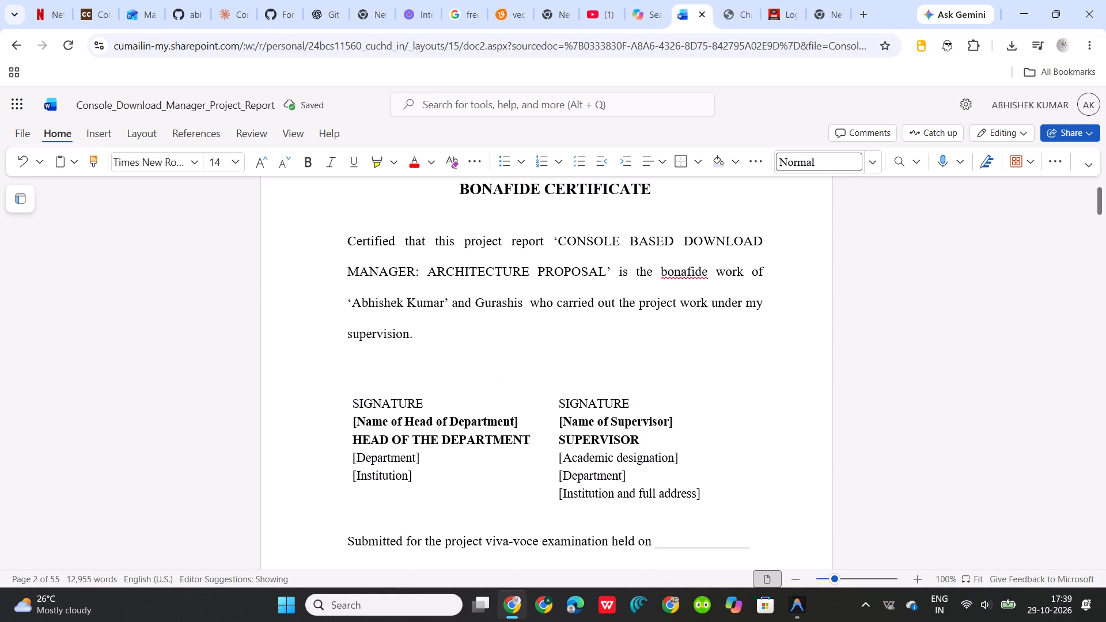
scroll(529, 392, down, 3)
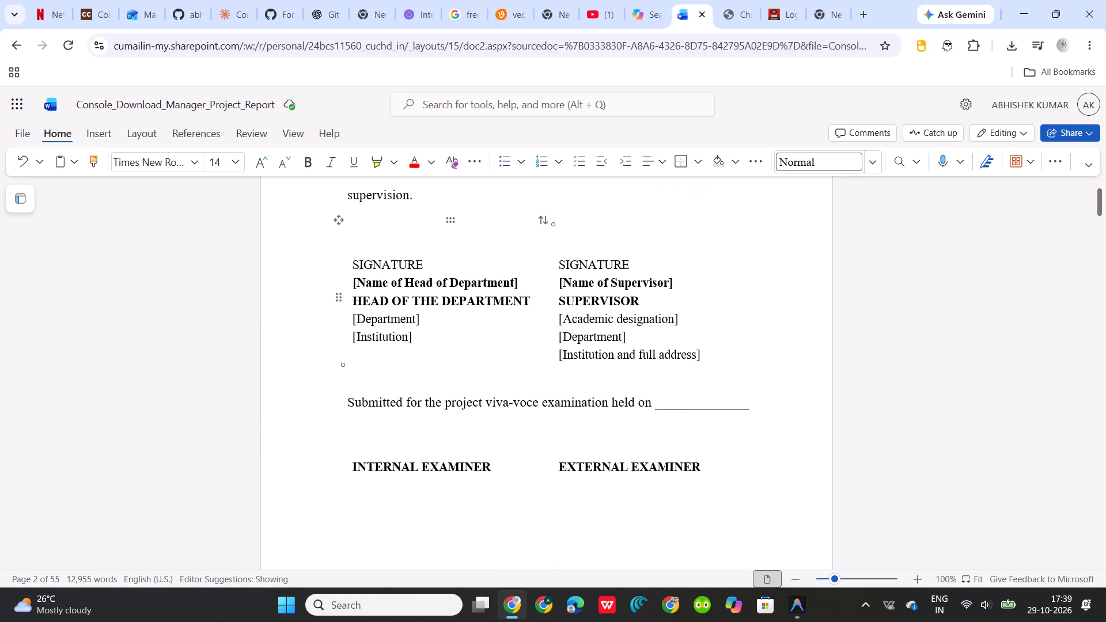
scroll(529, 392, down, 1)
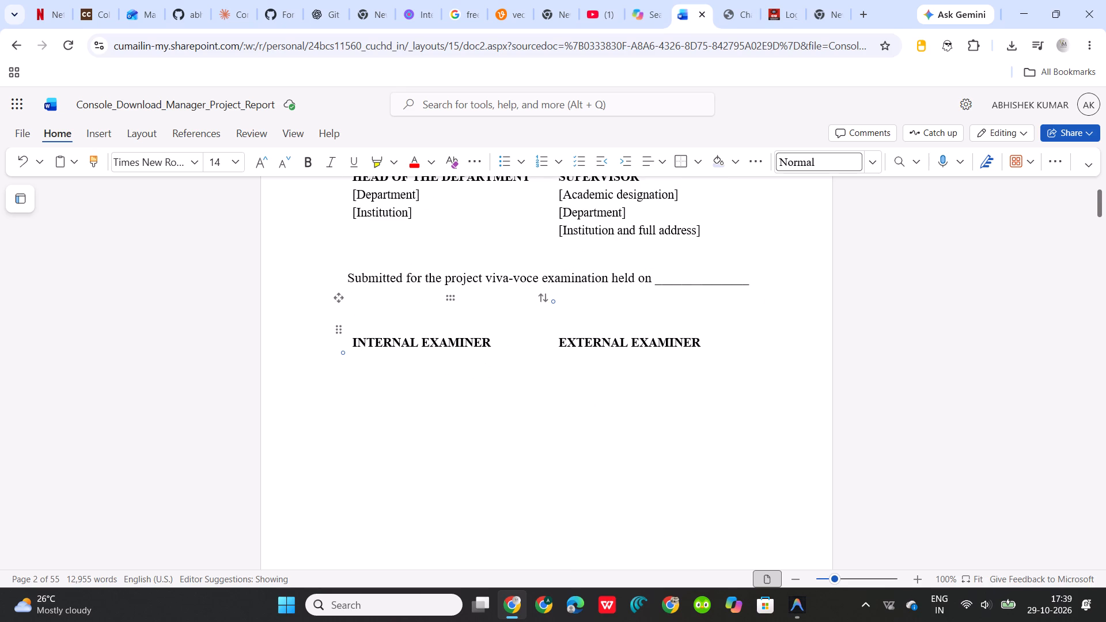
scroll(706, 281, down, 4)
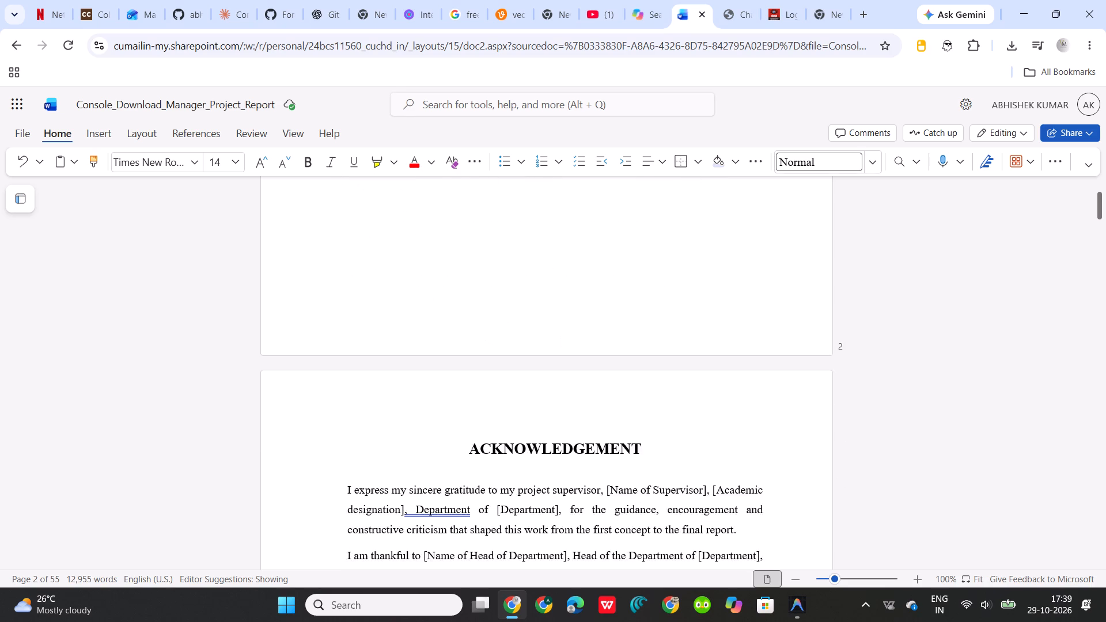
scroll(706, 281, down, 3)
scroll(706, 281, up, 3)
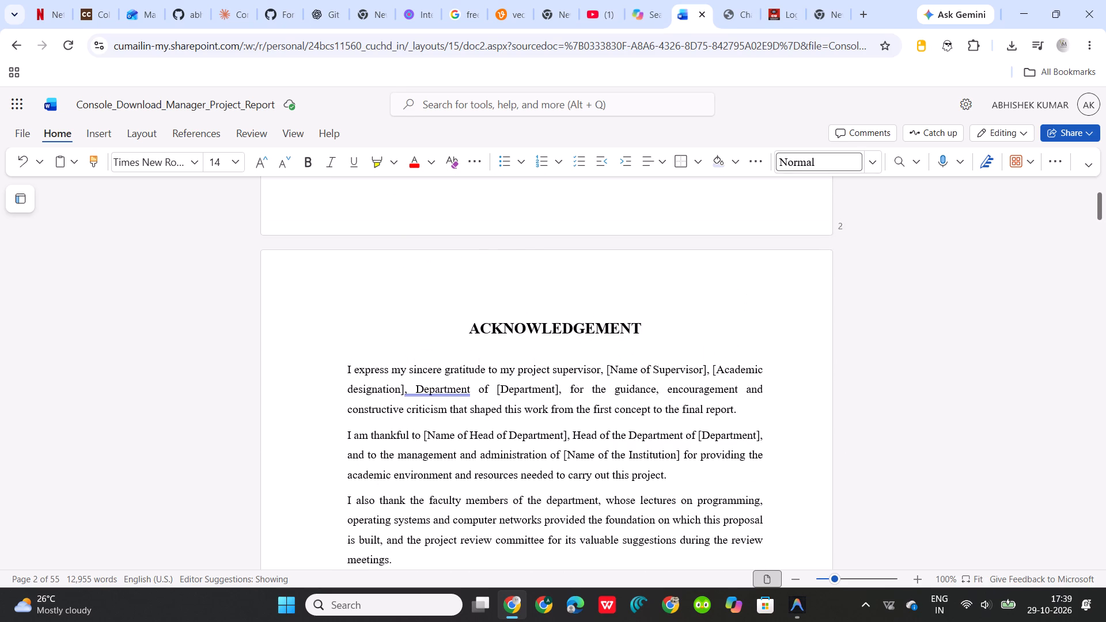
scroll(706, 281, down, 3)
click(764, 438)
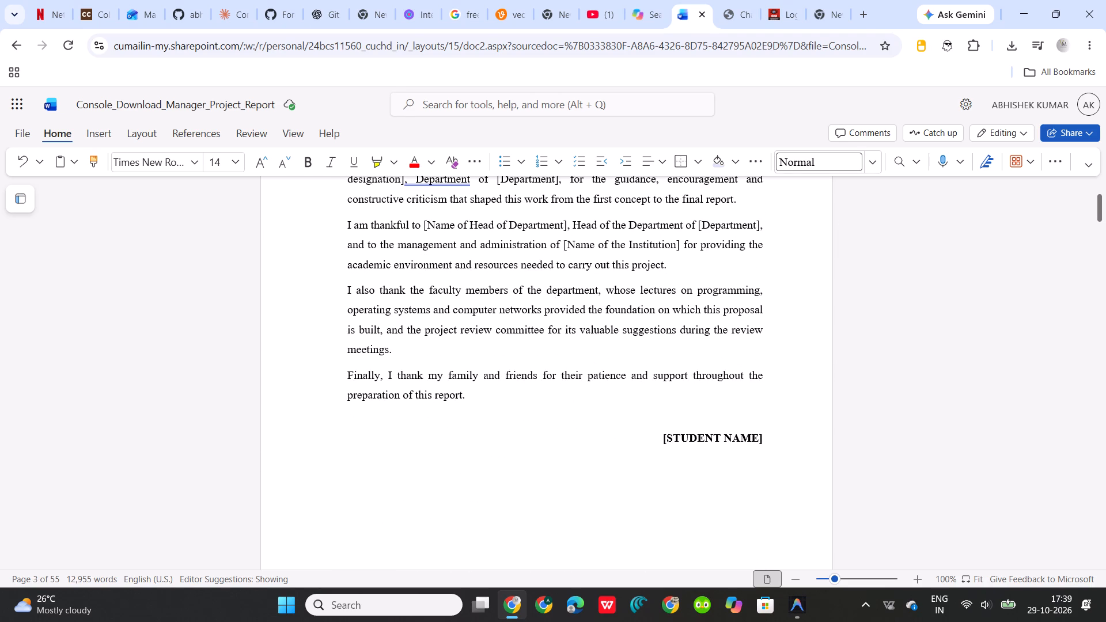
key(BackSpace)
key(BackSpace)
key(BackSpace)
key(BackSpace)
key(BackSpace)
key(BackSpace)
key(BackSpace)
key(BackSpace)
key(BackSpace)
key(BackSpace)
key(BackSpace)
key(BackSpace)
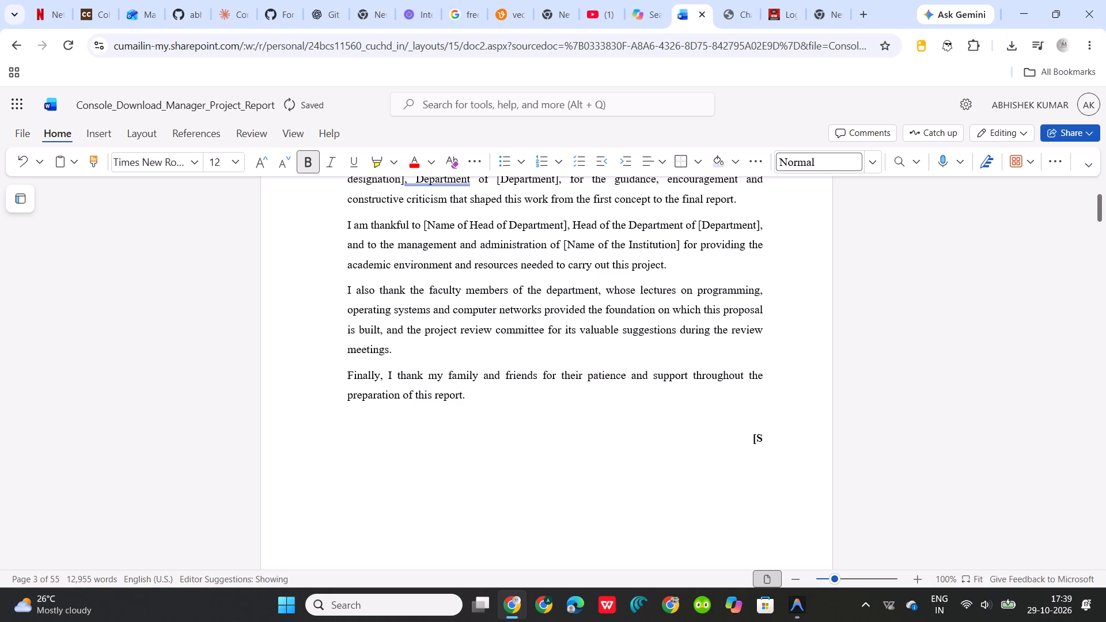
key(BackSpace)
key(BackSpace)
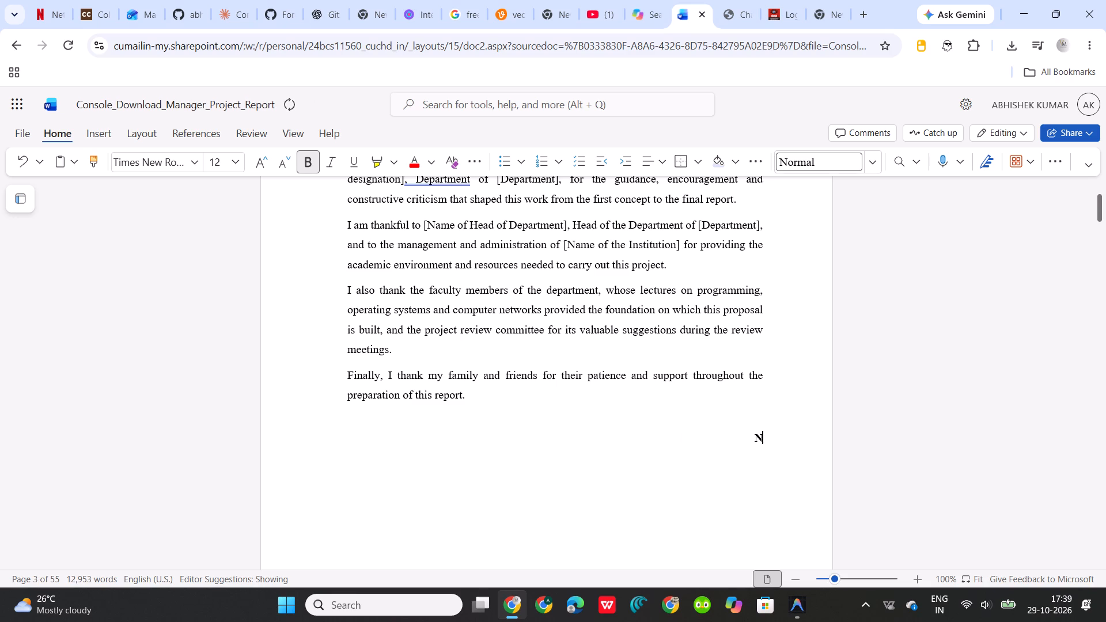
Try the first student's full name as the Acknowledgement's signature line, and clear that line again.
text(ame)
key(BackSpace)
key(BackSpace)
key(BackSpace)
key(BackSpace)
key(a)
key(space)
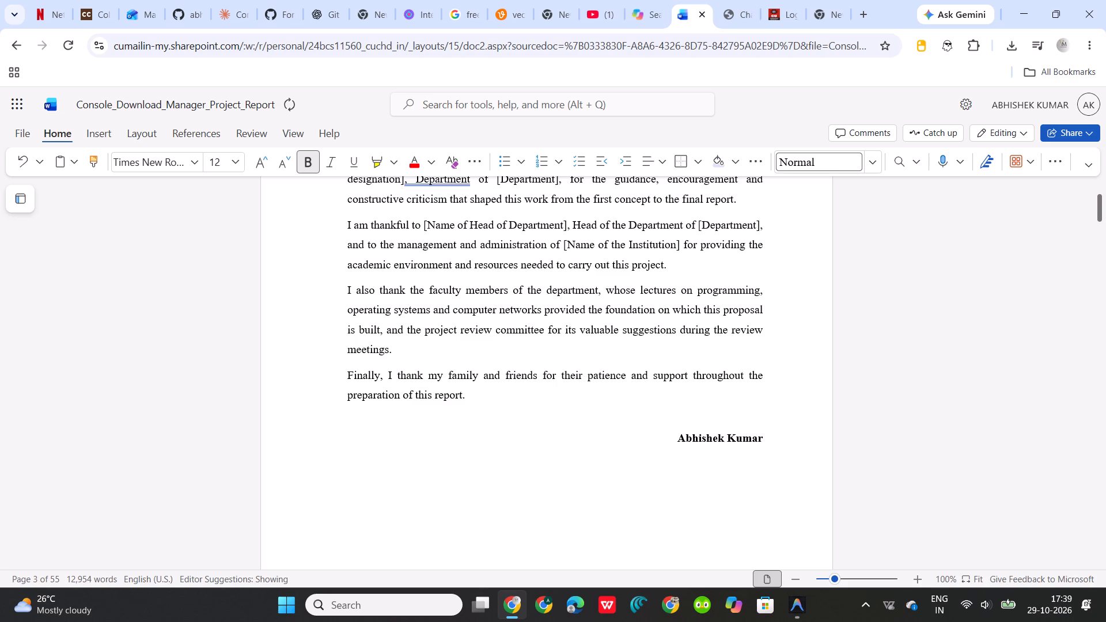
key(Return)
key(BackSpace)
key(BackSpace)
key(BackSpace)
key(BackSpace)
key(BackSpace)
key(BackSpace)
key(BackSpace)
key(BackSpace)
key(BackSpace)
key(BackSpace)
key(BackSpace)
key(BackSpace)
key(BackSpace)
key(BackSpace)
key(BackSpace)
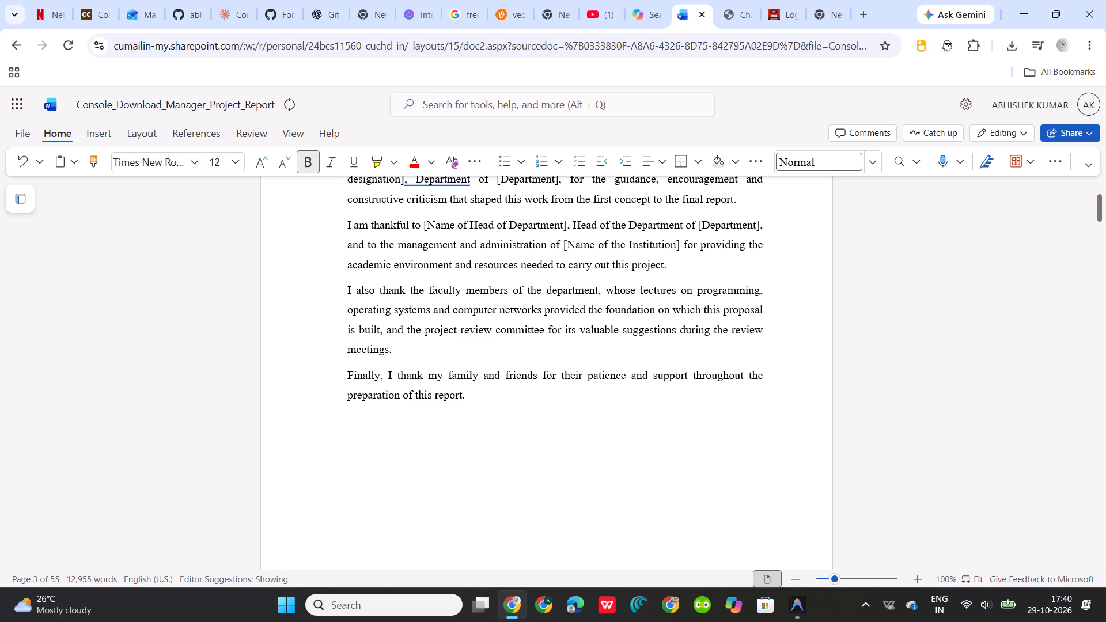
Look through the pages after the Acknowledgement, from the table of contents and lists to the end of section 1.1.
scroll(764, 438, up, 2)
scroll(772, 420, down, 6)
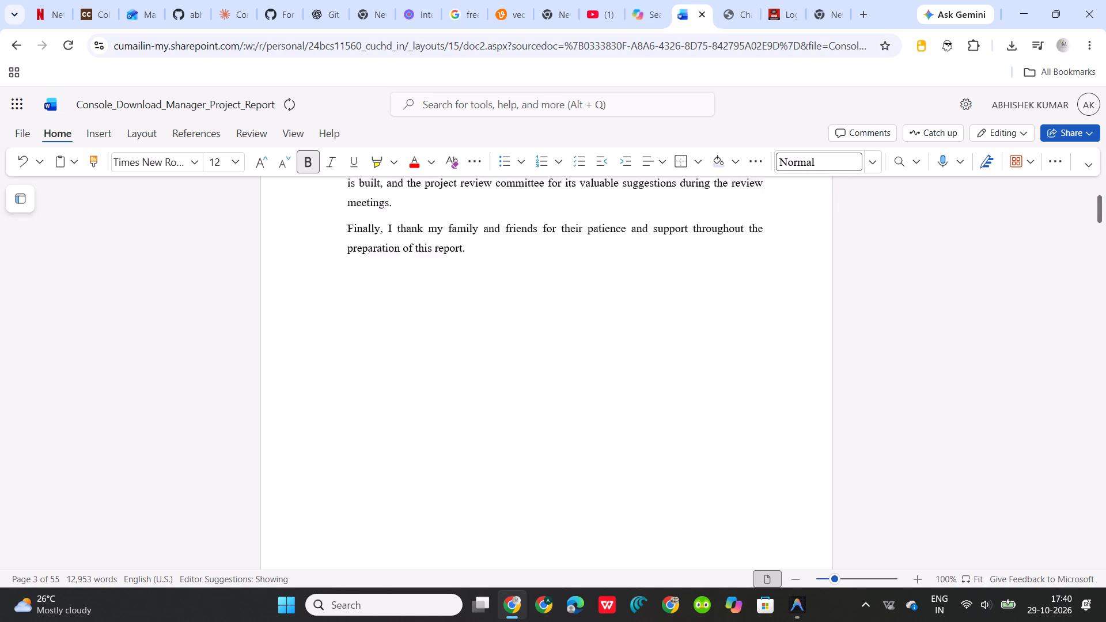
scroll(772, 420, down, 6)
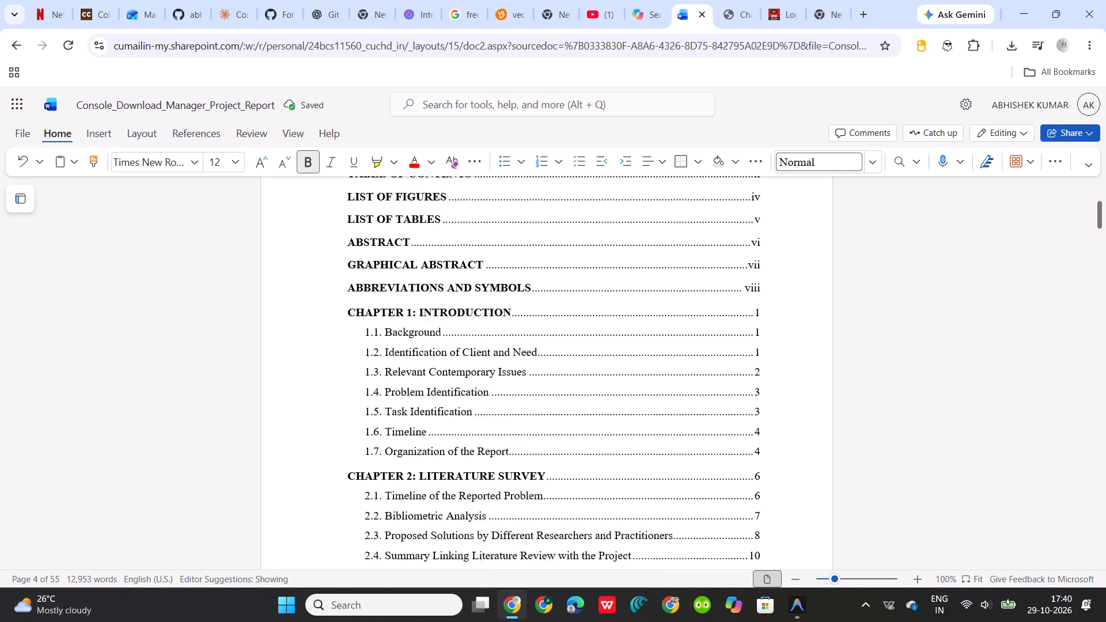
scroll(772, 420, down, 9)
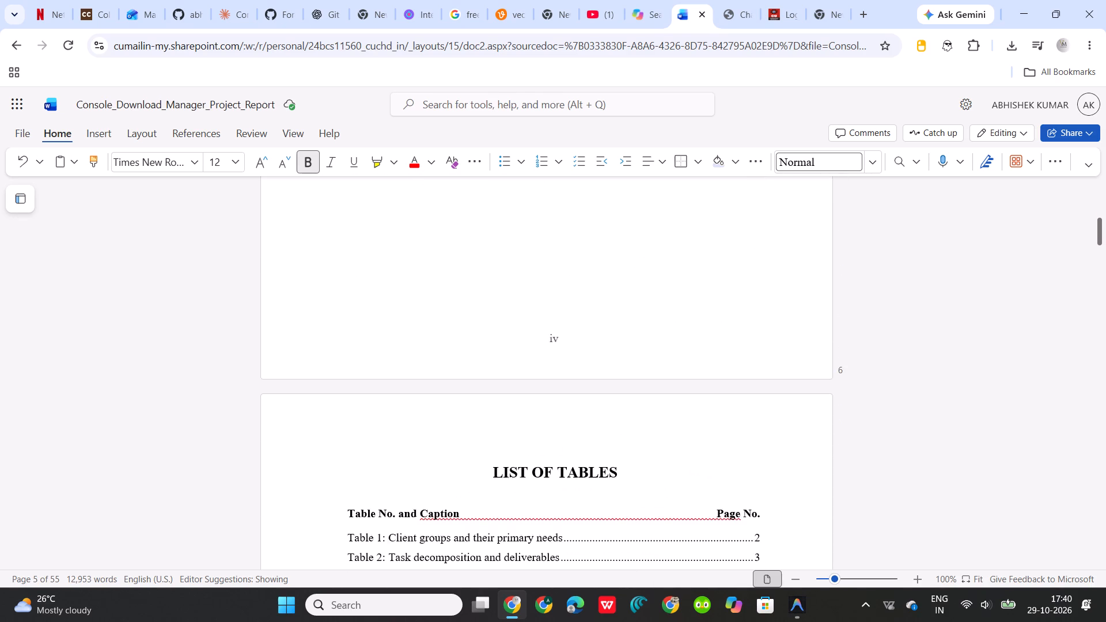
scroll(772, 420, down, 10)
scroll(772, 420, up, 1)
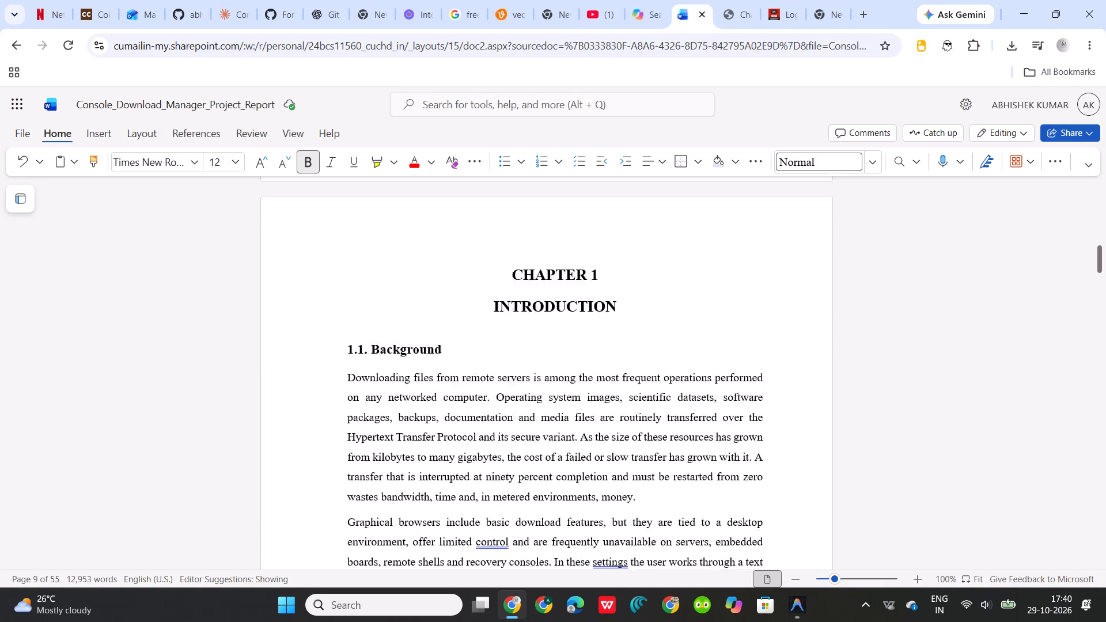
scroll(772, 420, up, 1)
scroll(772, 420, down, 4)
scroll(762, 464, up, 1)
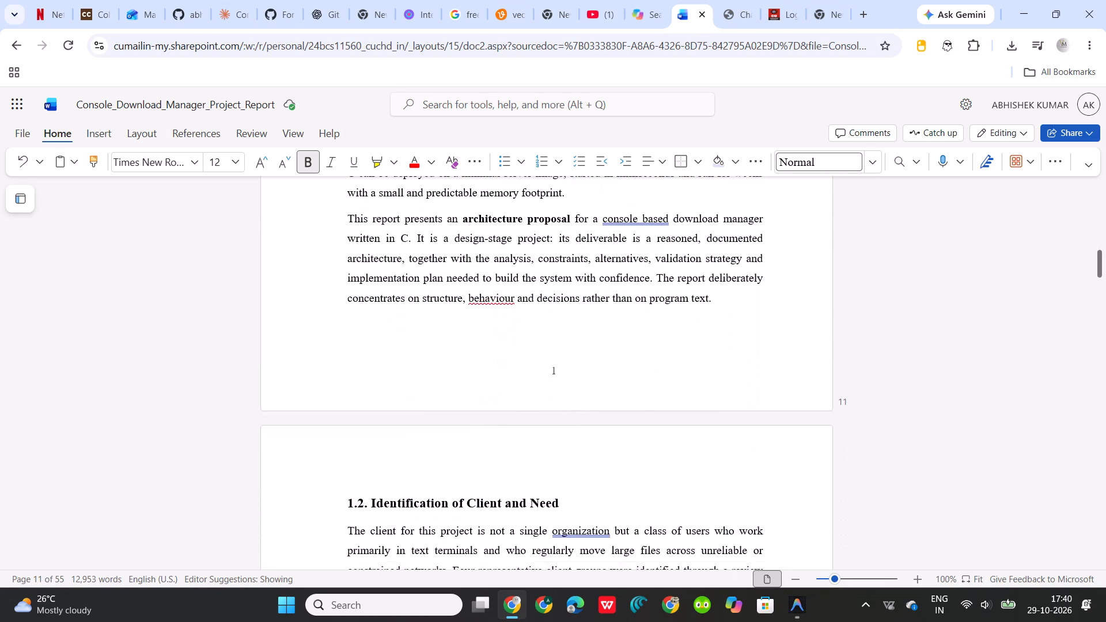
scroll(764, 456, up, 1)
Examine the opening page of Chapter 1, including its two title lines and the Background text.
drag(555, 347, 600, 350)
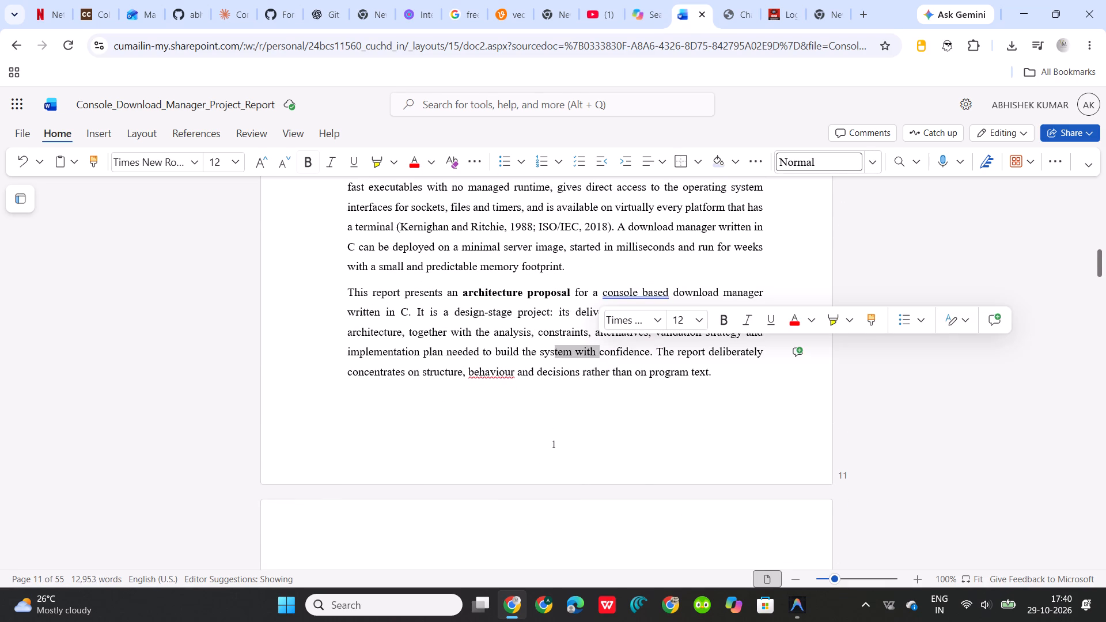
click(626, 351)
scroll(626, 351, up, 6)
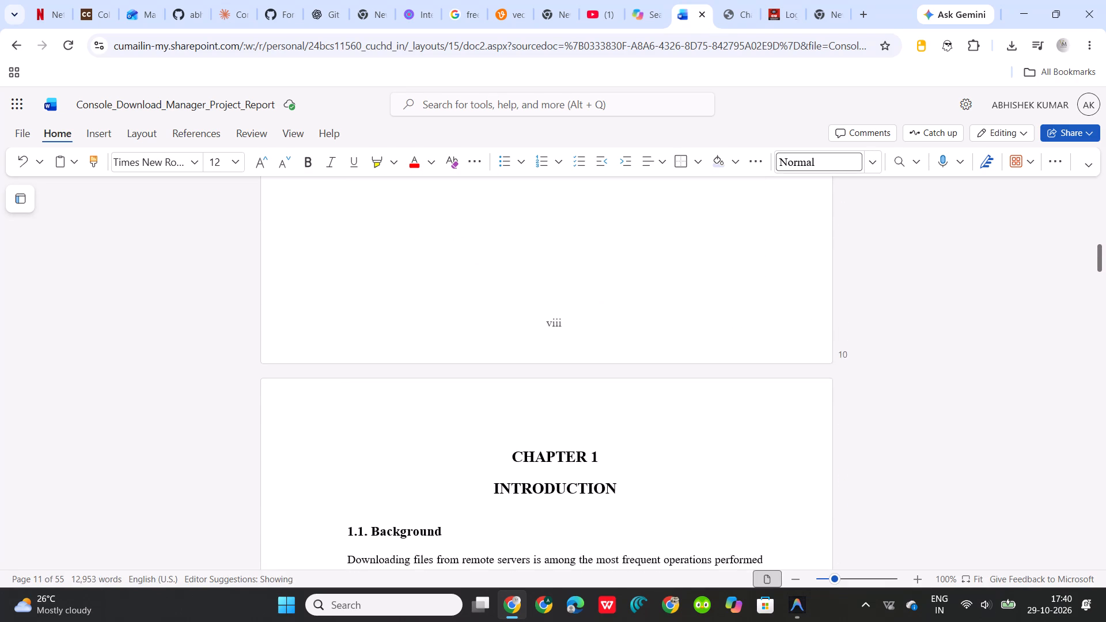
scroll(626, 351, down, 1)
drag(557, 416, 612, 416)
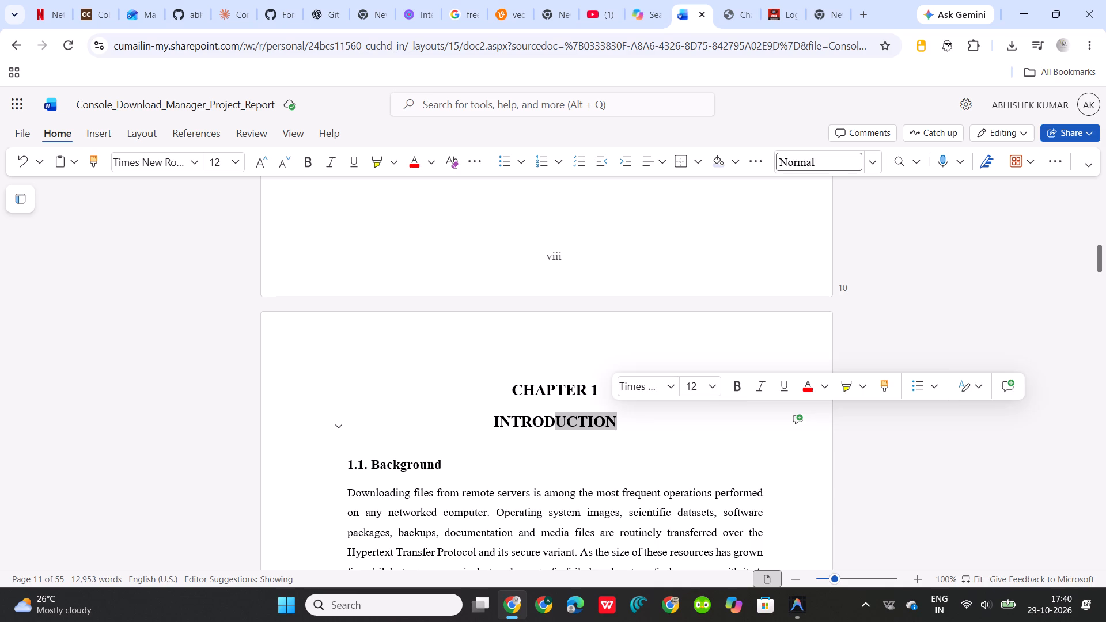
click(607, 499)
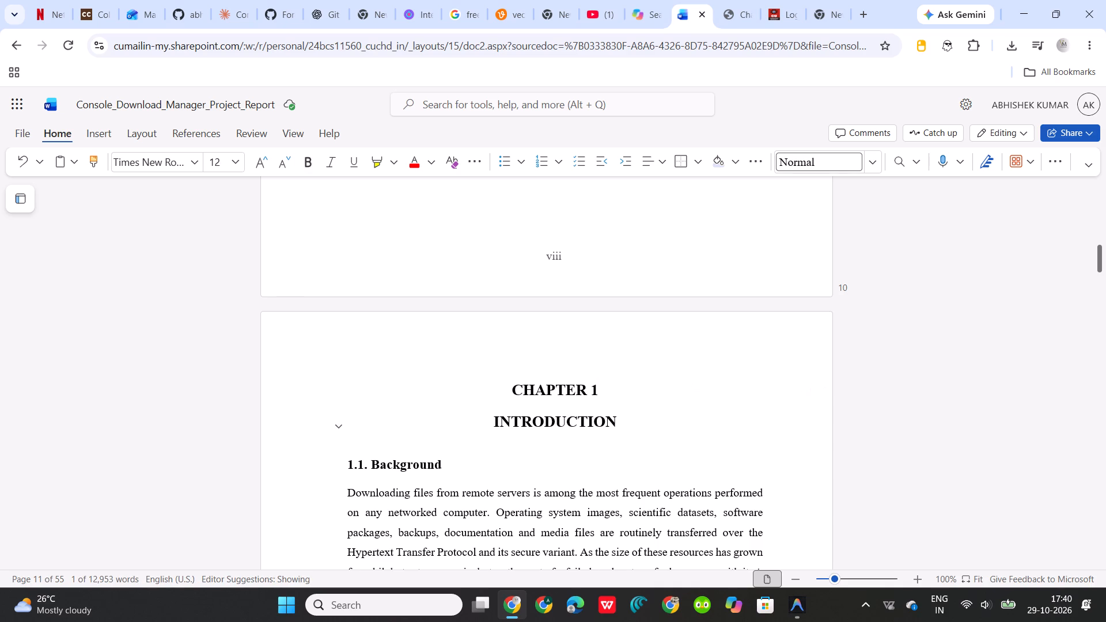
drag(565, 382, 596, 389)
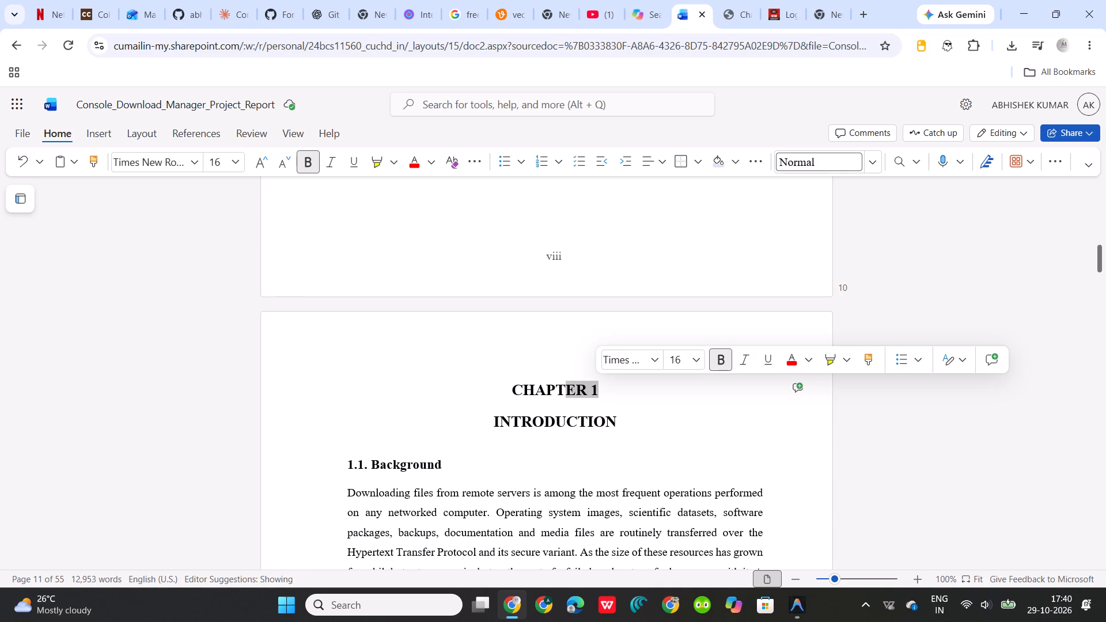
click(556, 509)
Skim the report body from Chapter 1 through Chapters 2 to 4 and the user manual to Appendix-2.
scroll(556, 509, down, 11)
scroll(556, 509, up, 2)
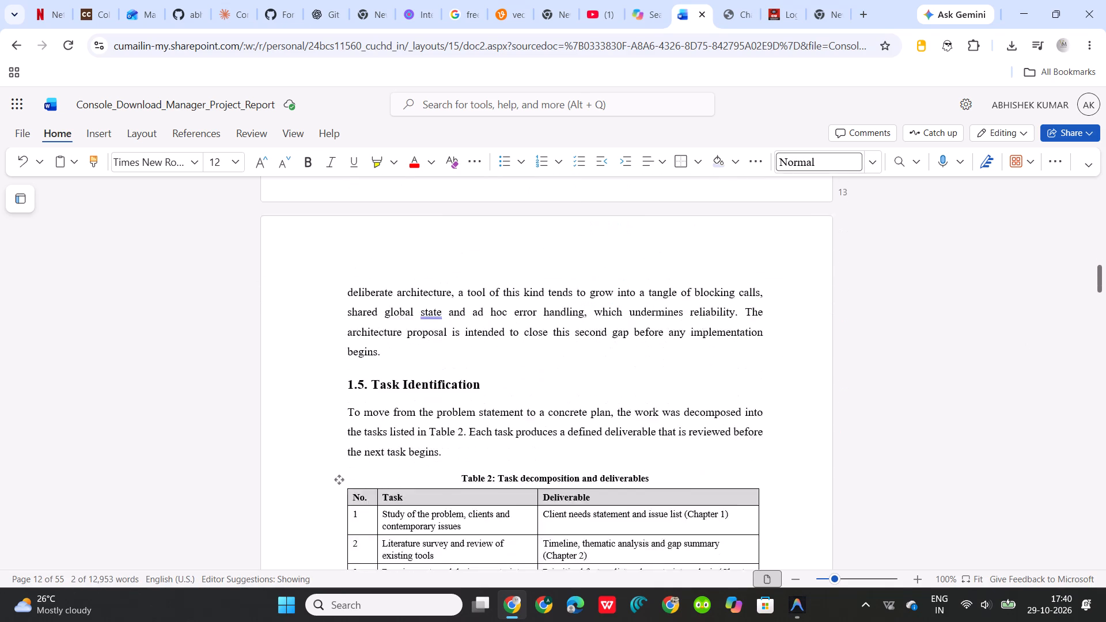
scroll(556, 509, up, 1)
scroll(556, 509, down, 16)
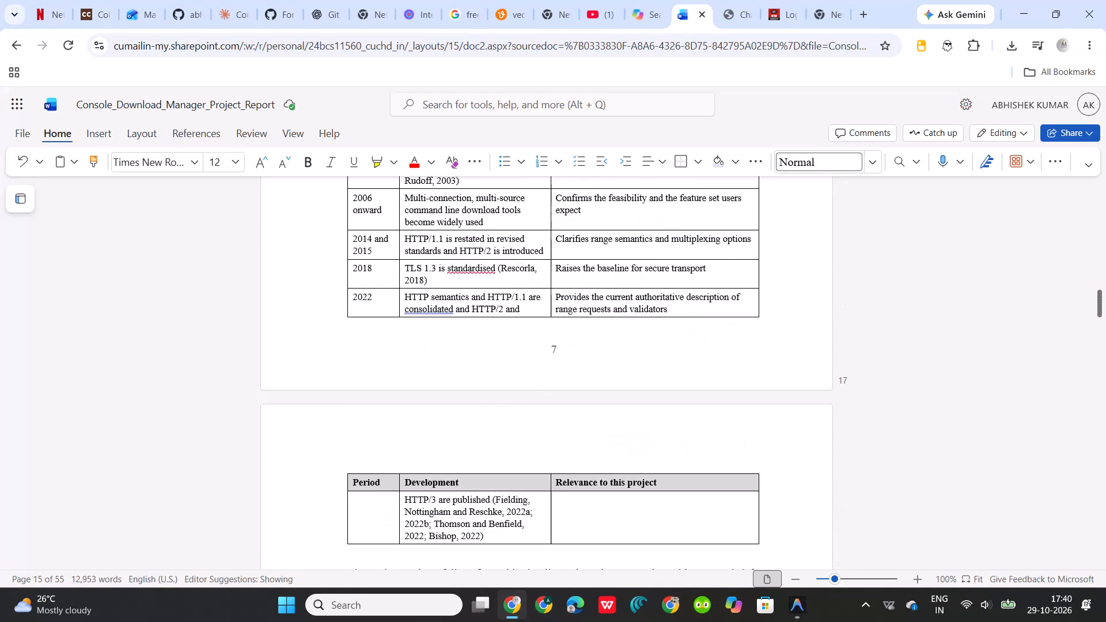
scroll(556, 509, down, 12)
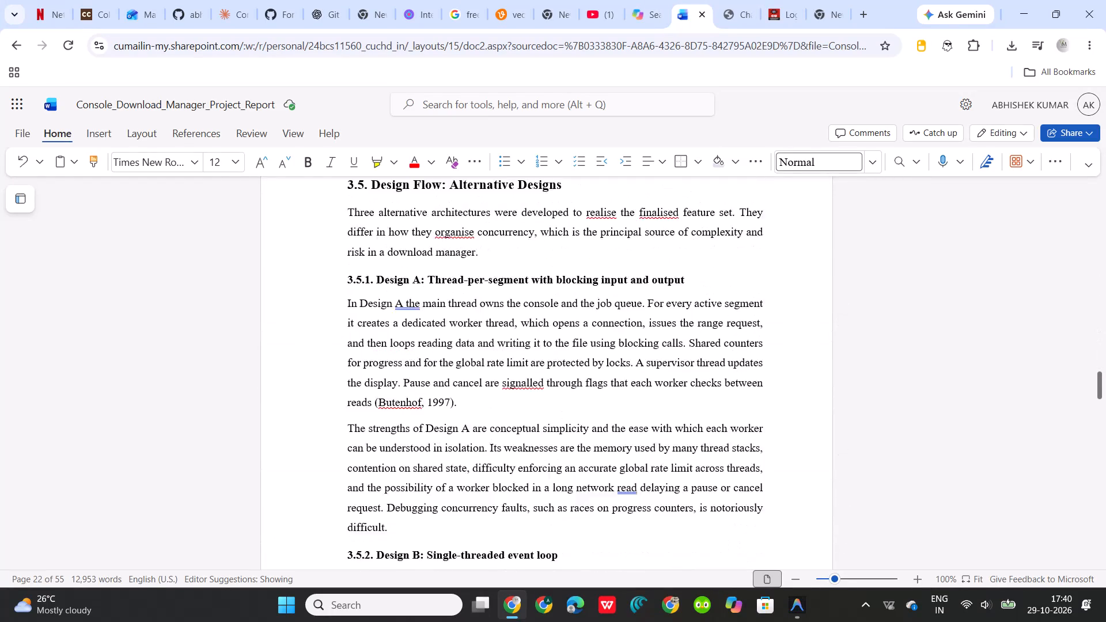
scroll(556, 509, down, 10)
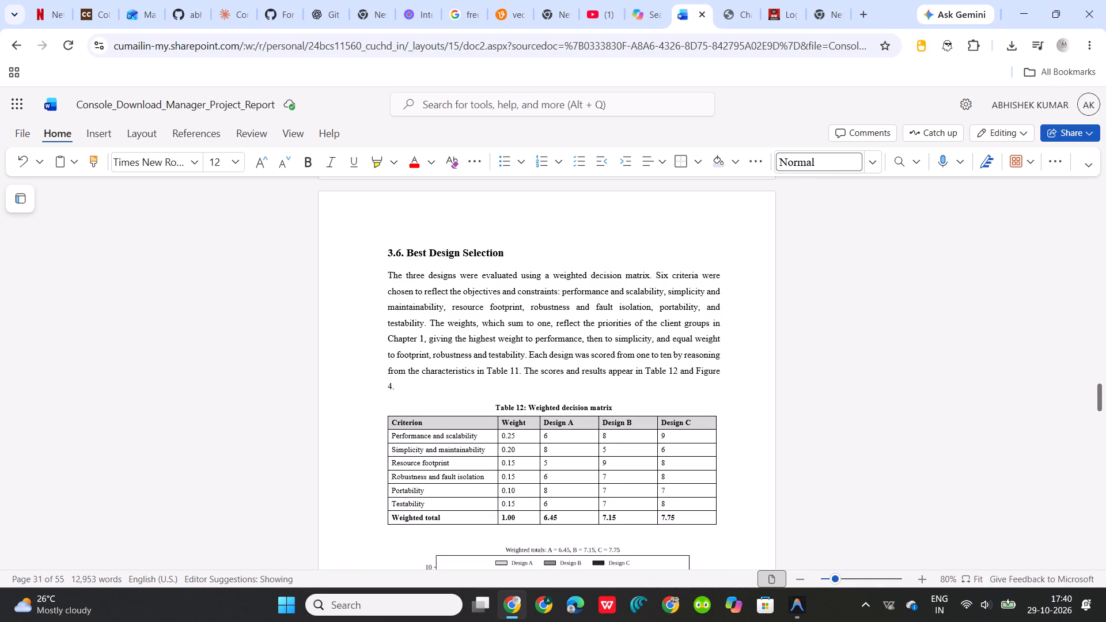
scroll(545, 362, down, 16)
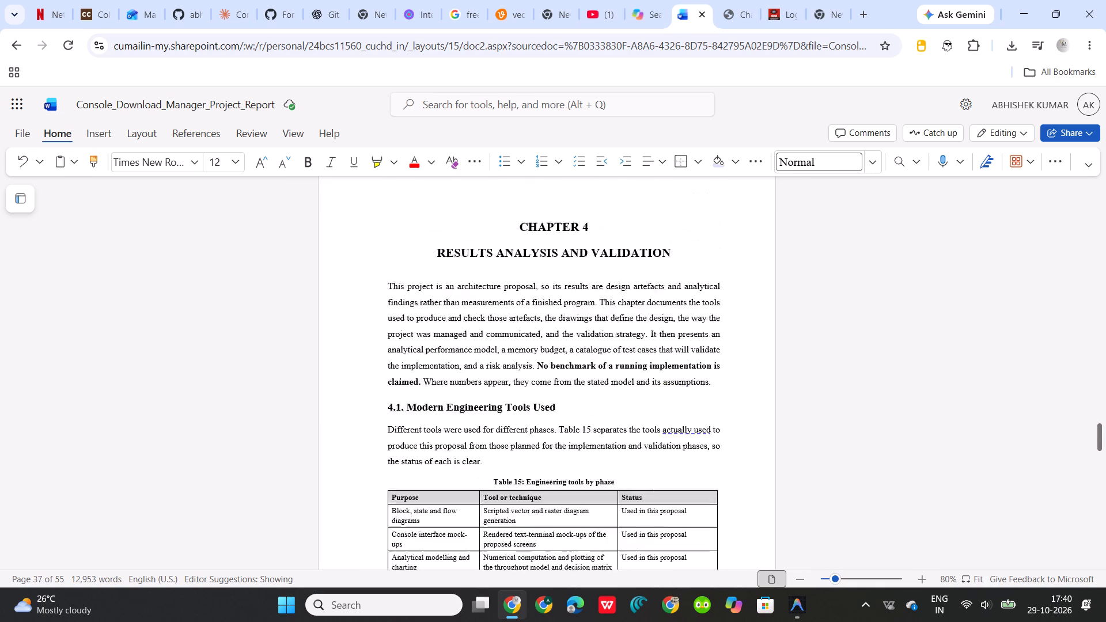
scroll(545, 362, down, 4)
scroll(545, 362, up, 2)
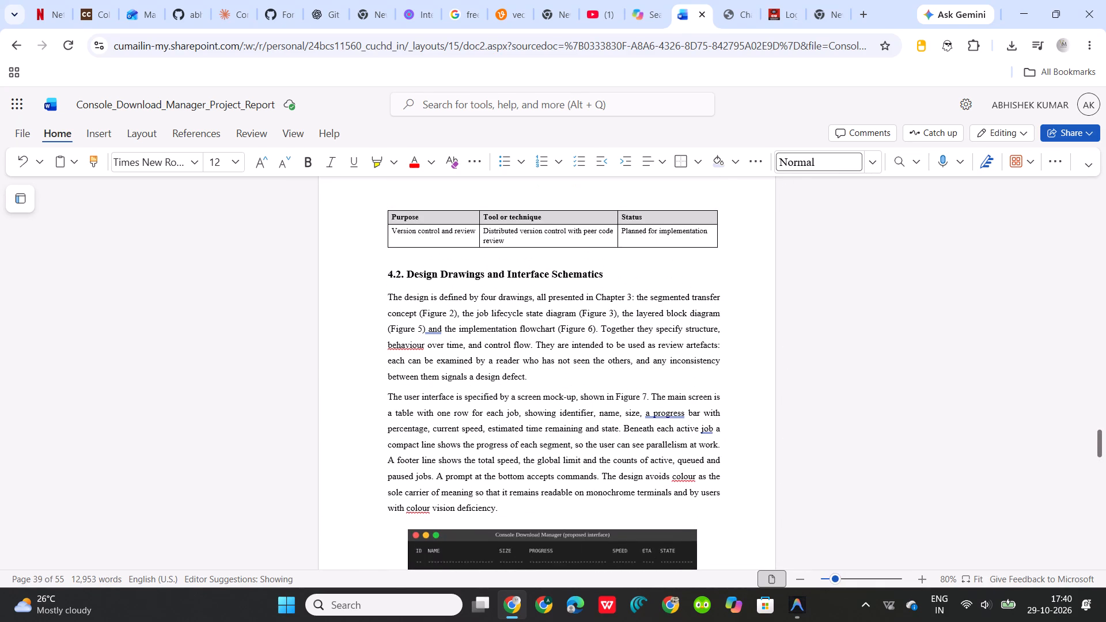
scroll(545, 362, down, 6)
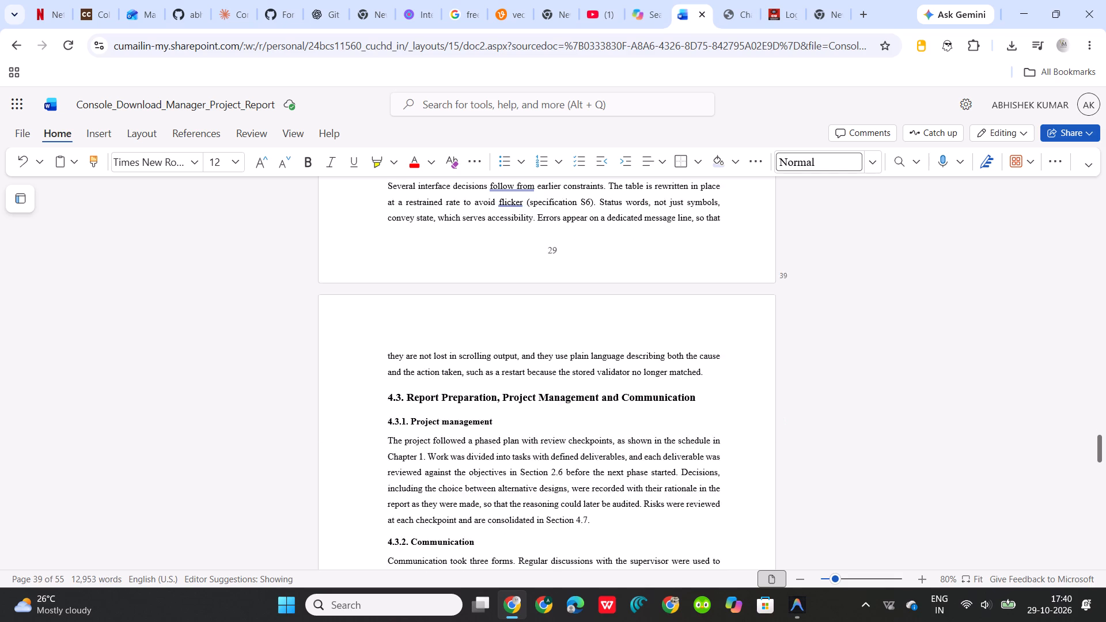
scroll(545, 362, down, 14)
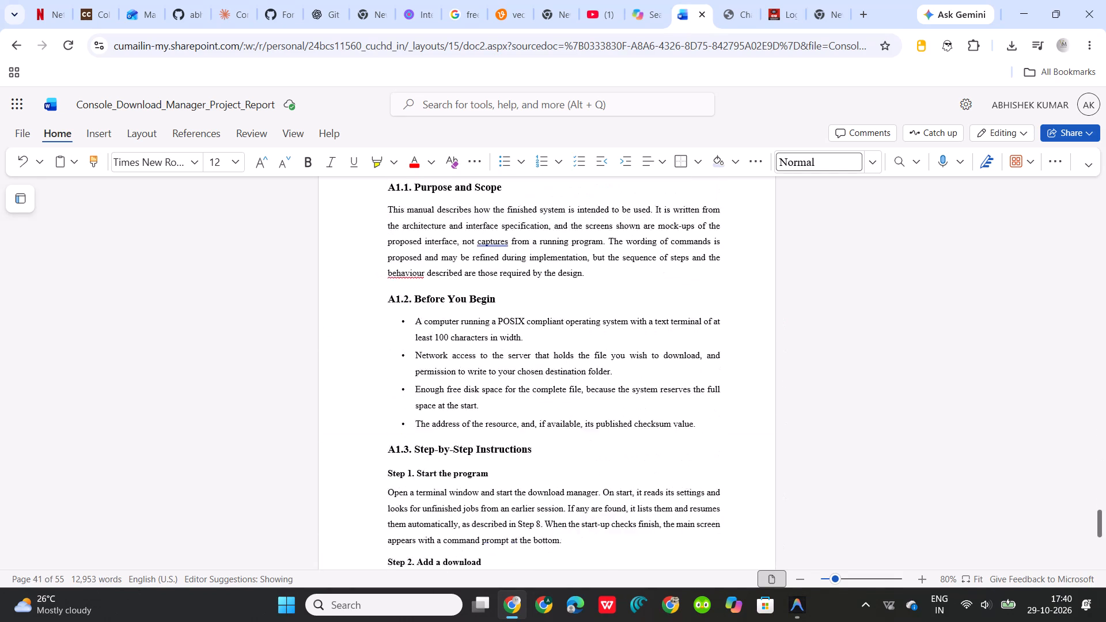
scroll(545, 362, up, 6)
scroll(545, 362, down, 3)
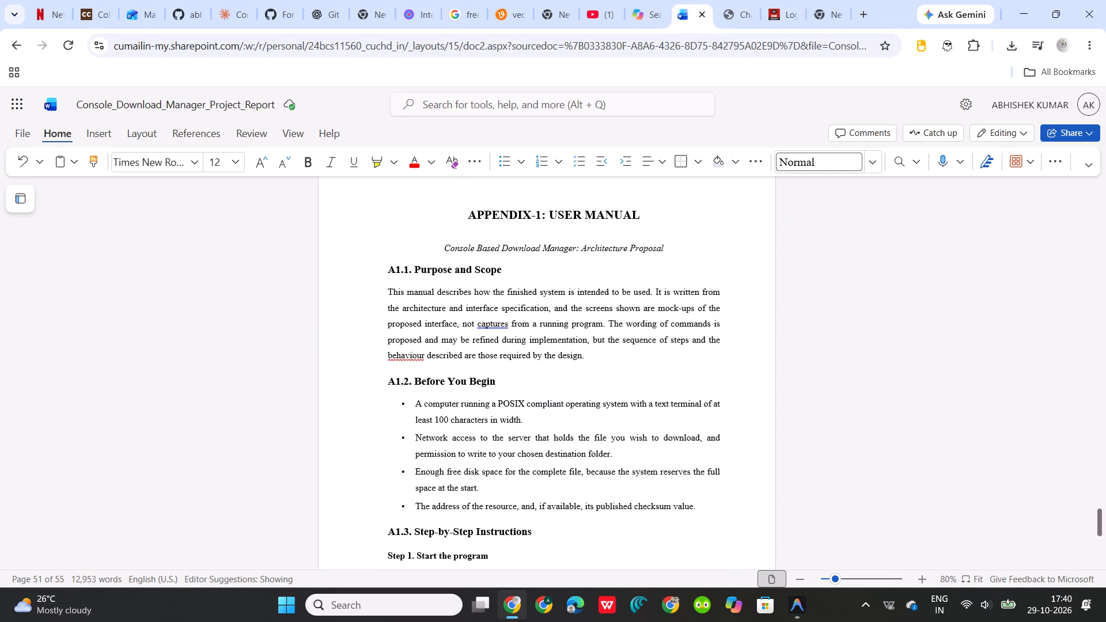
scroll(545, 362, down, 12)
scroll(545, 362, up, 4)
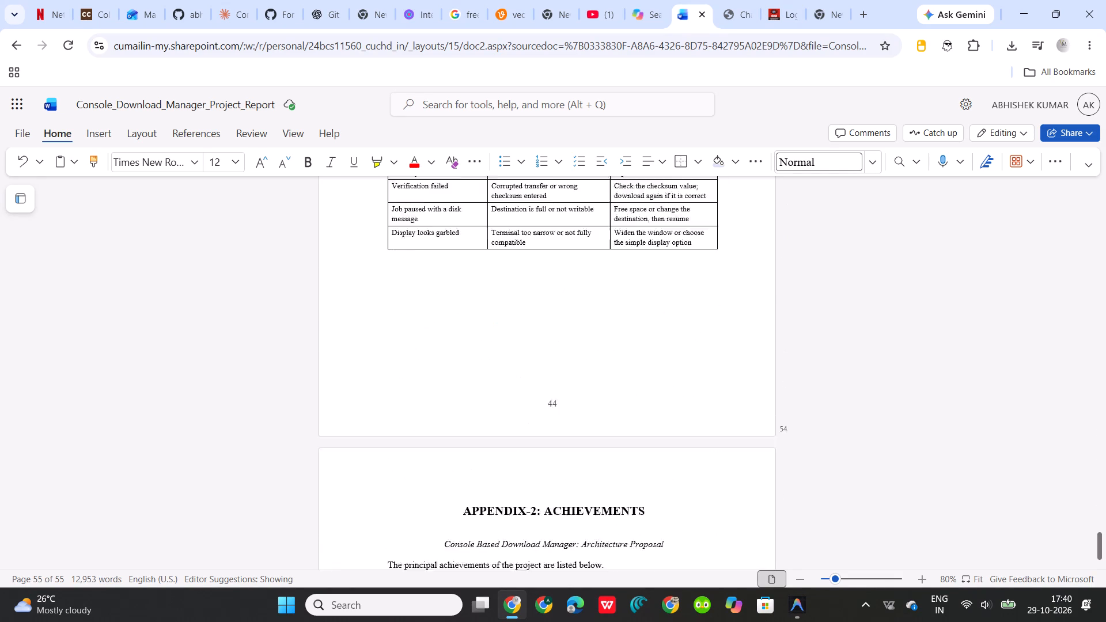
Look back through the report from the appendices to the Chapter 1 opening page.
scroll(545, 362, up, 20)
scroll(545, 362, up, 11)
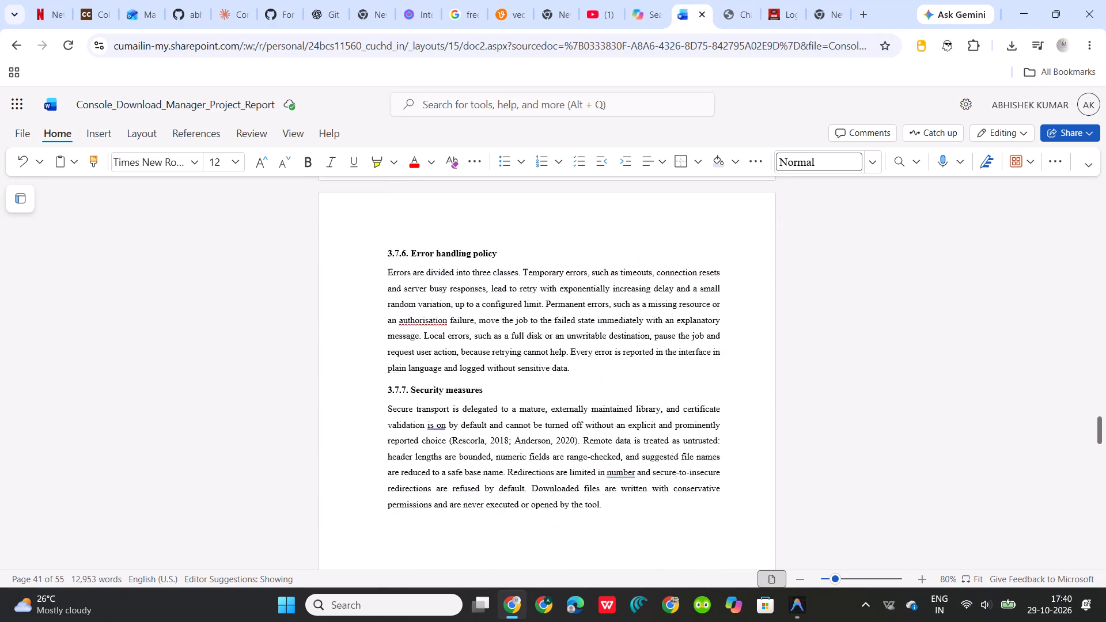
scroll(545, 362, up, 18)
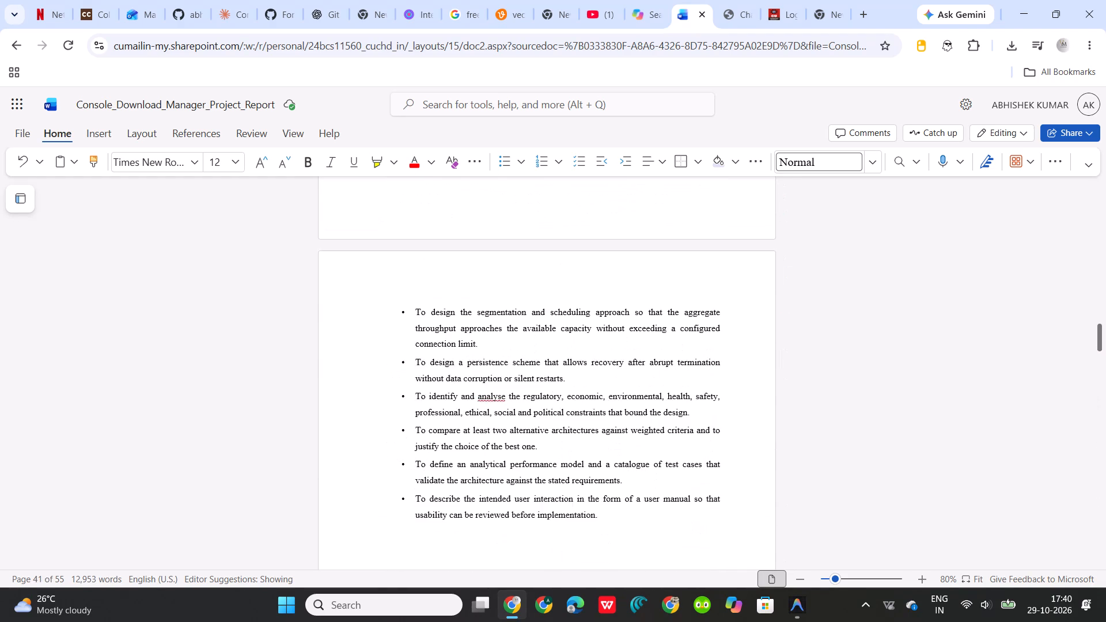
scroll(545, 362, up, 6)
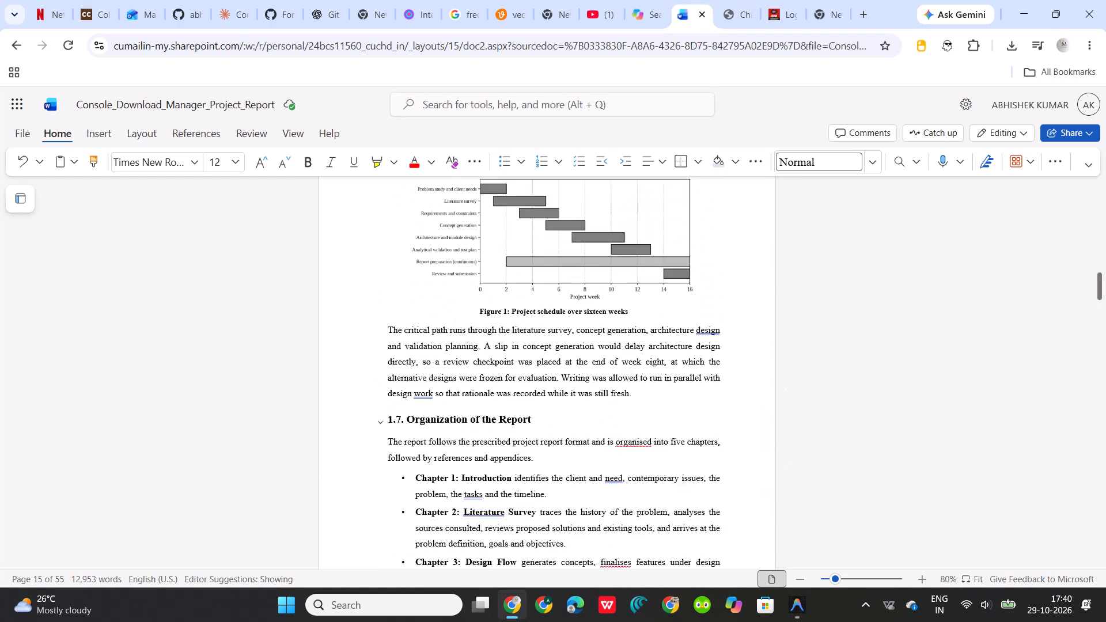
scroll(545, 362, up, 9)
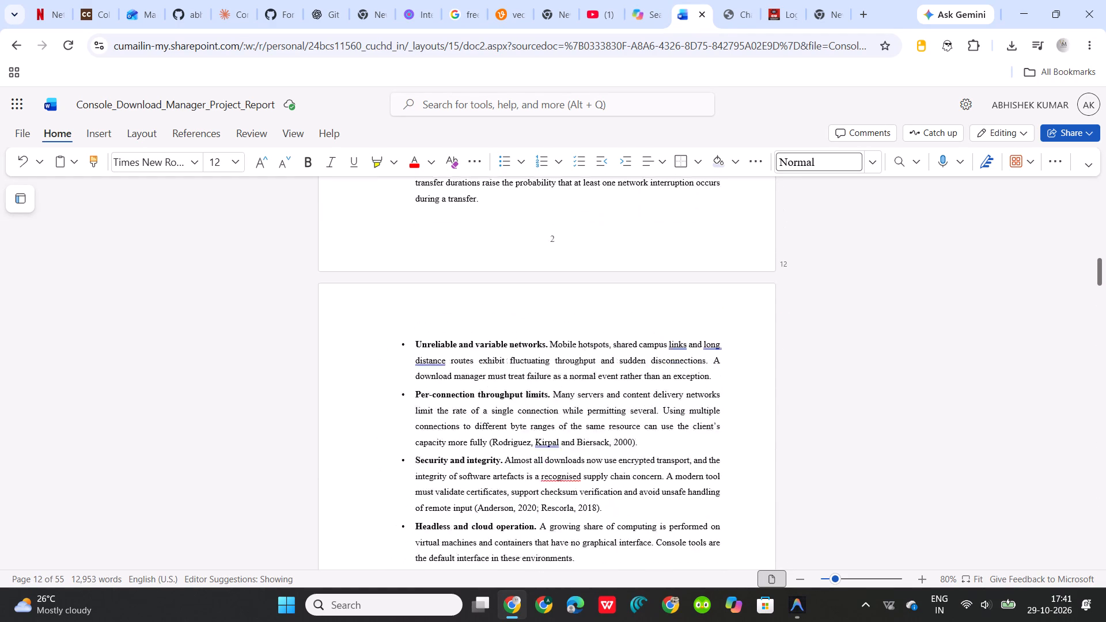
scroll(545, 362, up, 9)
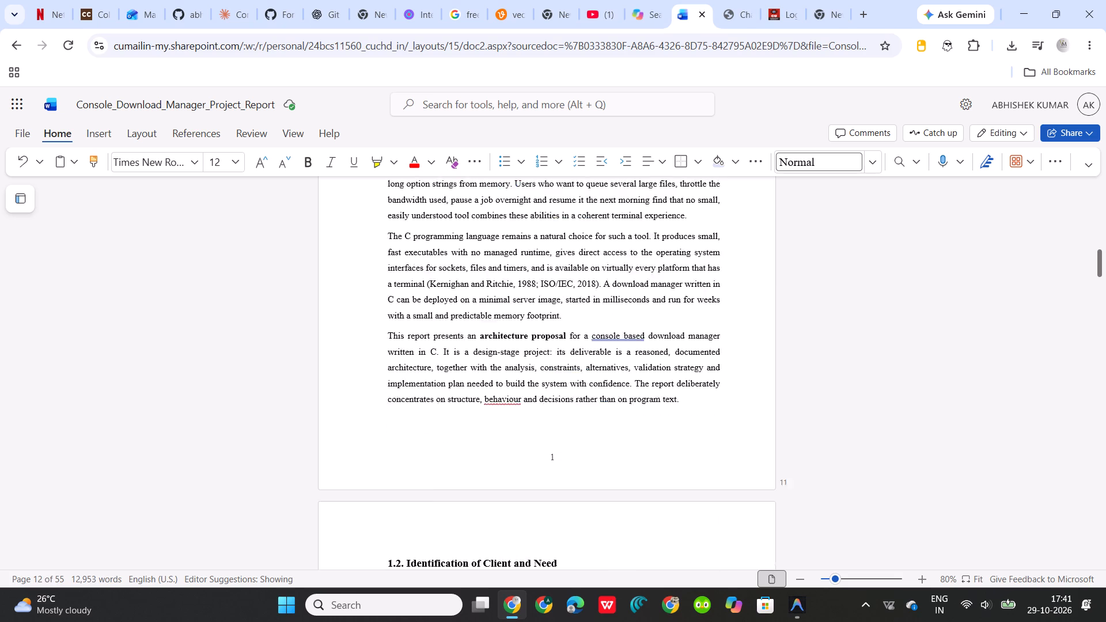
scroll(545, 362, up, 2)
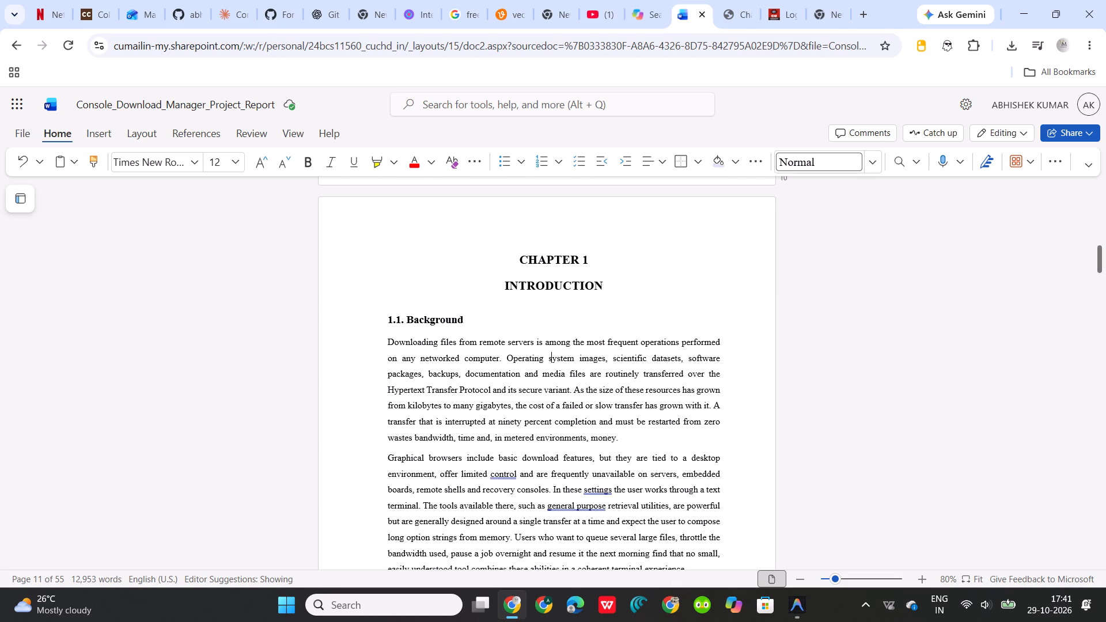
Skim Chapter 1 from the Background section through task identification and chapter organization to the start of Chapter 2.
scroll(545, 362, down, 1)
scroll(494, 343, down, 1)
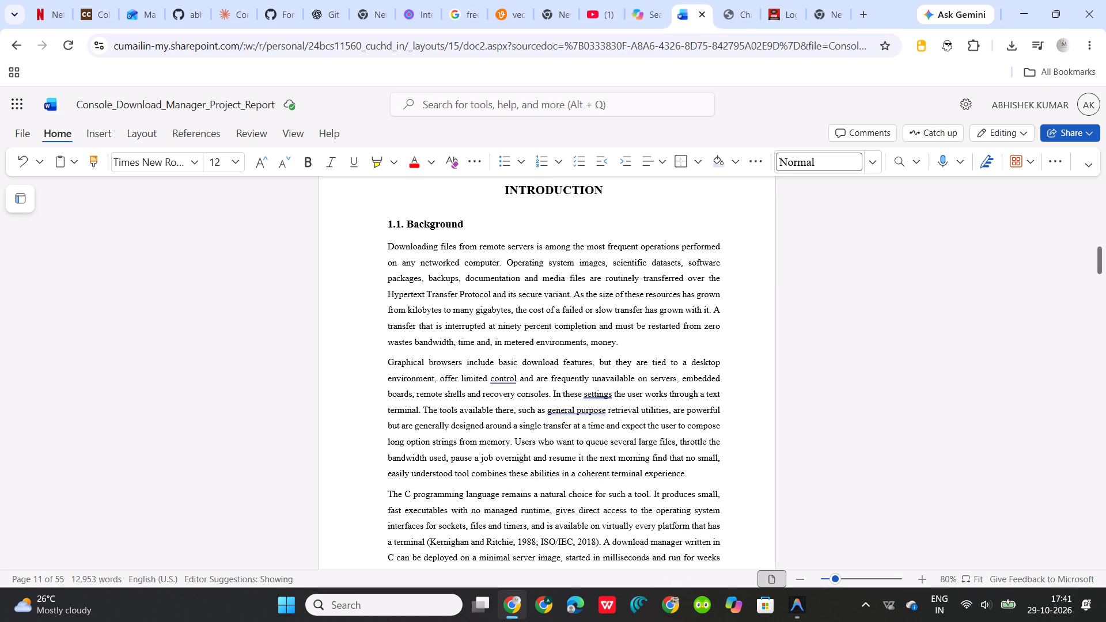
scroll(494, 343, down, 4)
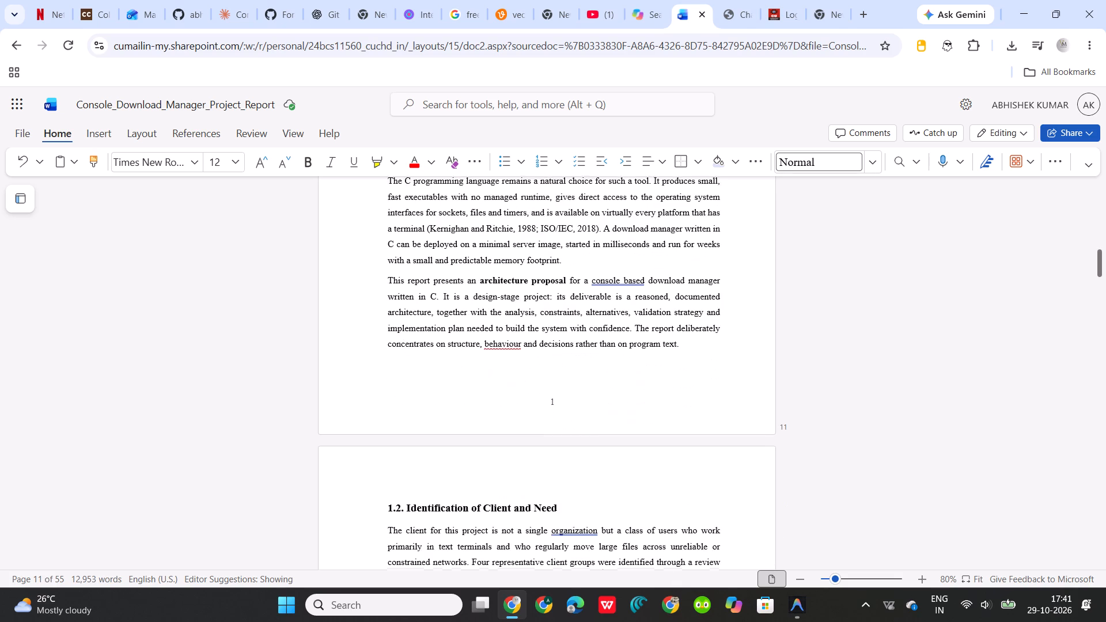
scroll(494, 343, down, 3)
scroll(494, 343, up, 1)
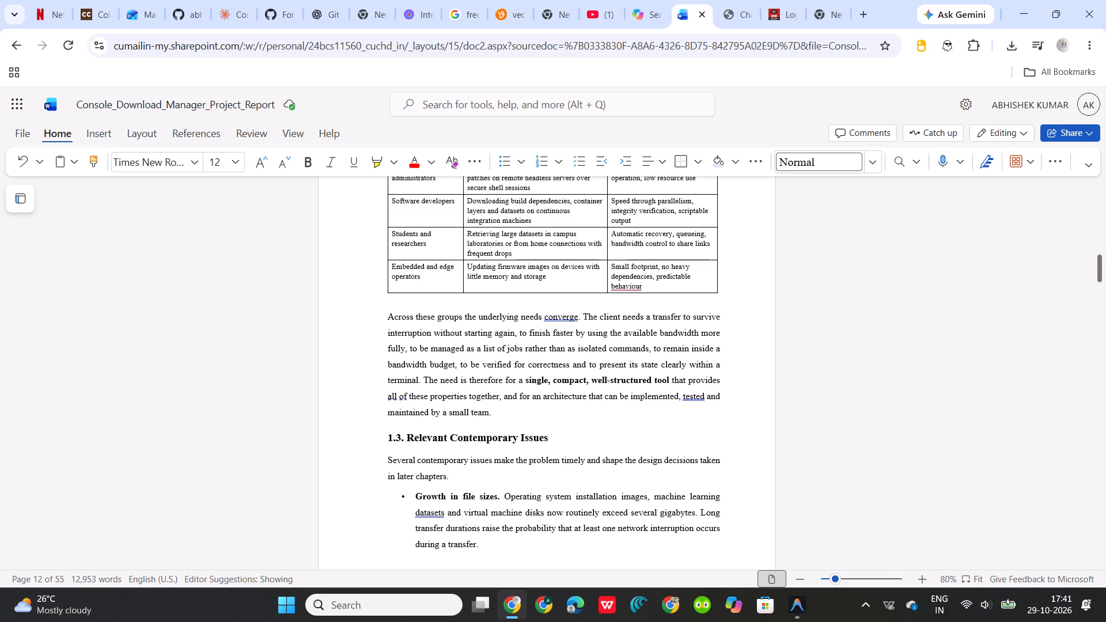
scroll(494, 343, down, 12)
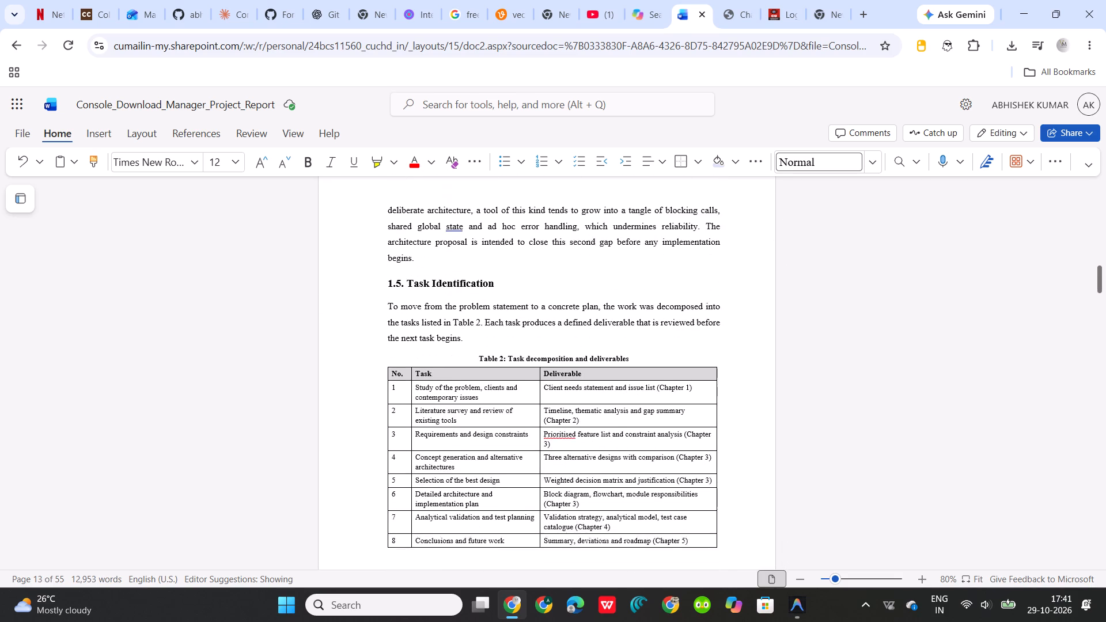
scroll(494, 343, down, 9)
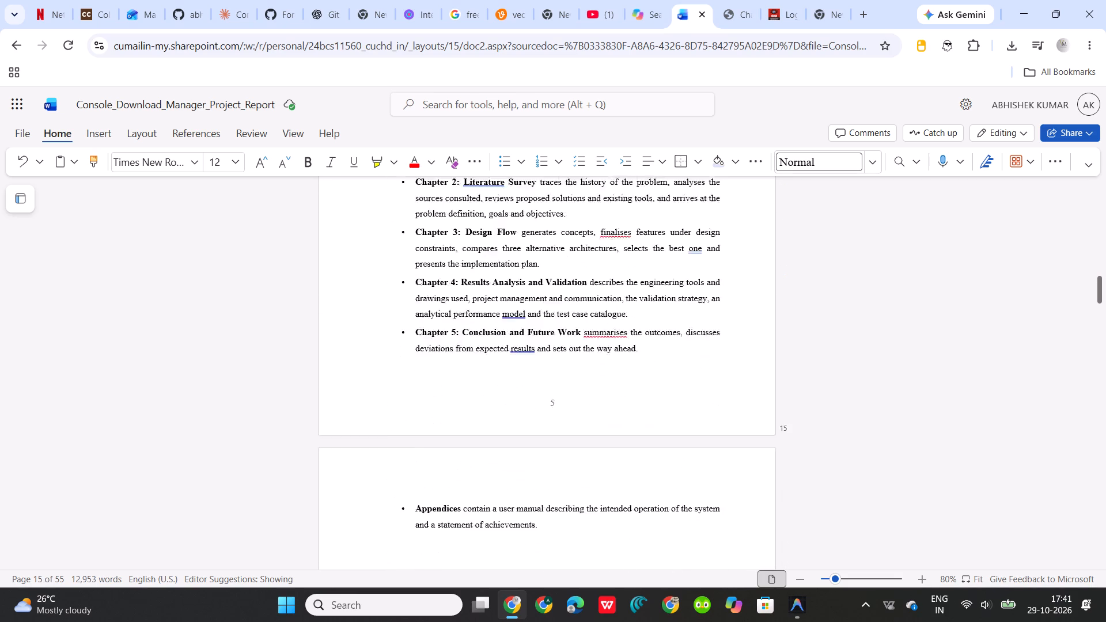
scroll(494, 343, up, 5)
scroll(494, 343, down, 1)
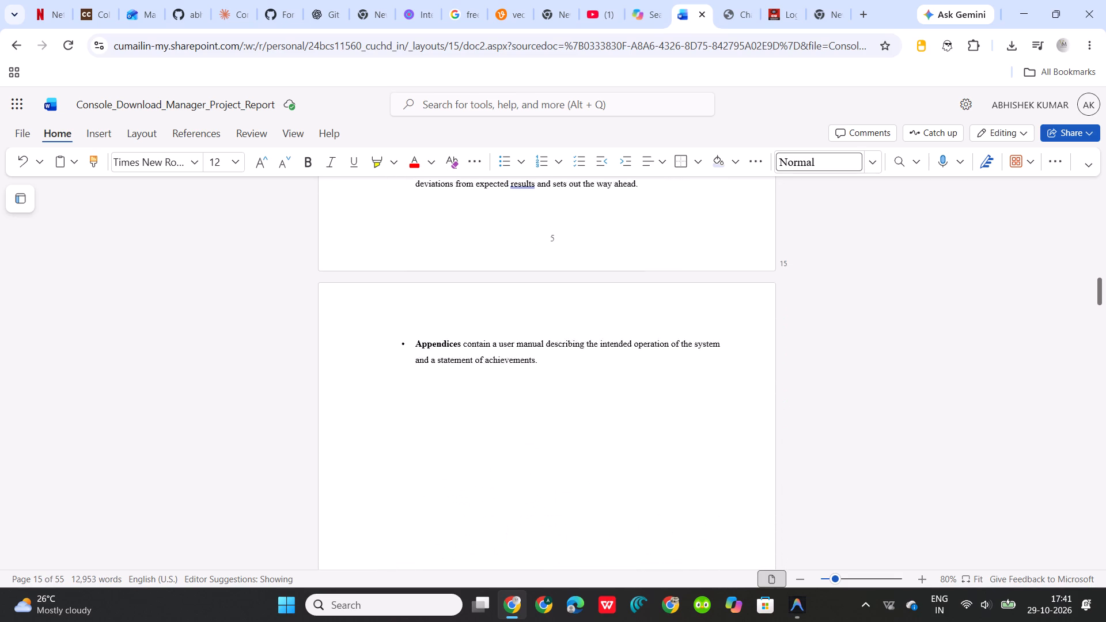
scroll(494, 343, down, 2)
scroll(494, 343, up, 1)
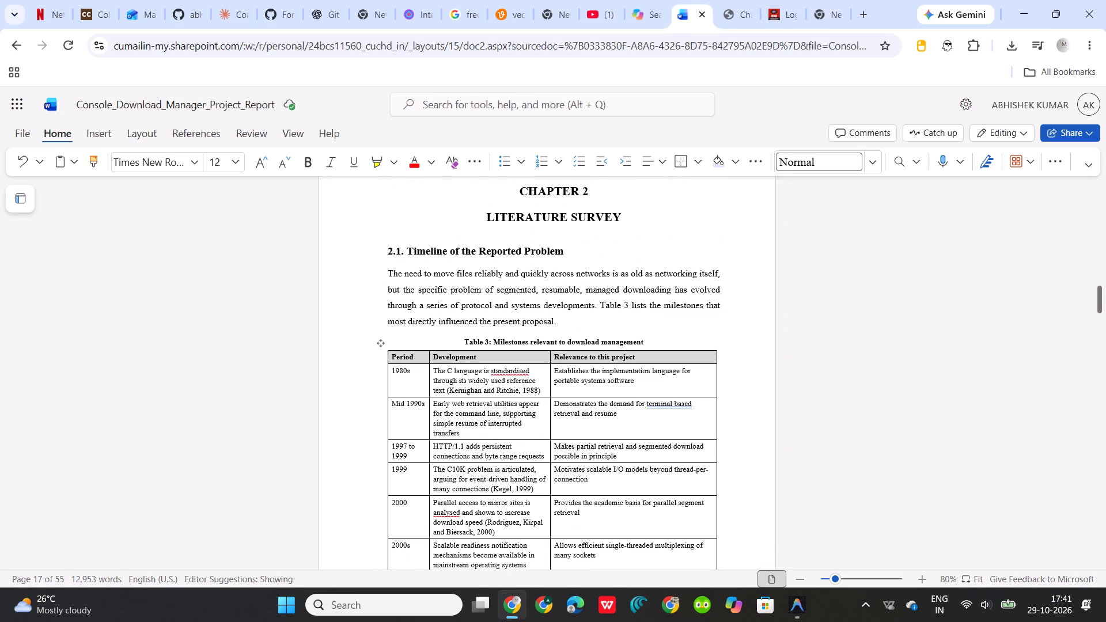
Skim Chapter 2, Literature Survey, from the milestones table through the reviewed solutions to the closing list of objectives.
scroll(494, 343, down, 8)
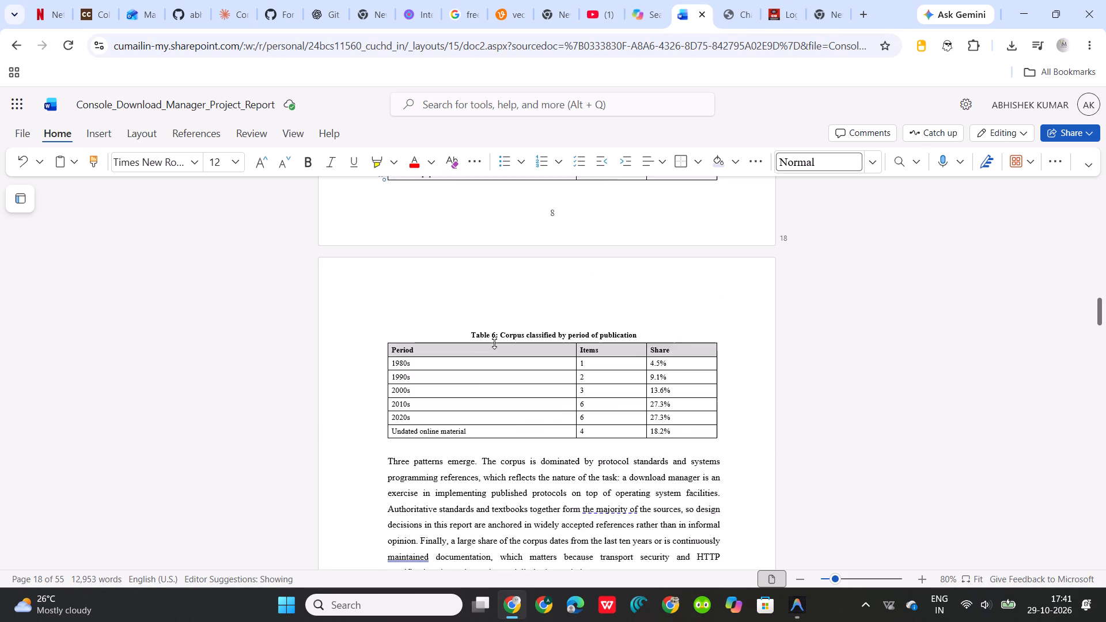
scroll(494, 343, down, 8)
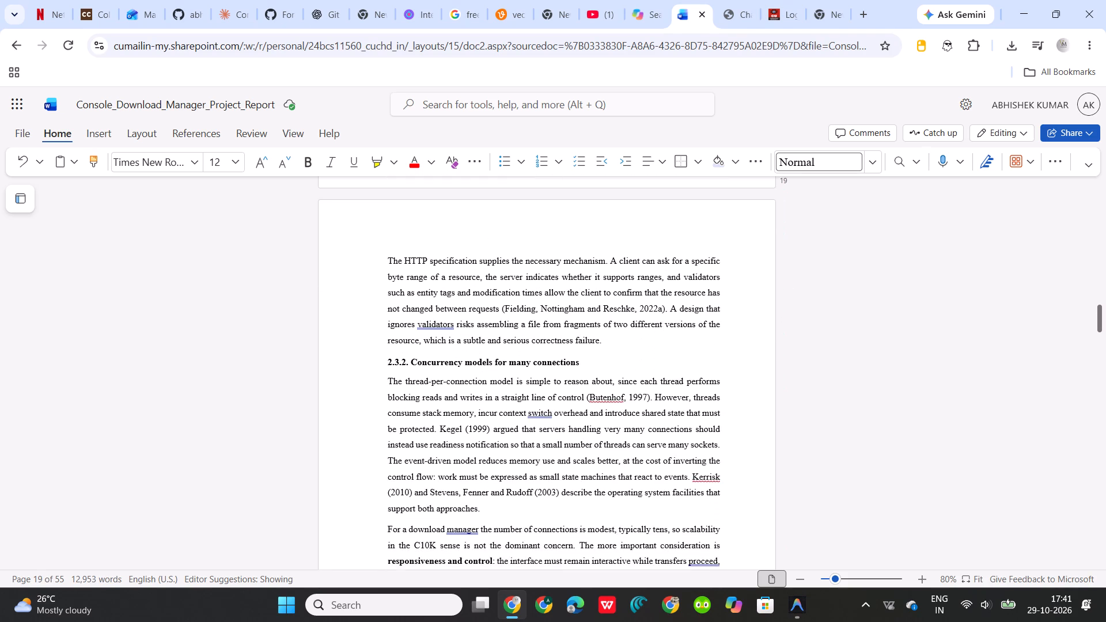
scroll(494, 343, down, 7)
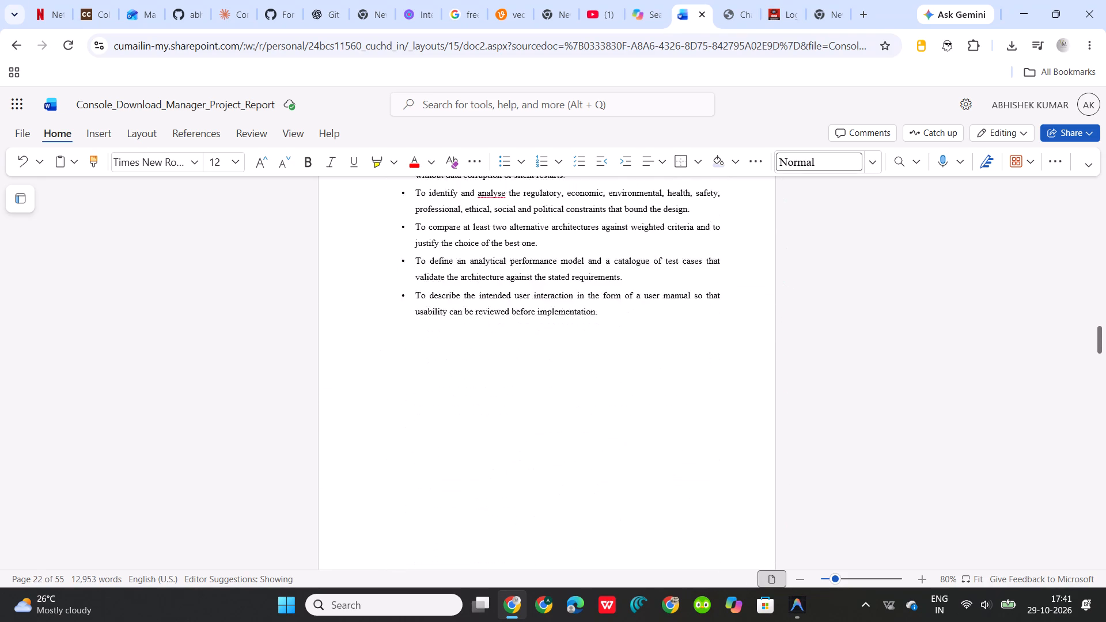
Look through the start of Chapter 3, from Concept Generation and its figures to the feature evaluation and design specification tables.
scroll(494, 343, down, 4)
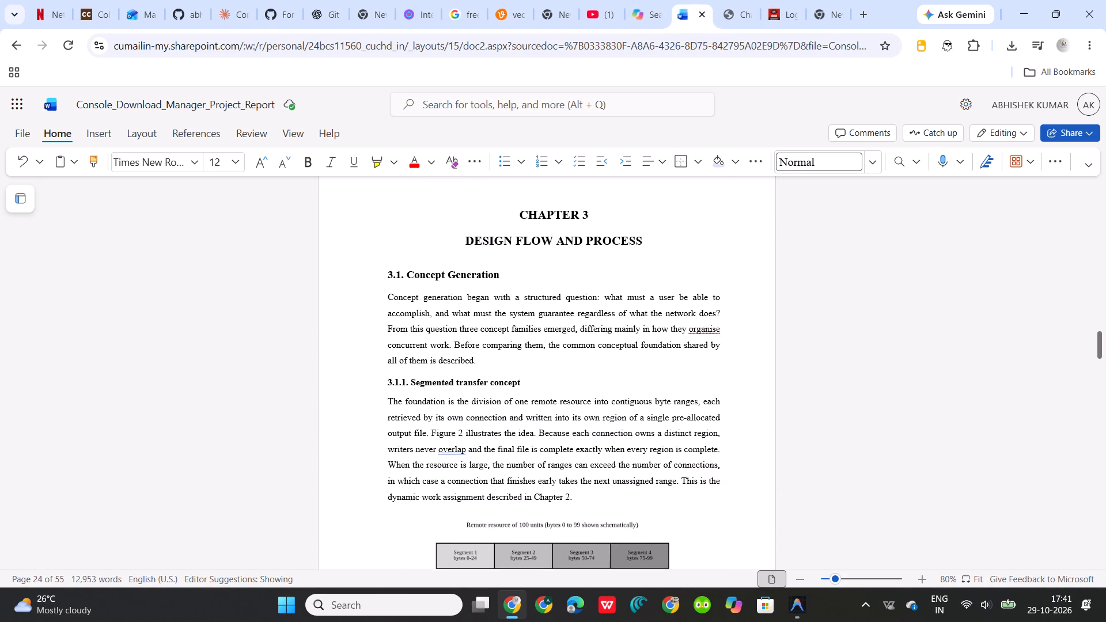
scroll(494, 343, down, 2)
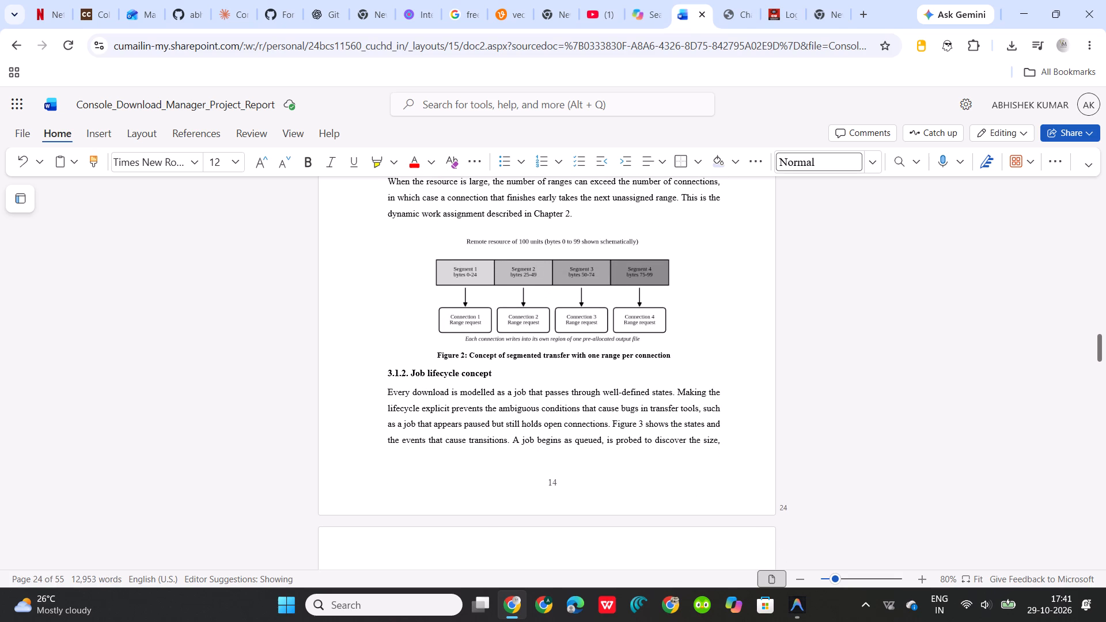
scroll(494, 343, down, 1)
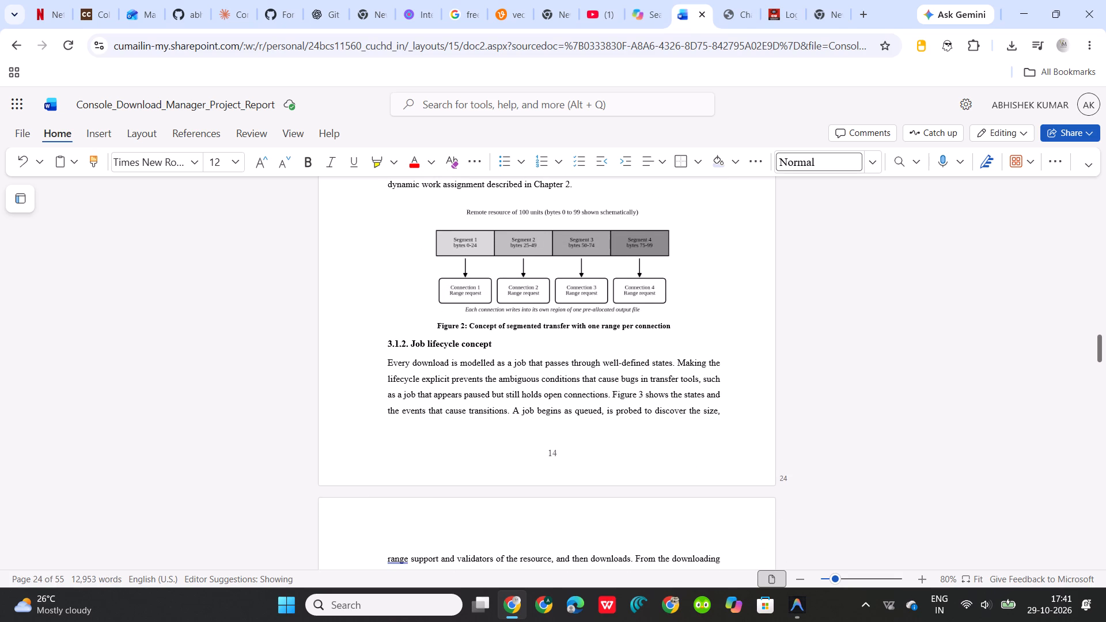
scroll(494, 343, down, 5)
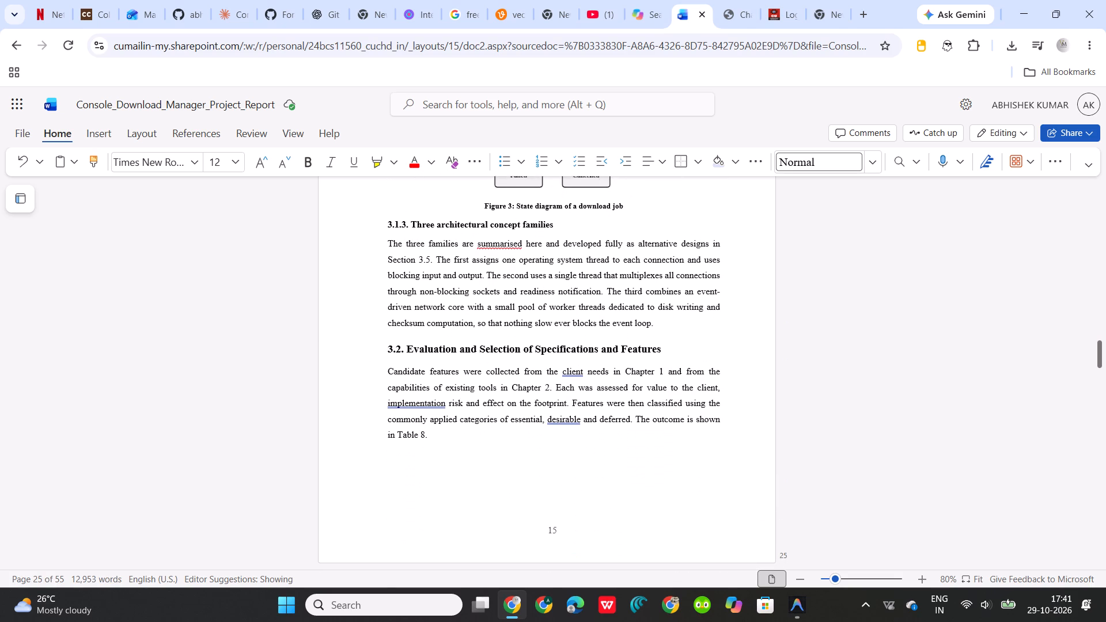
scroll(494, 343, down, 5)
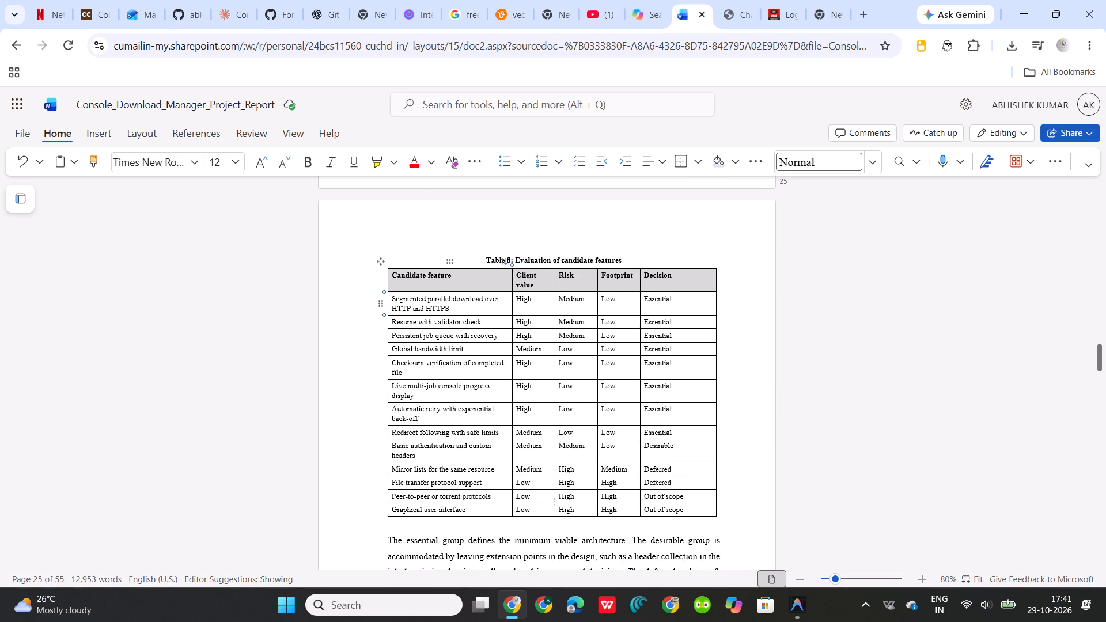
scroll(494, 343, down, 5)
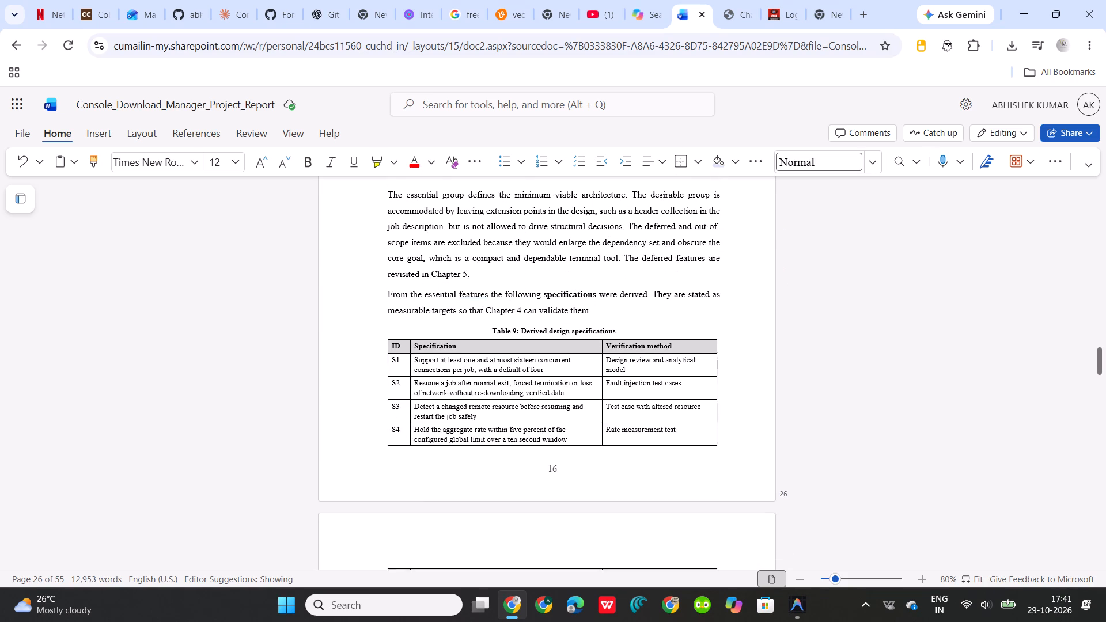
Skim the rest of Chapter 3, from Design Constraints to Security measures, up to the opening page of Chapter 4.
scroll(494, 343, down, 3)
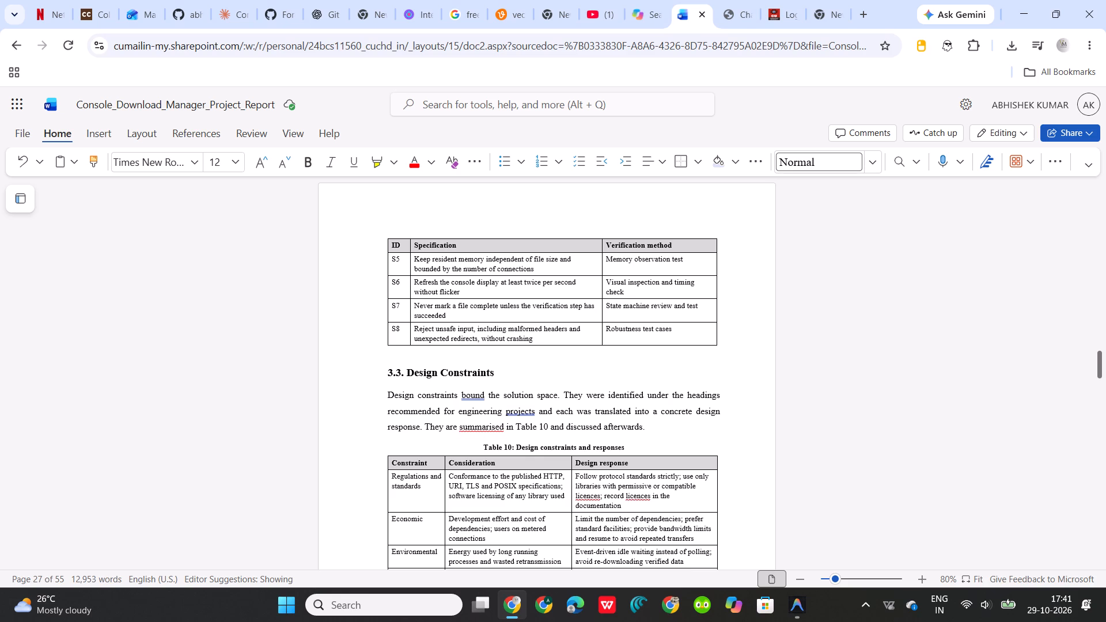
scroll(494, 343, down, 6)
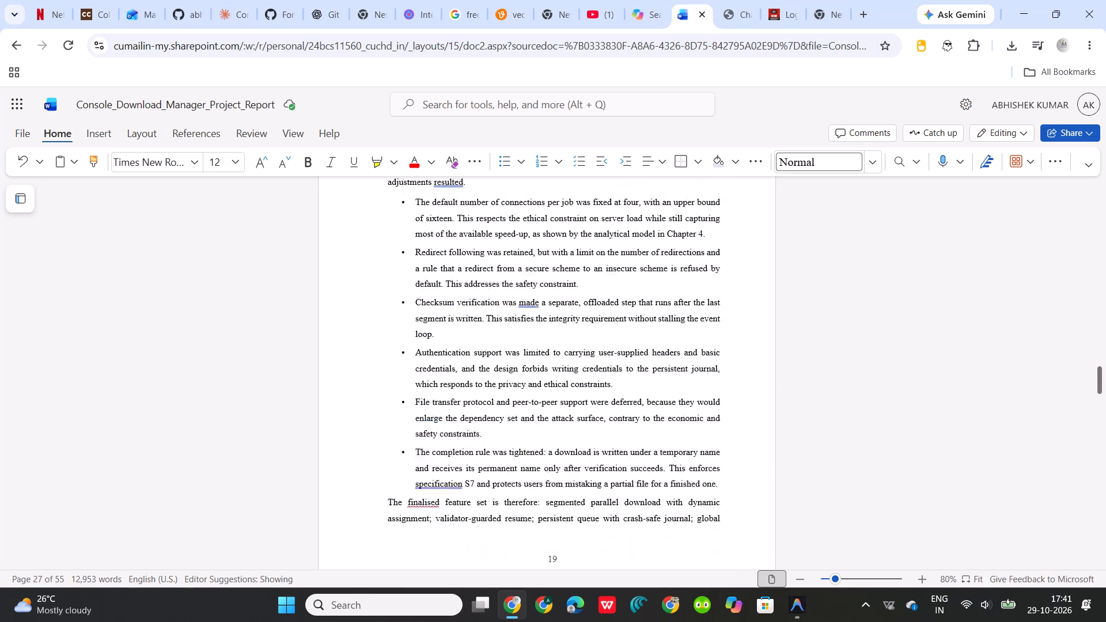
scroll(494, 343, down, 7)
scroll(494, 343, up, 1)
scroll(494, 343, down, 4)
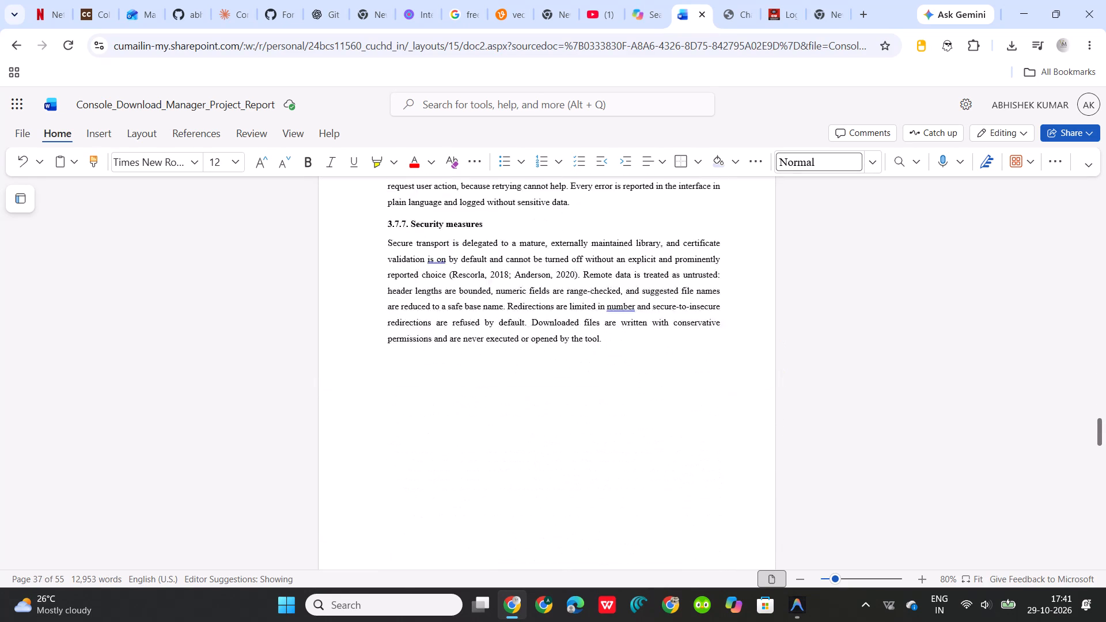
scroll(494, 343, down, 3)
scroll(494, 343, up, 4)
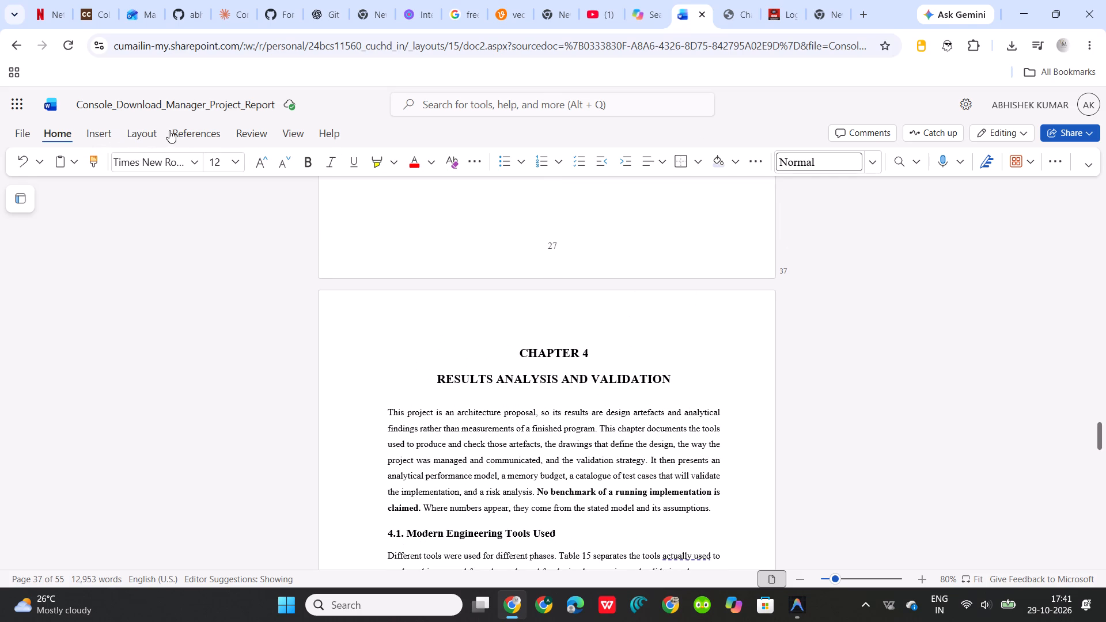
click(97, 136)
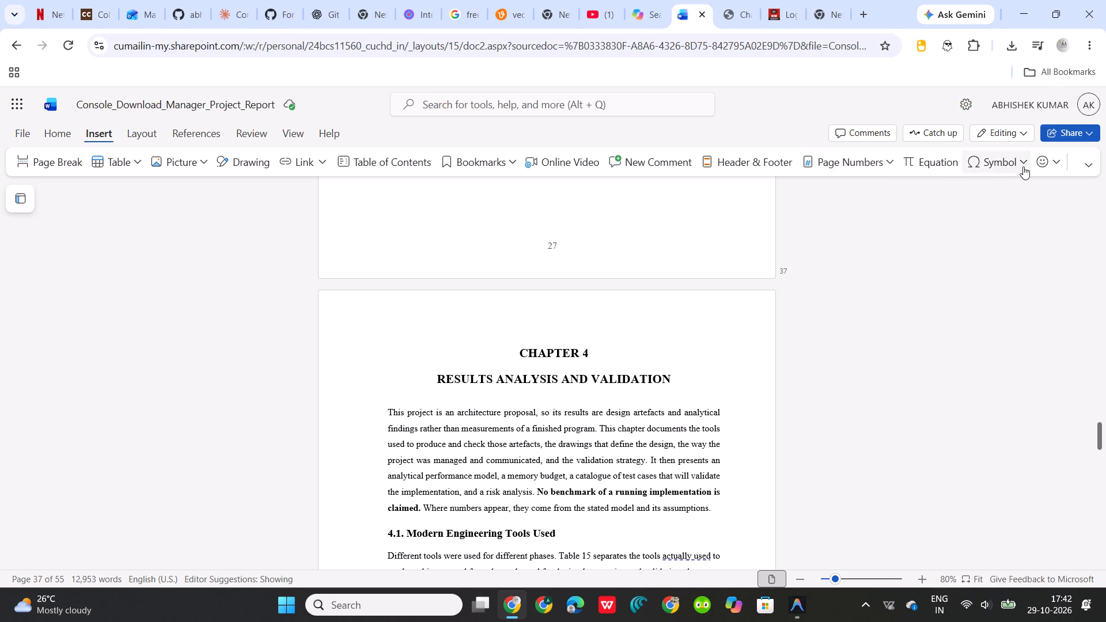
Delete the "Name –" label before the first student's name on the report's cover page.
drag(1101, 434, 1105, 316)
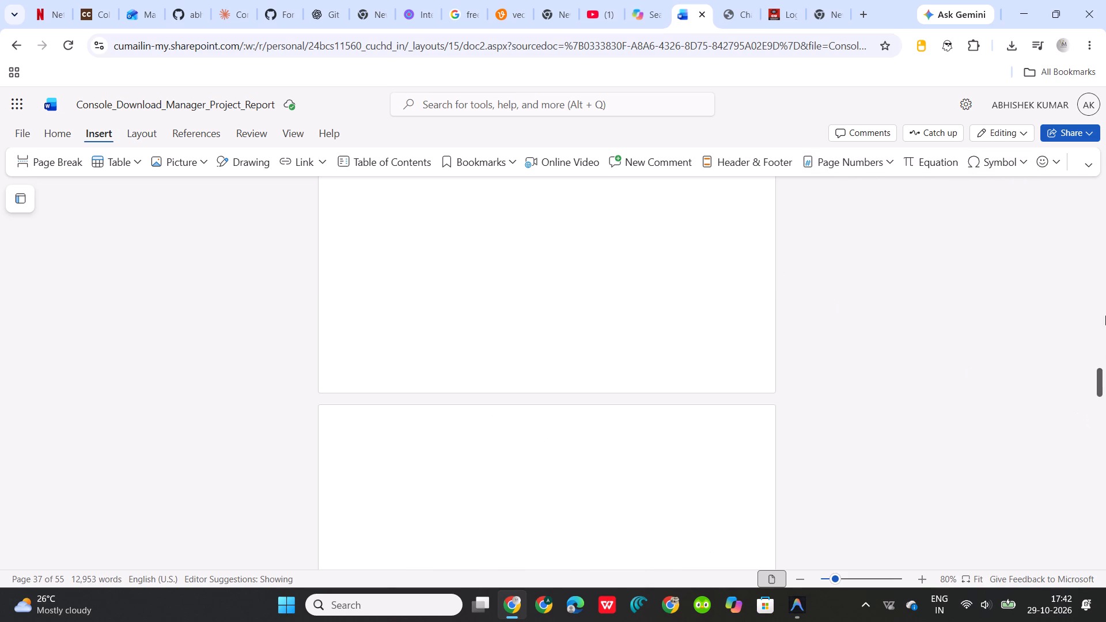
drag(1105, 316, 1101, 134)
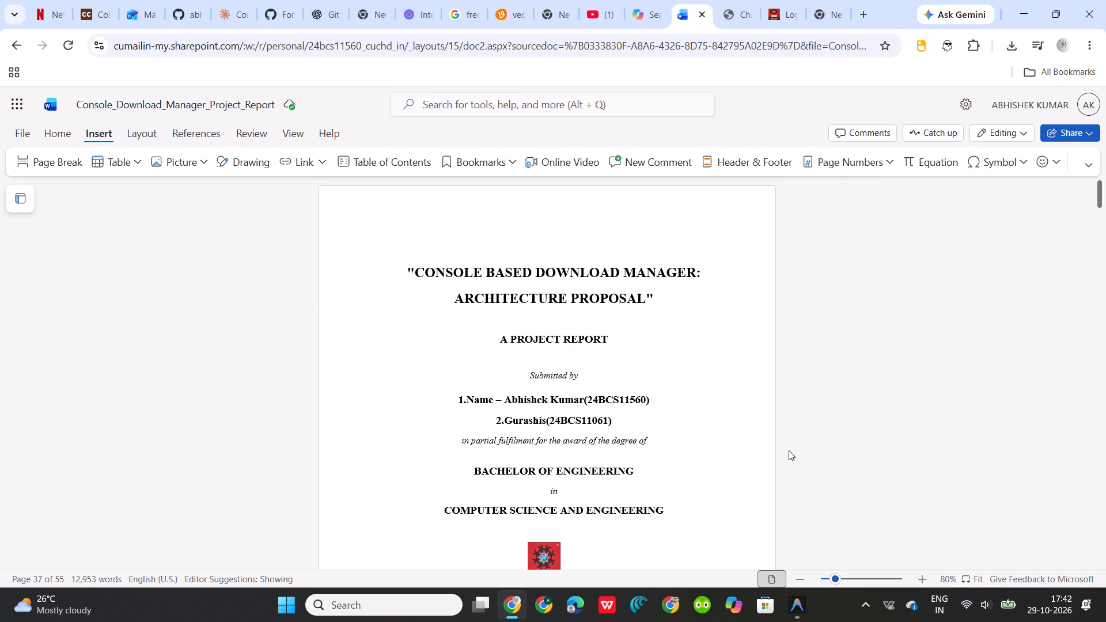
click(832, 14)
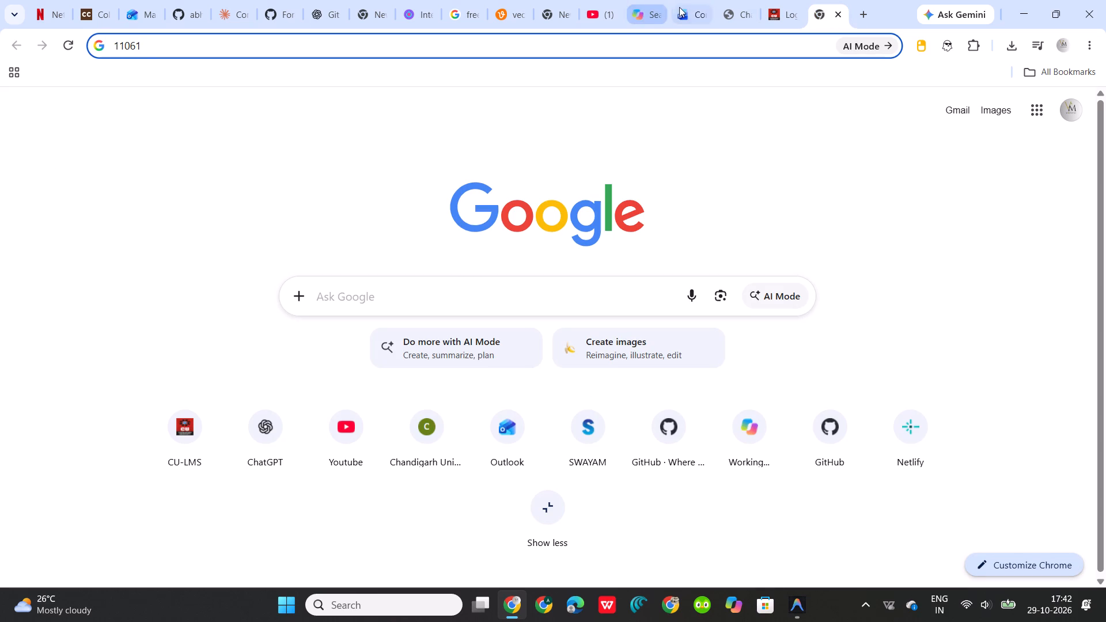
click(681, 6)
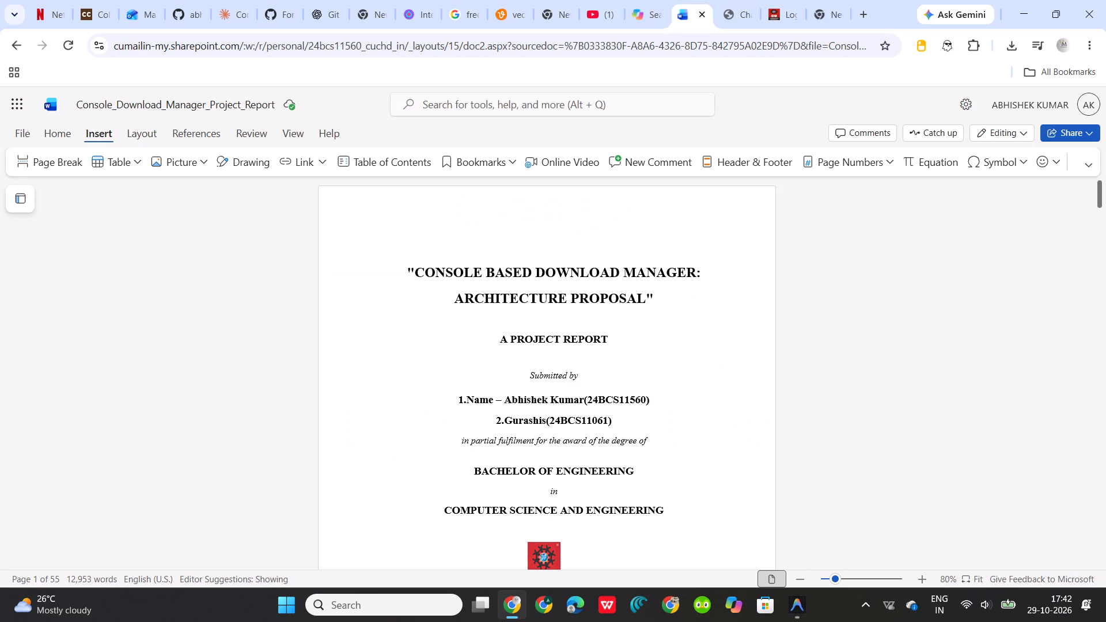
click(506, 400)
key(BackSpace)
key(BackSpace)
key(BackSpace)
key(BackSpace)
key(BackSpace)
key(BackSpace)
key(BackSpace)
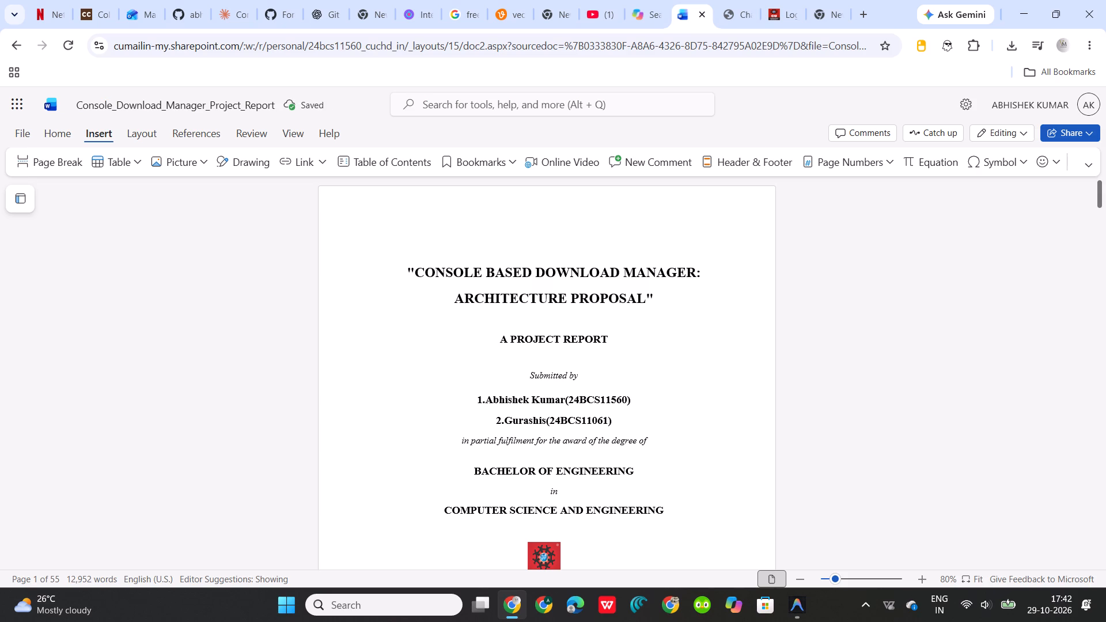
Check the cover page from the report title to the date, including both student lines and the university logo.
scroll(540, 416, down, 1)
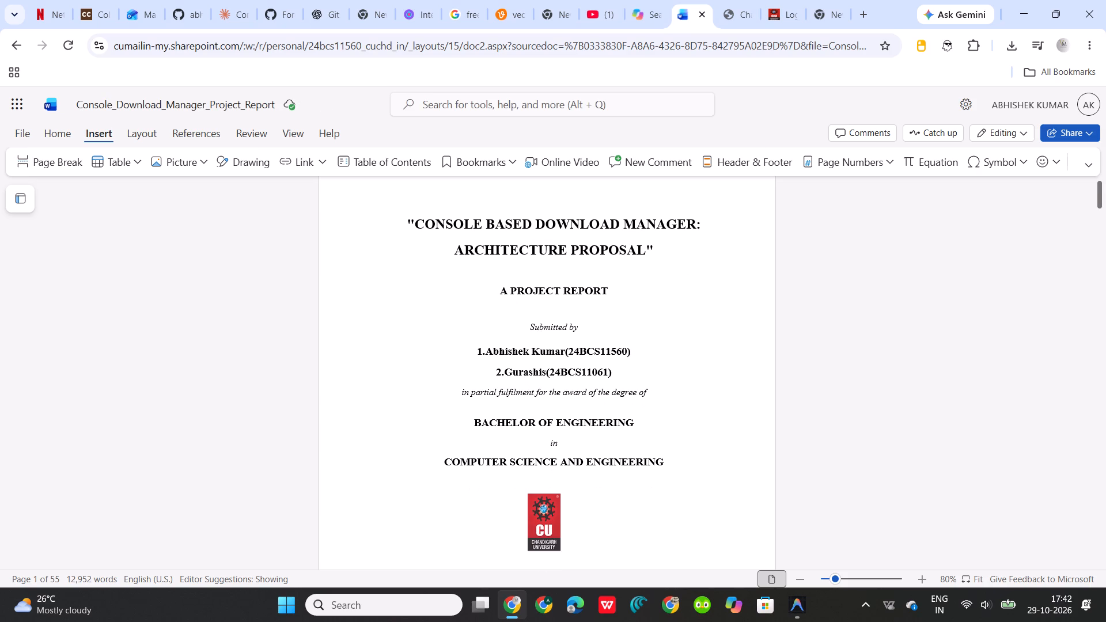
scroll(540, 416, down, 2)
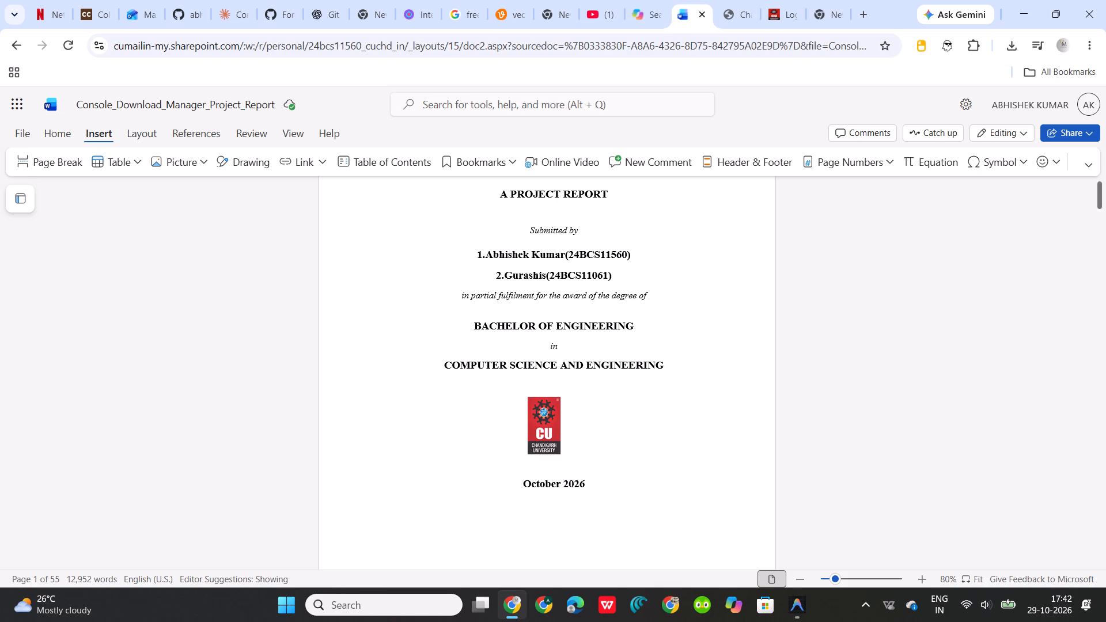
scroll(527, 496, up, 3)
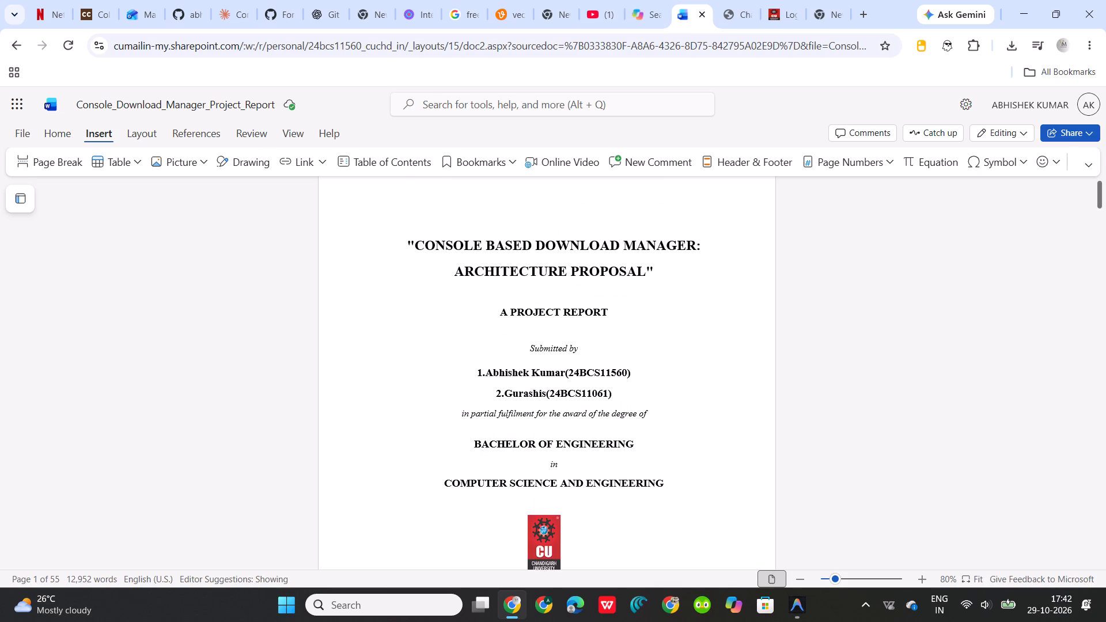
scroll(527, 496, up, 1)
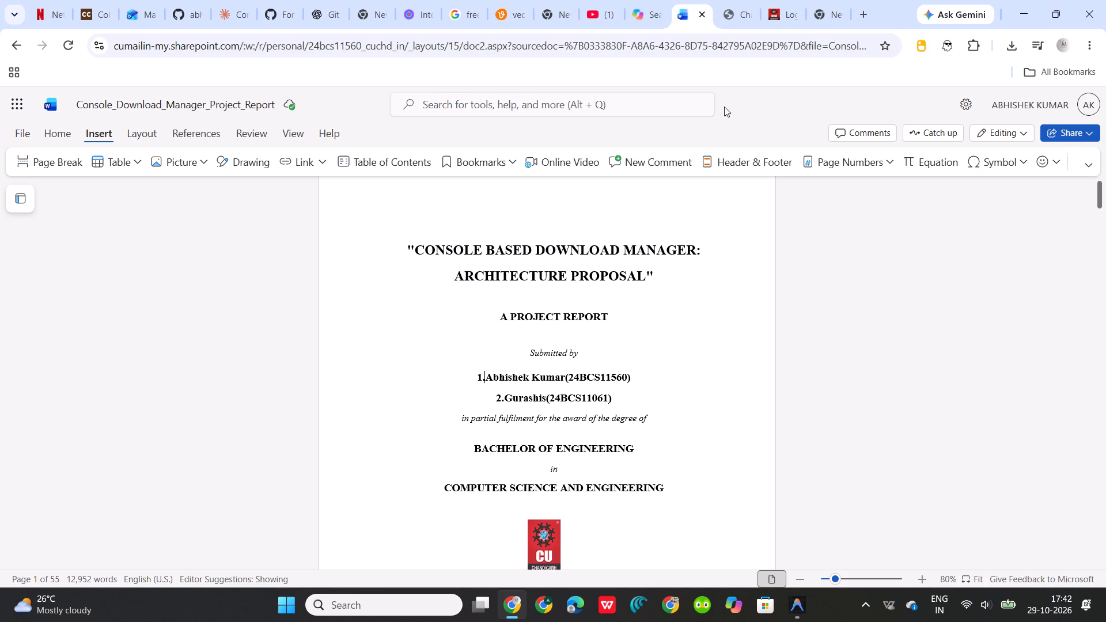
scroll(724, 107, up, 1)
scroll(711, 255, up, 2)
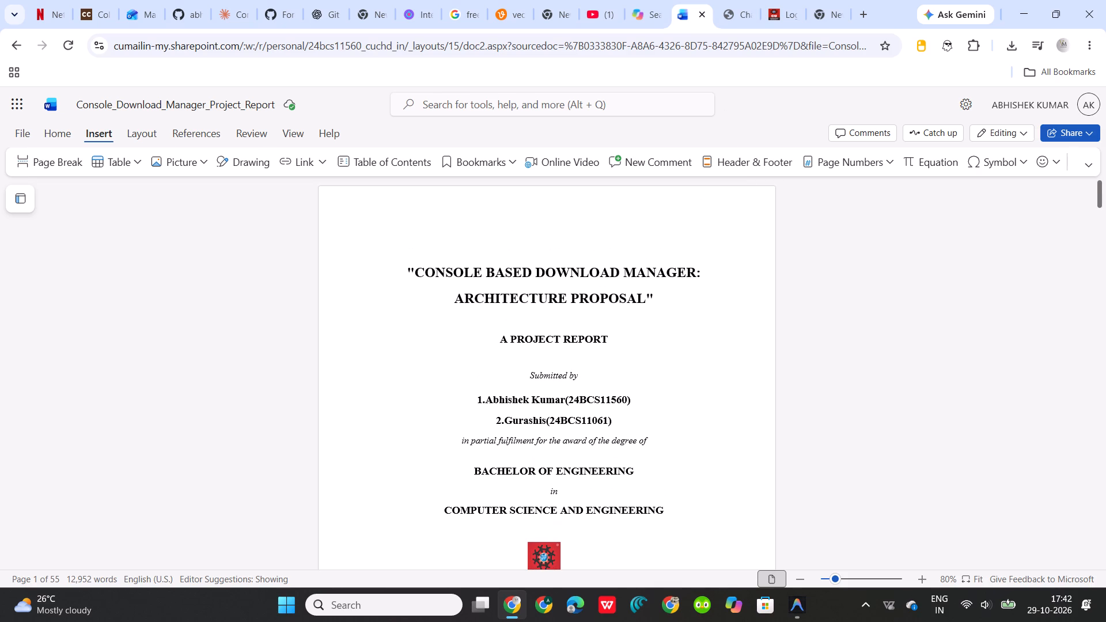
scroll(711, 255, down, 2)
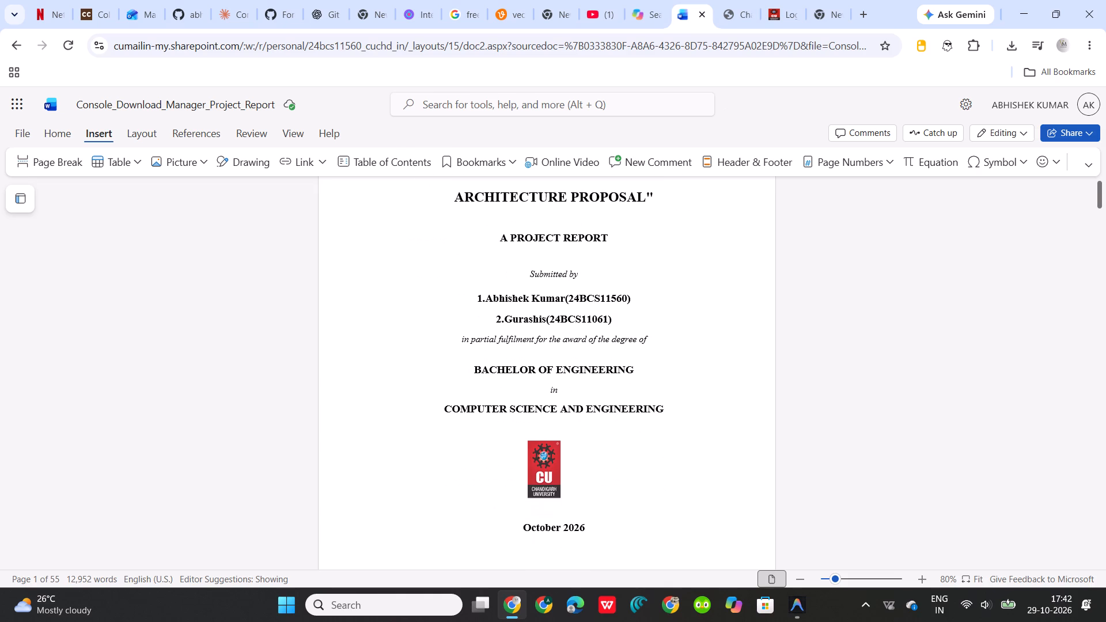
scroll(711, 255, down, 1)
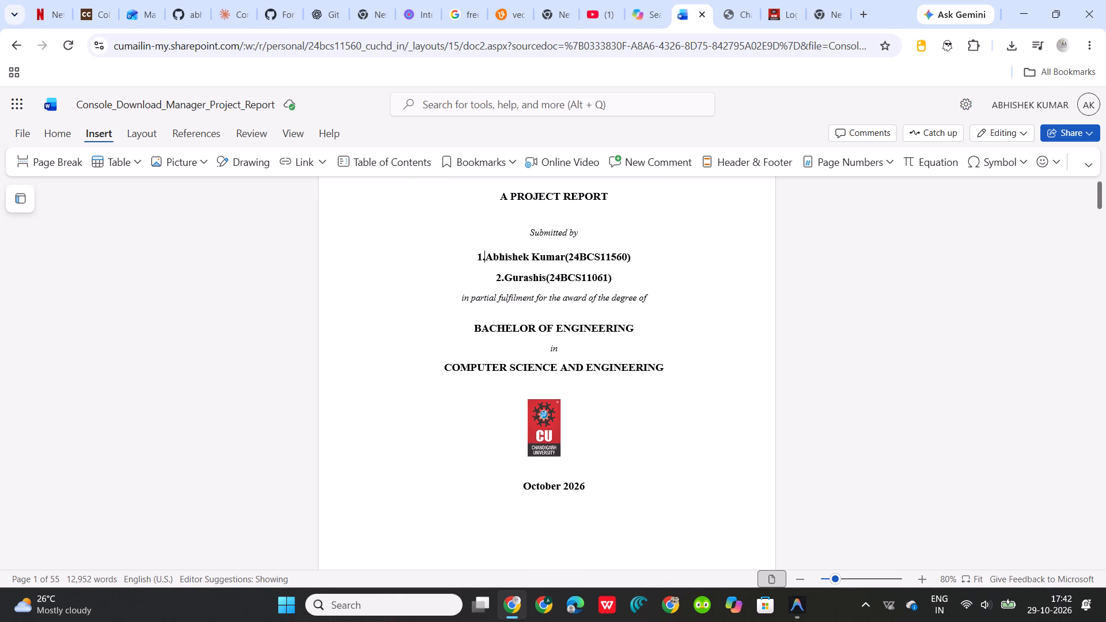
click(620, 275)
Add a new line reading "Subject-ACP()" below the second student's line on the cover page.
key(Return)
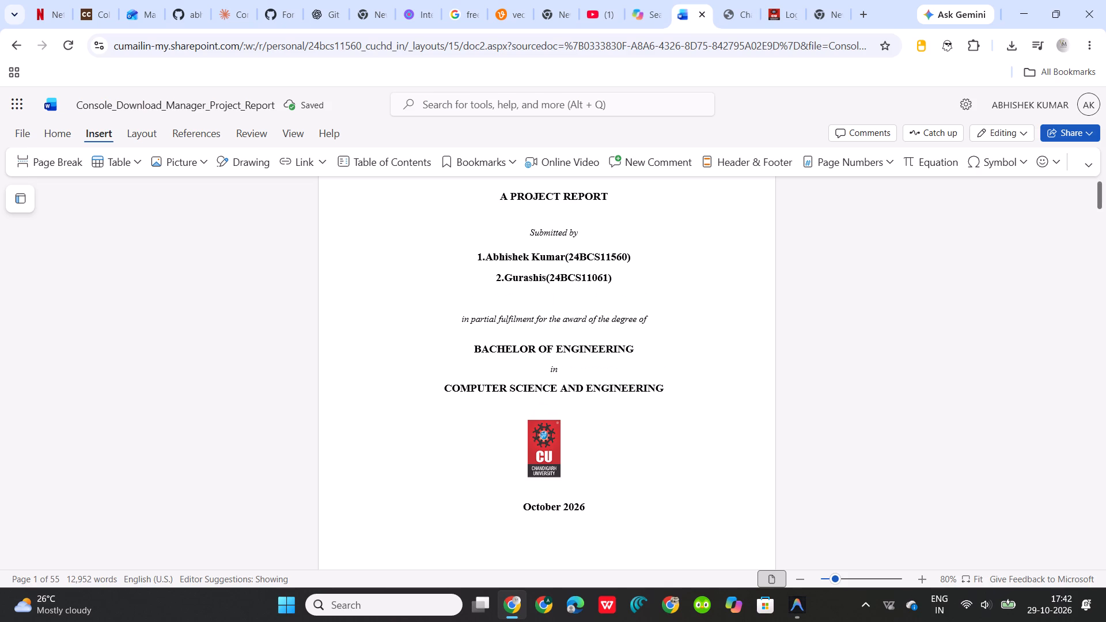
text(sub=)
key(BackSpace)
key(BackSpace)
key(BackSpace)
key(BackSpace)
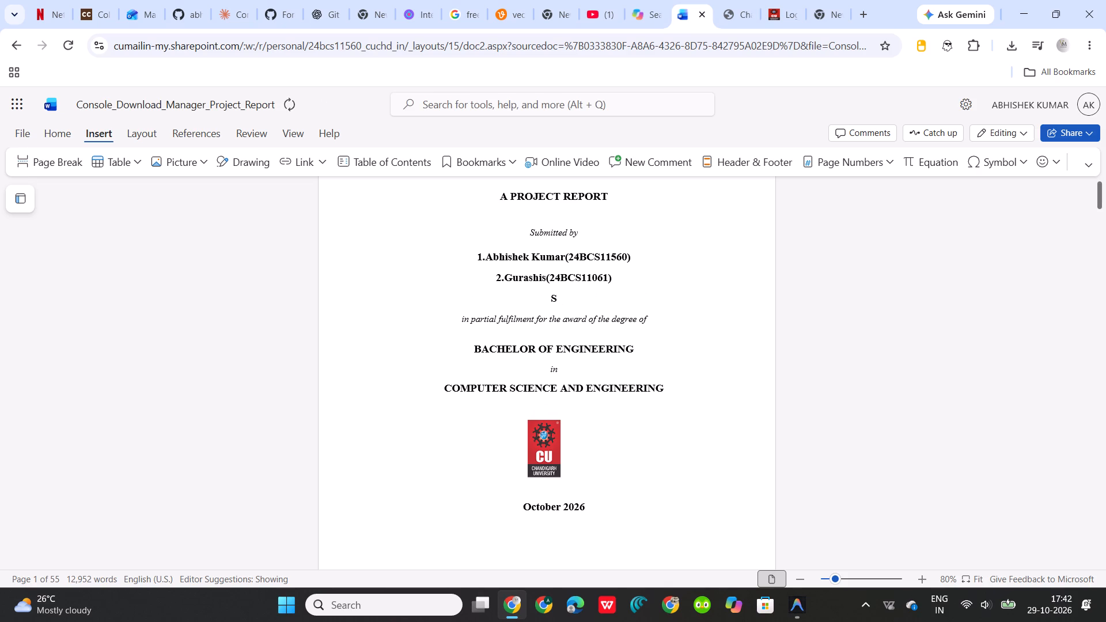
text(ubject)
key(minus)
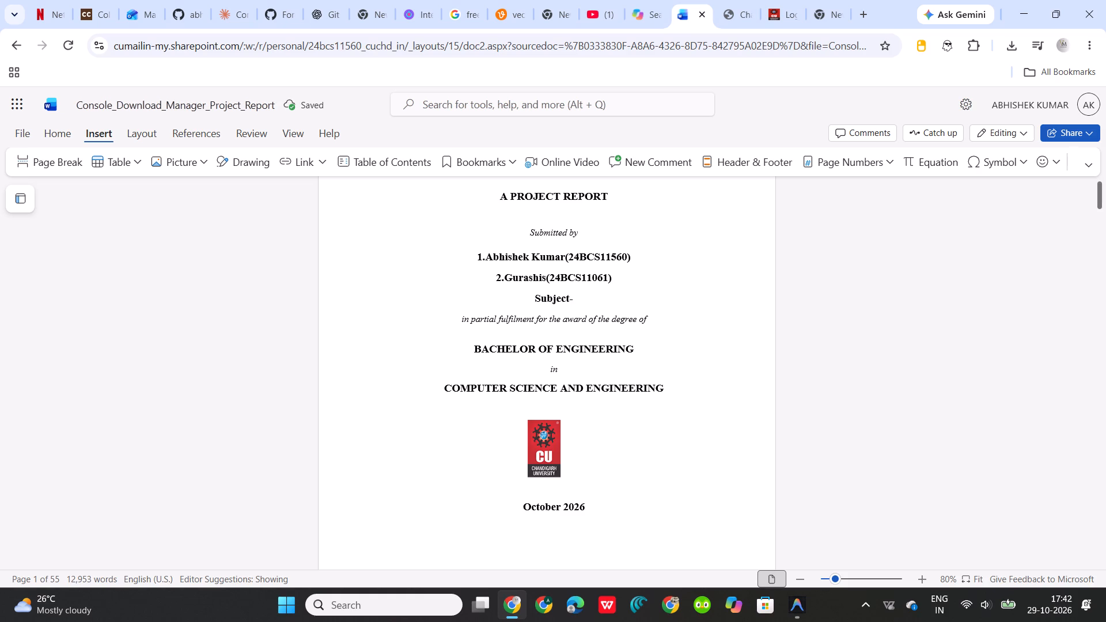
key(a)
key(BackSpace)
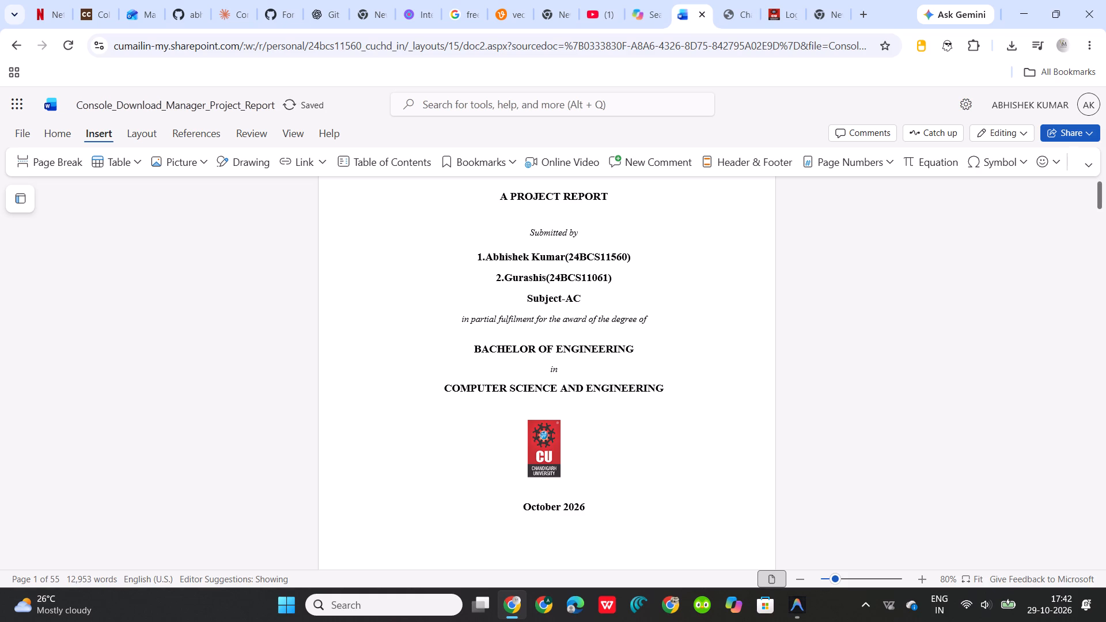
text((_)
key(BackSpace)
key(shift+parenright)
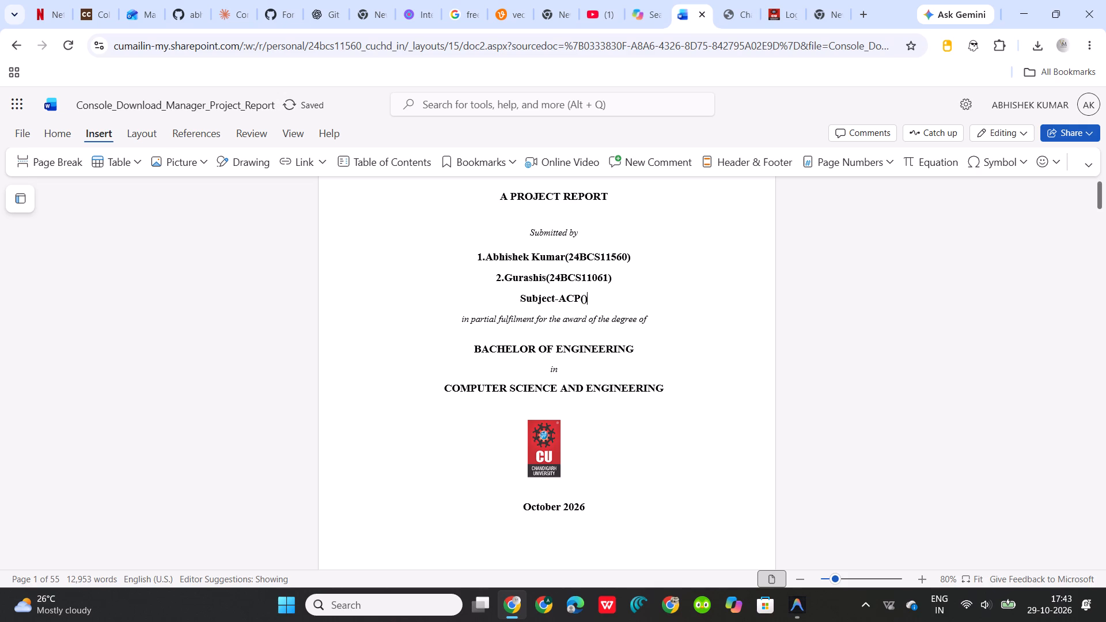
Enter the course code 24CSH-310 inside the parentheses of the cover page's subject line.
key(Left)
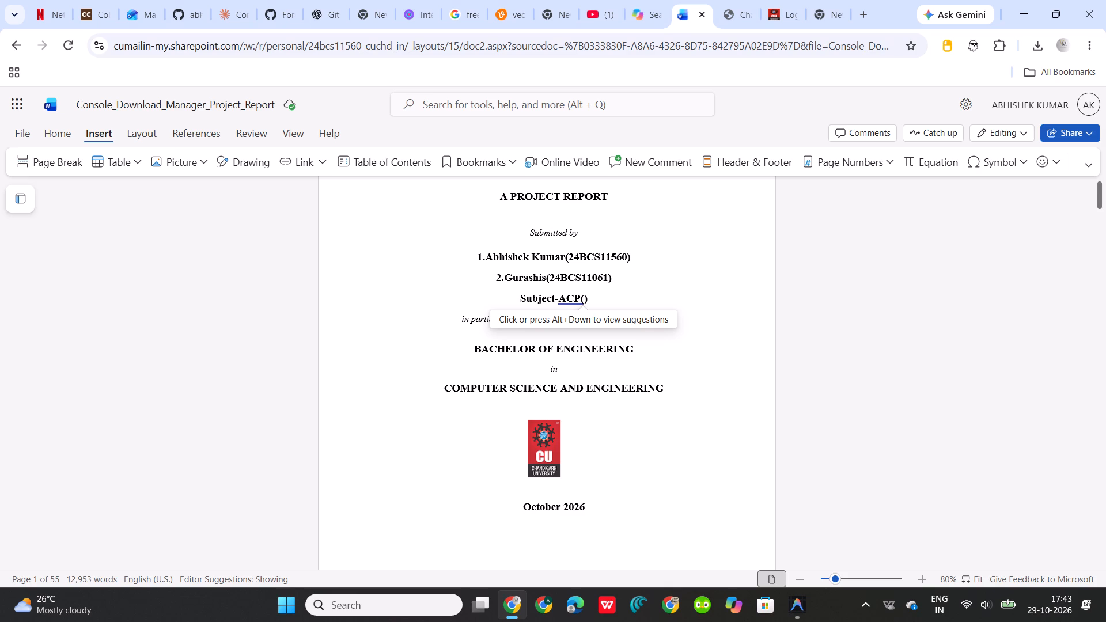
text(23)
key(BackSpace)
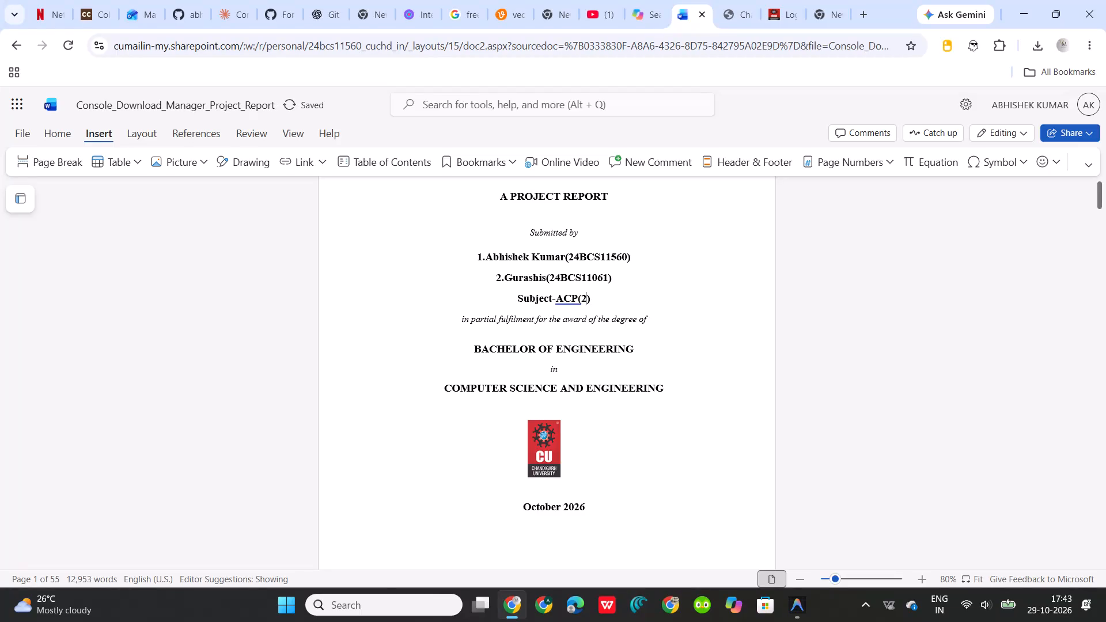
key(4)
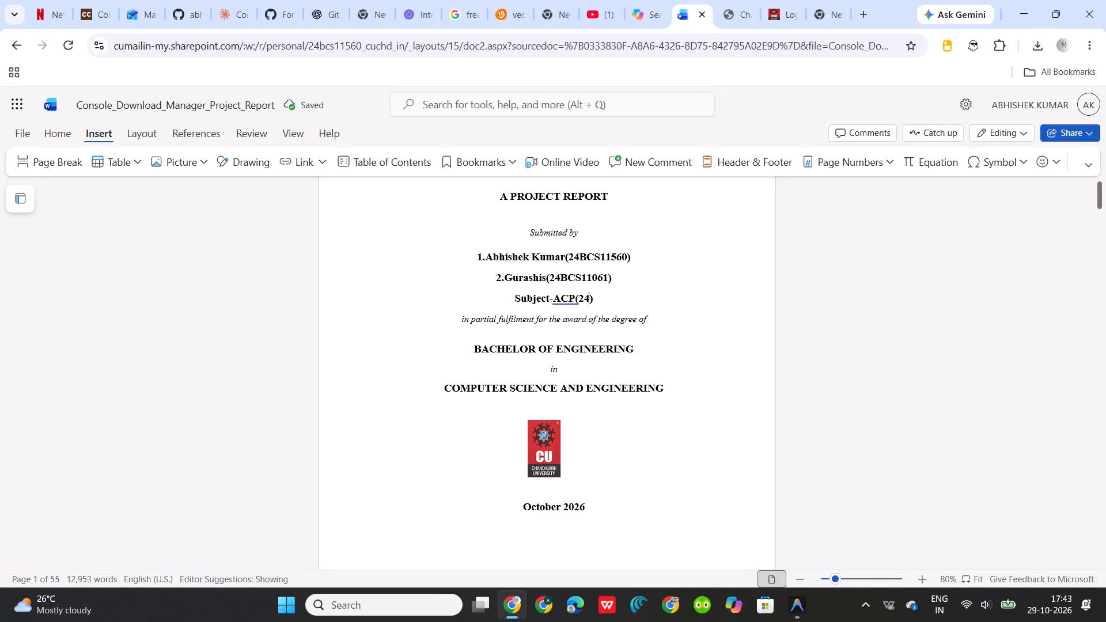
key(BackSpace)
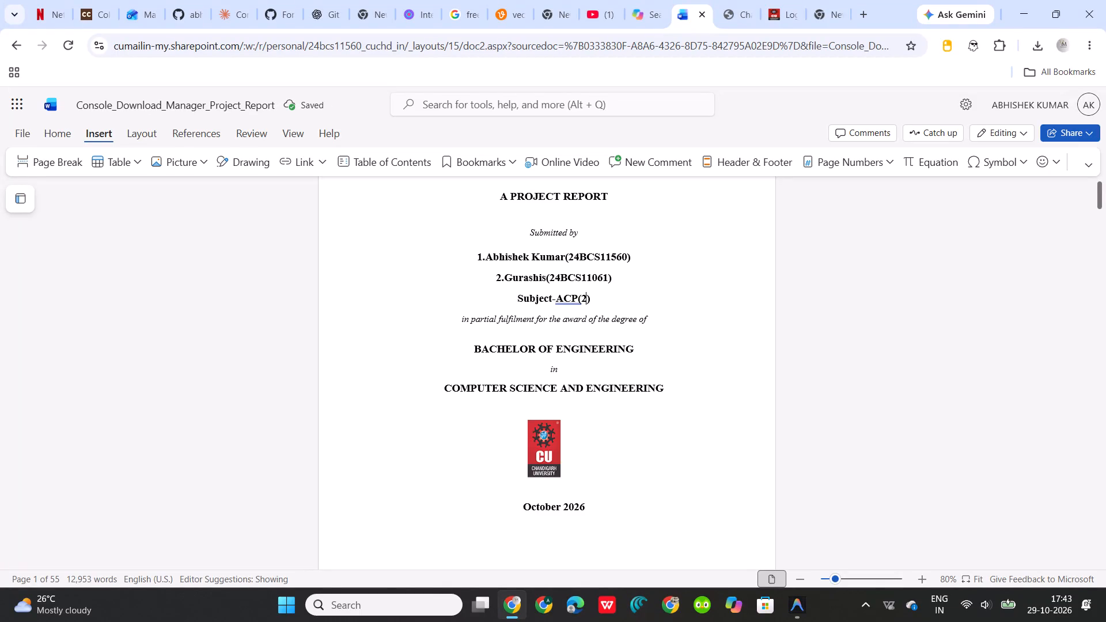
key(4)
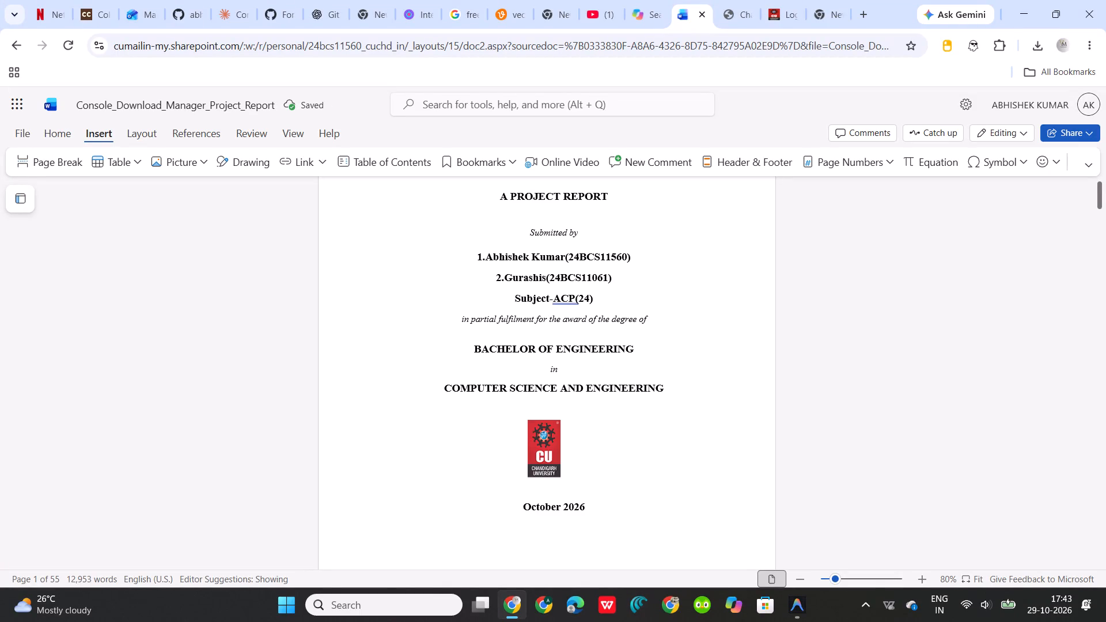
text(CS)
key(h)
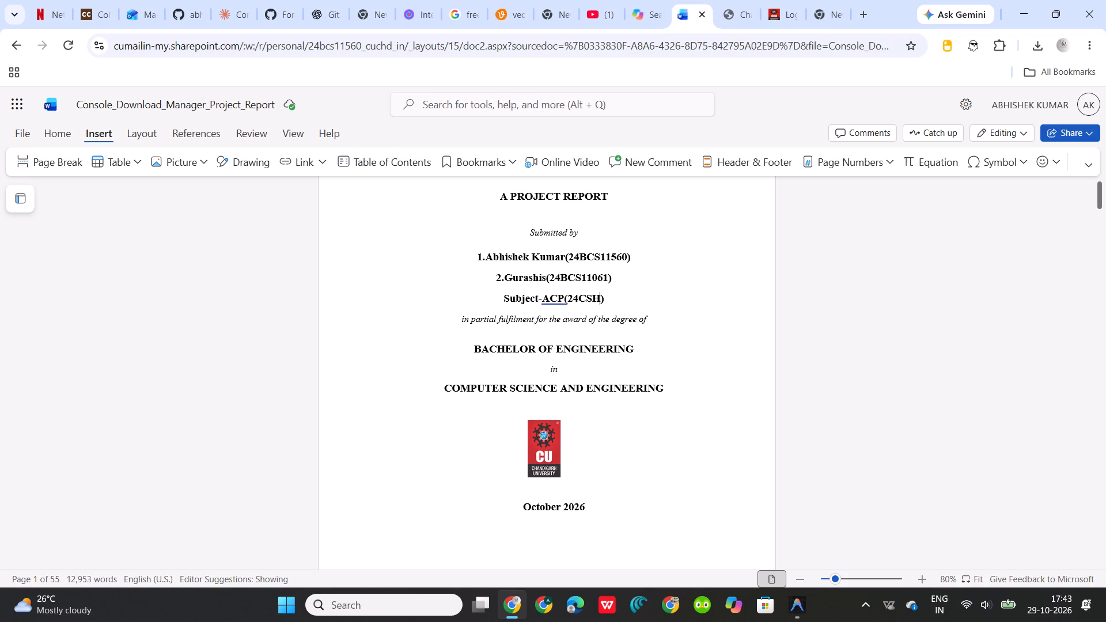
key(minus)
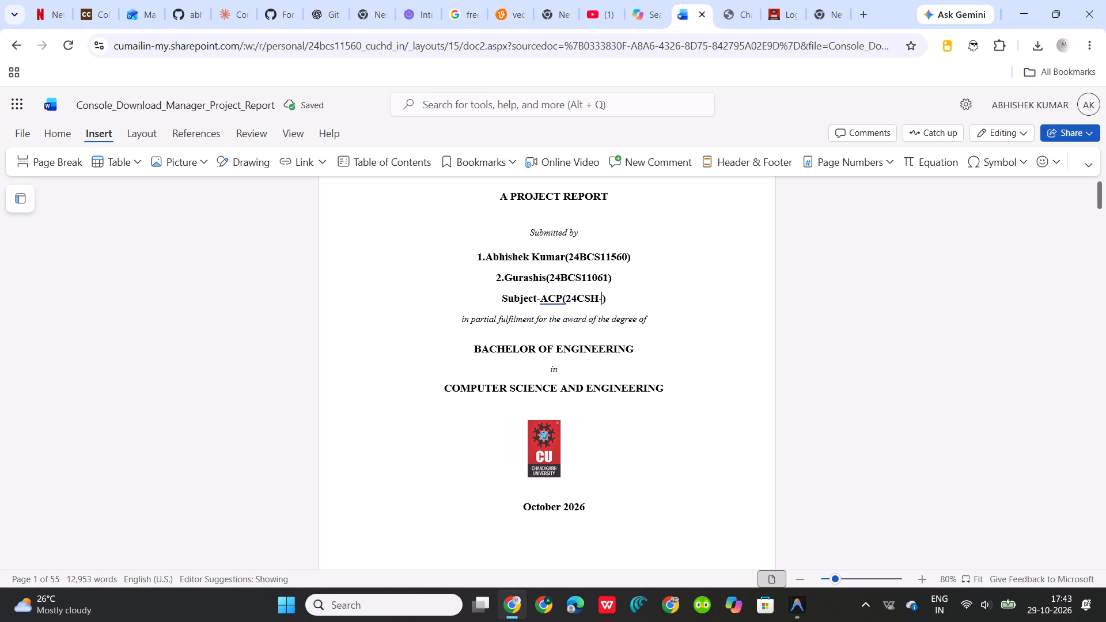
Complete the course code in the cover page's subject line with 310 after "24CSH-".
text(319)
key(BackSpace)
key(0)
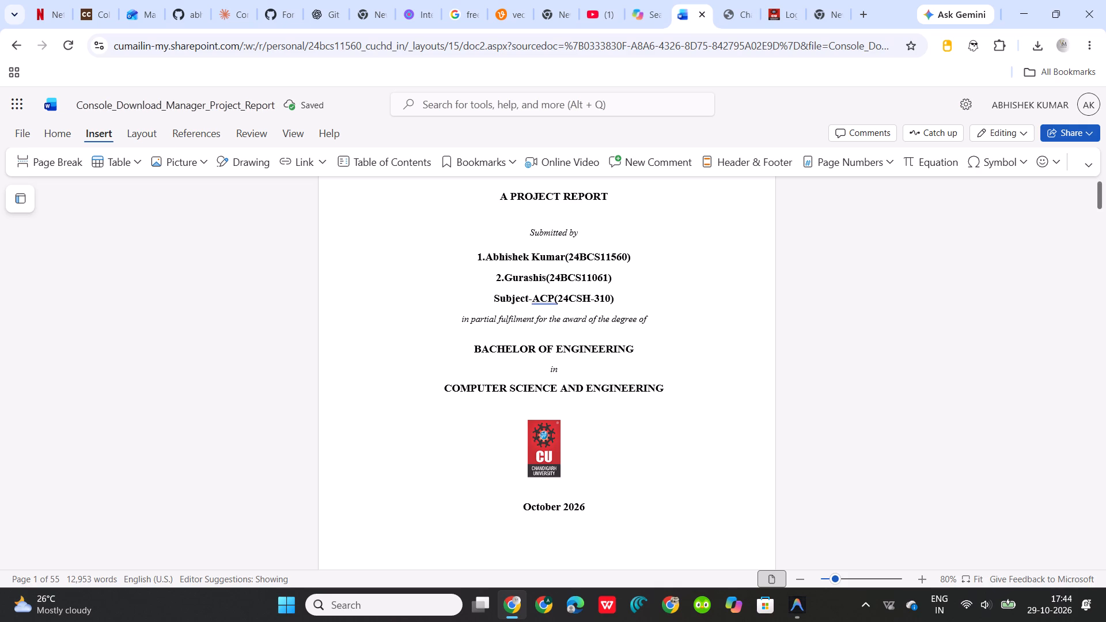
Make the italic "Submitted by" line above the student lines on the cover page bold.
scroll(587, 316, up, 3)
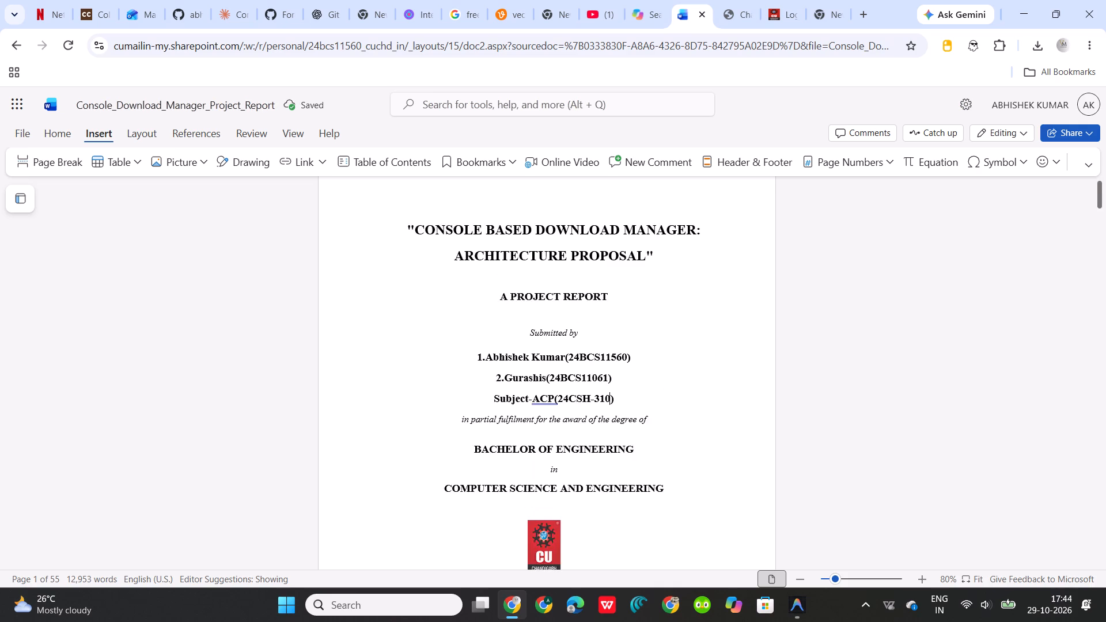
scroll(587, 316, down, 3)
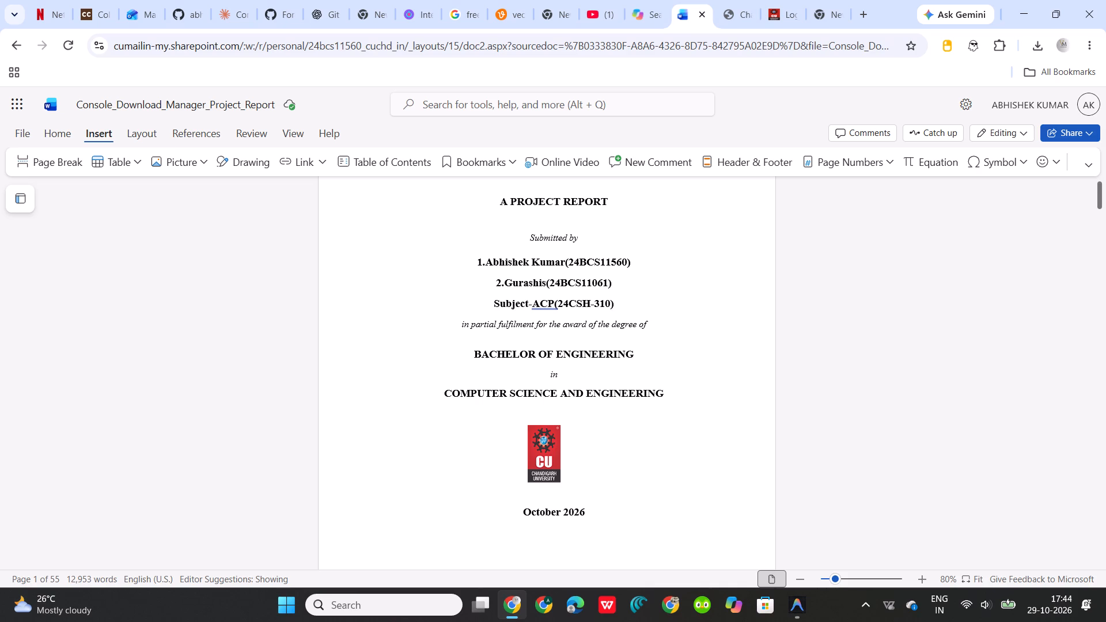
drag(580, 240, 526, 236)
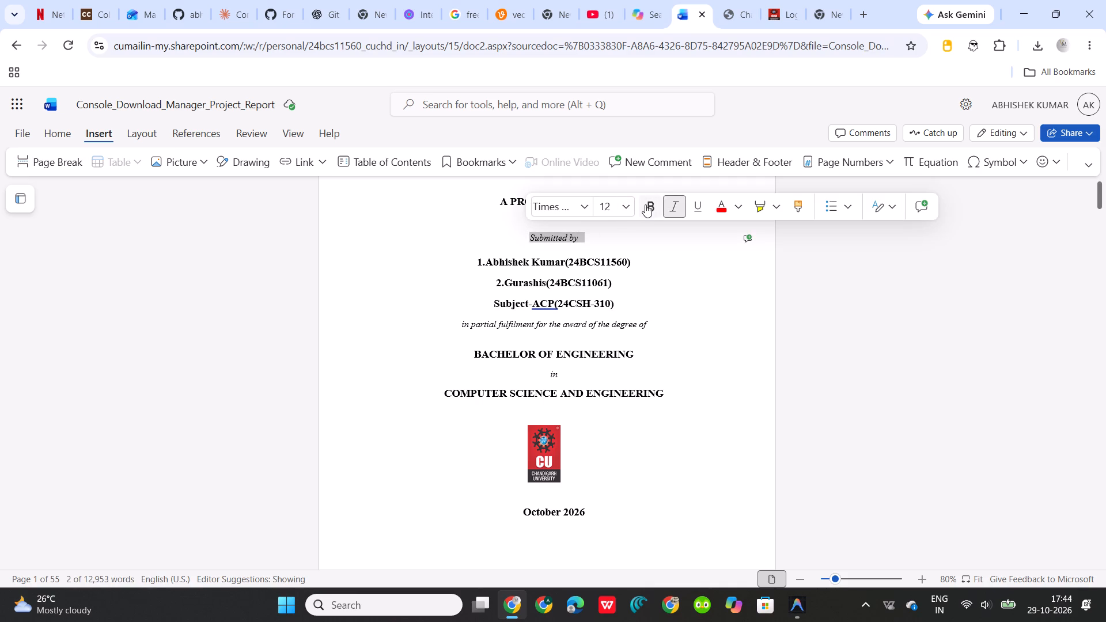
click(645, 204)
click(596, 230)
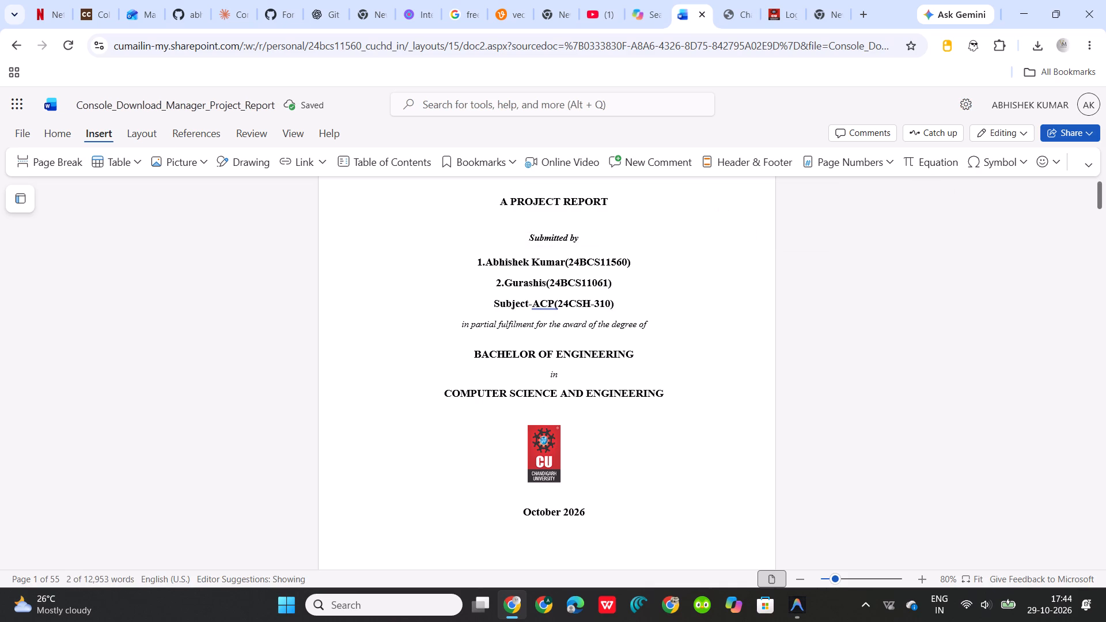
Review the rest of the cover page and the Bonafide Certificate page down to the examiner signature lines.
scroll(572, 336, down, 1)
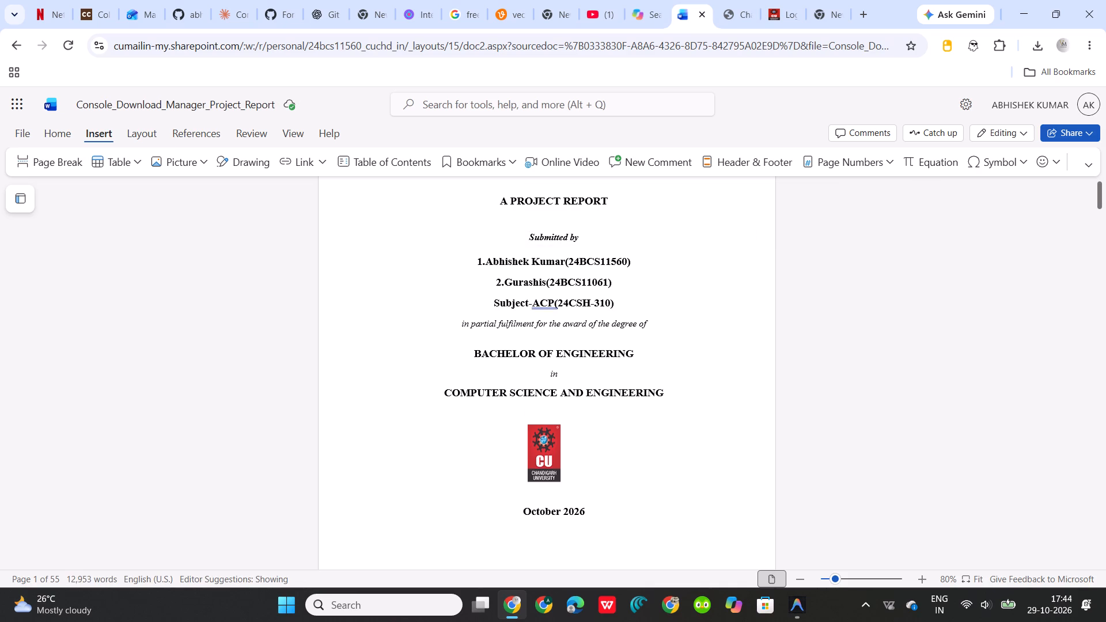
scroll(572, 336, down, 1)
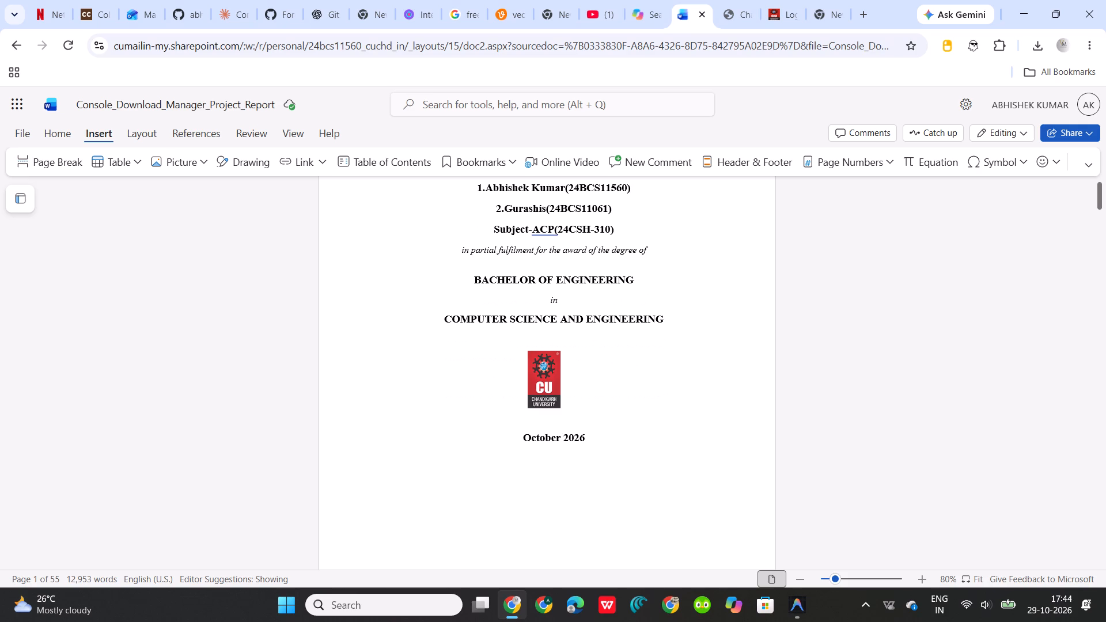
scroll(572, 336, down, 2)
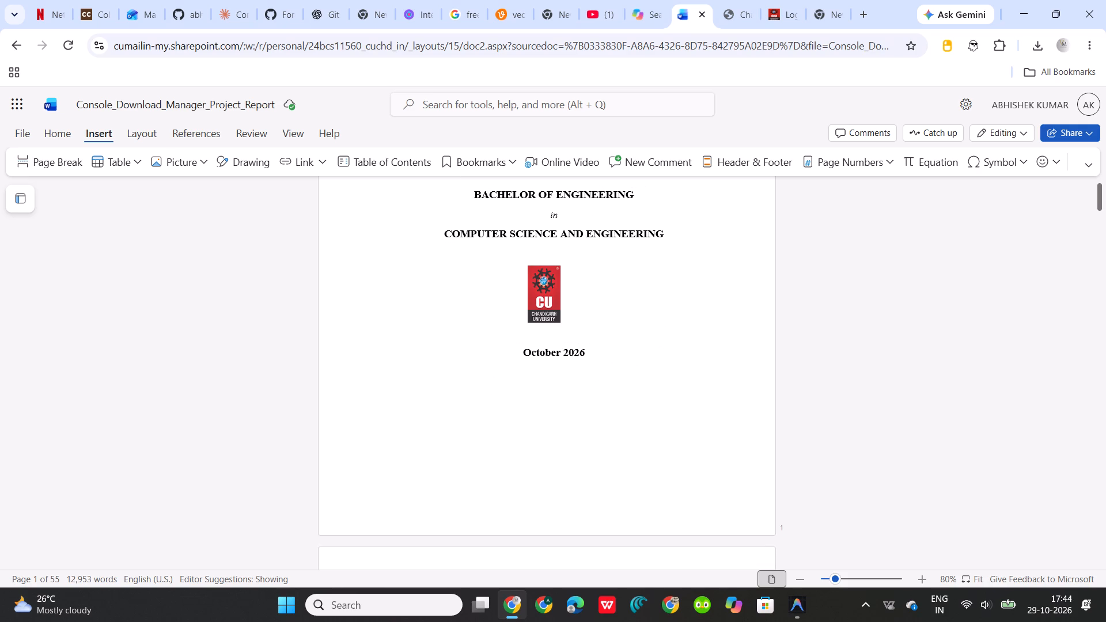
scroll(512, 363, down, 3)
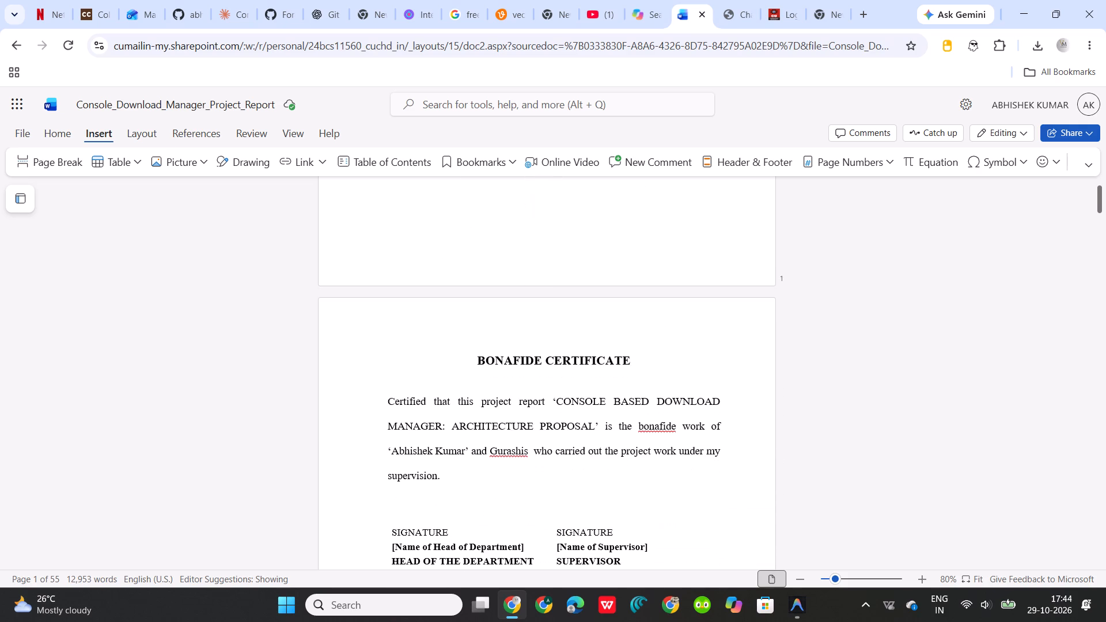
scroll(512, 363, down, 3)
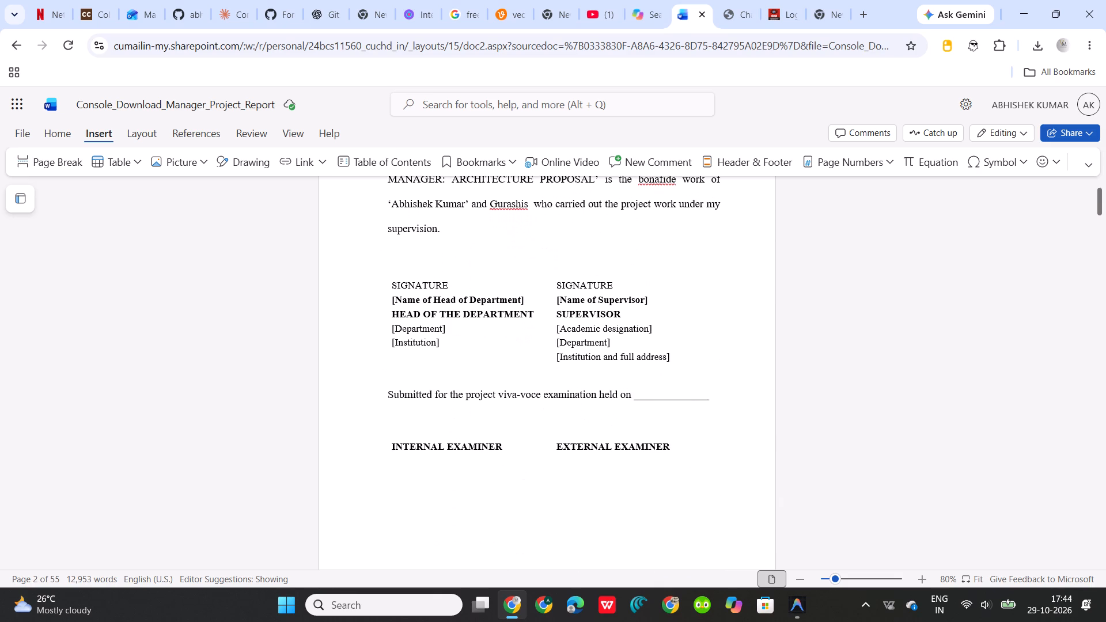
Look through the front matter from the bonafide certificate to the list of figures and back to the table of contents.
scroll(568, 455, down, 6)
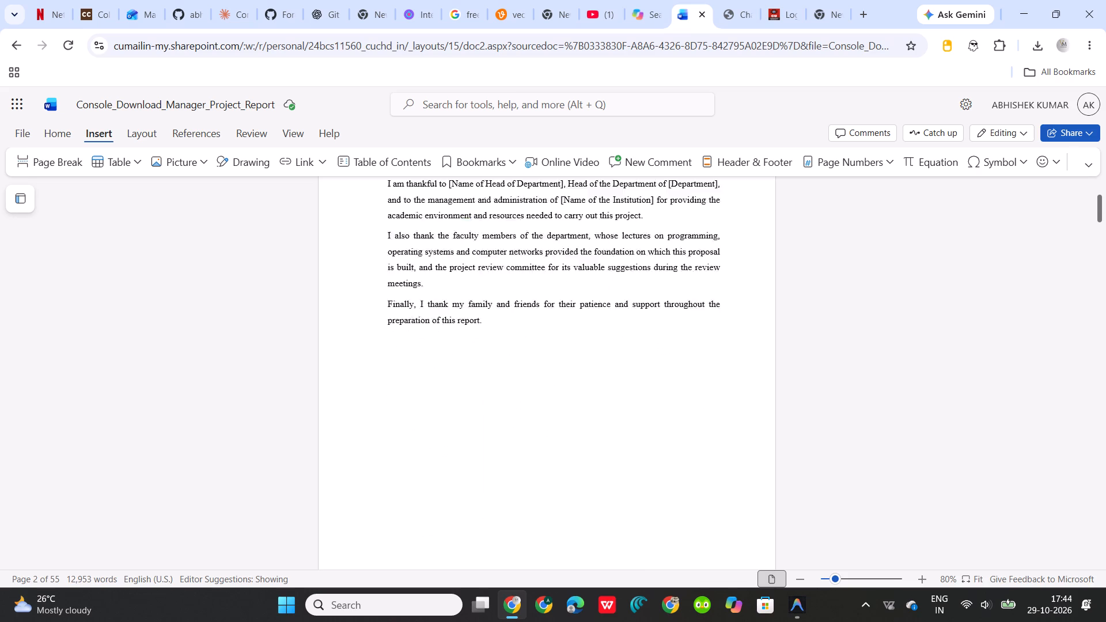
scroll(568, 455, down, 3)
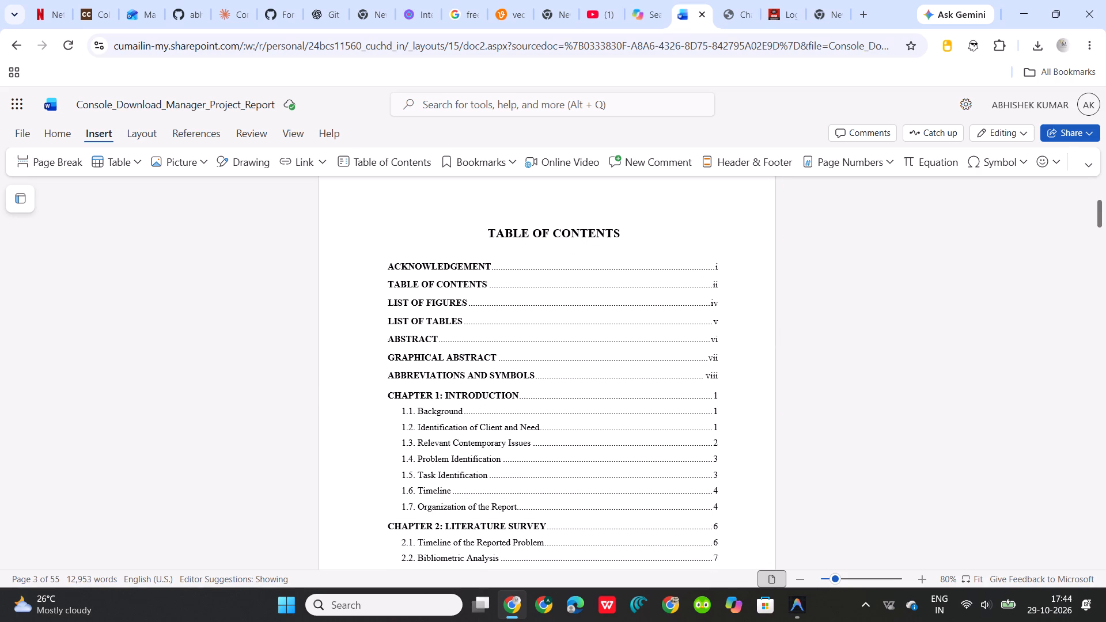
scroll(568, 455, down, 5)
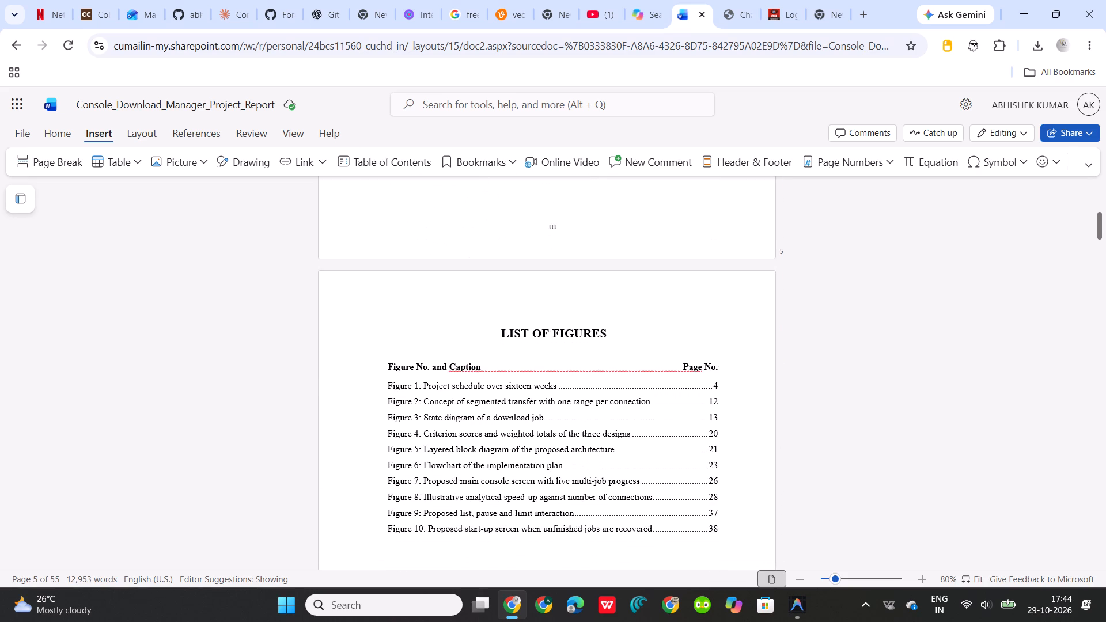
scroll(568, 455, down, 1)
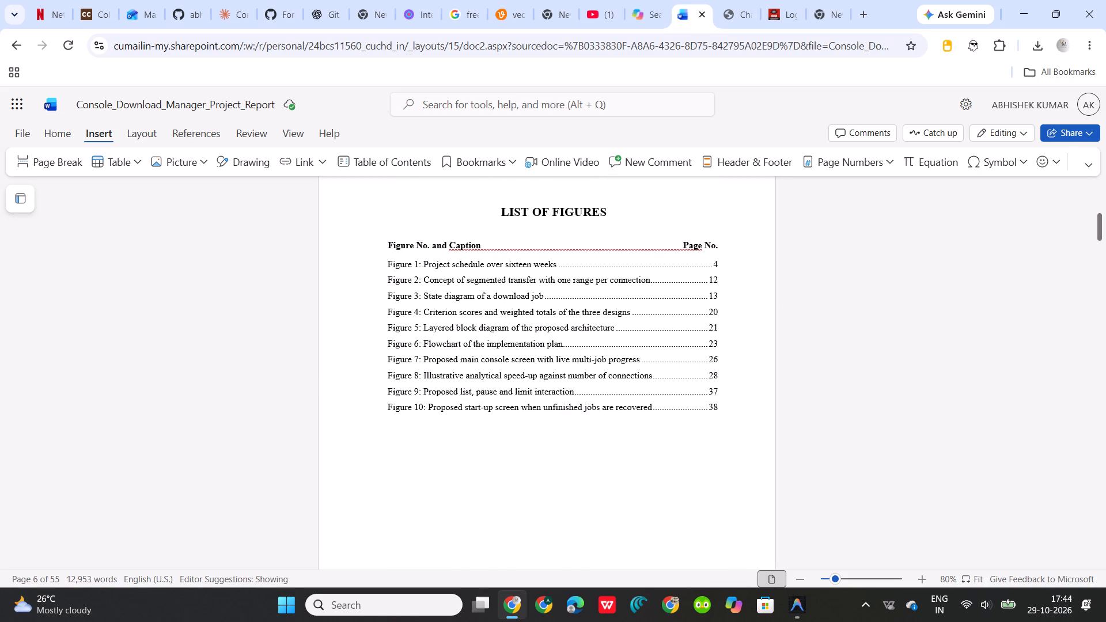
scroll(568, 455, up, 8)
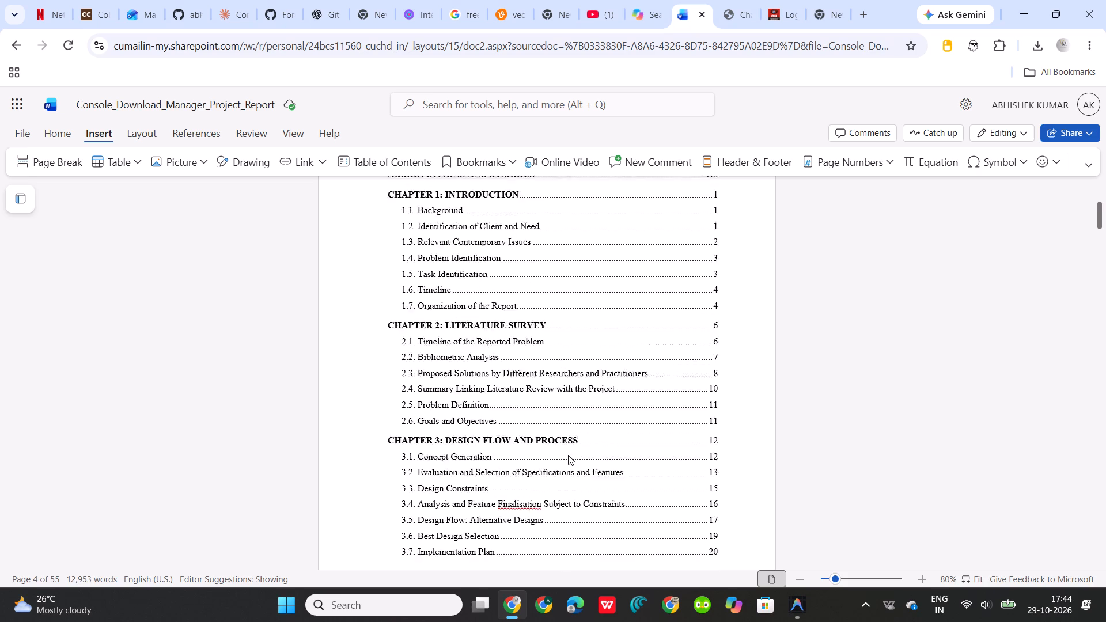
scroll(568, 455, up, 1)
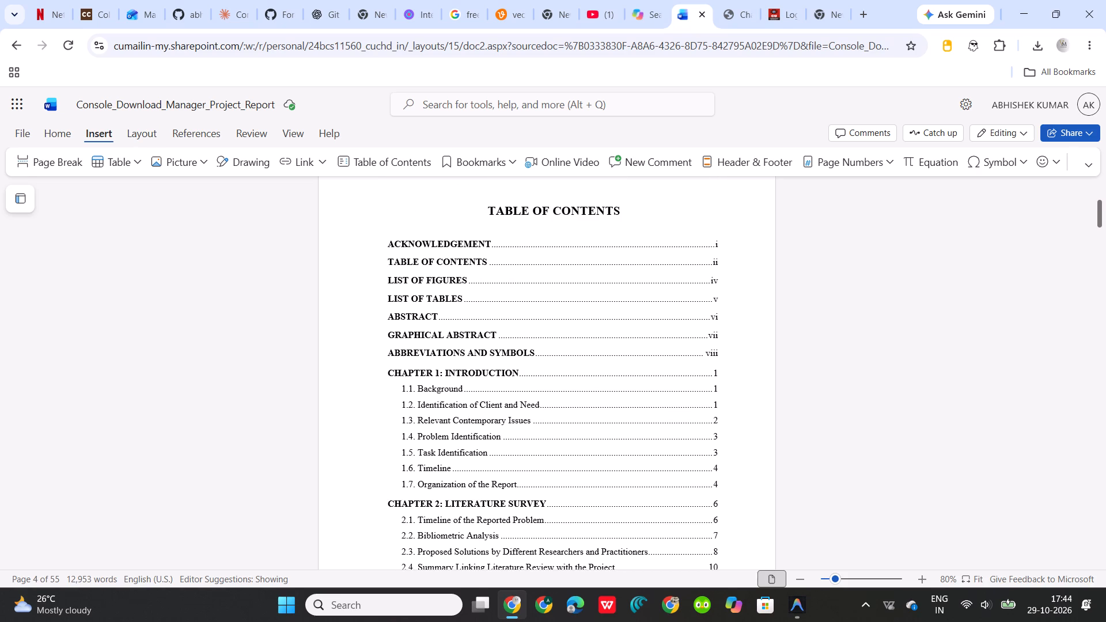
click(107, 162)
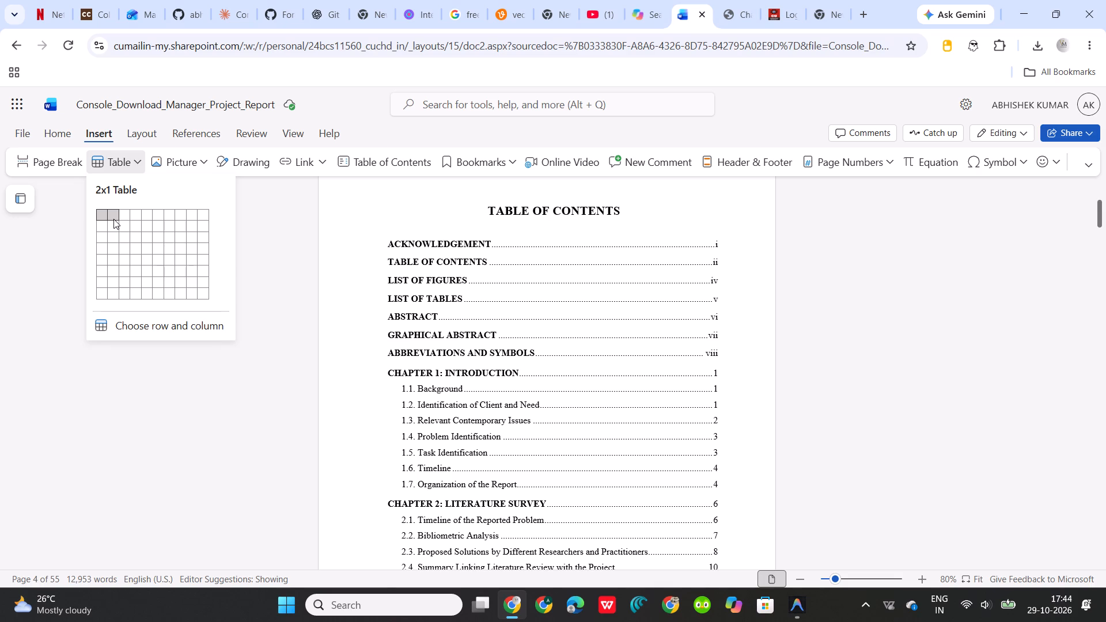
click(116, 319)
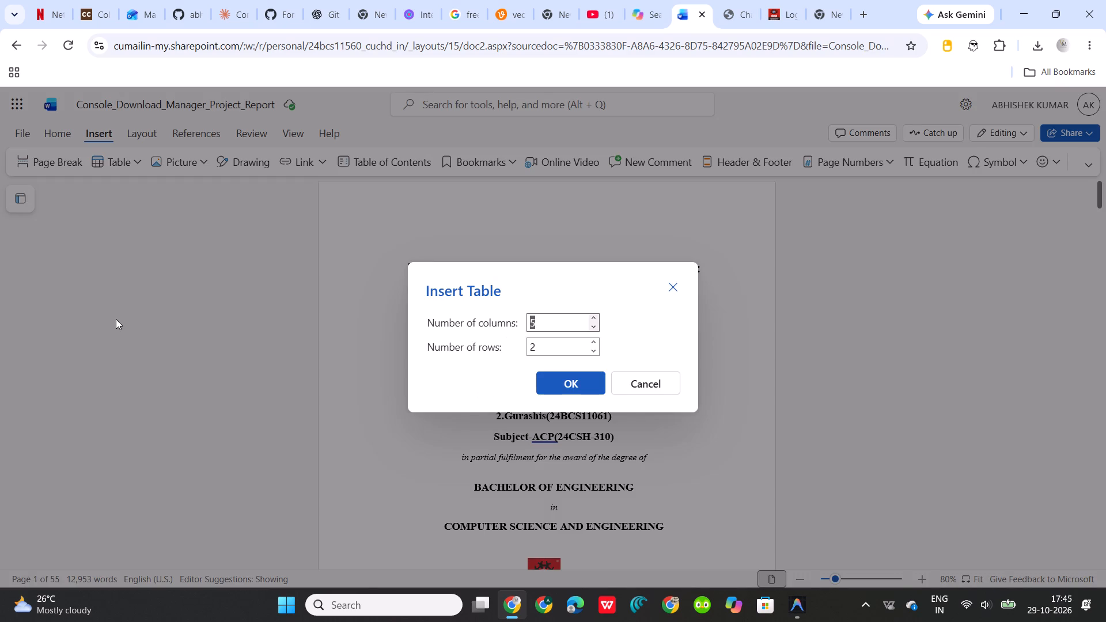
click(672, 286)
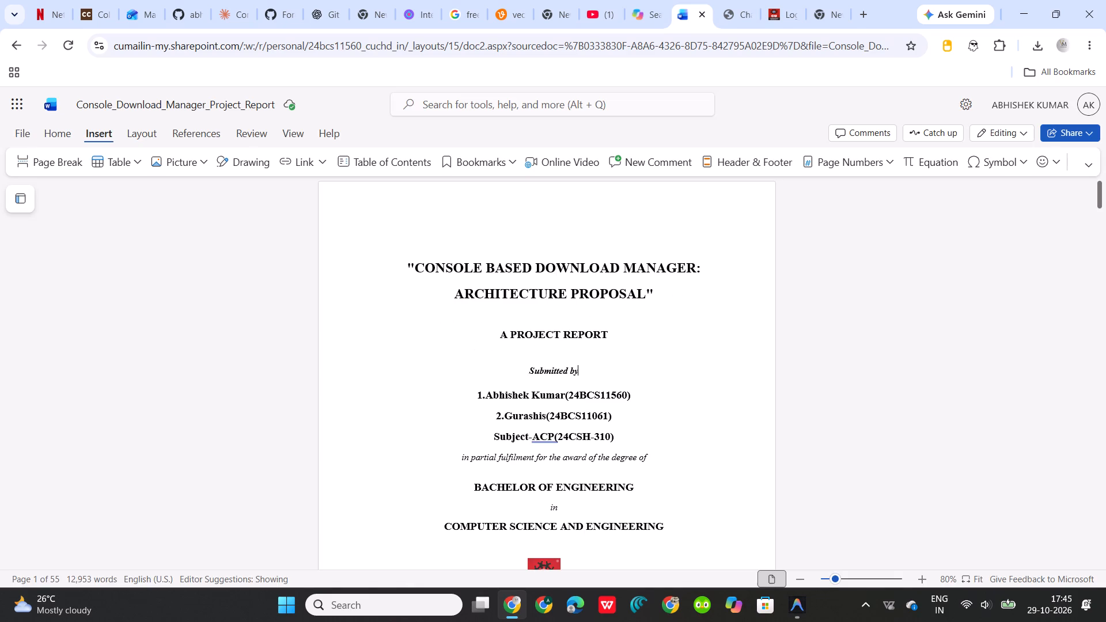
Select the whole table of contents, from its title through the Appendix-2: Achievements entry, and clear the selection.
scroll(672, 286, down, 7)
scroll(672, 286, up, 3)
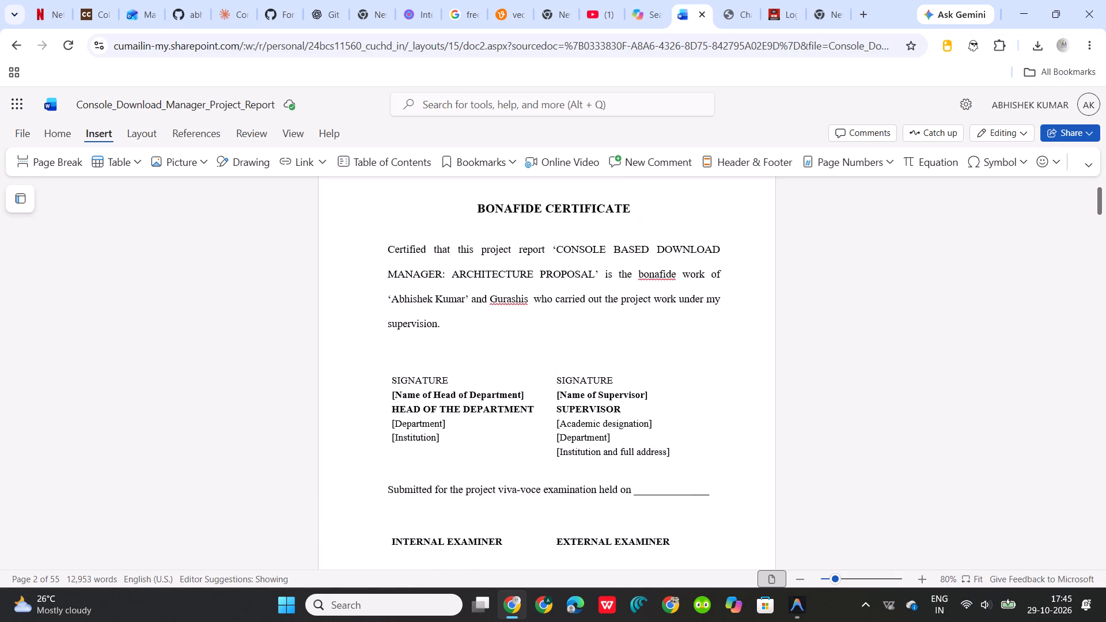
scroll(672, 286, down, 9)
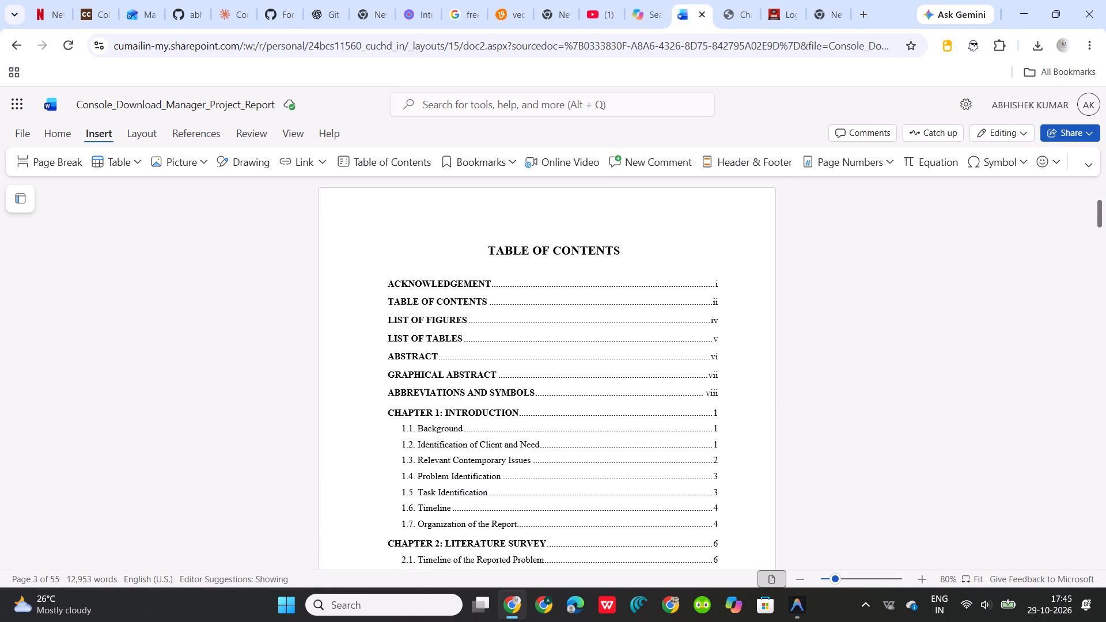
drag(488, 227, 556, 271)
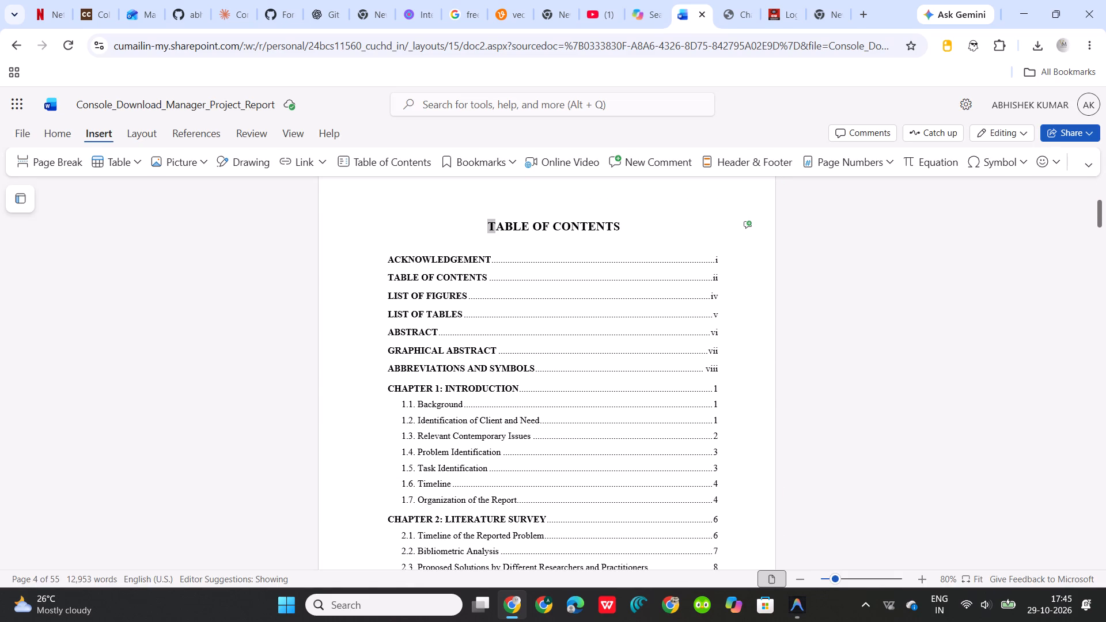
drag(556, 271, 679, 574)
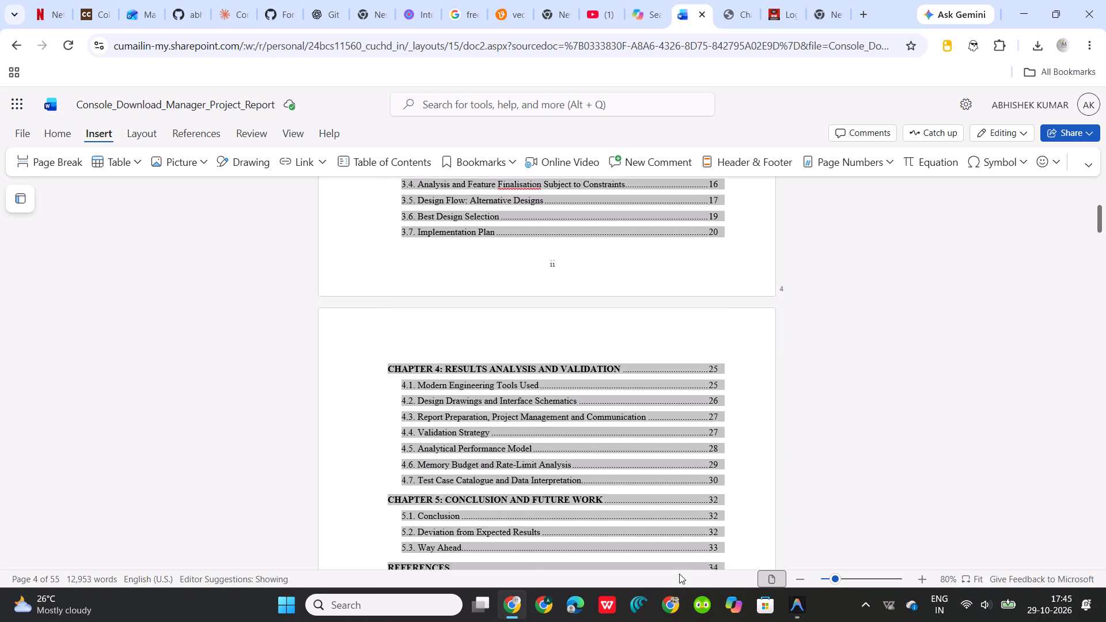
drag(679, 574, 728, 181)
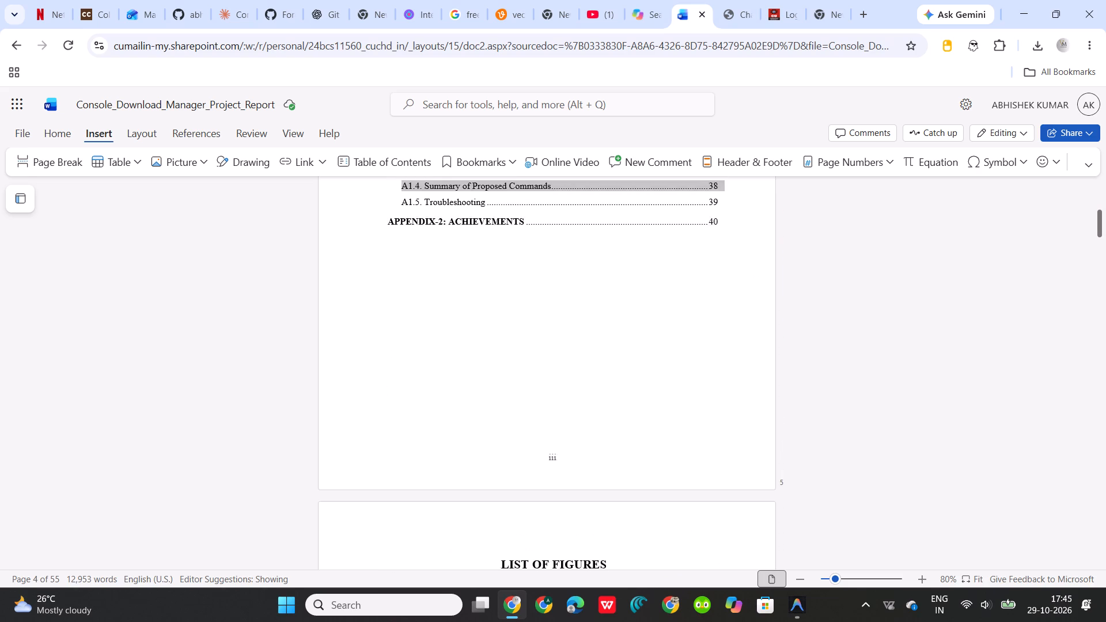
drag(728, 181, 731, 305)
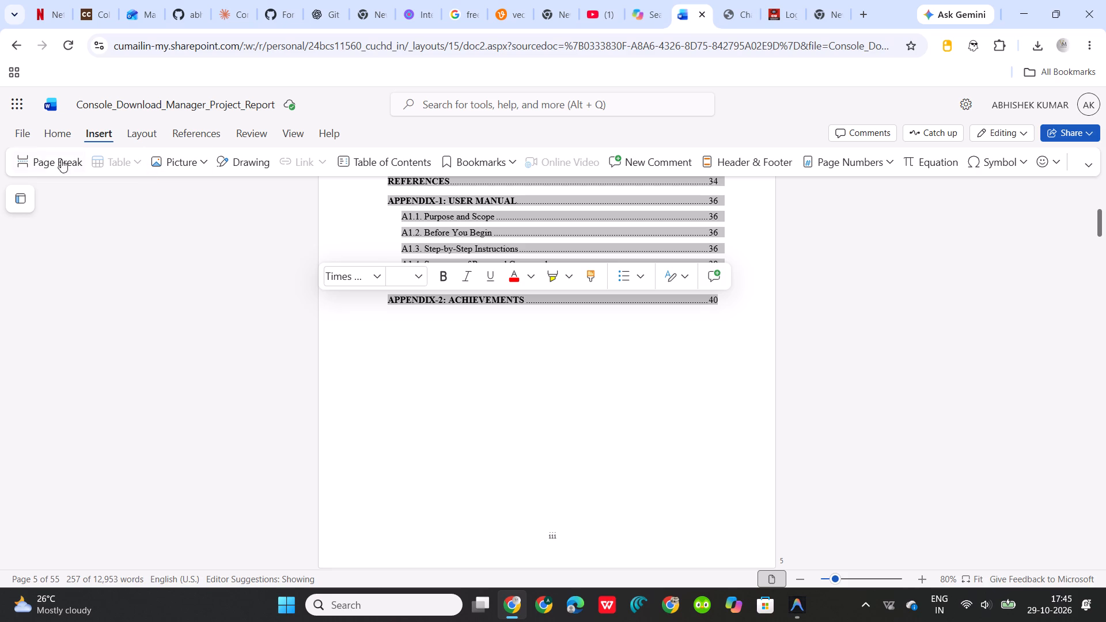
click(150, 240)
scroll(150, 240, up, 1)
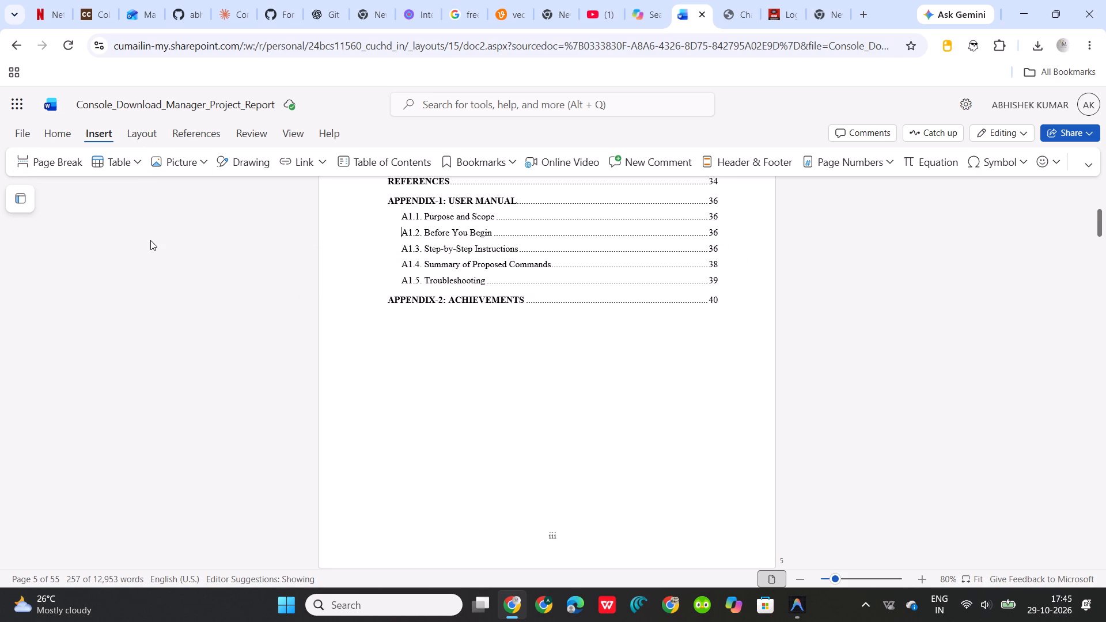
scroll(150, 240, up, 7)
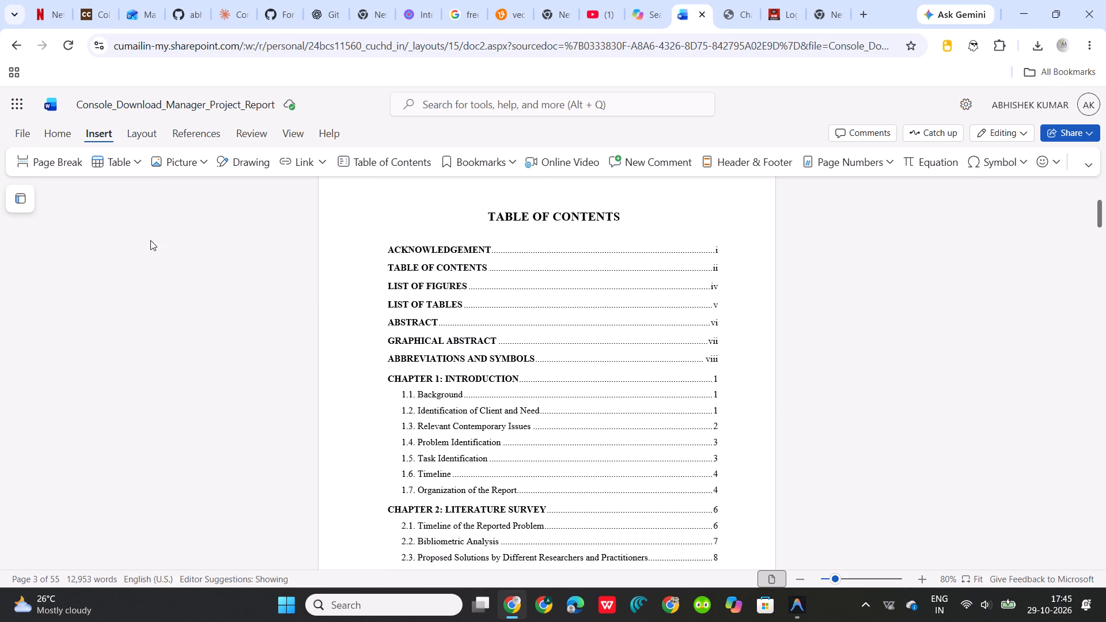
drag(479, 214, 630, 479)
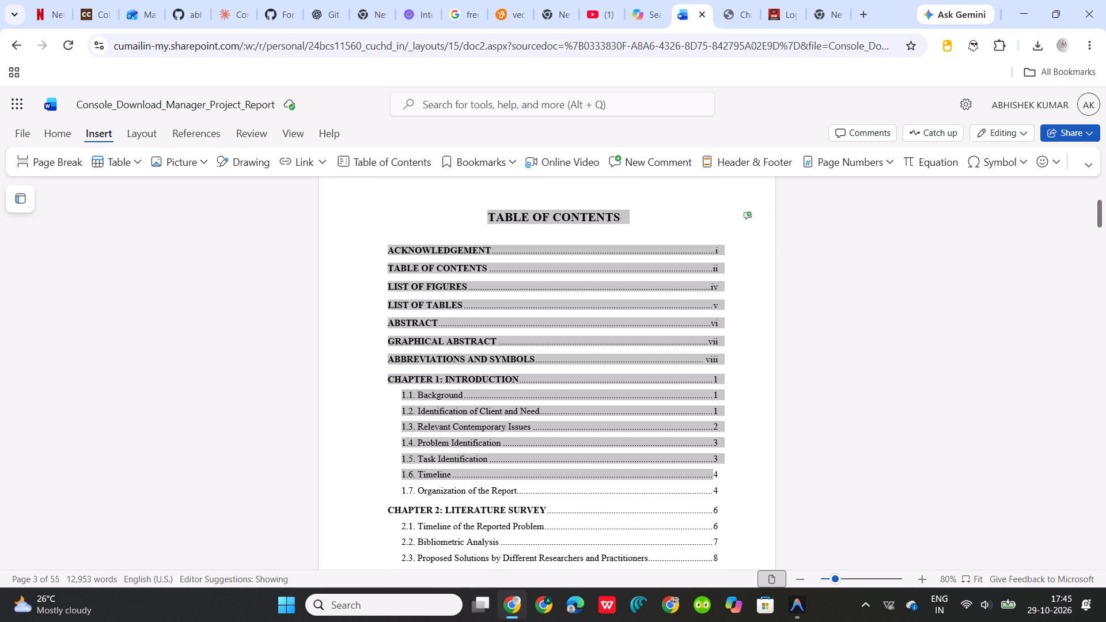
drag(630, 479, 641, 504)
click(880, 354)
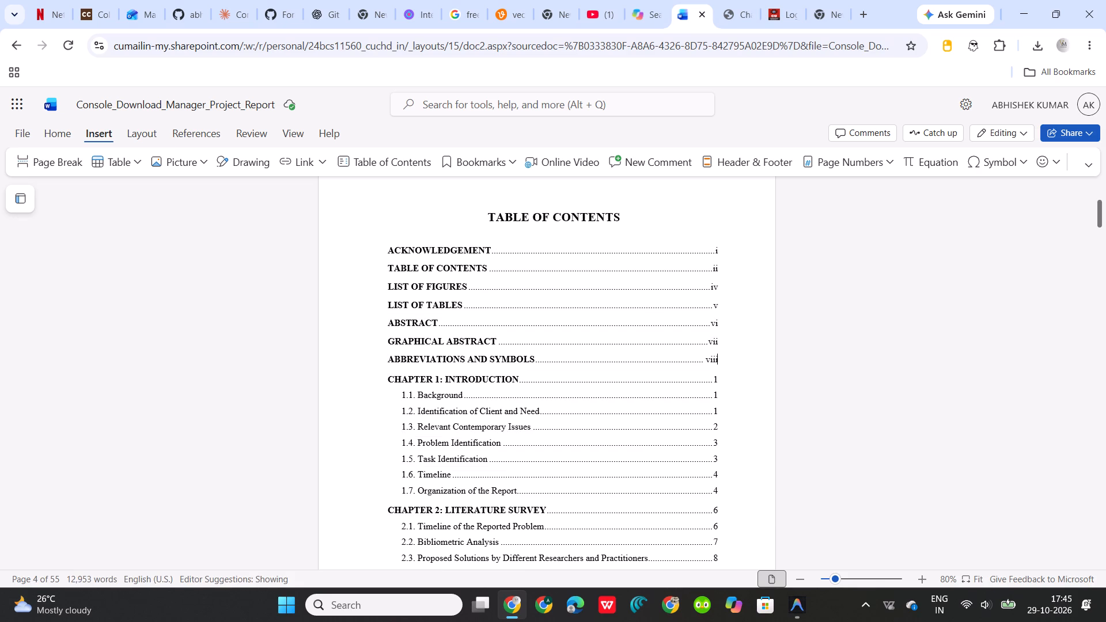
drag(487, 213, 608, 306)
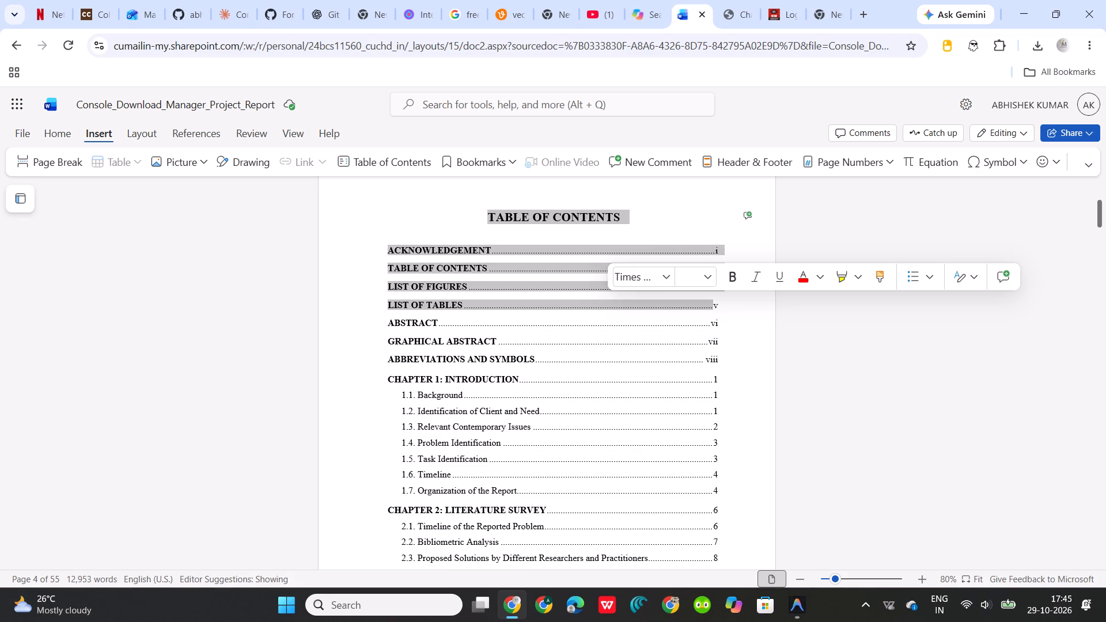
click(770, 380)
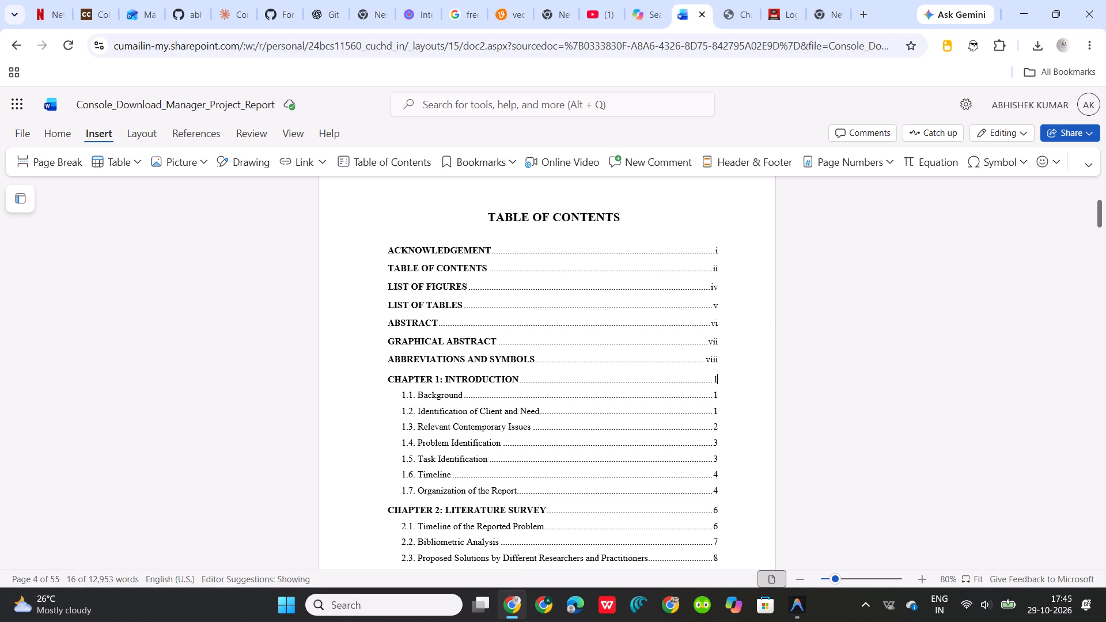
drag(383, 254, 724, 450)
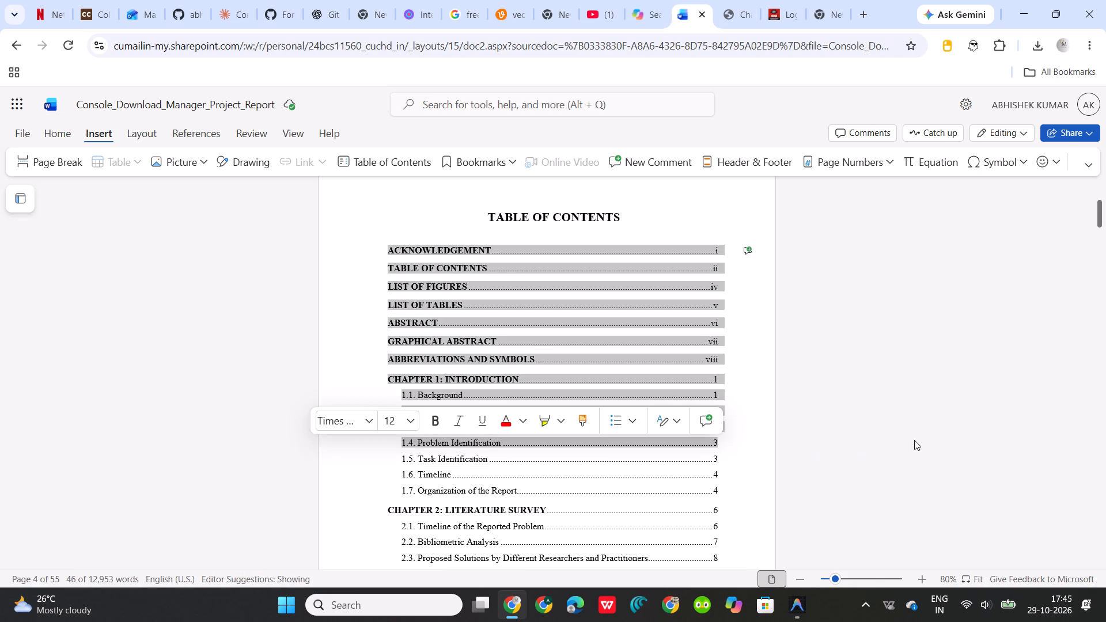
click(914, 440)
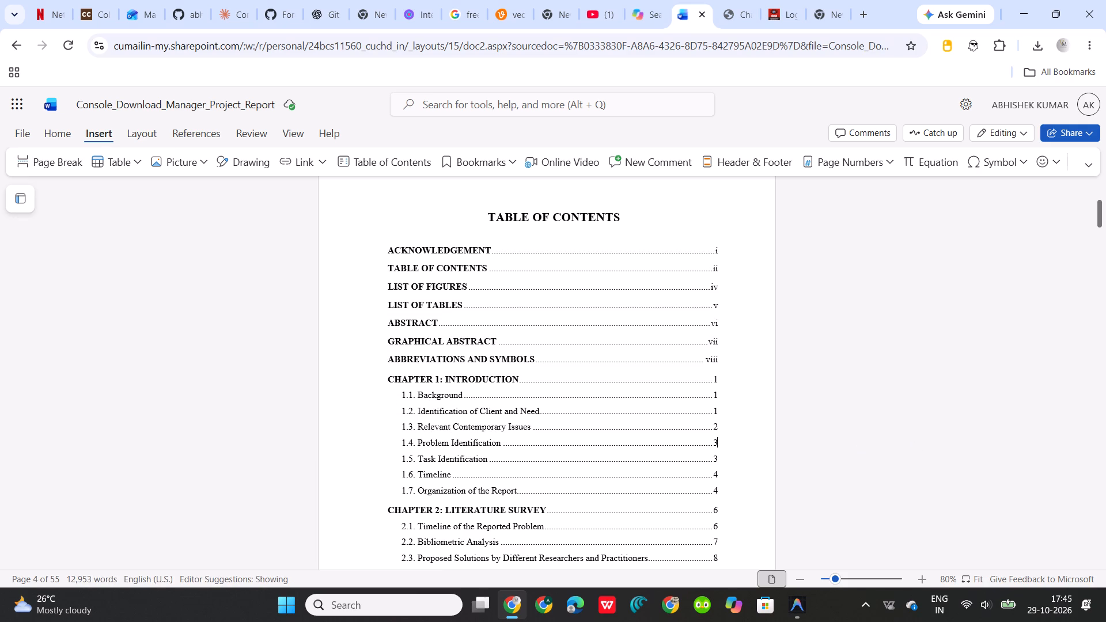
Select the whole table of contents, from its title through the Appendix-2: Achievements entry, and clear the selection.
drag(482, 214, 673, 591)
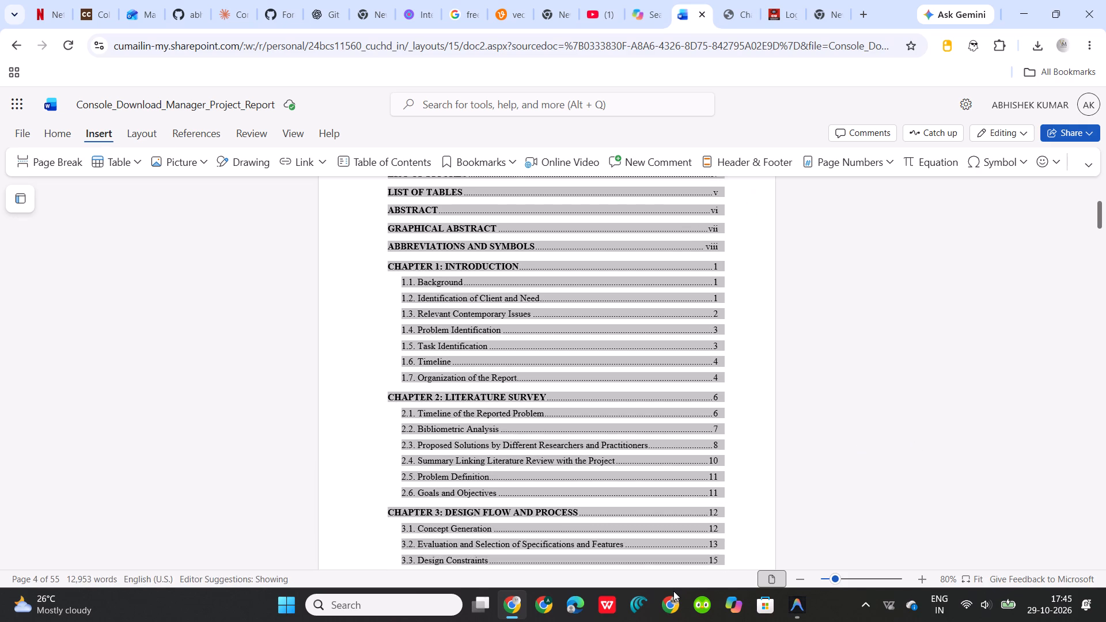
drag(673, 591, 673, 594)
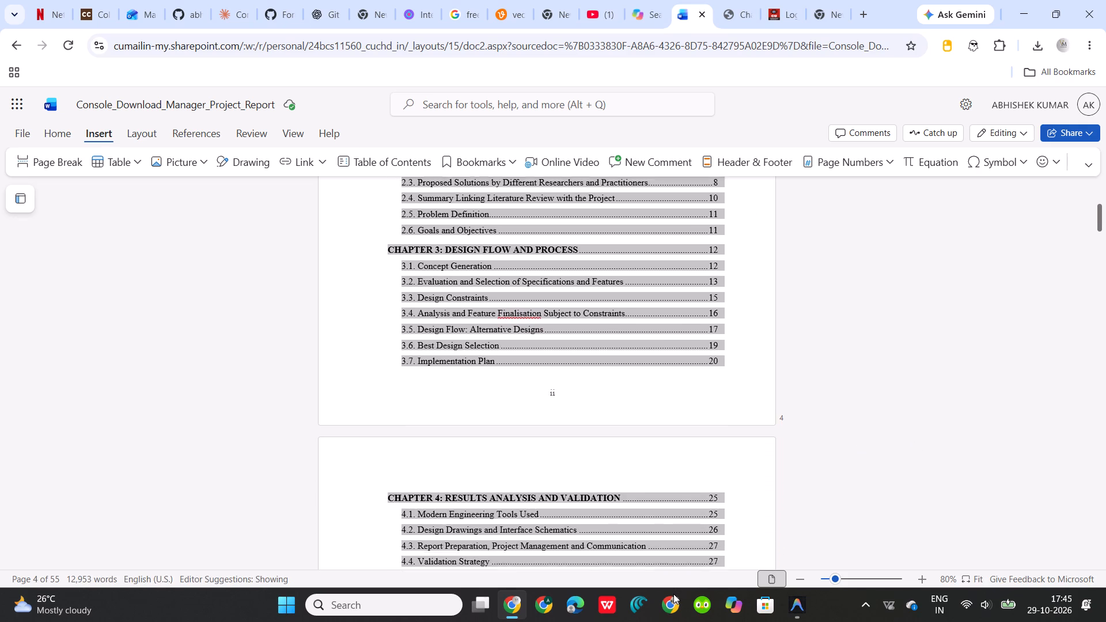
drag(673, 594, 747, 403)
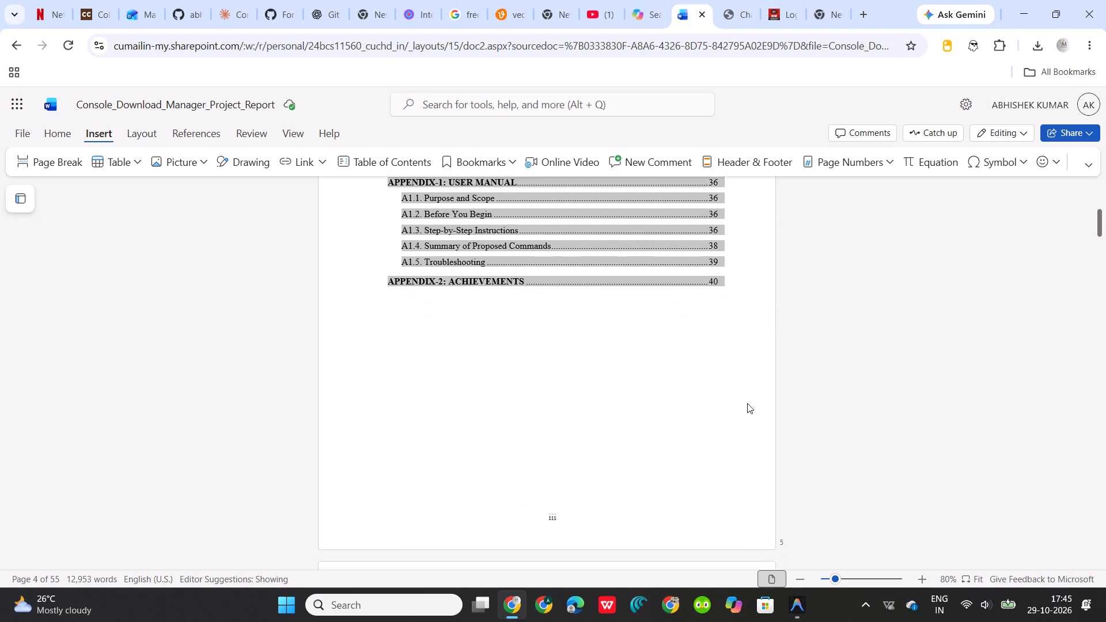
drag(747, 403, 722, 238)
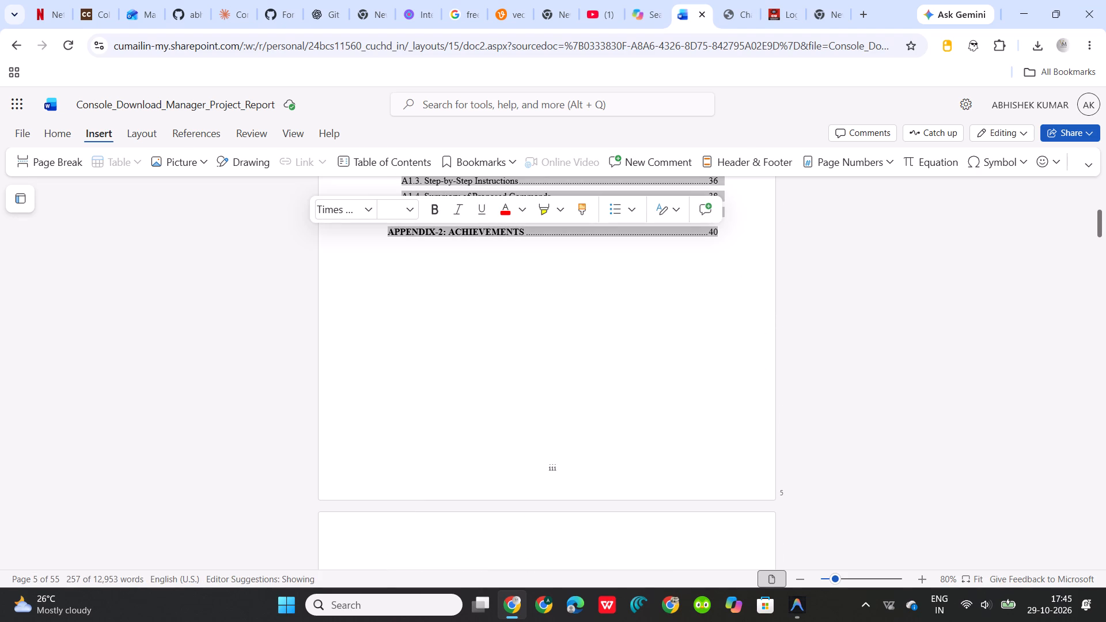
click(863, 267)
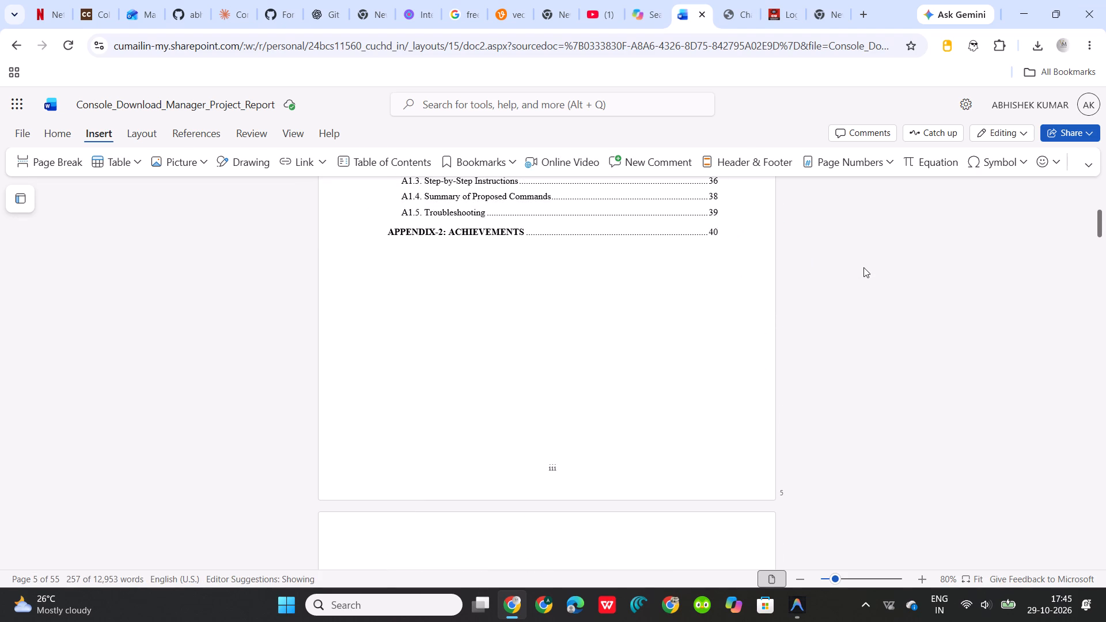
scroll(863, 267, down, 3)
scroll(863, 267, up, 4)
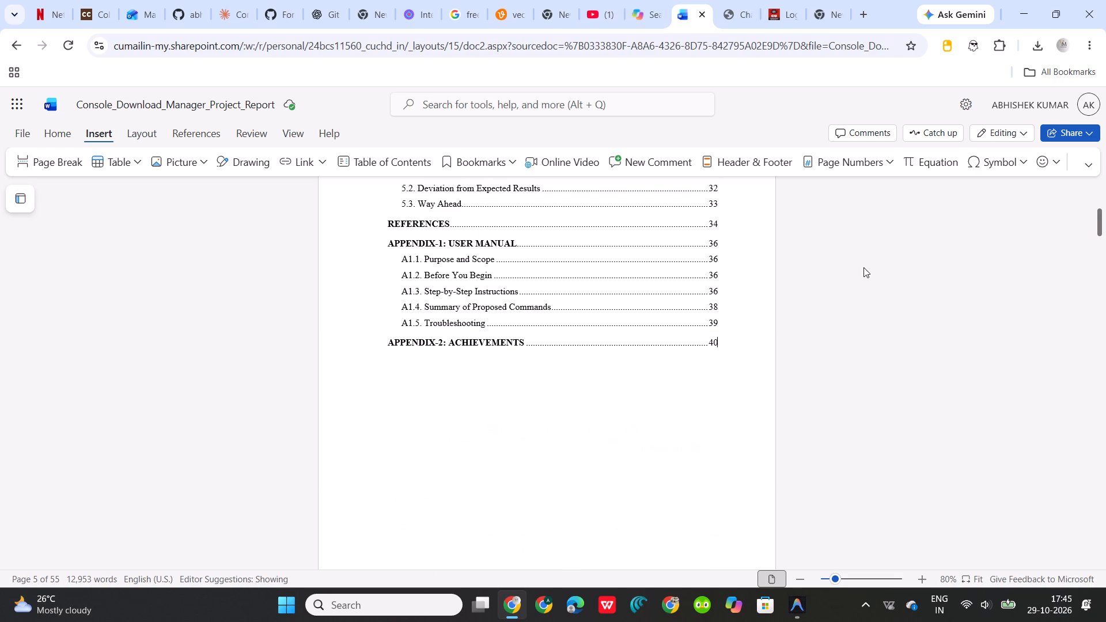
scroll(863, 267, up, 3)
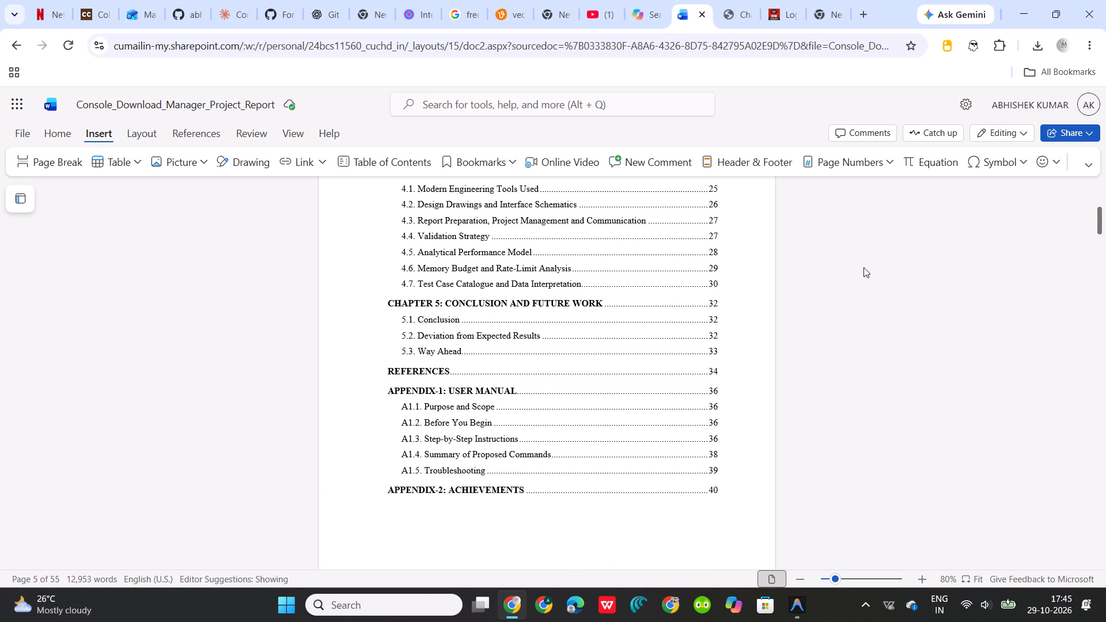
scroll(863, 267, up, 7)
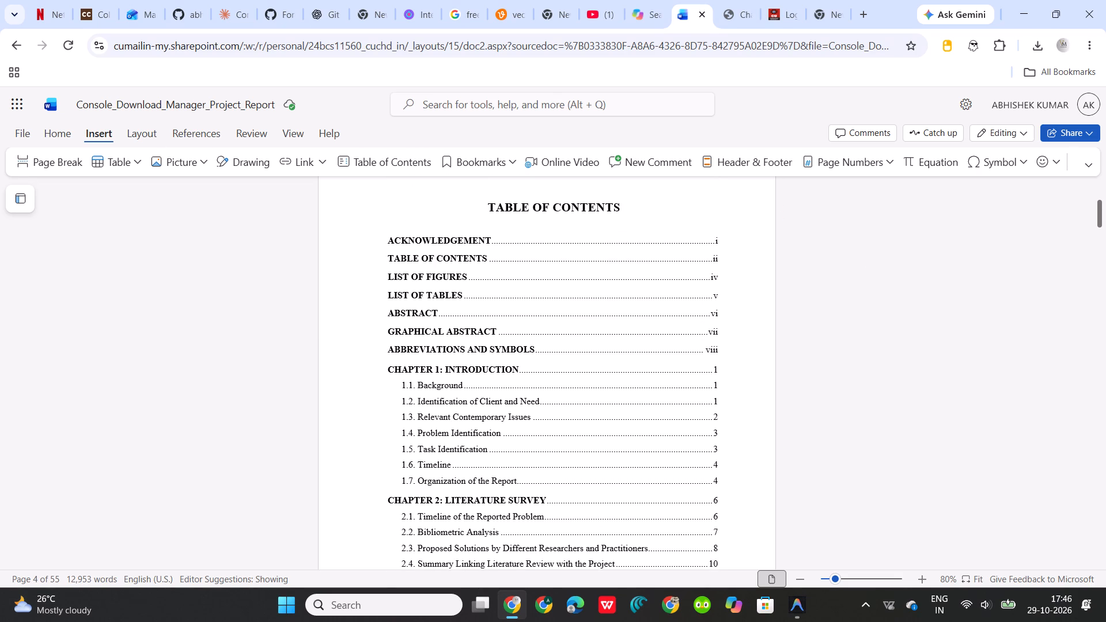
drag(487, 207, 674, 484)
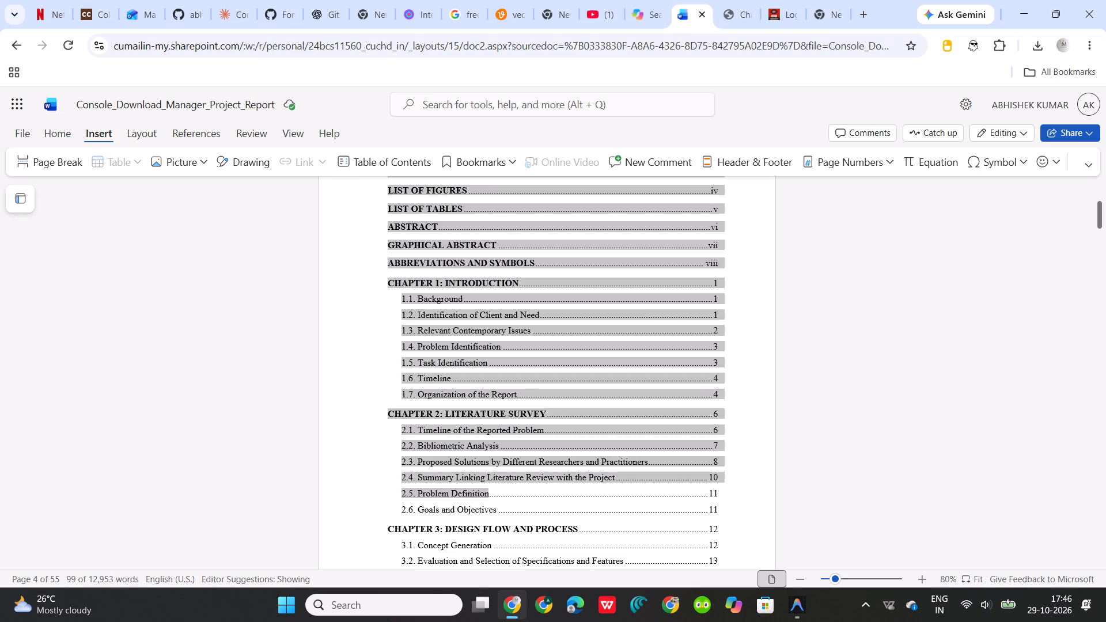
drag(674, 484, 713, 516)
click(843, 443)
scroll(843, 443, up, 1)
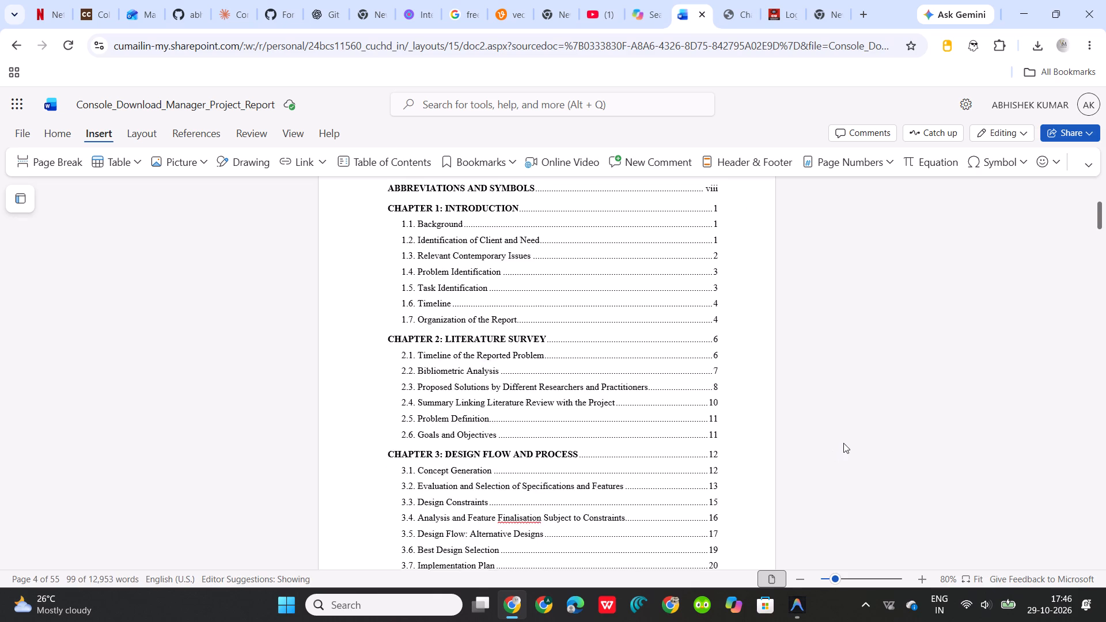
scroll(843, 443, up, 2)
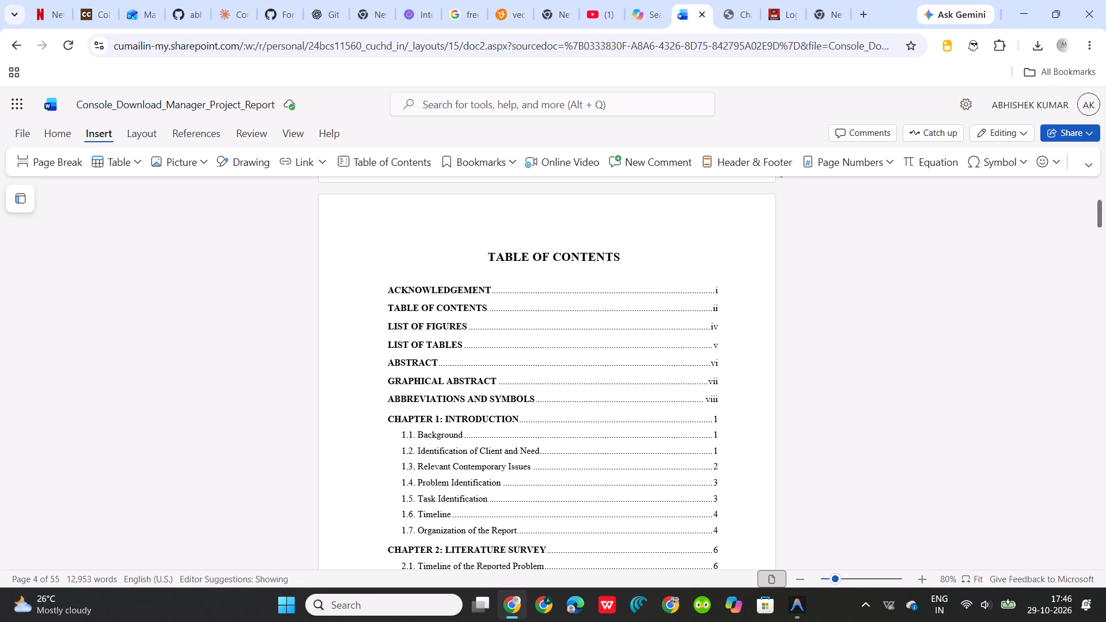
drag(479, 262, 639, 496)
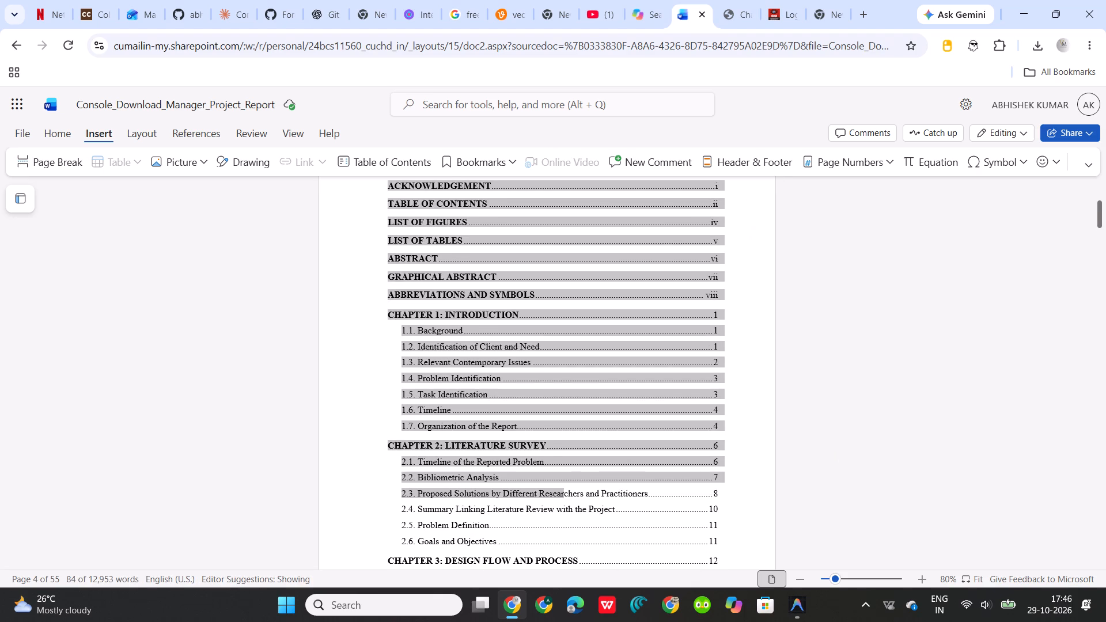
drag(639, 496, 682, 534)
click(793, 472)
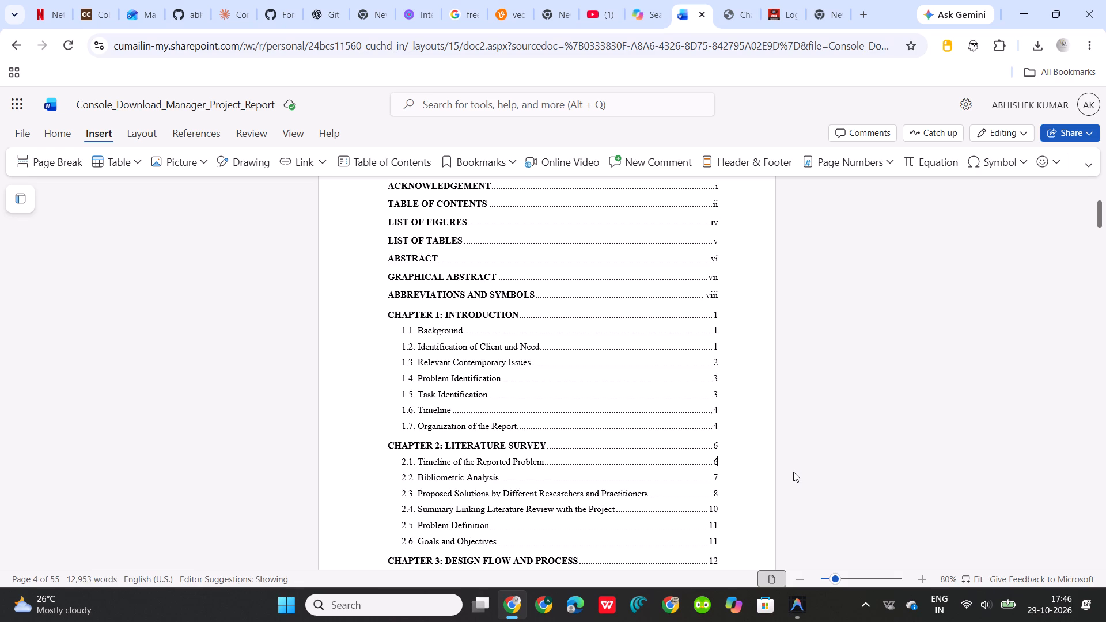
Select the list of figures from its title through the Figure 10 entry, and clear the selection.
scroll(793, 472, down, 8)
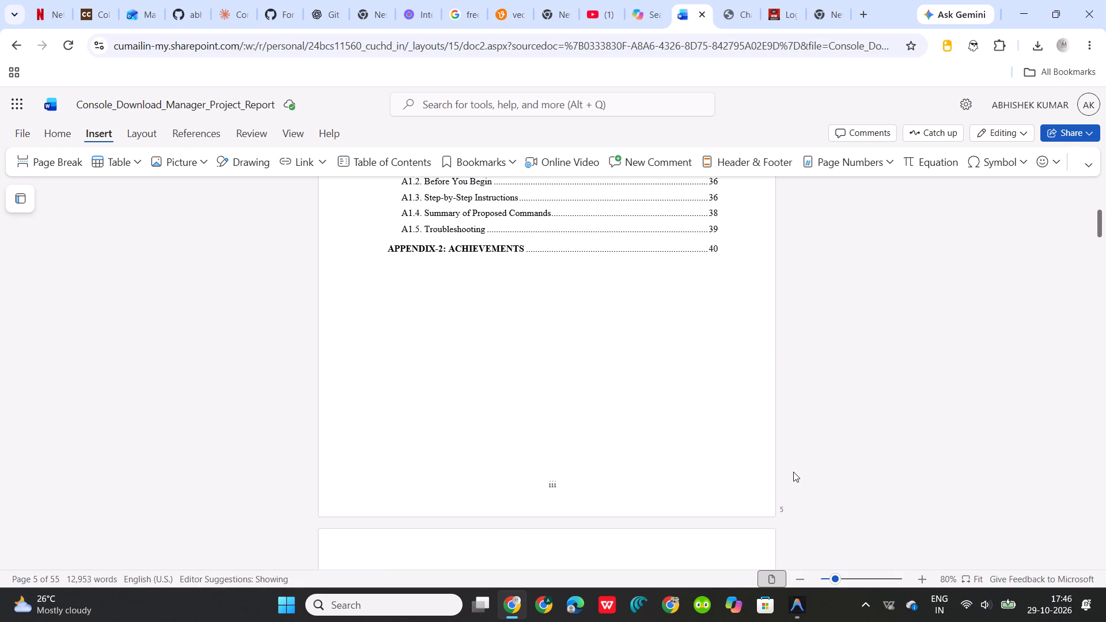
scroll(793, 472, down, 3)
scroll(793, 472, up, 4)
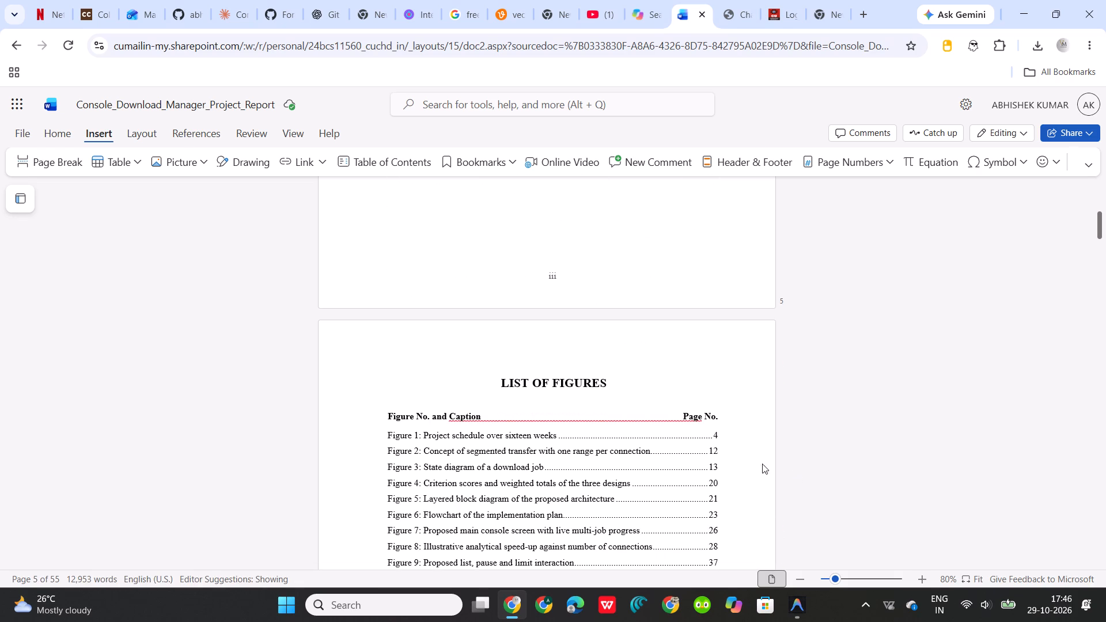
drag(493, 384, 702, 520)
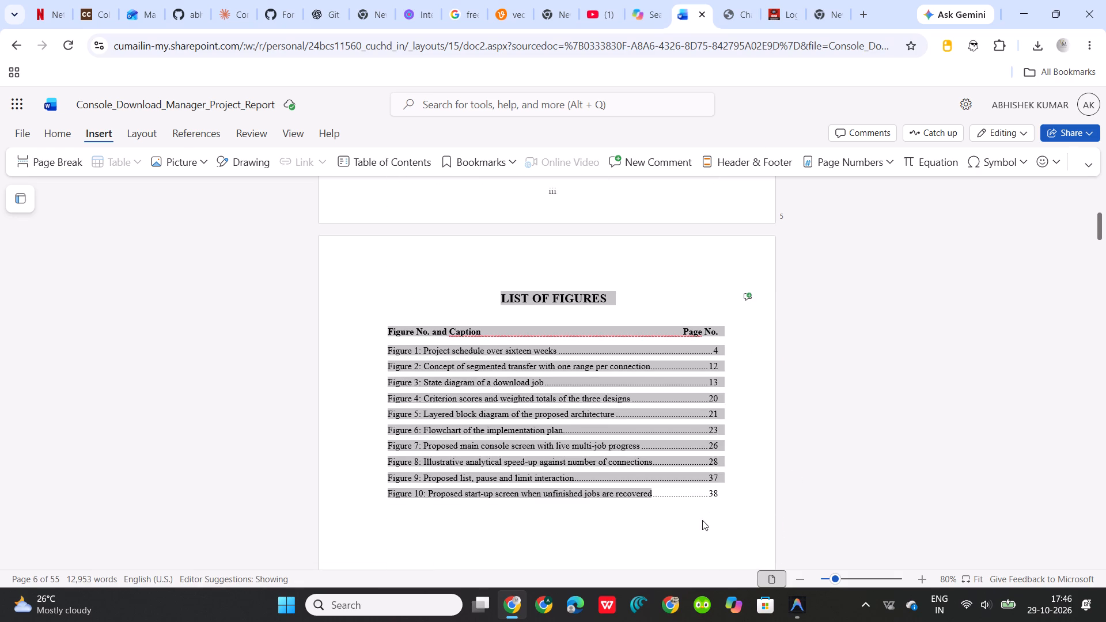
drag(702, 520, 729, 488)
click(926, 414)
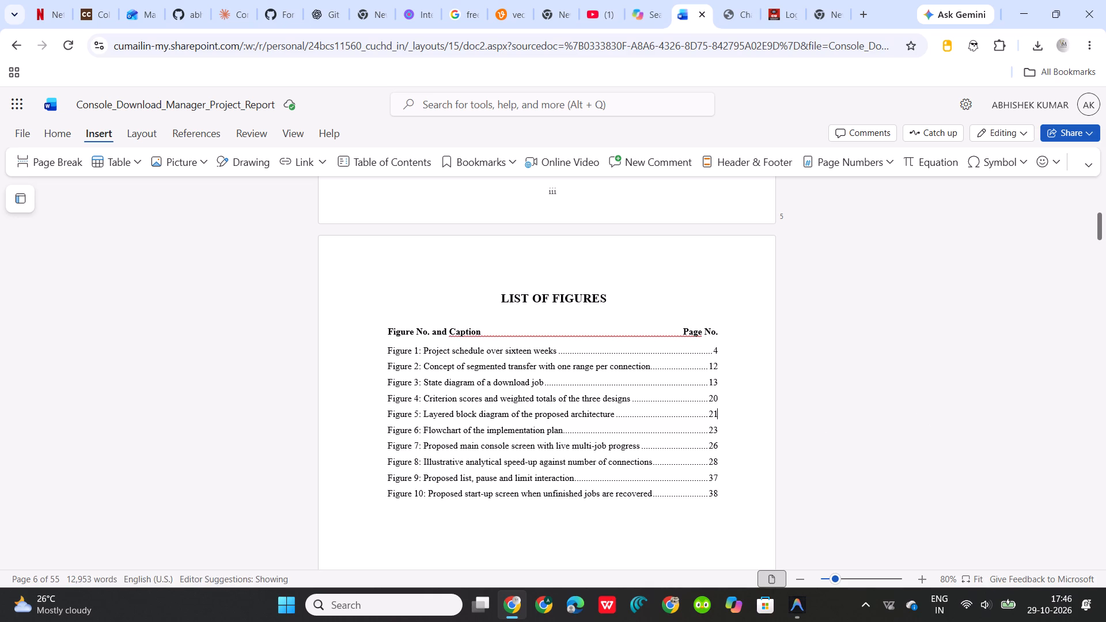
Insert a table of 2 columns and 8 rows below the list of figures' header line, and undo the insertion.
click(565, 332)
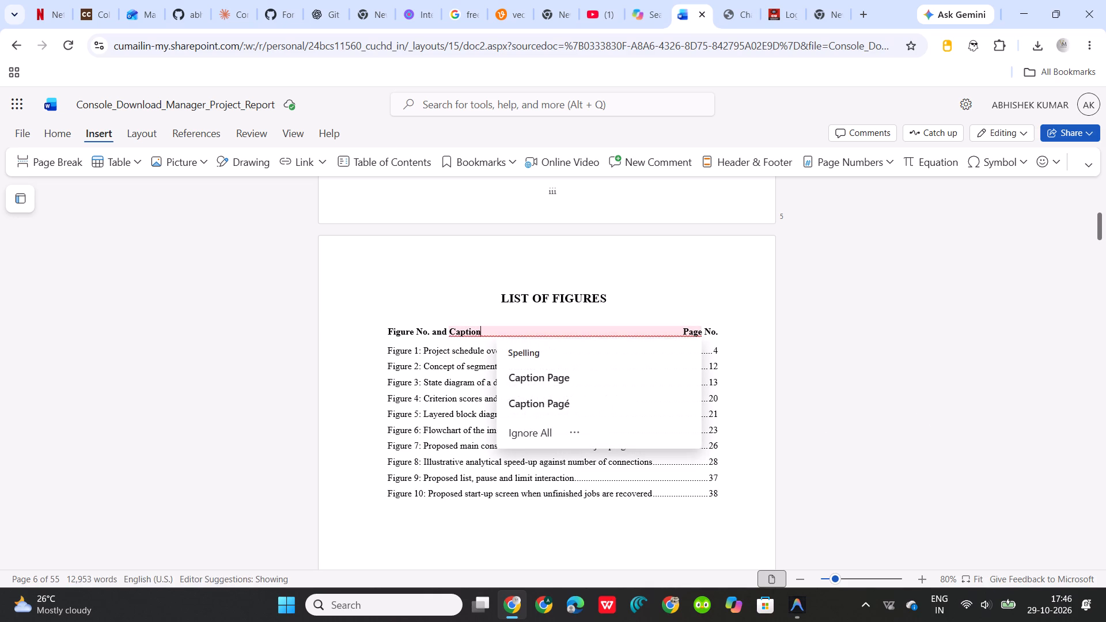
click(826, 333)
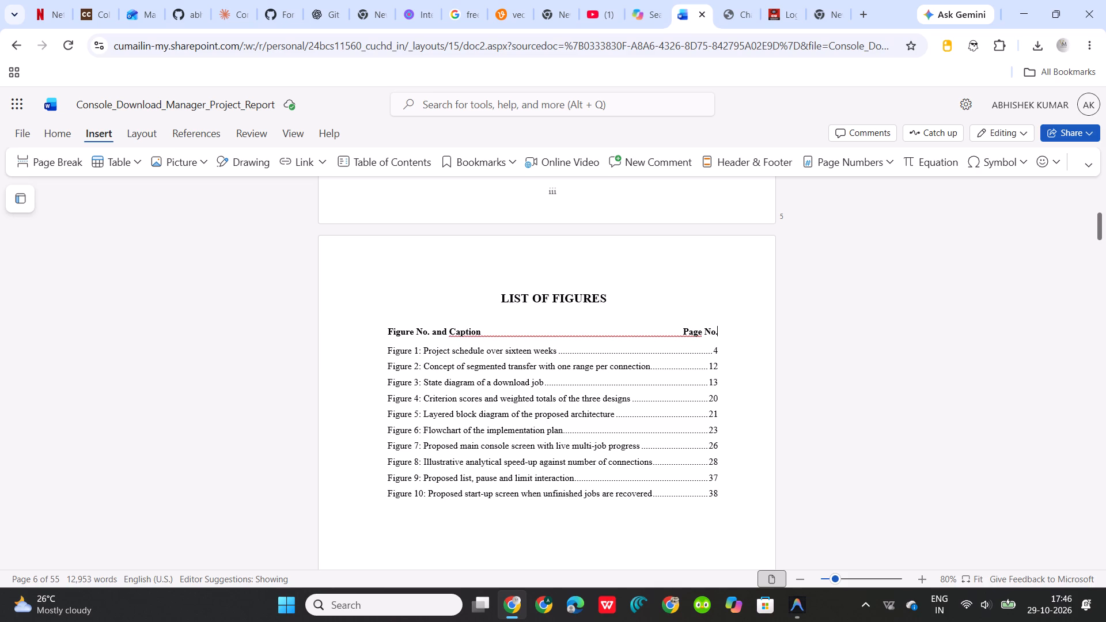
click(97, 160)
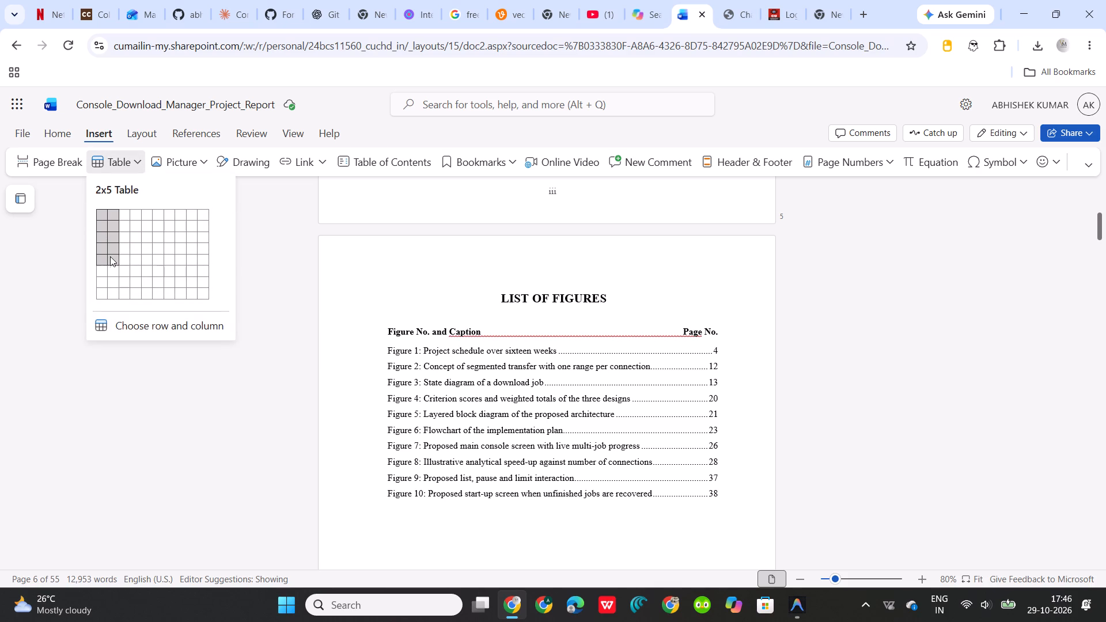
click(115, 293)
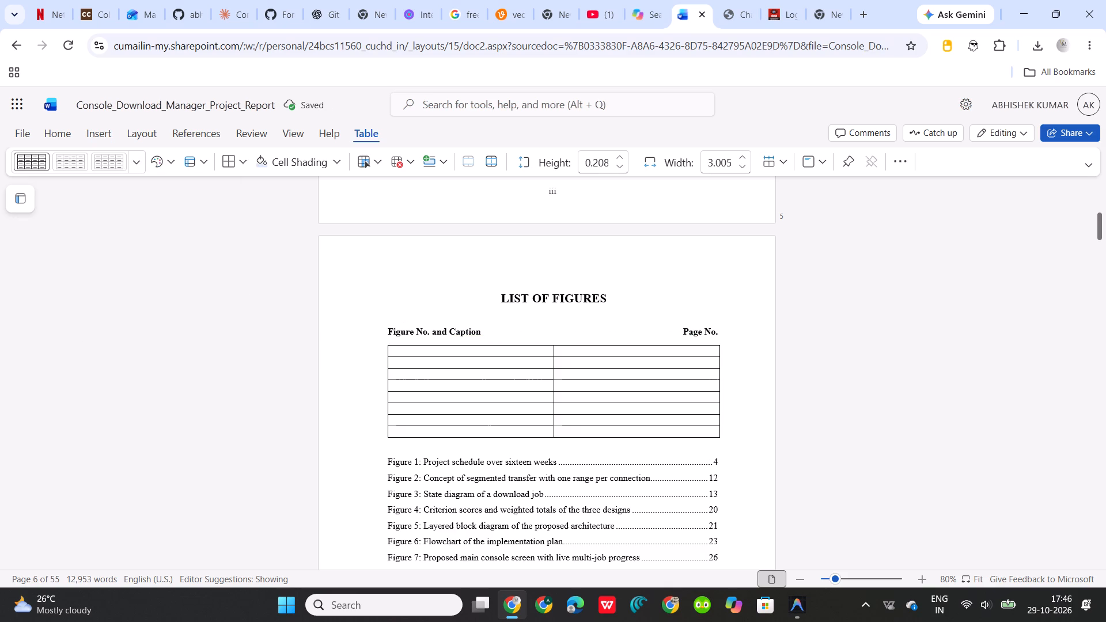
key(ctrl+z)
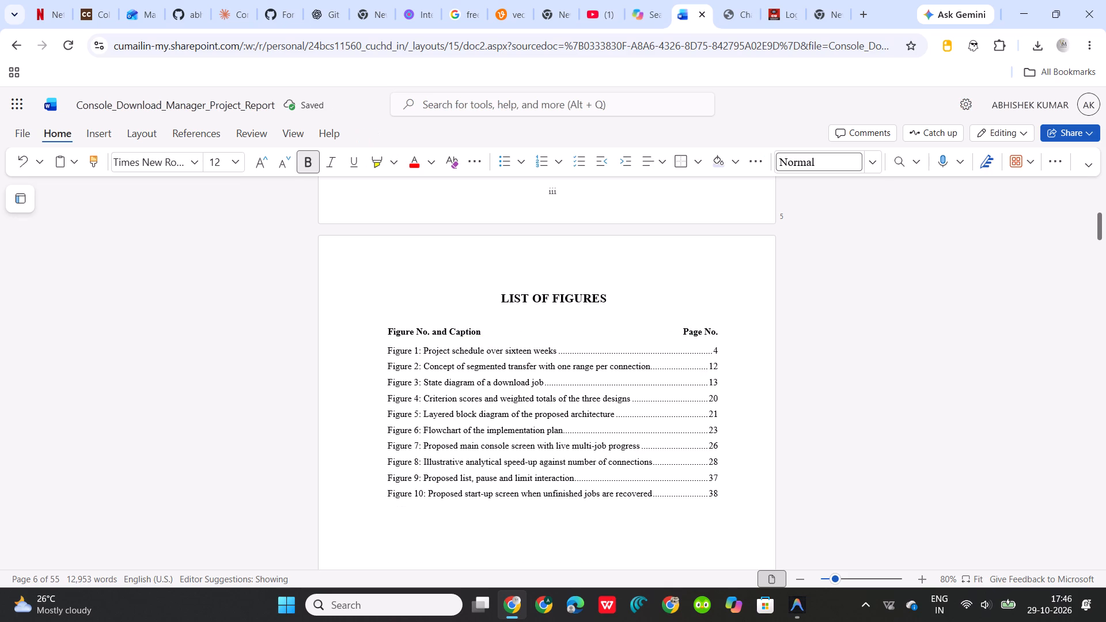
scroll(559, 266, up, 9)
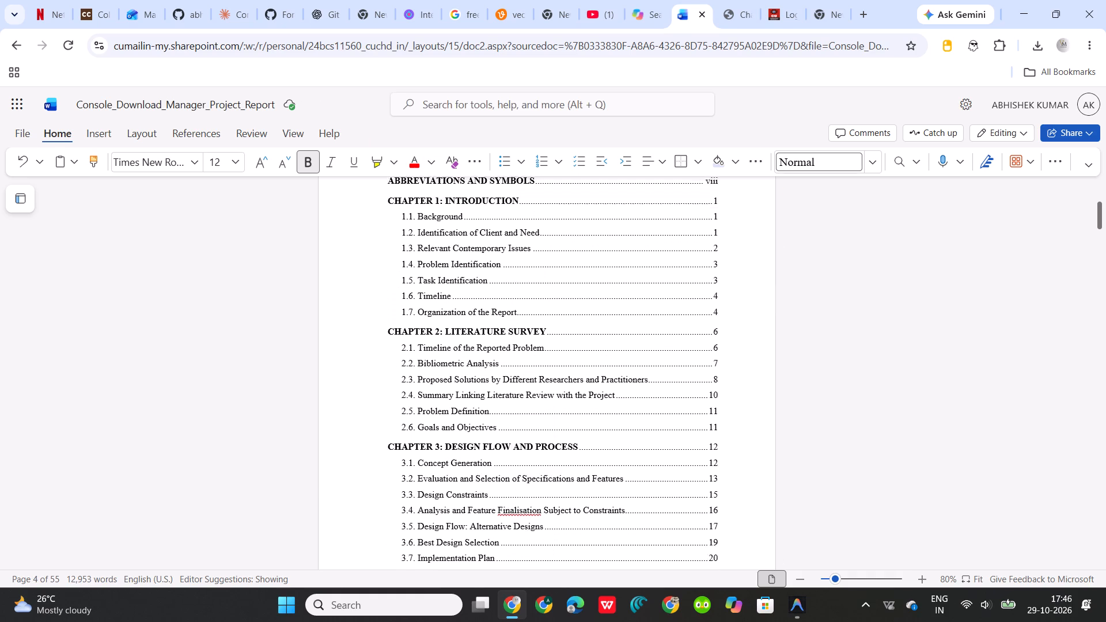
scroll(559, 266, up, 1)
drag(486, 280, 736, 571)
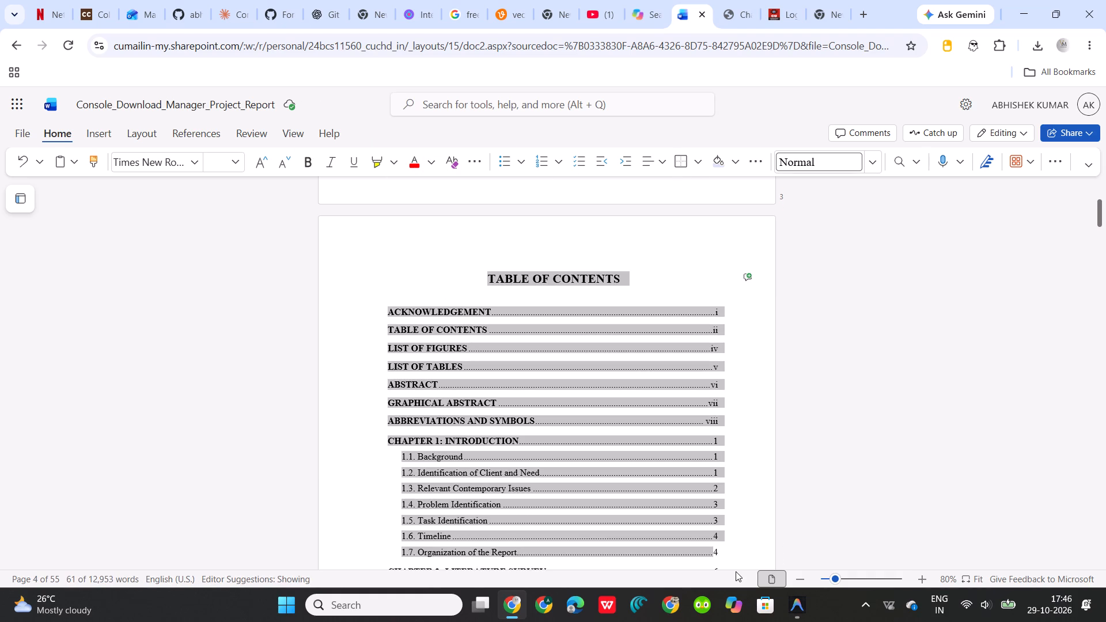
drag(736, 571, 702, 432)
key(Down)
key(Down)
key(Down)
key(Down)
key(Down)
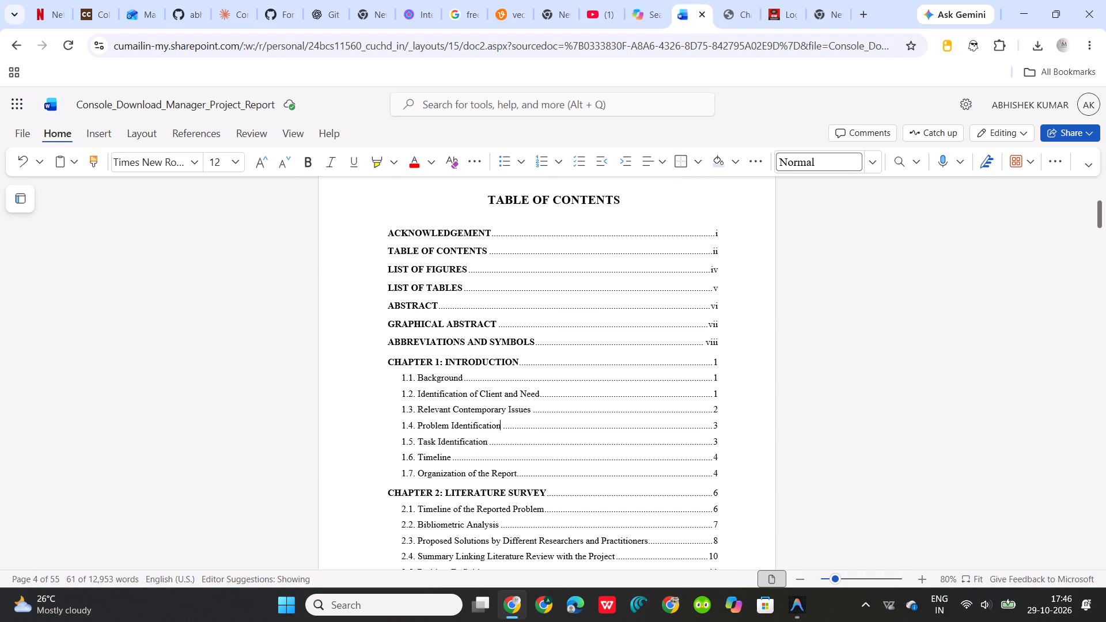
drag(484, 191, 661, 602)
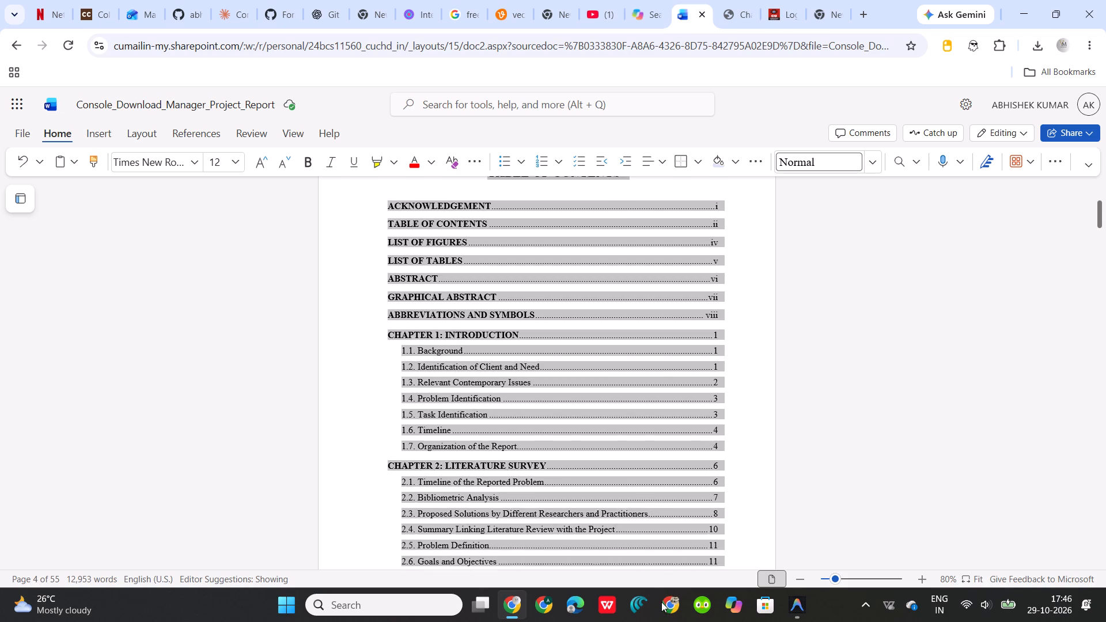
drag(661, 602, 661, 604)
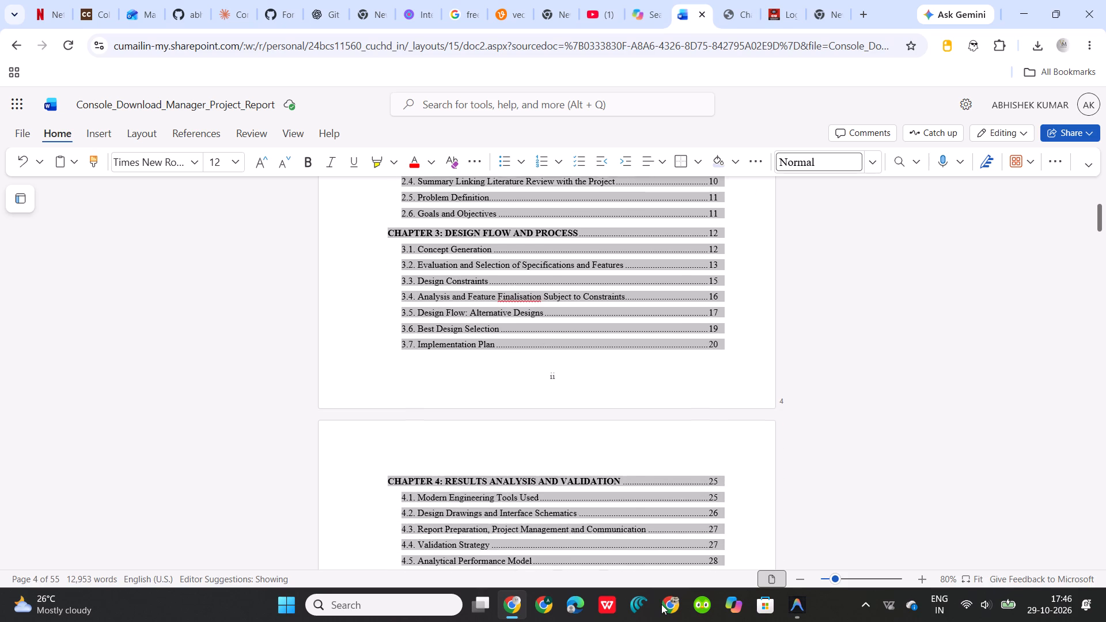
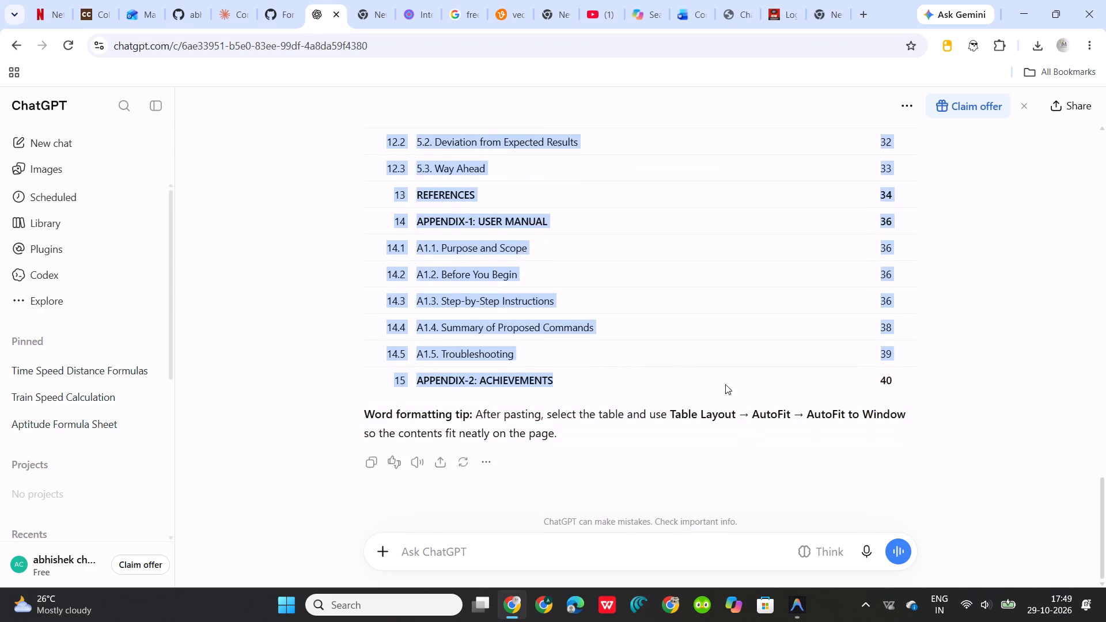
drag(725, 384, 892, 389)
key(ctrl+c)
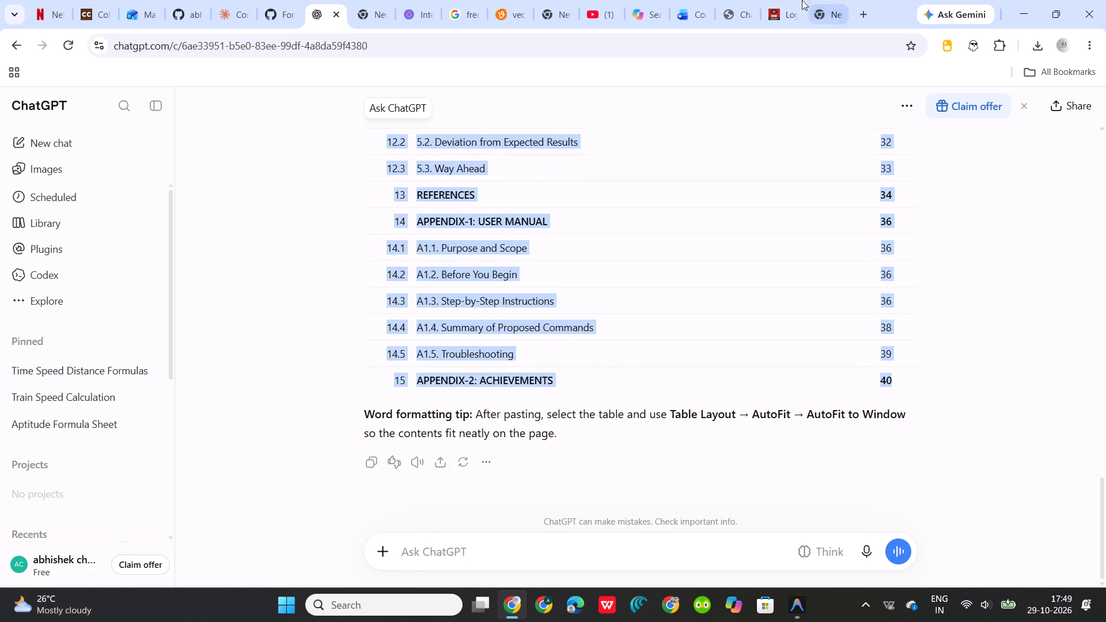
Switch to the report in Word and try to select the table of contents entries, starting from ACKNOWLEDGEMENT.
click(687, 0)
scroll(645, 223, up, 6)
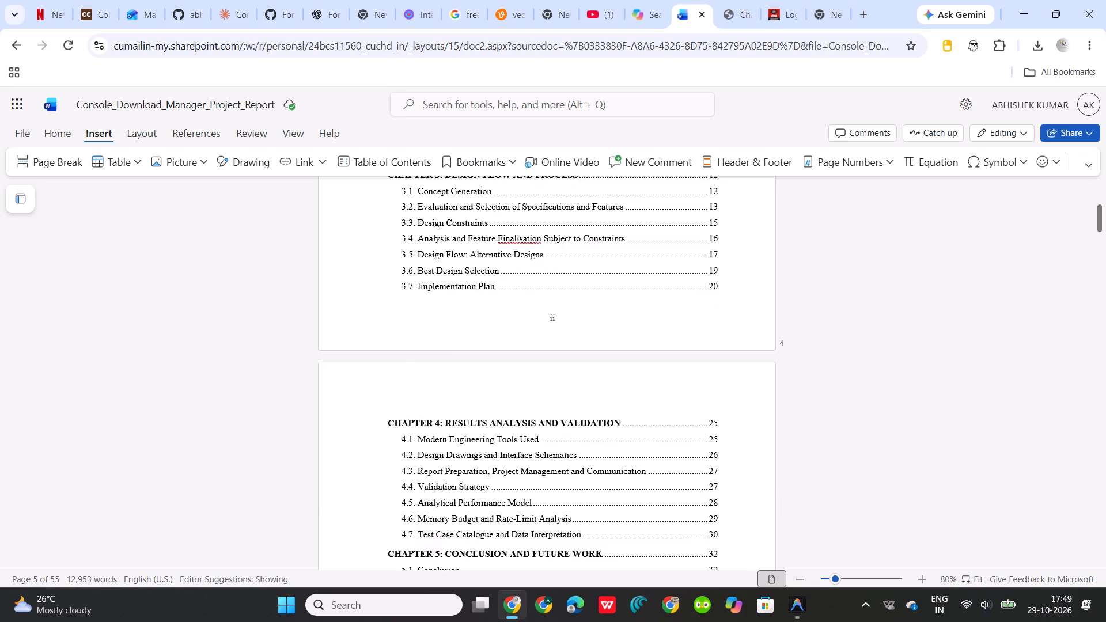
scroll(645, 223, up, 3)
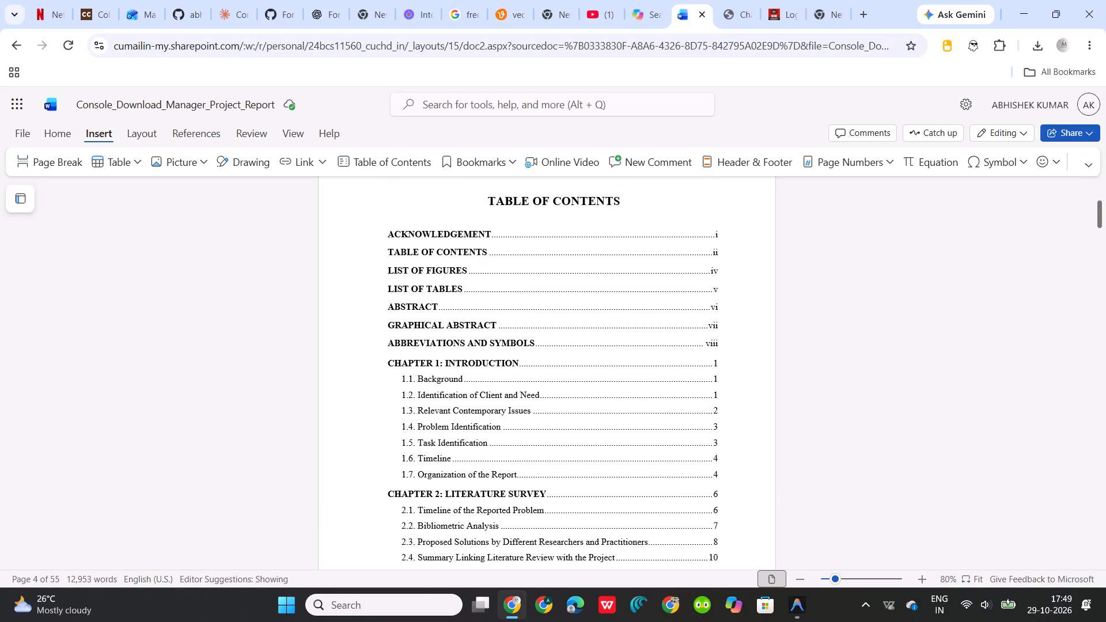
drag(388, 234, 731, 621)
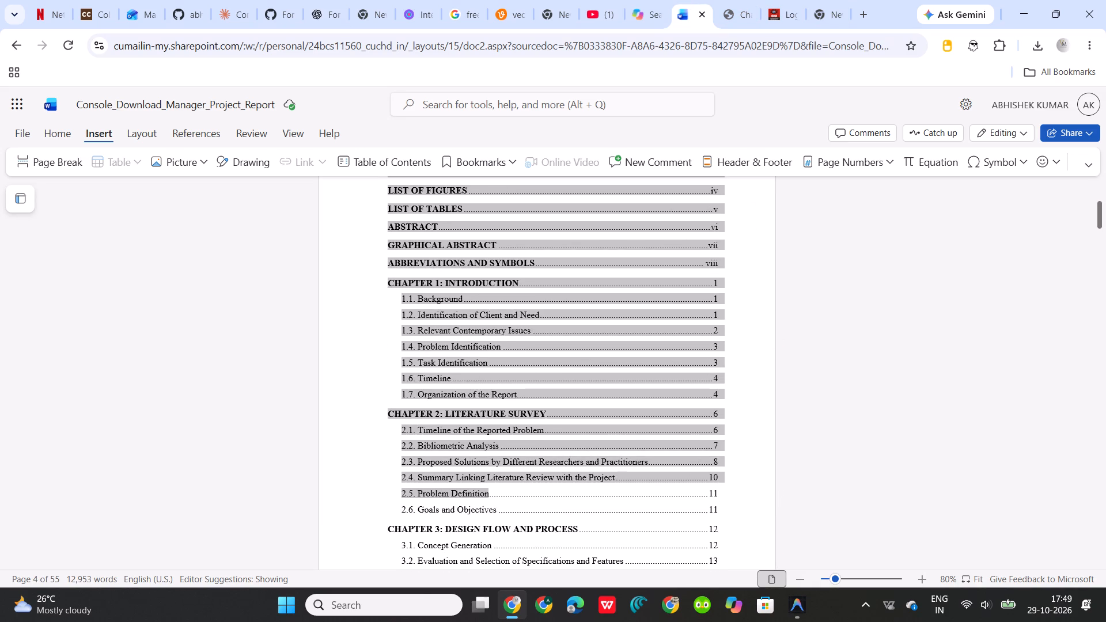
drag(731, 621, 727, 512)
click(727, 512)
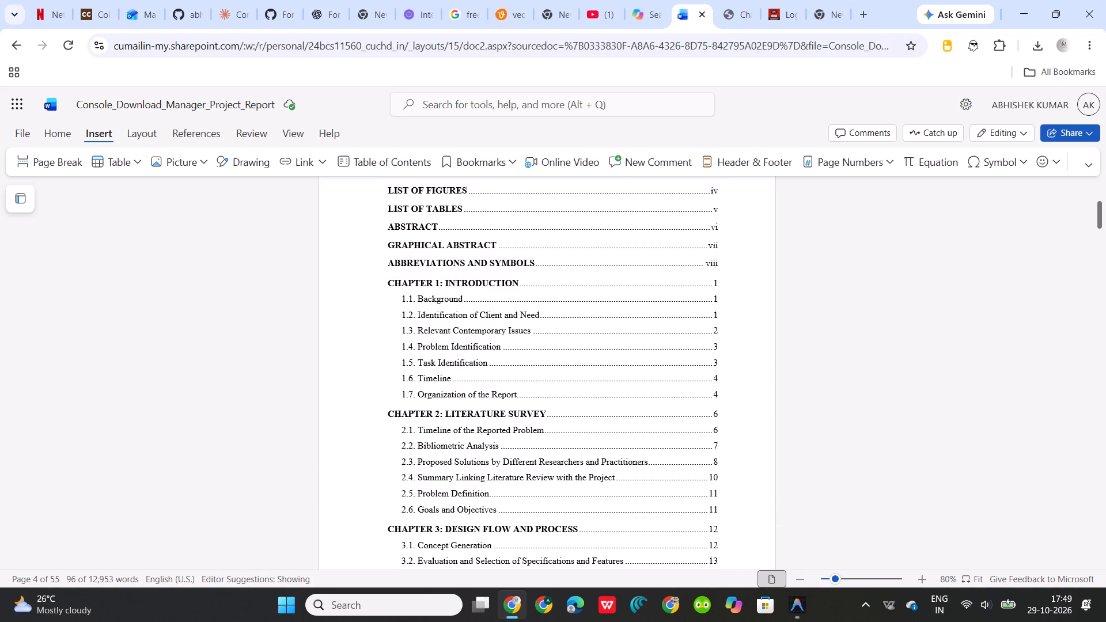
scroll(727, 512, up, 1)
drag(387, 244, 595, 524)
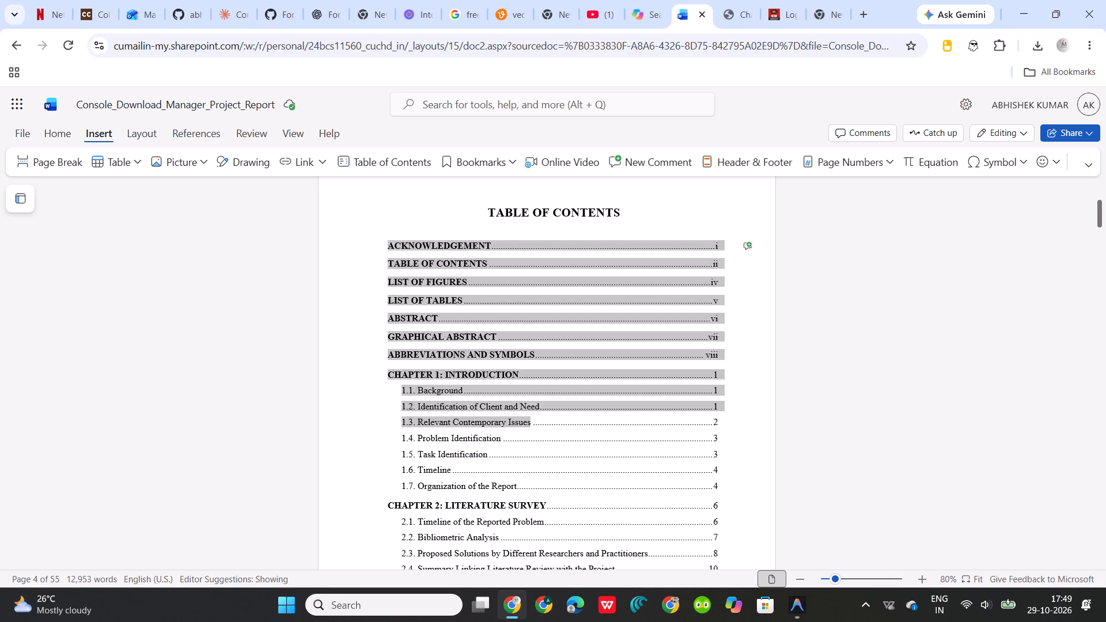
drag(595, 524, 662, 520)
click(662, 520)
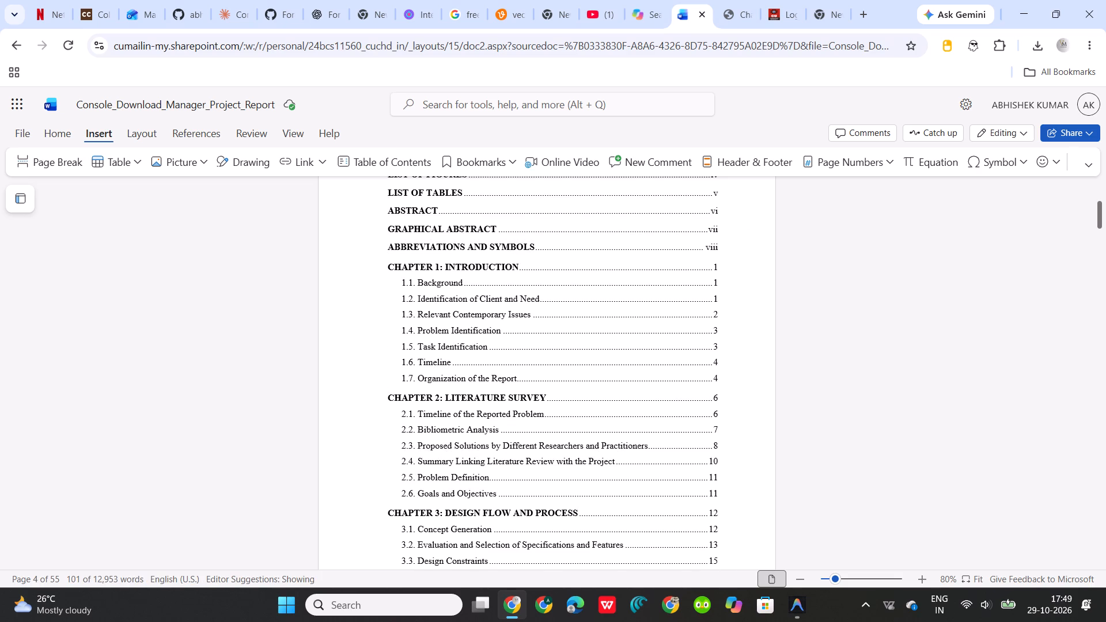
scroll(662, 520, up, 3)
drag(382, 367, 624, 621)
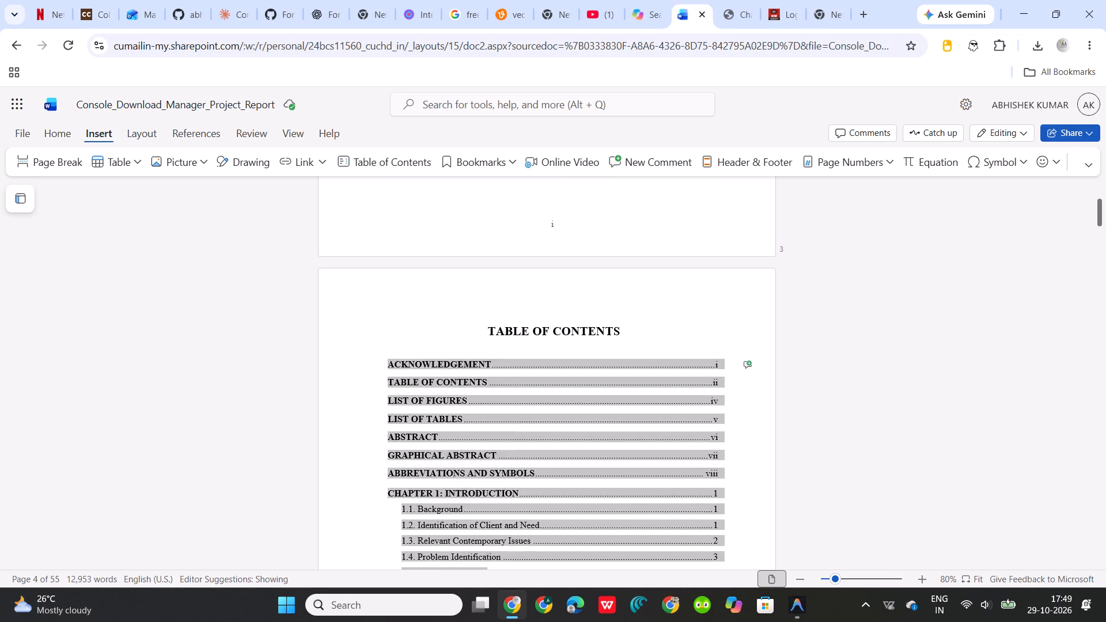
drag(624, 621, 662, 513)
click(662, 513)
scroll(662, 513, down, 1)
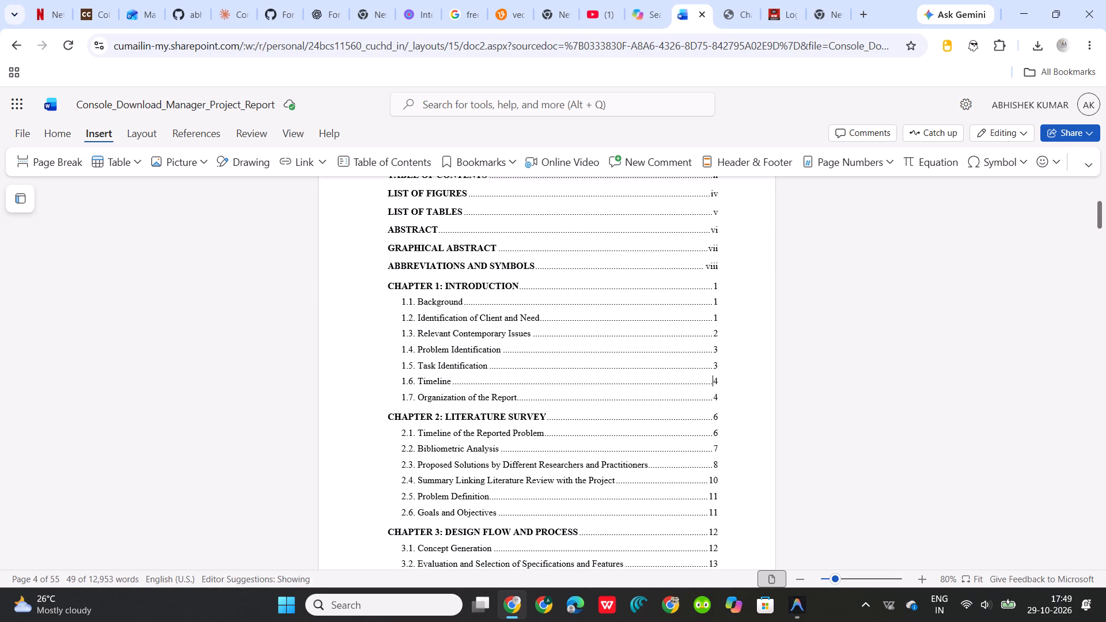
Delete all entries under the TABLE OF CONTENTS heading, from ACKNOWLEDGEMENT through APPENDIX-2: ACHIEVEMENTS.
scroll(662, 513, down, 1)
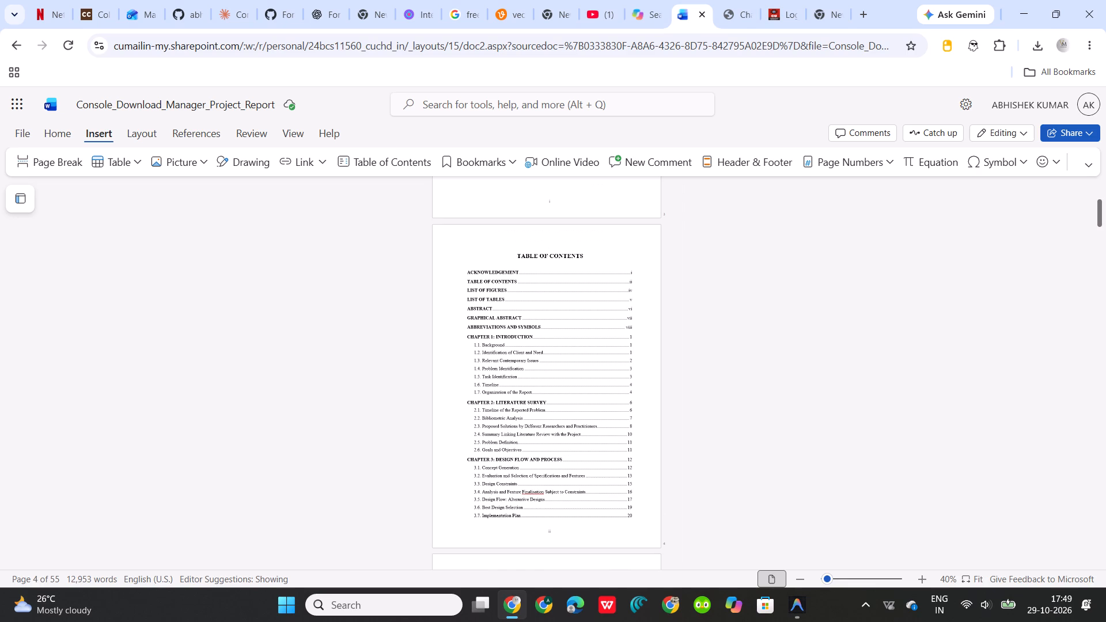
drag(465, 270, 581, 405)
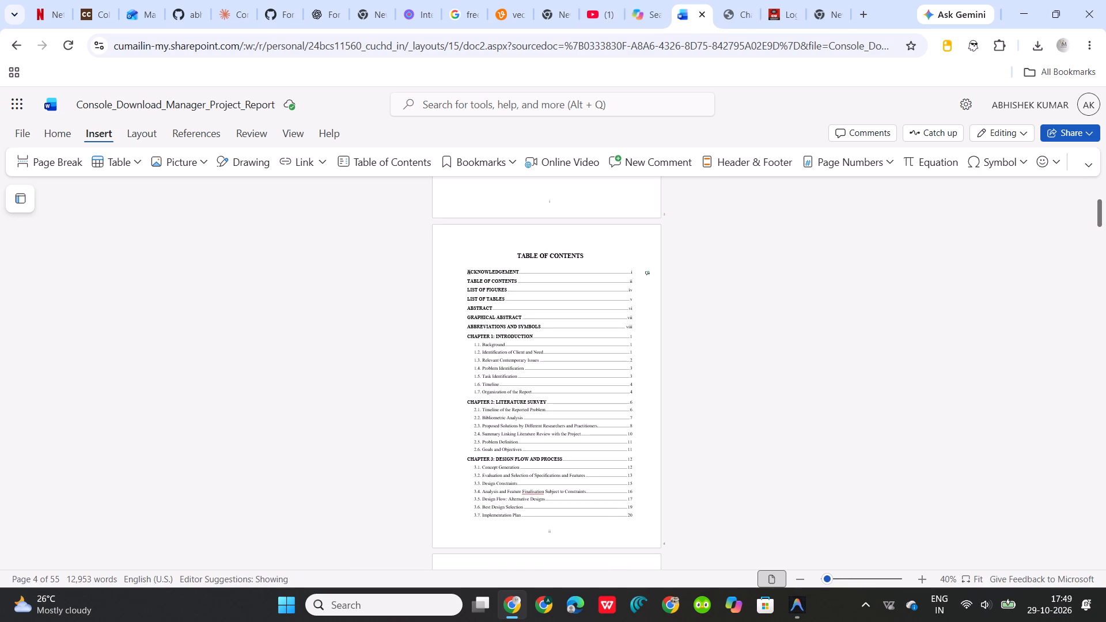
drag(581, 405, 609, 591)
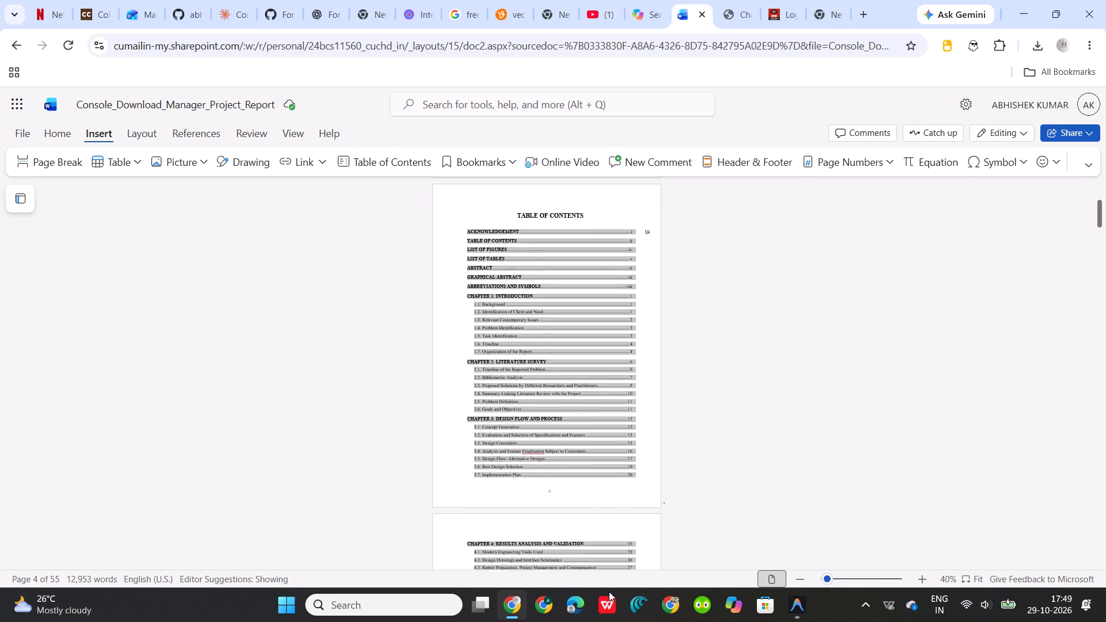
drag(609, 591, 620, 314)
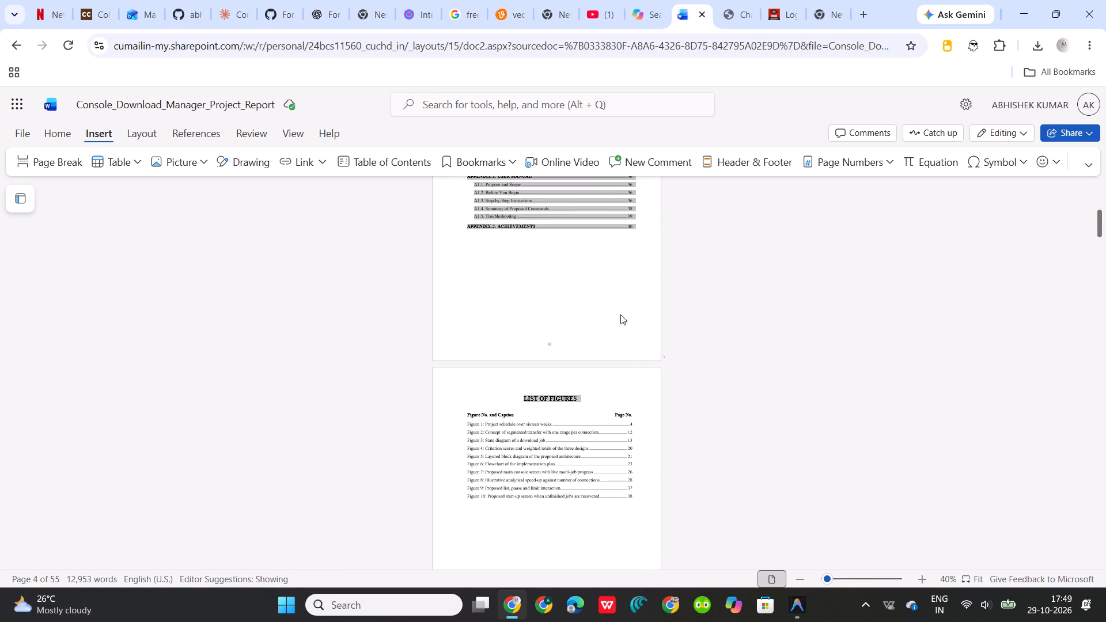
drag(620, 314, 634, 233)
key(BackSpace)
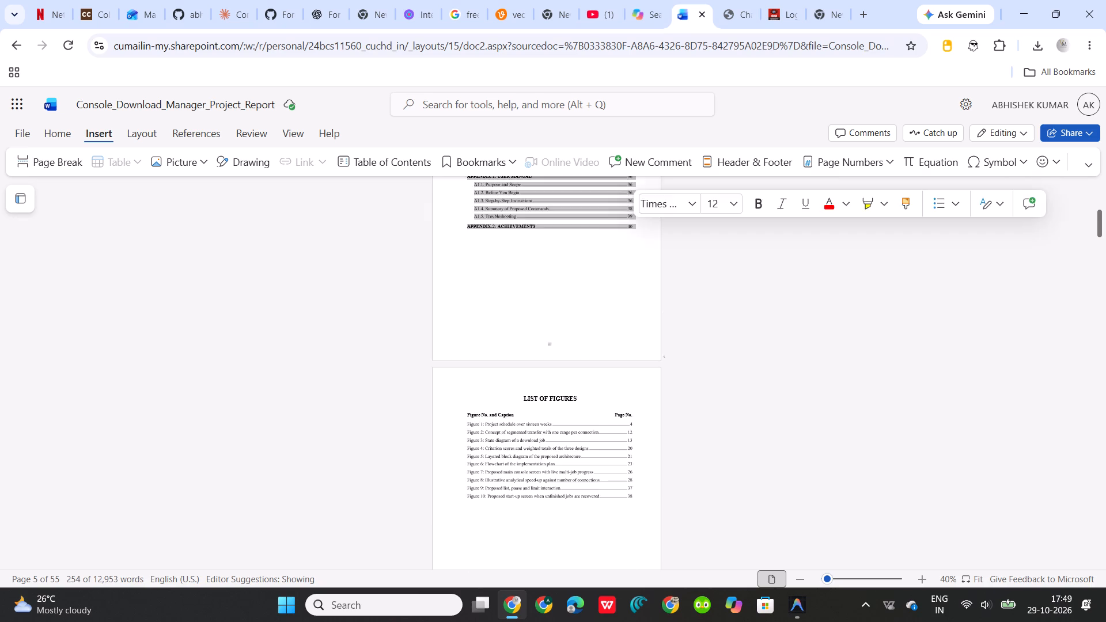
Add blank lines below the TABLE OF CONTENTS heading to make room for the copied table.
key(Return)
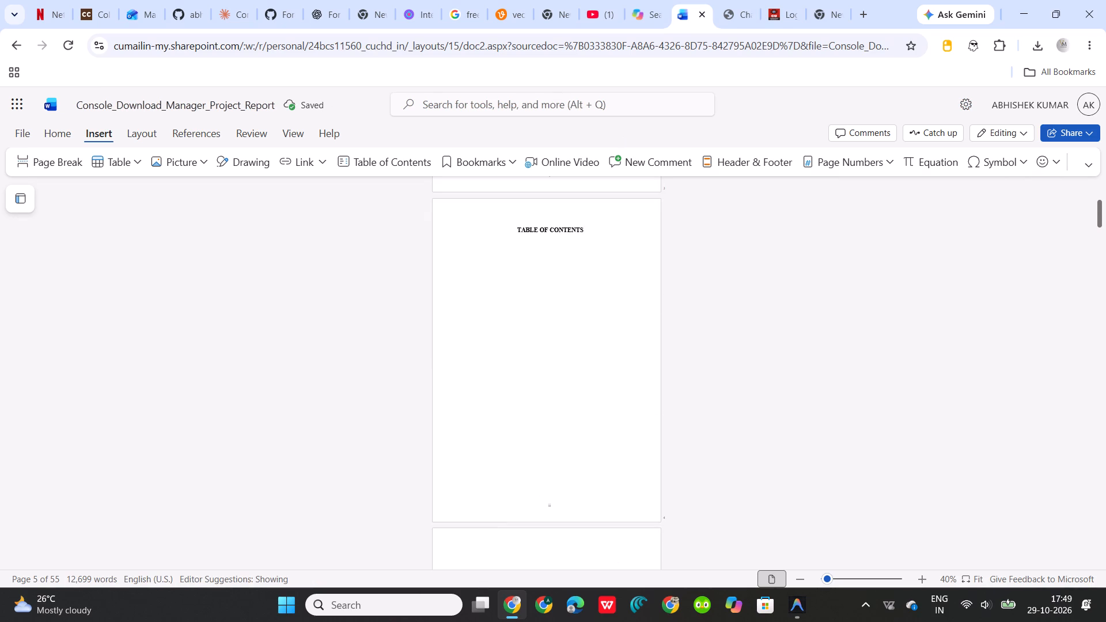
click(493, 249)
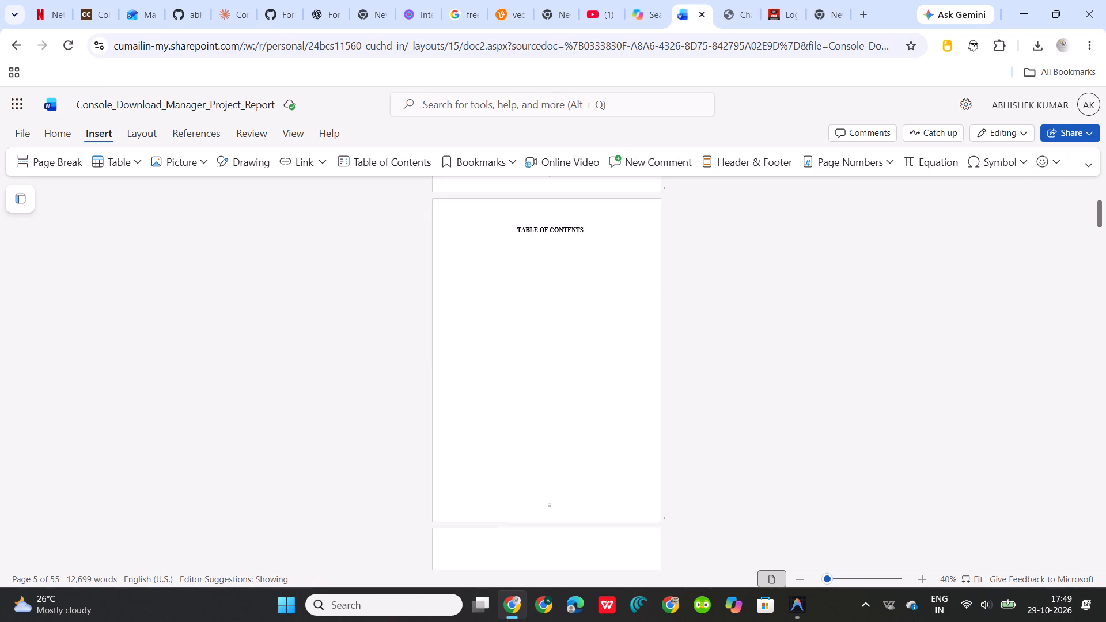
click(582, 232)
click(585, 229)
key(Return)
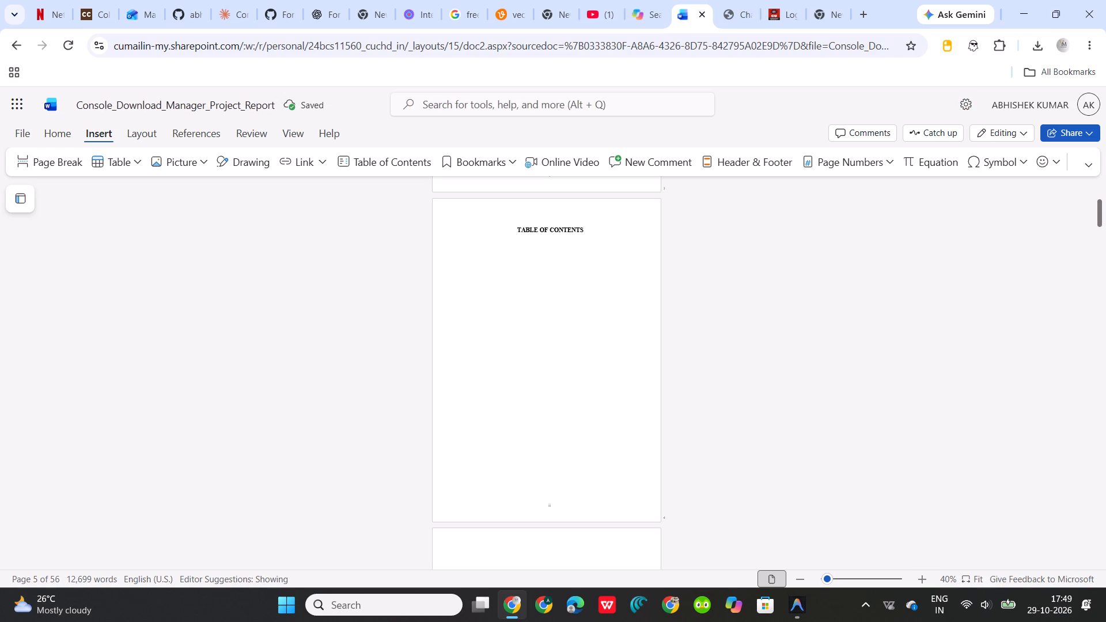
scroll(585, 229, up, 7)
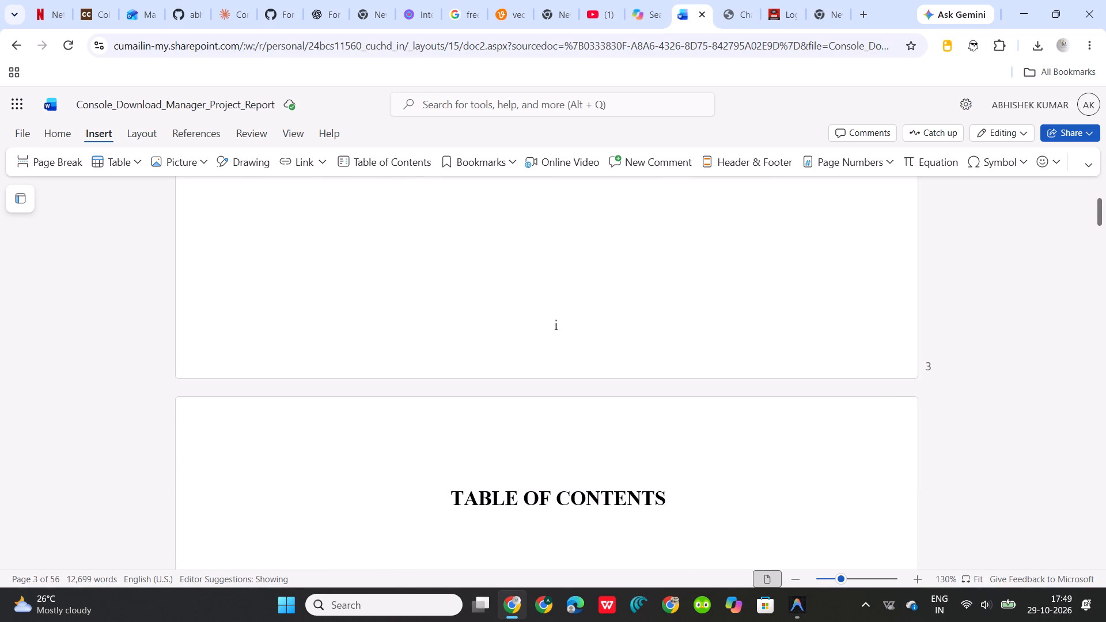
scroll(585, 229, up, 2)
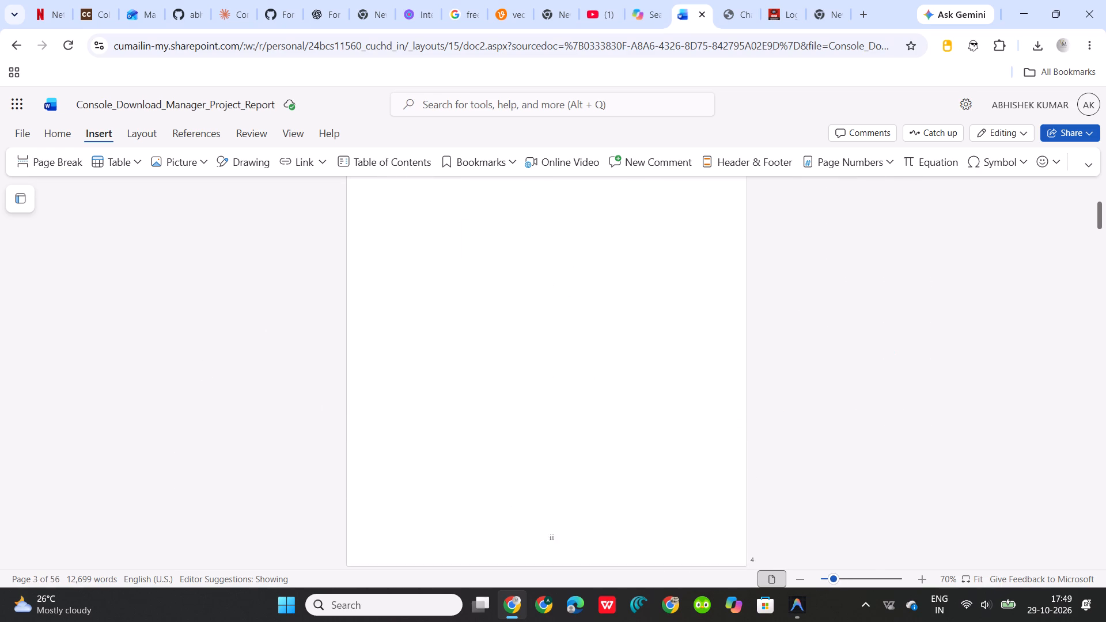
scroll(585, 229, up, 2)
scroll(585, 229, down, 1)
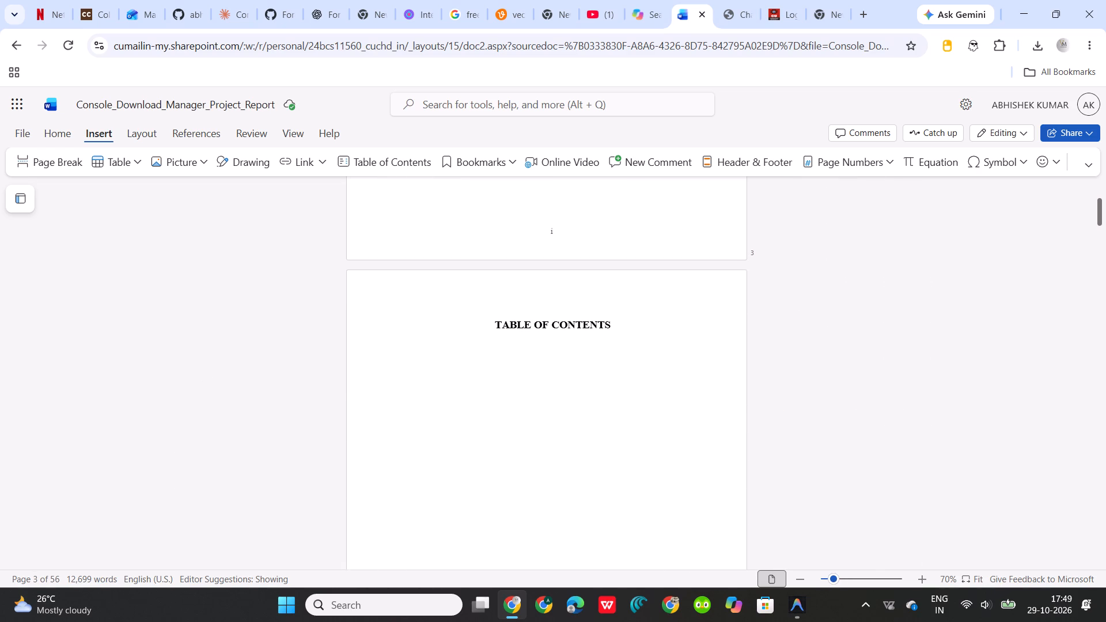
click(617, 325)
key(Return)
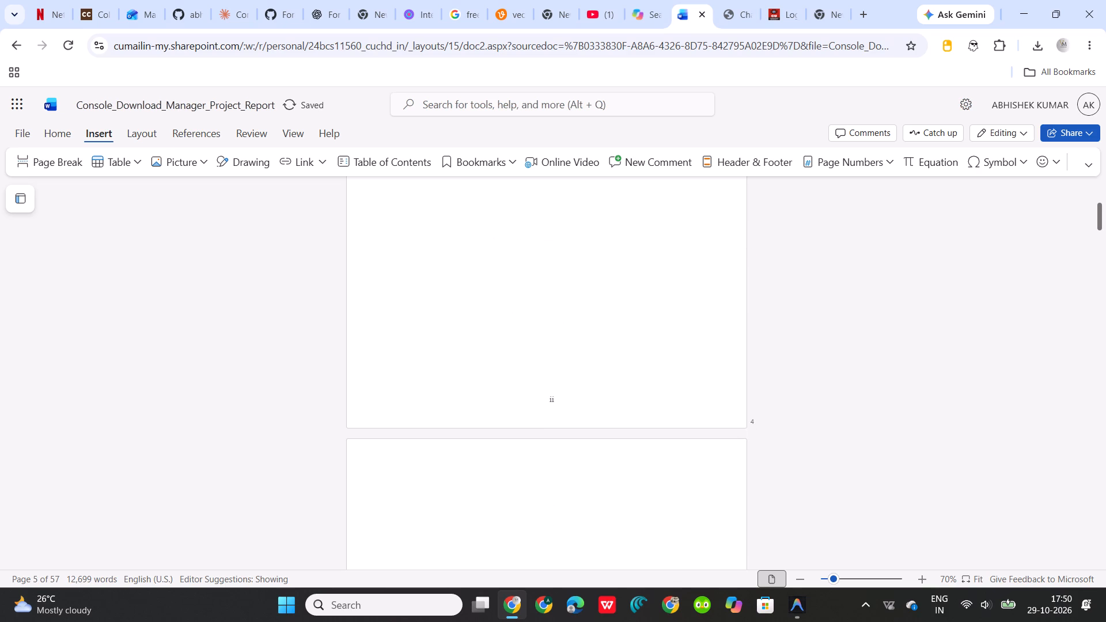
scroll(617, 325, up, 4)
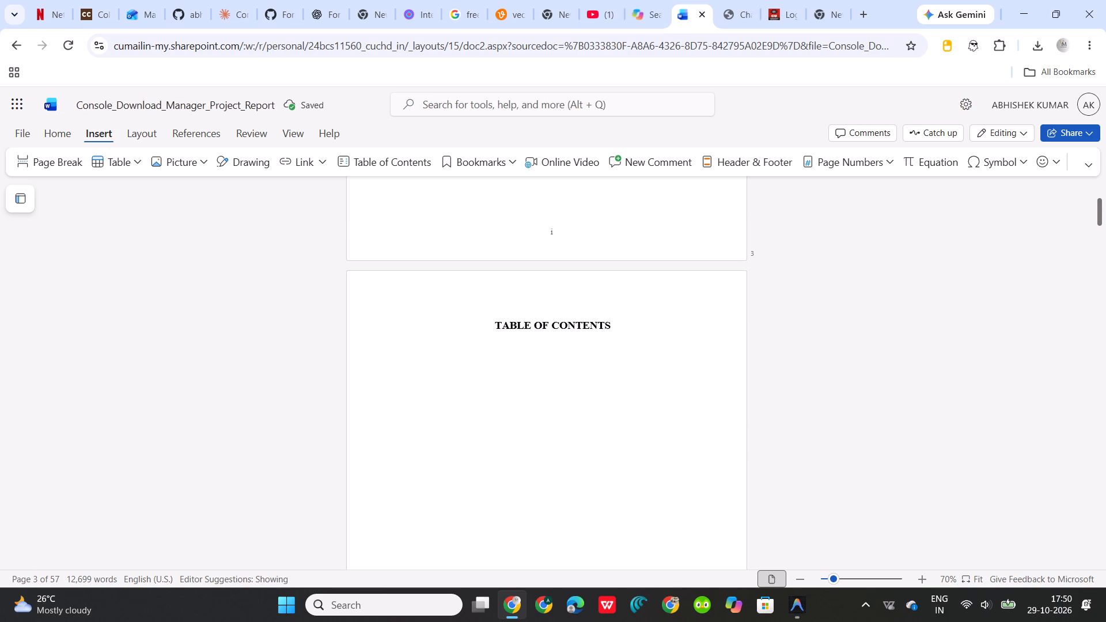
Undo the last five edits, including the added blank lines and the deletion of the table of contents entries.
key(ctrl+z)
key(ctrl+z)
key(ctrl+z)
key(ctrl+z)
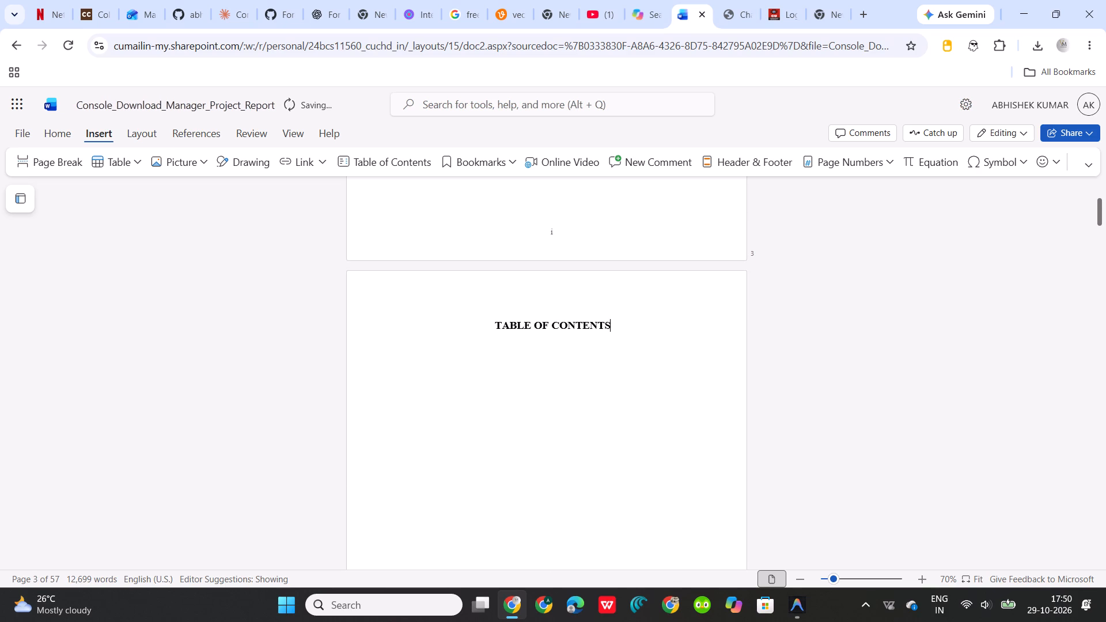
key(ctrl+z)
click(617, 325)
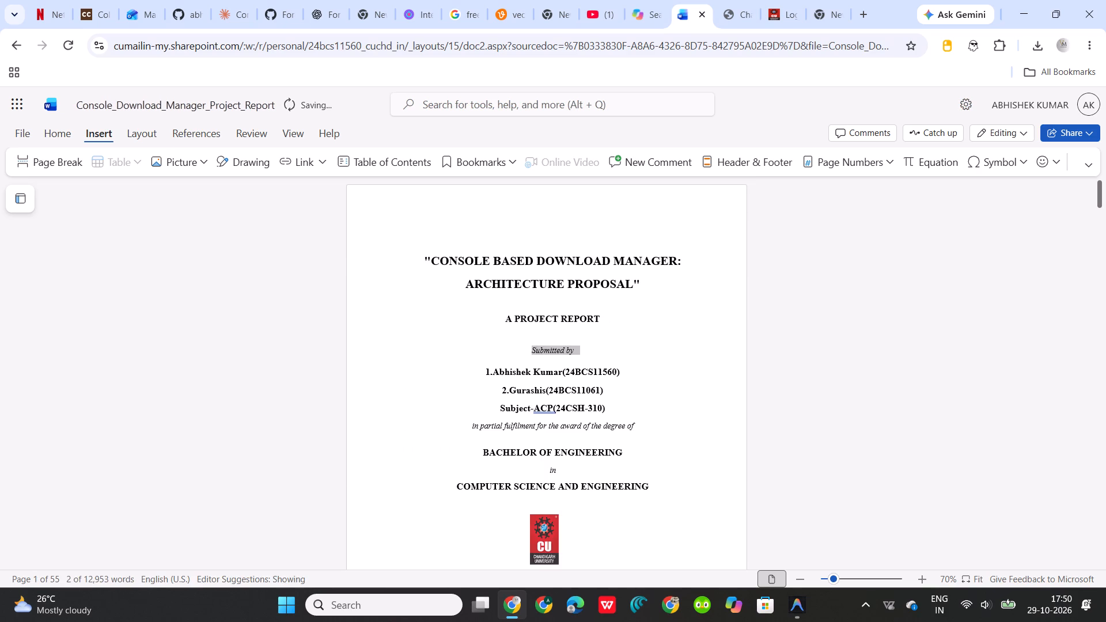
Insert a row above the first row of the signature table on the BONAFIDE CERTIFICATE page.
scroll(617, 325, down, 3)
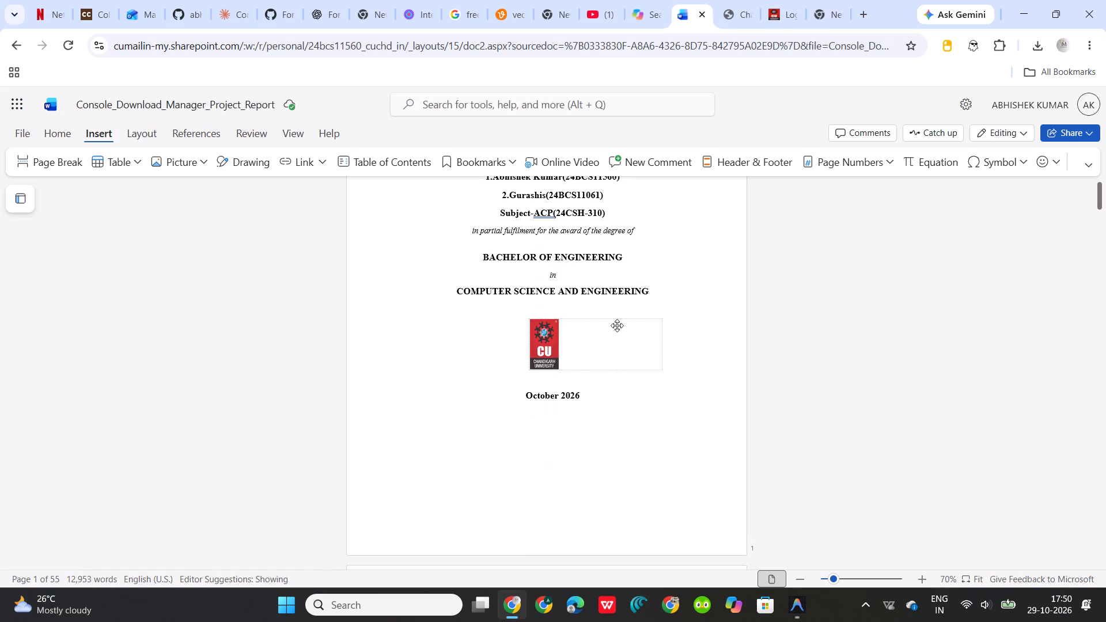
scroll(617, 325, down, 1)
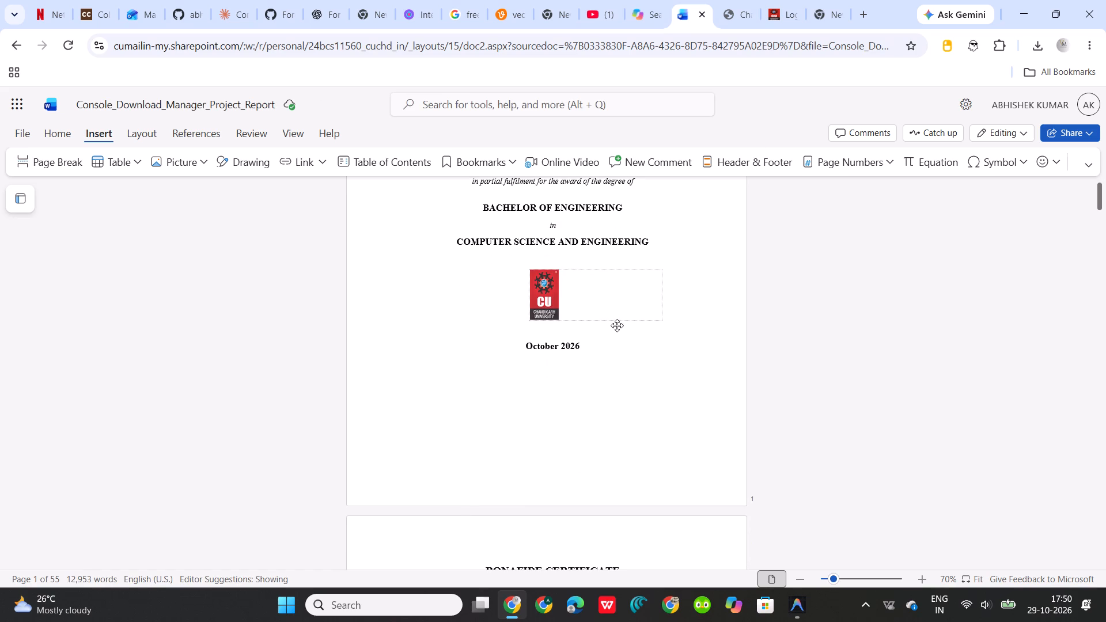
scroll(819, 313, down, 4)
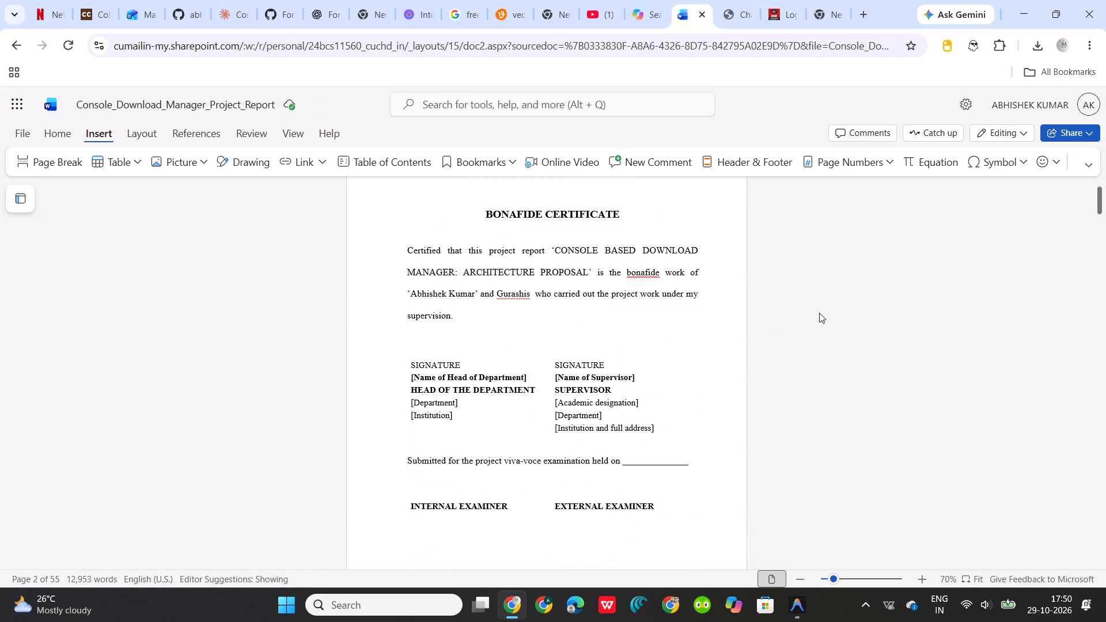
scroll(819, 313, down, 2)
scroll(819, 313, up, 3)
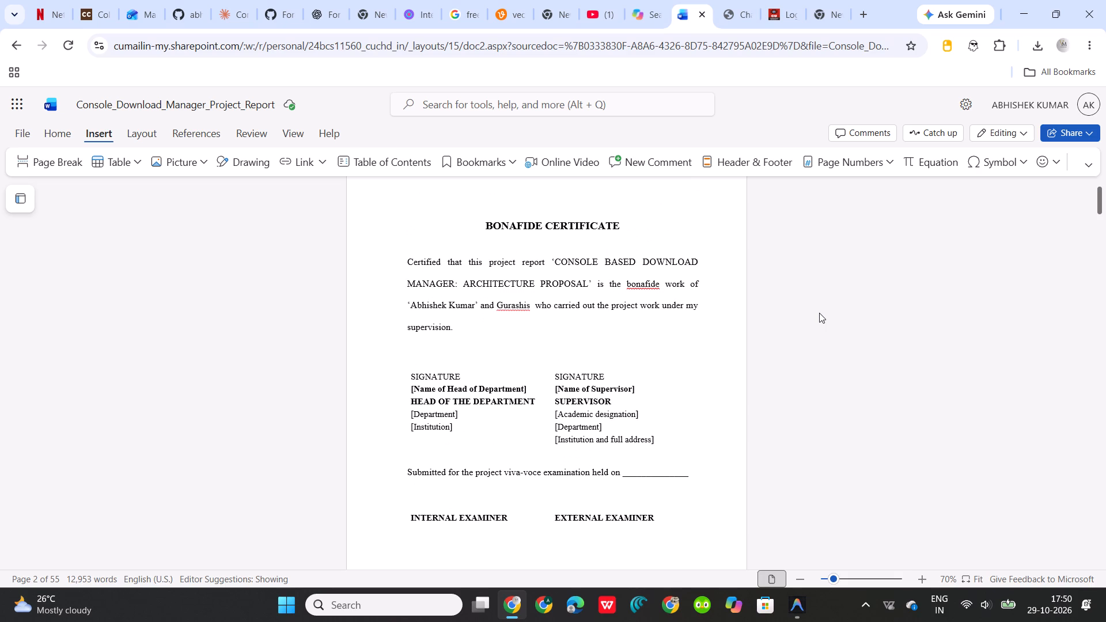
scroll(819, 313, down, 1)
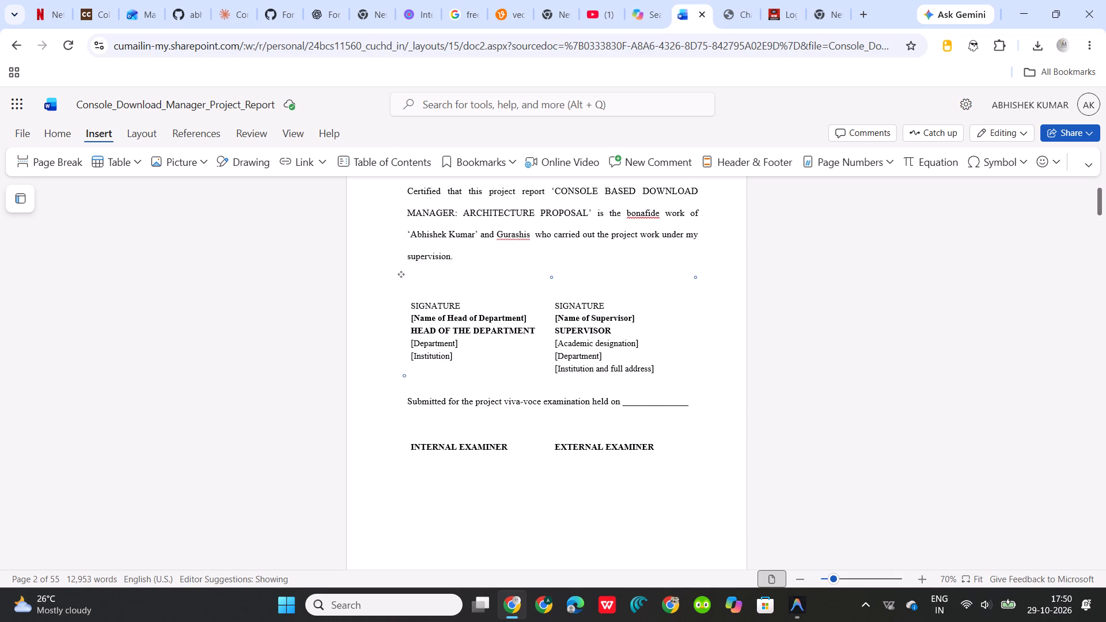
click(402, 276)
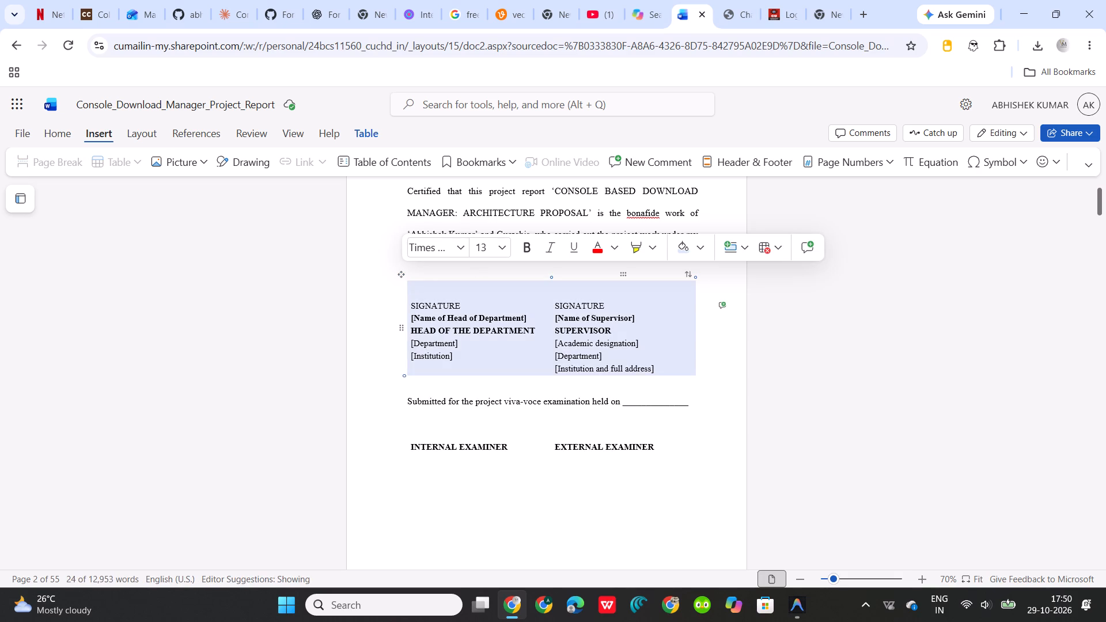
click(115, 163)
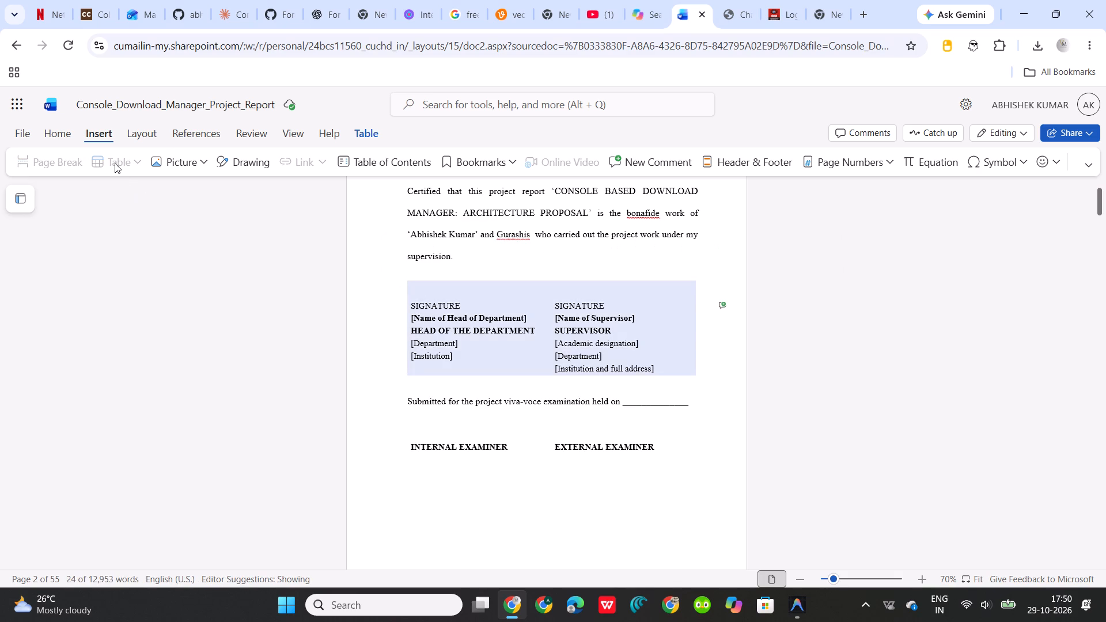
click(115, 163)
drag(115, 163, 551, 337)
click(400, 277)
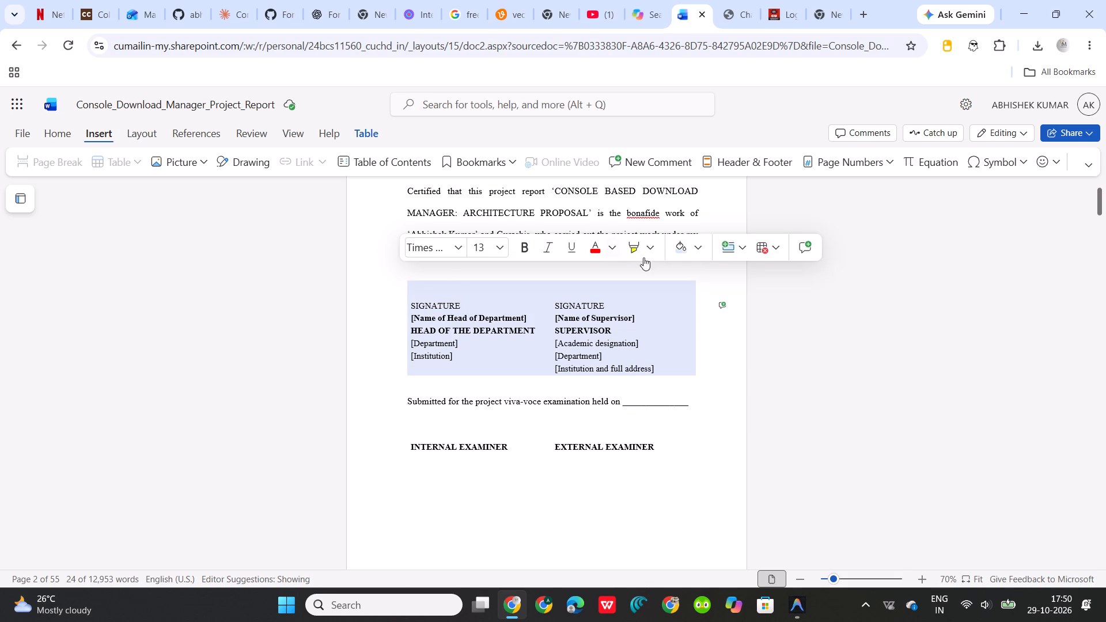
click(726, 248)
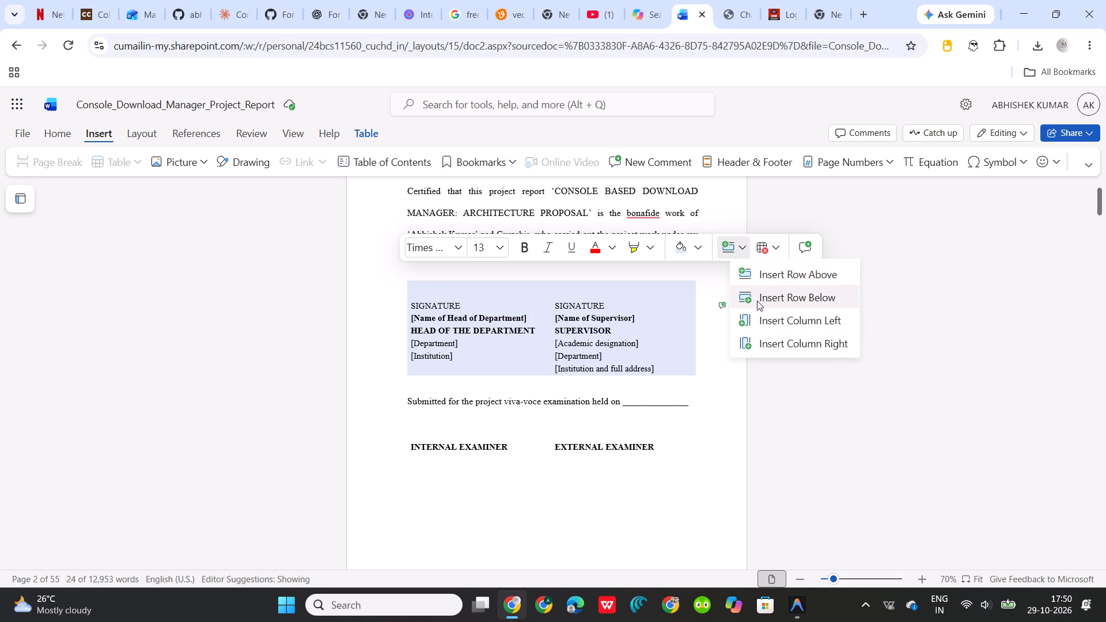
click(763, 278)
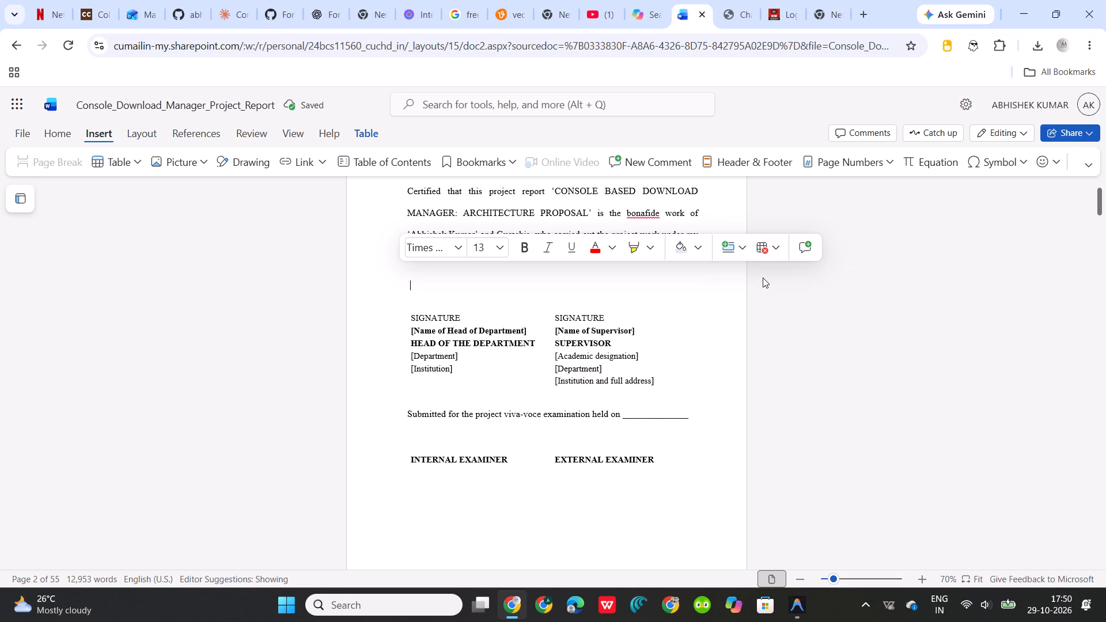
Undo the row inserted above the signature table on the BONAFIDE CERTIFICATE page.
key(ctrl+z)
Examine the signature table's columns and the overall layout of the BONAFIDE CERTIFICATE page.
click(616, 343)
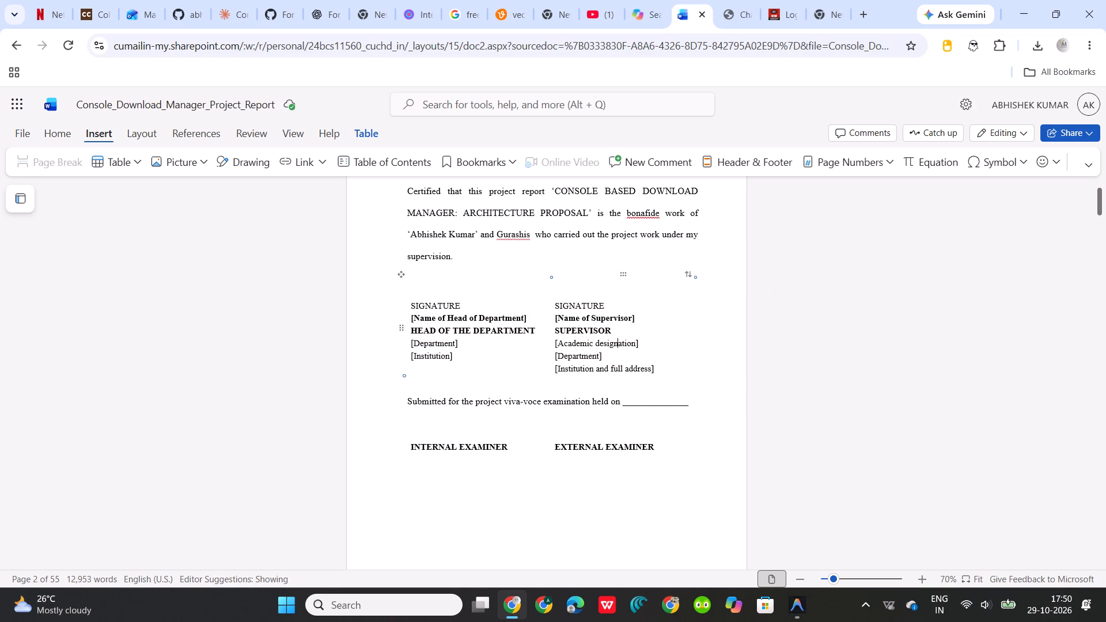
drag(551, 277, 559, 278)
drag(559, 278, 623, 271)
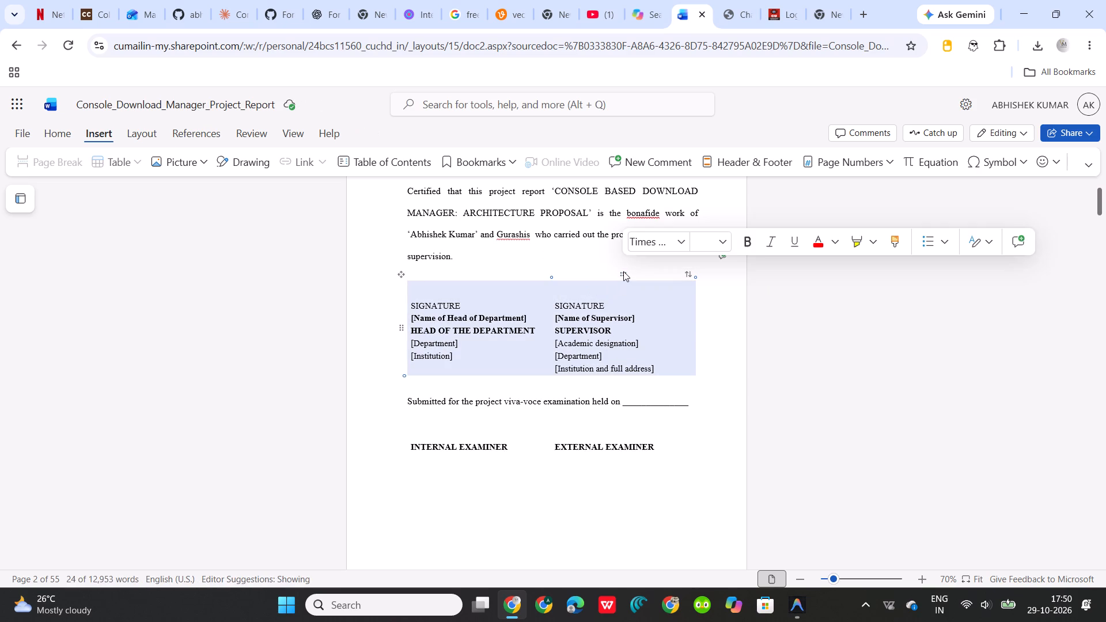
click(623, 271)
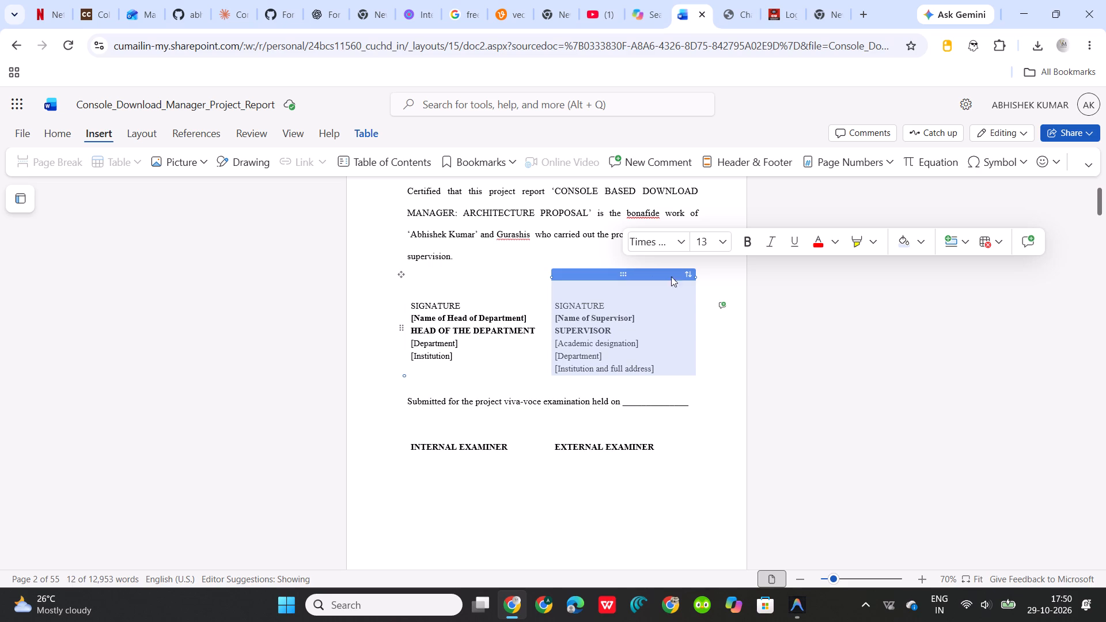
drag(694, 275, 710, 277)
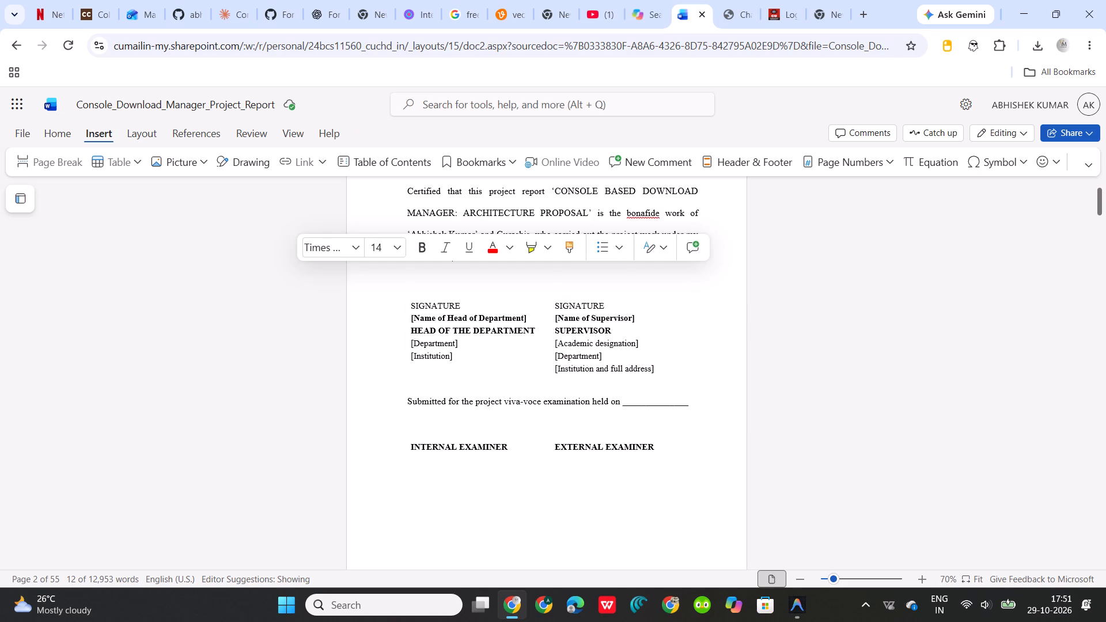
click(668, 297)
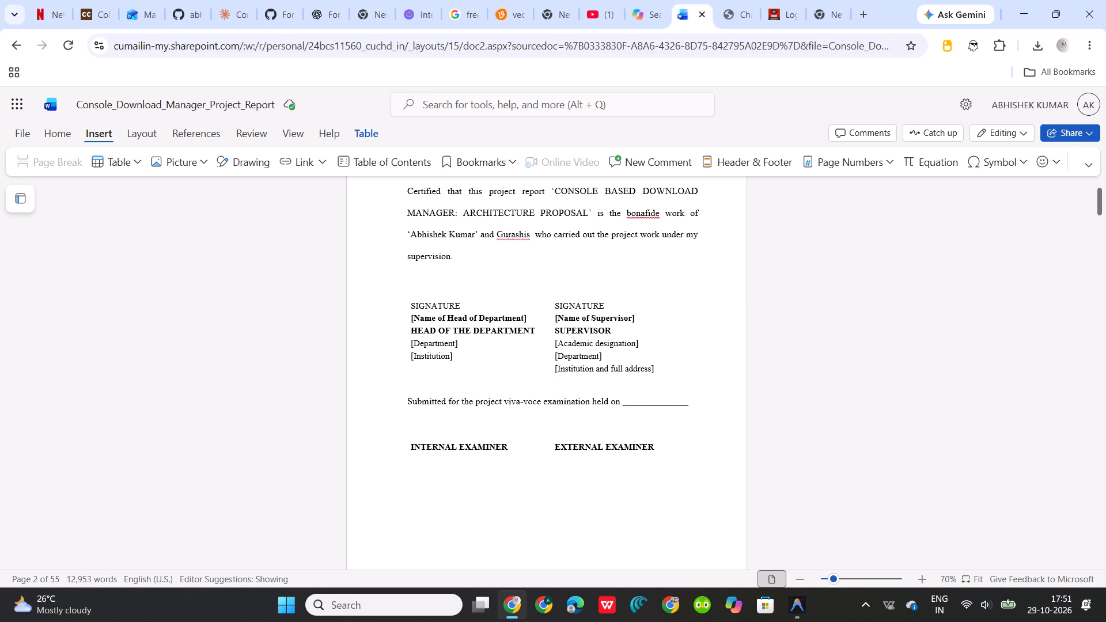
click(547, 308)
scroll(547, 308, up, 1)
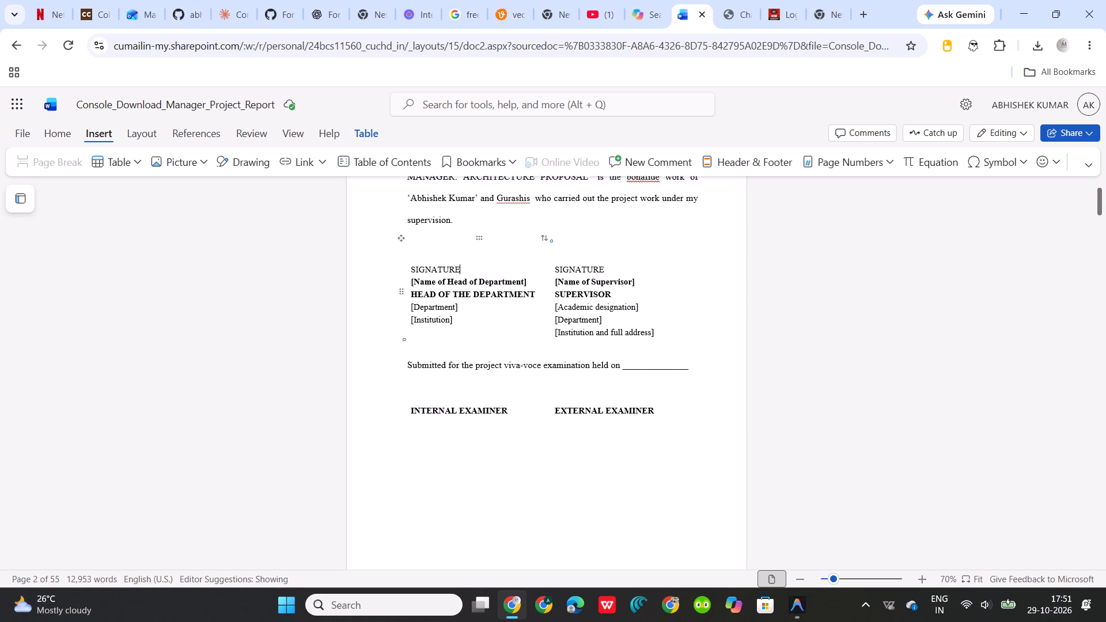
scroll(547, 308, up, 1)
scroll(547, 308, down, 3)
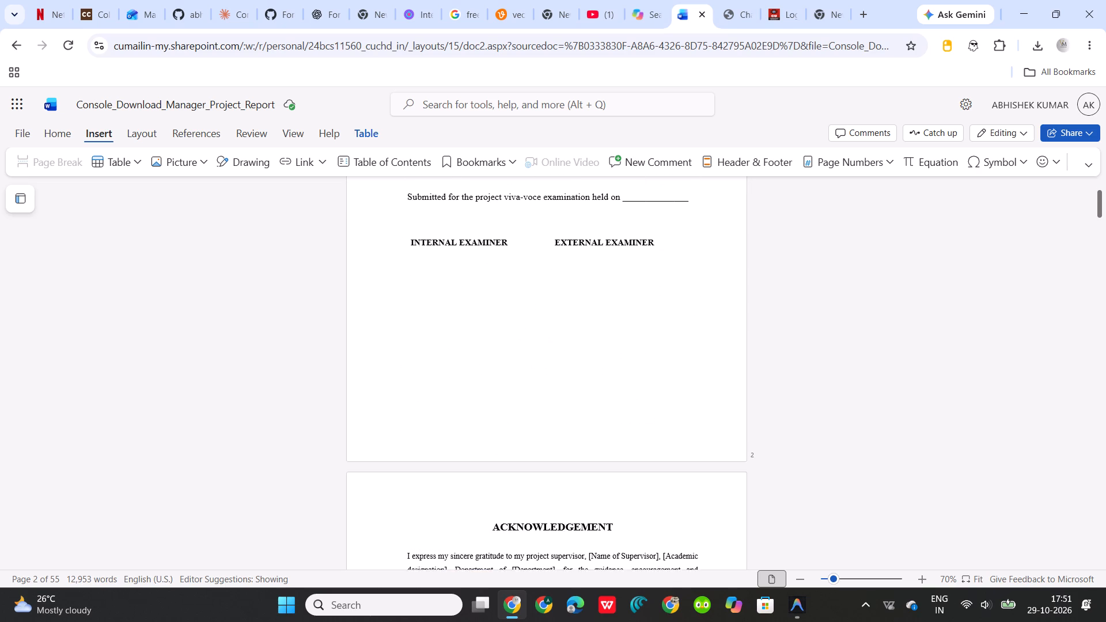
scroll(547, 308, down, 1)
scroll(547, 308, up, 5)
scroll(547, 308, down, 1)
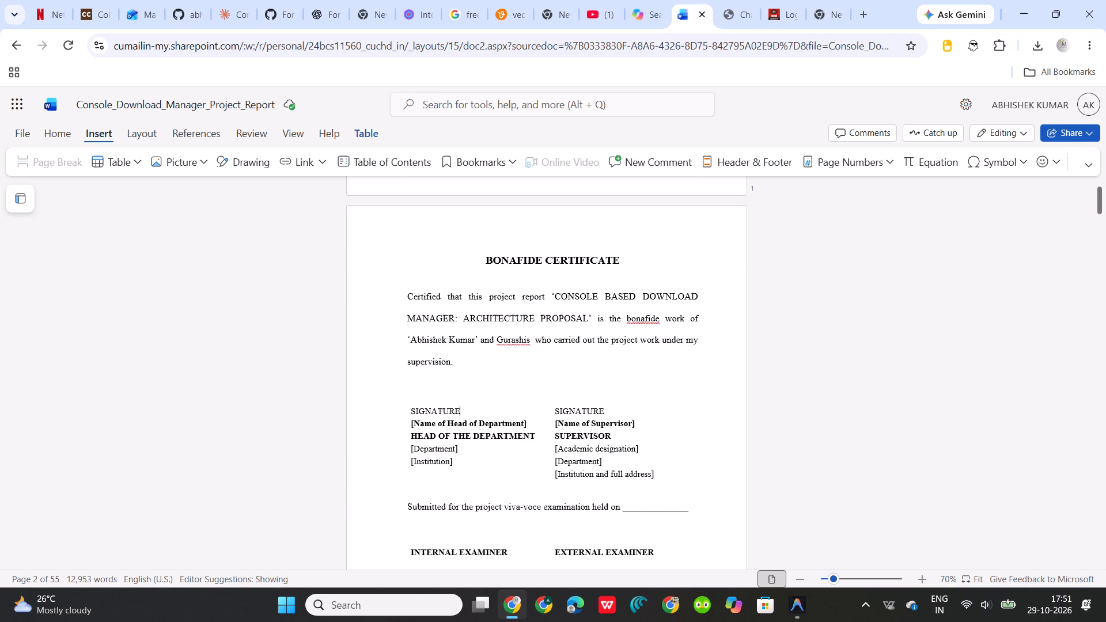
scroll(547, 308, down, 1)
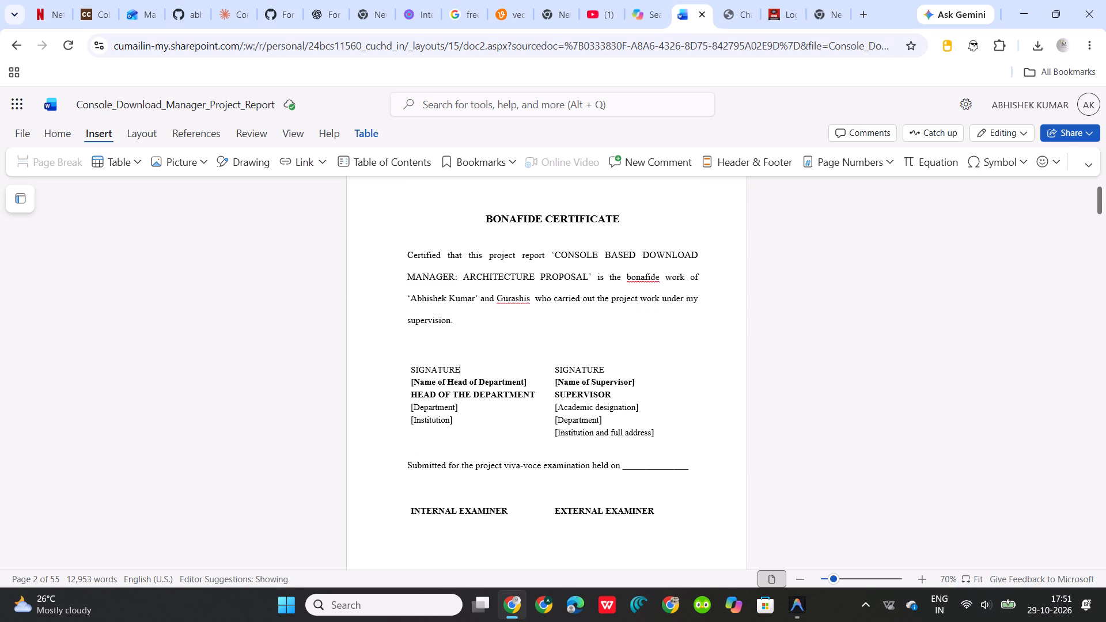
drag(482, 220, 648, 473)
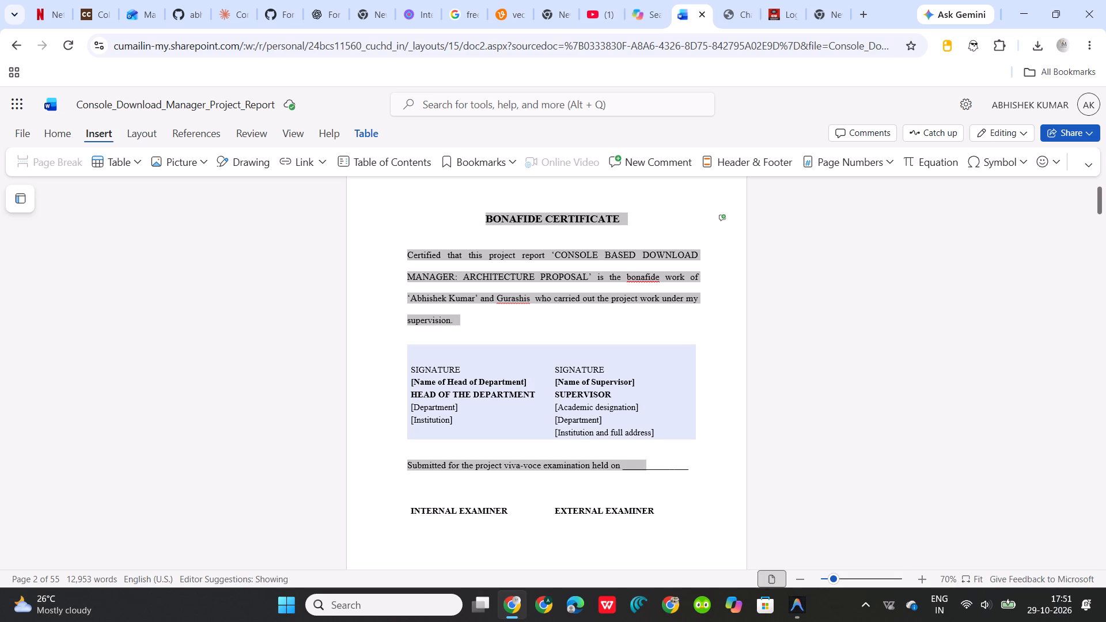
drag(648, 473, 654, 502)
click(654, 502)
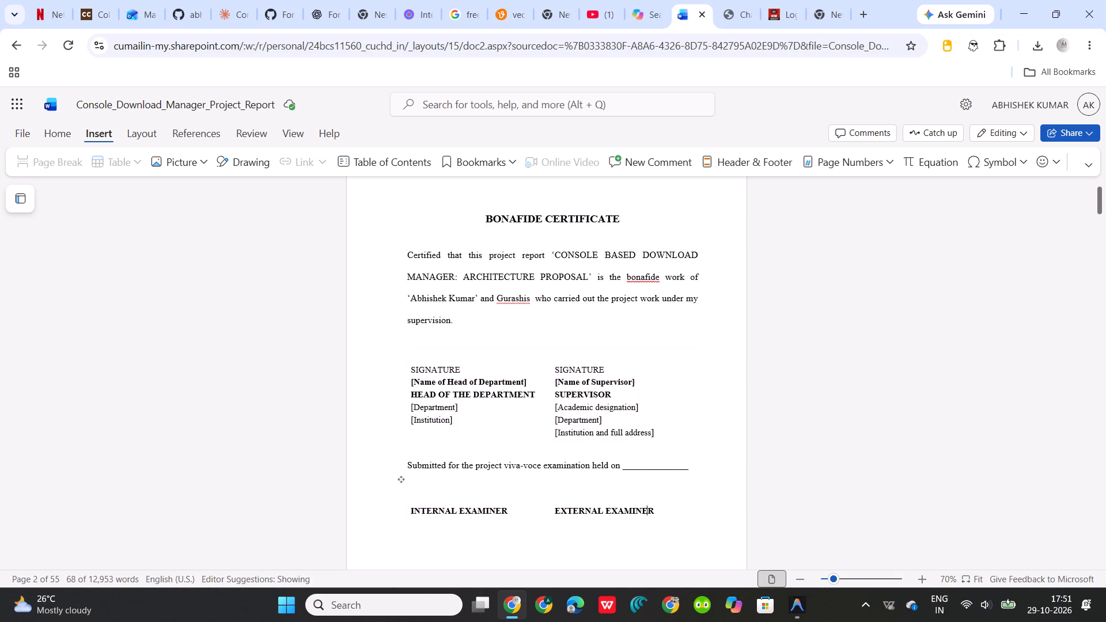
scroll(654, 502, down, 10)
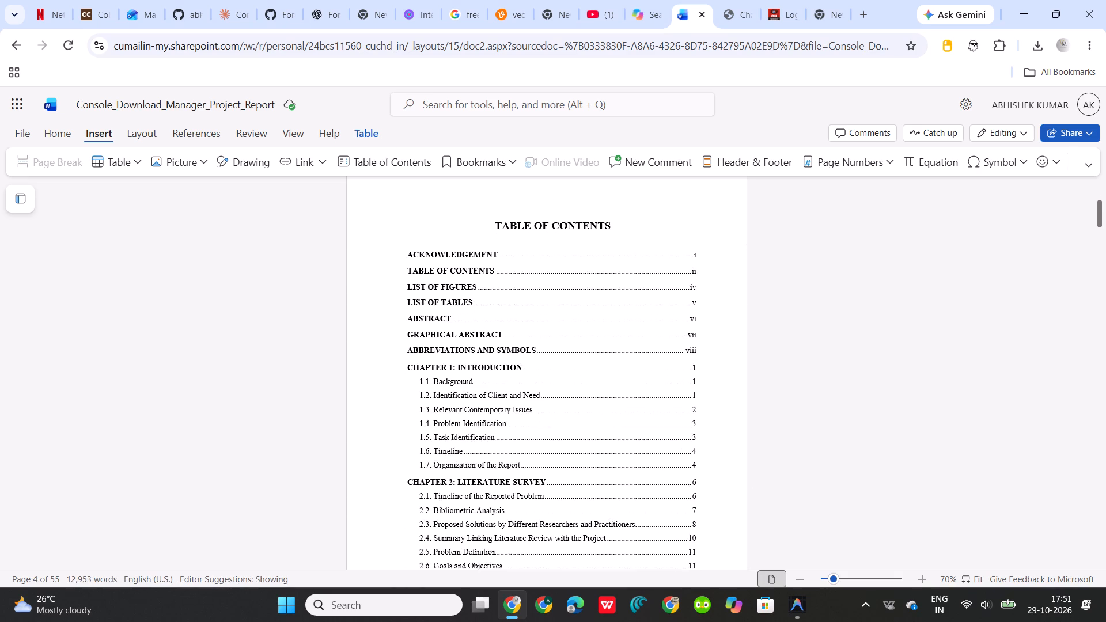
scroll(654, 502, down, 3)
scroll(654, 502, up, 1)
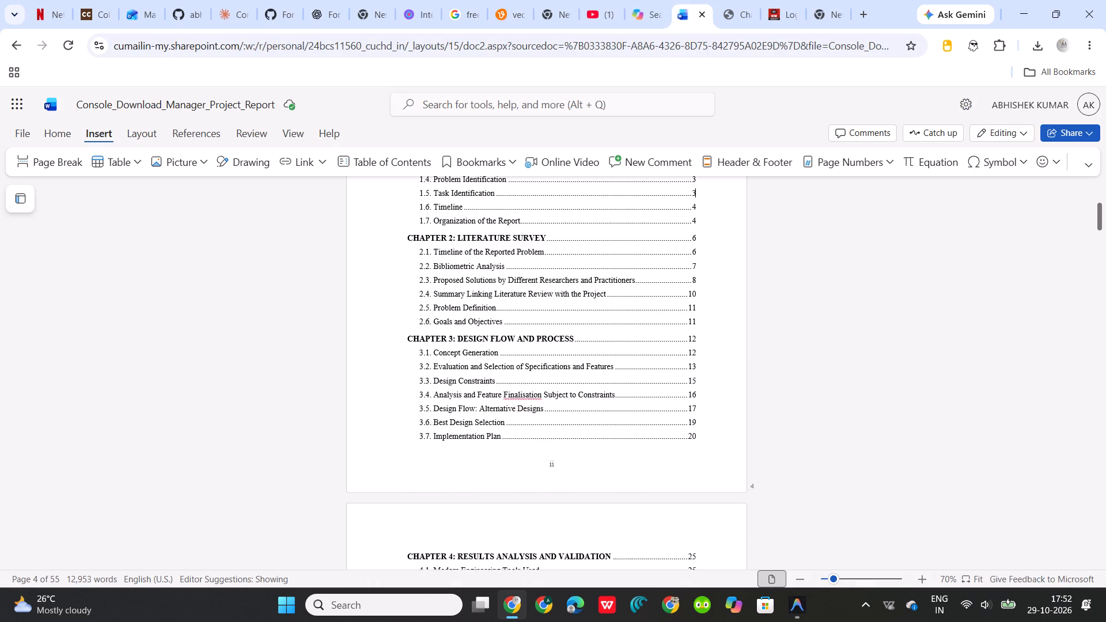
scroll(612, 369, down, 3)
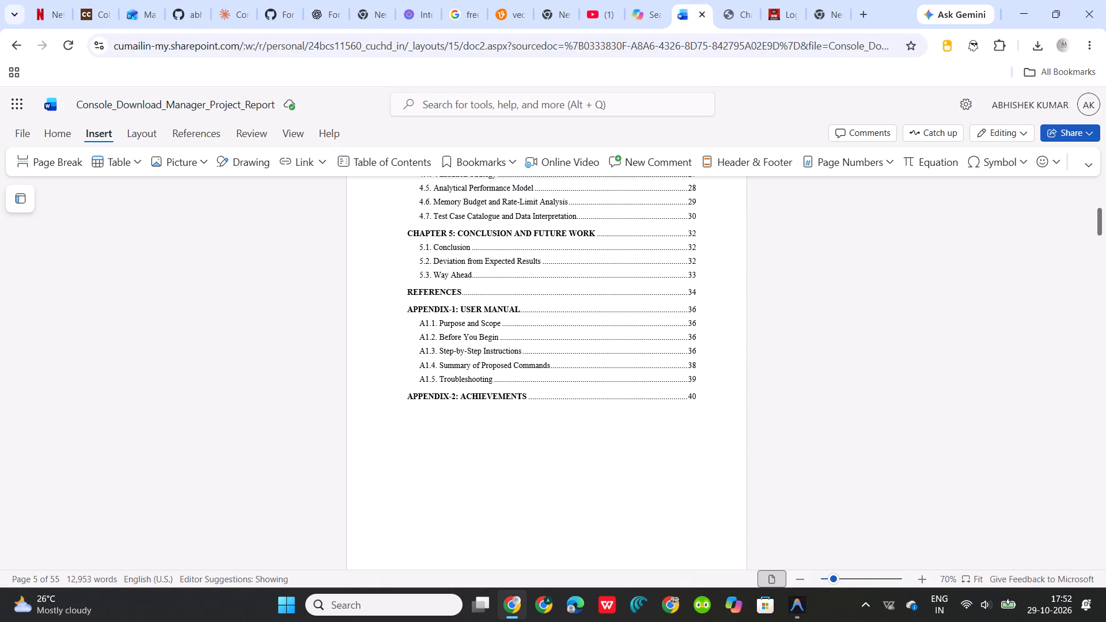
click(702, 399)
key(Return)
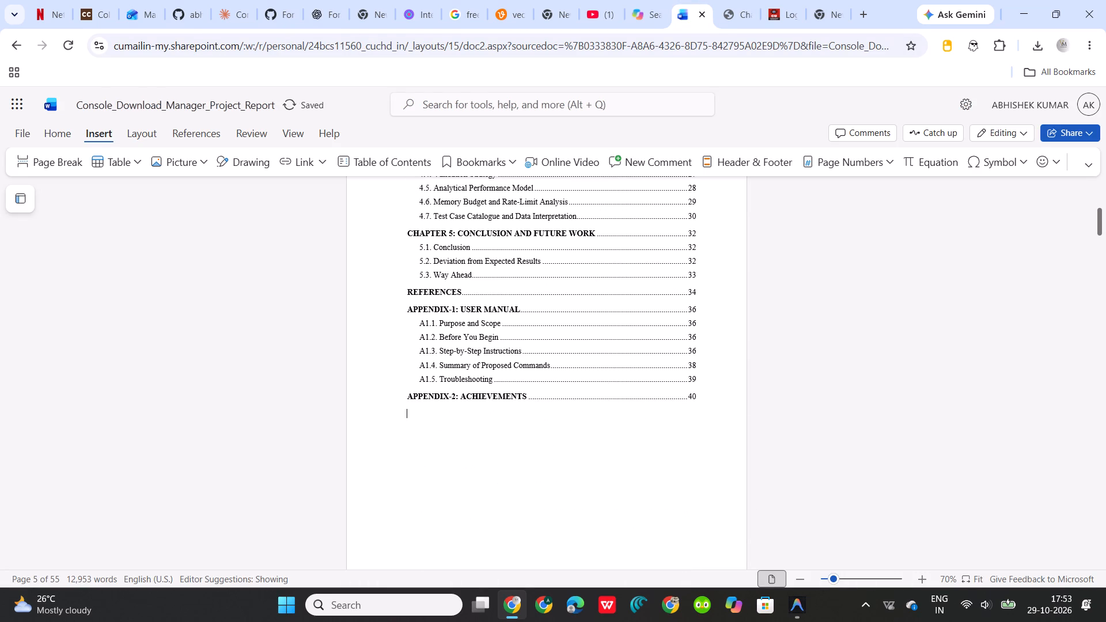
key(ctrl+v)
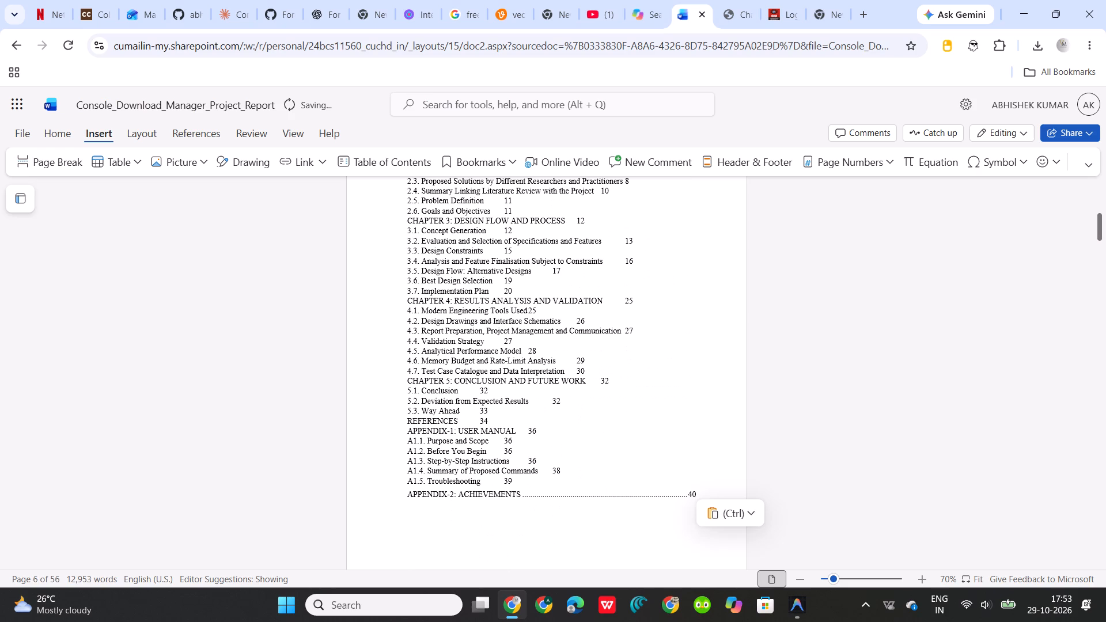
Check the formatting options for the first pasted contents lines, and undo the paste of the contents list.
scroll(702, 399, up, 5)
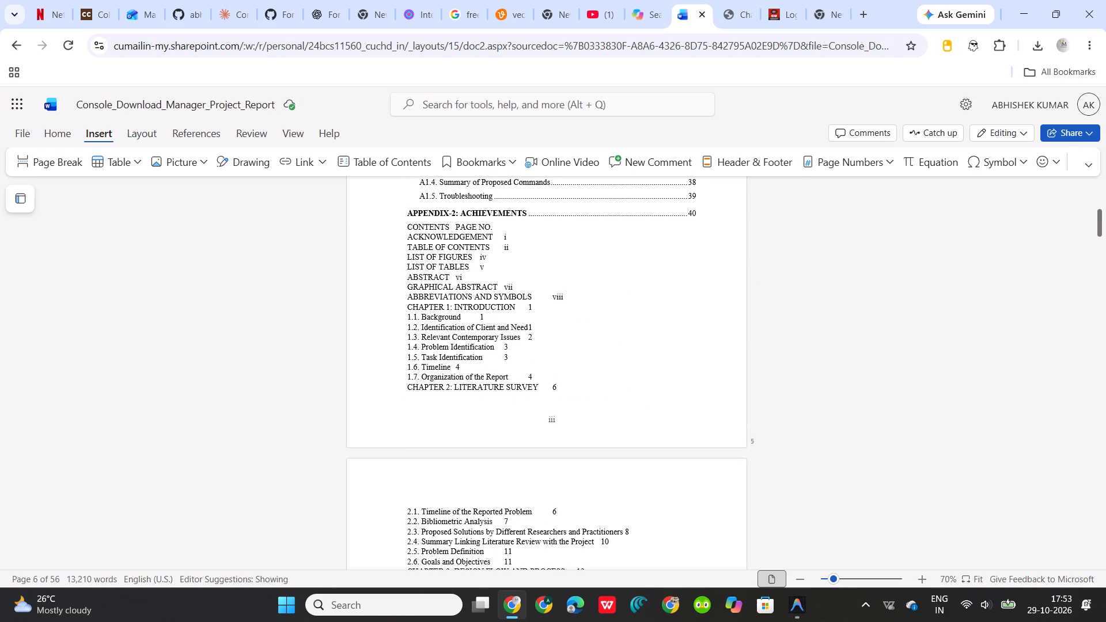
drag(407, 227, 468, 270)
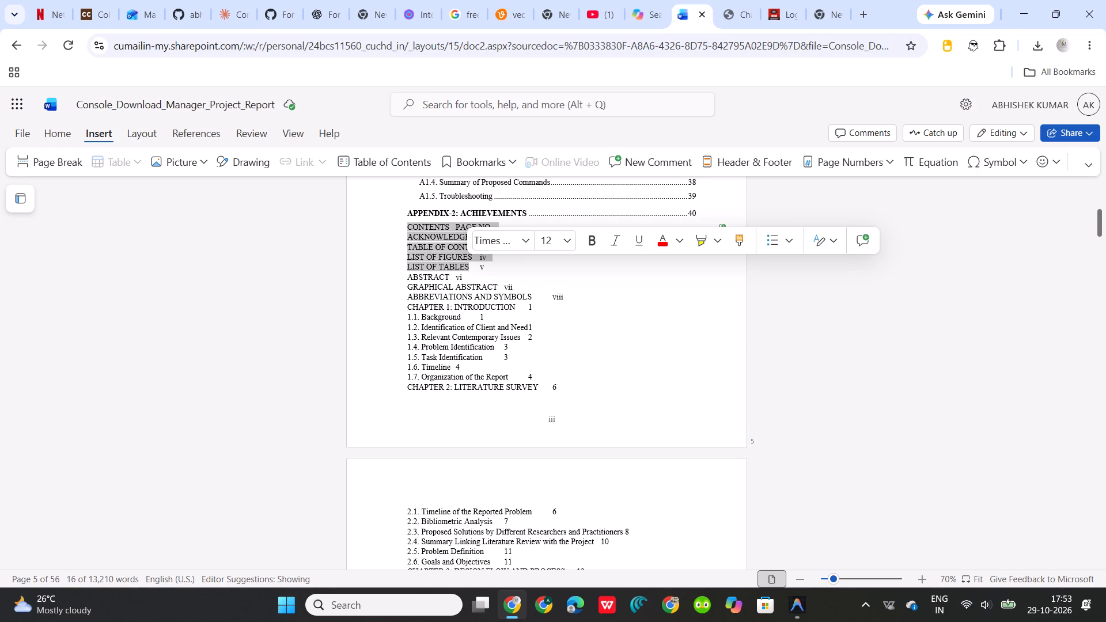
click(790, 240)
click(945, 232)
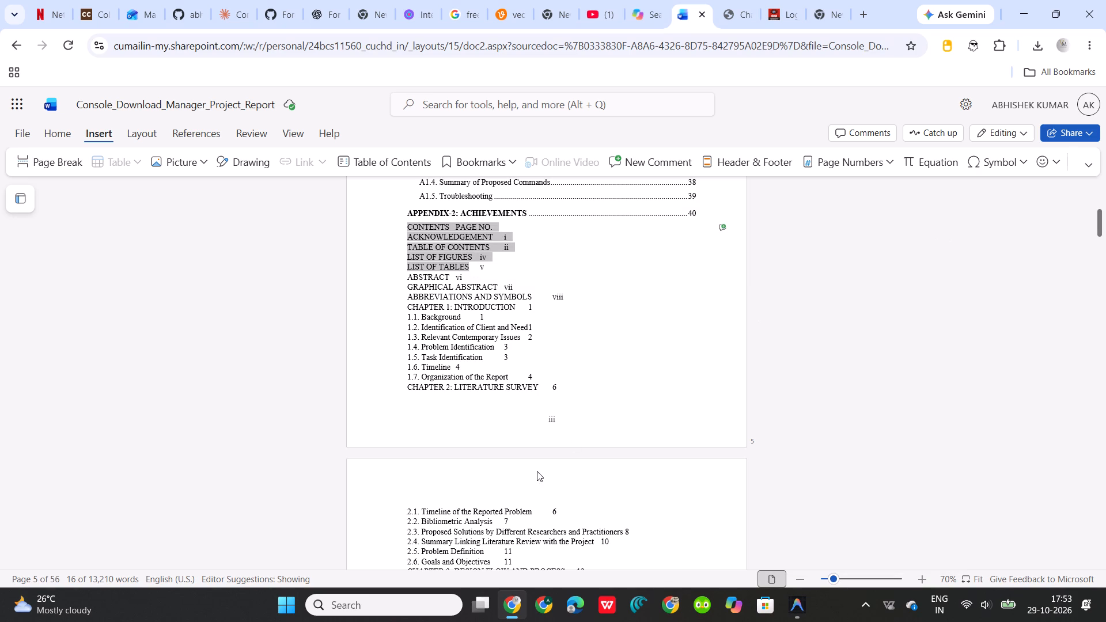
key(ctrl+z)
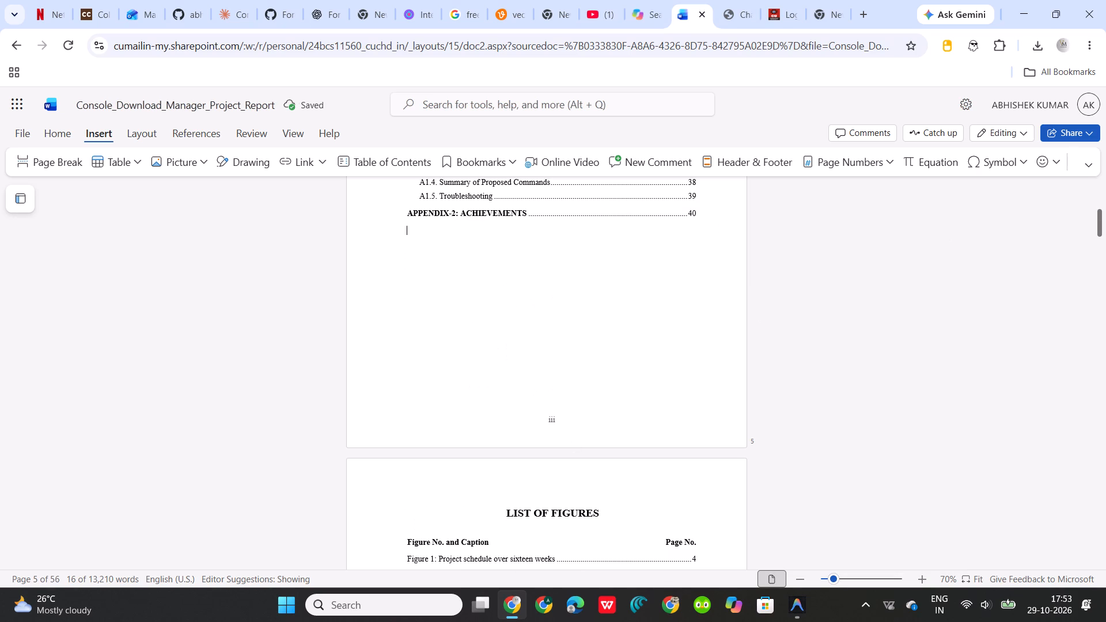
Examine the original TABLE OF CONTENTS pages and the LIST OF FIGURES page that follows them.
scroll(537, 471, down, 4)
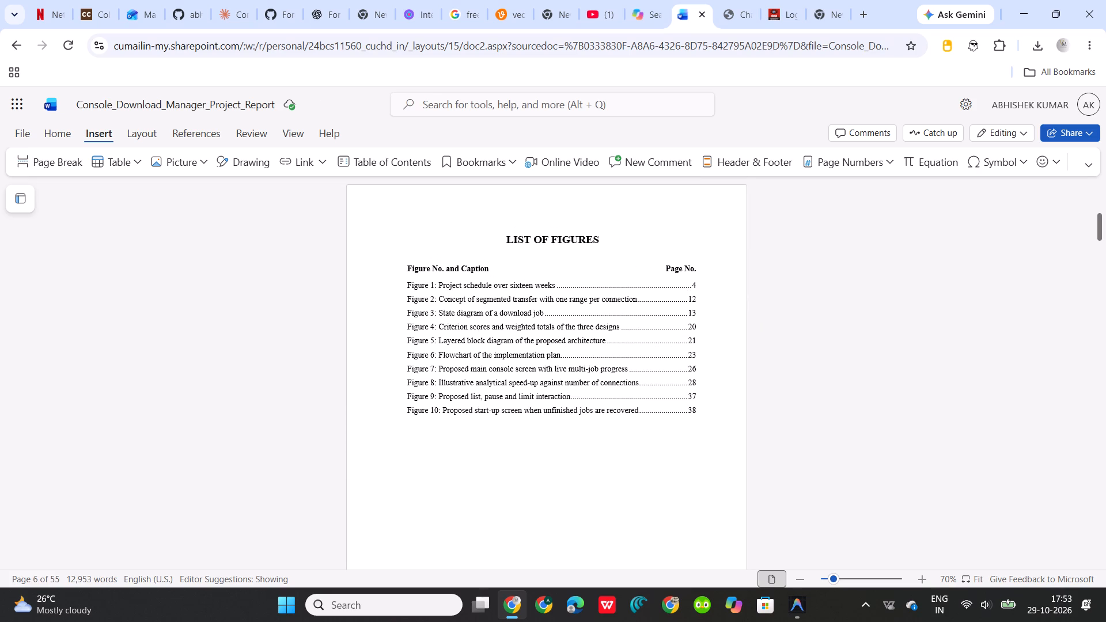
scroll(512, 271, up, 10)
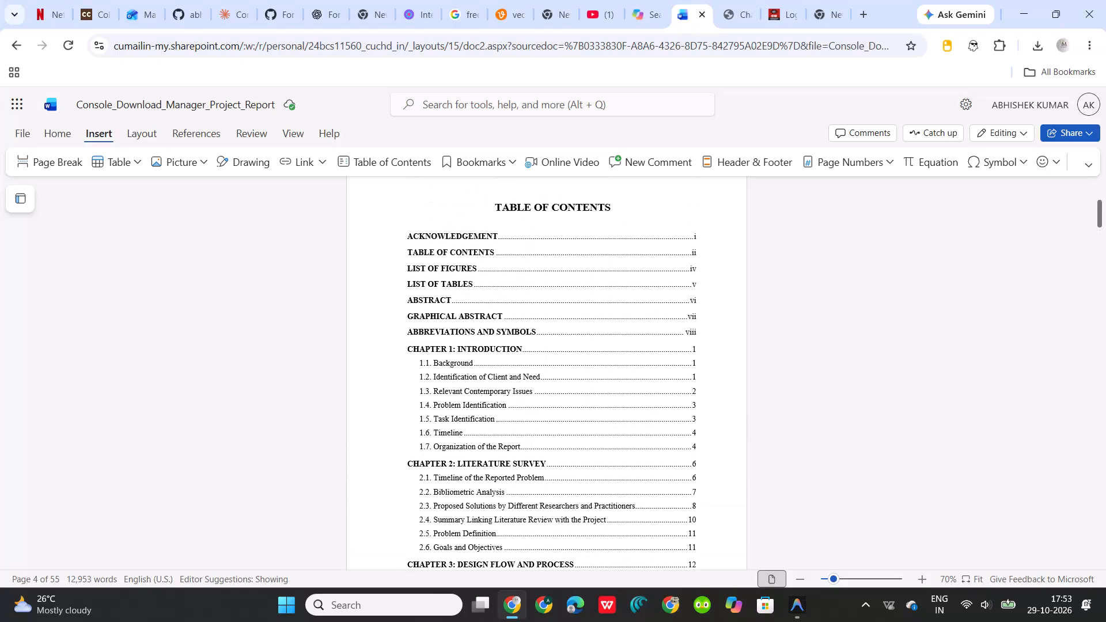
scroll(512, 271, up, 1)
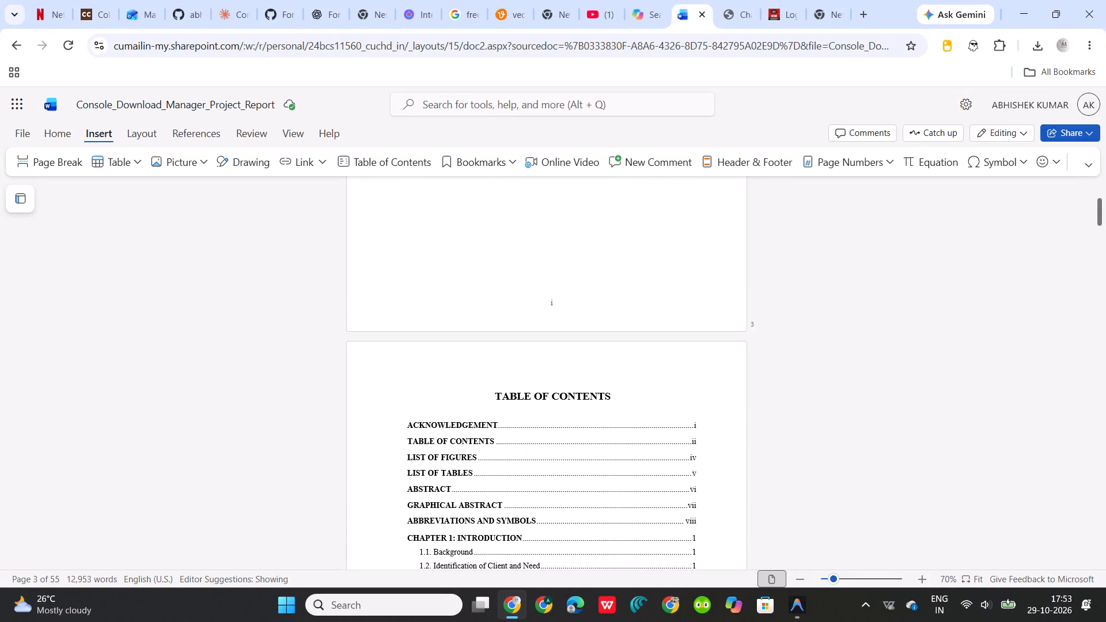
scroll(534, 424, down, 11)
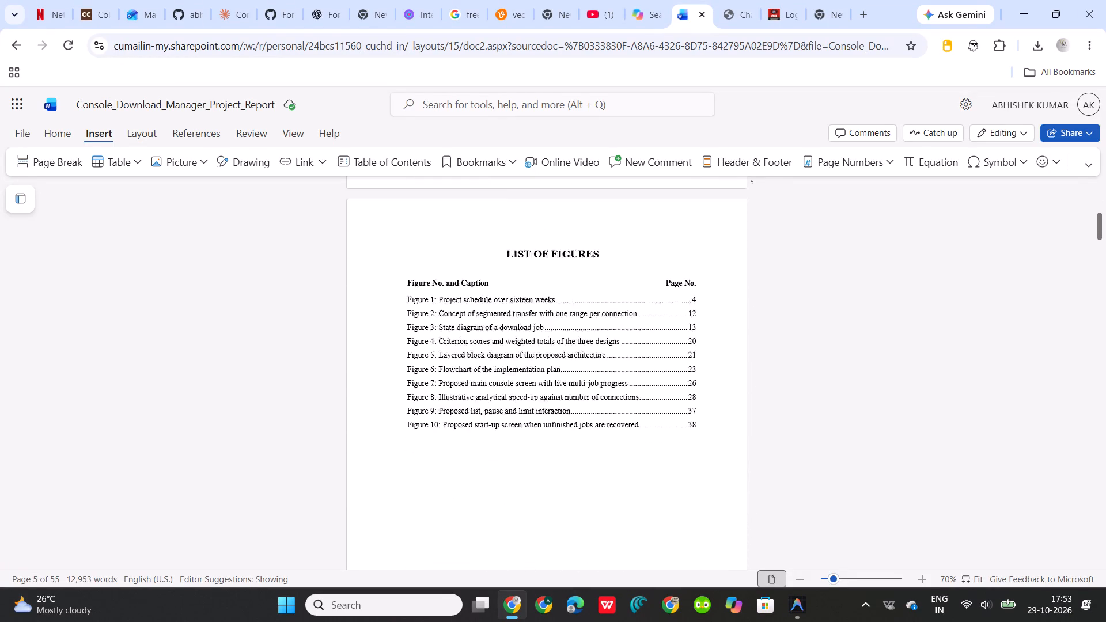
scroll(534, 424, down, 1)
scroll(534, 424, up, 2)
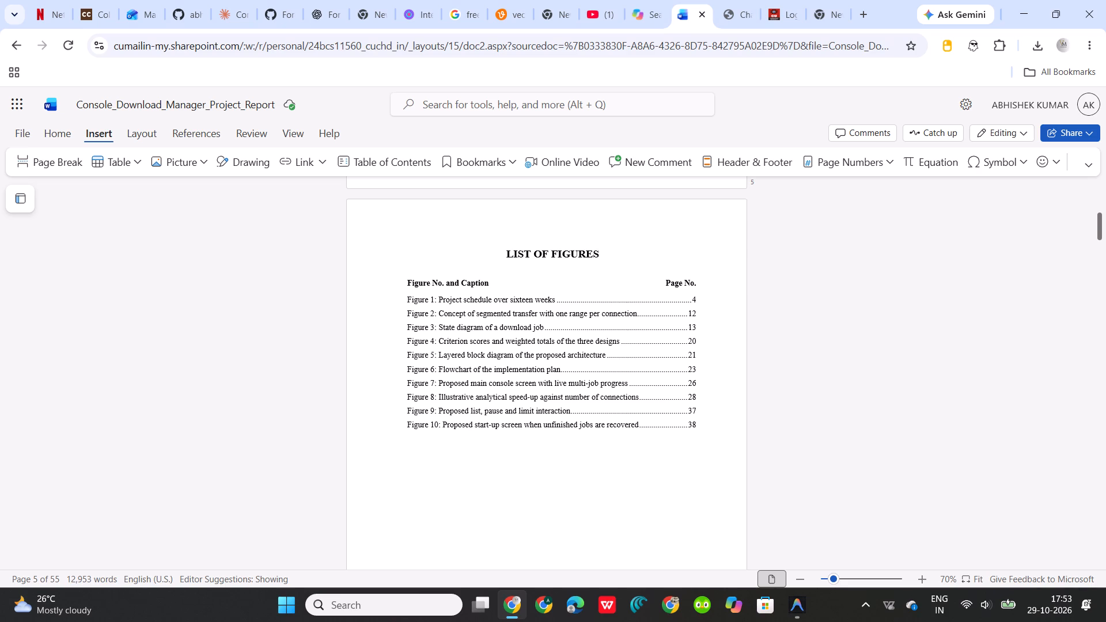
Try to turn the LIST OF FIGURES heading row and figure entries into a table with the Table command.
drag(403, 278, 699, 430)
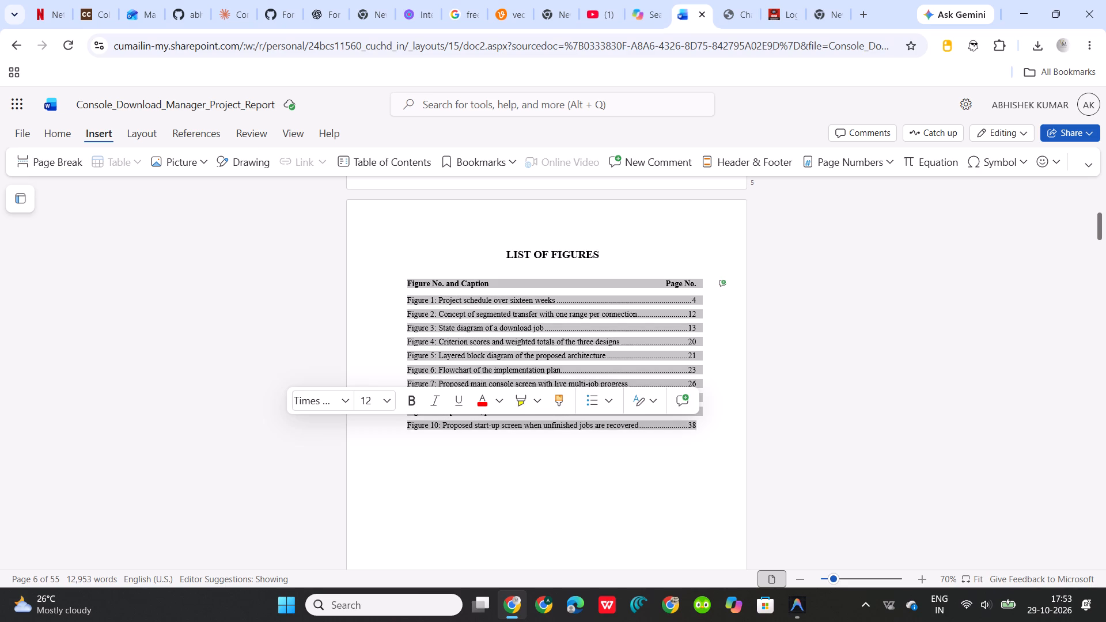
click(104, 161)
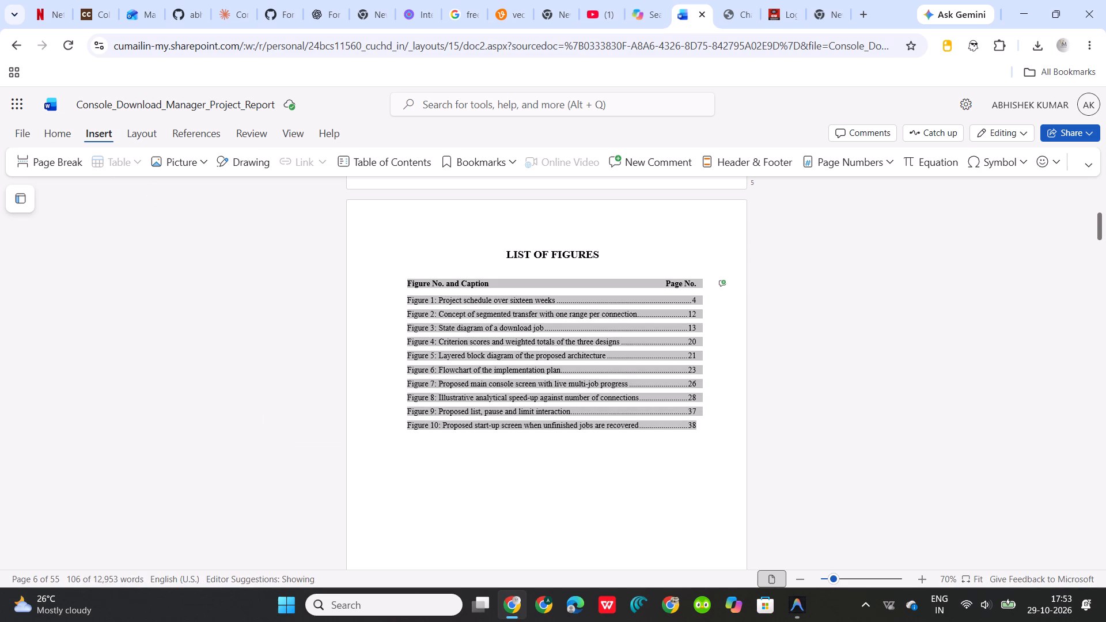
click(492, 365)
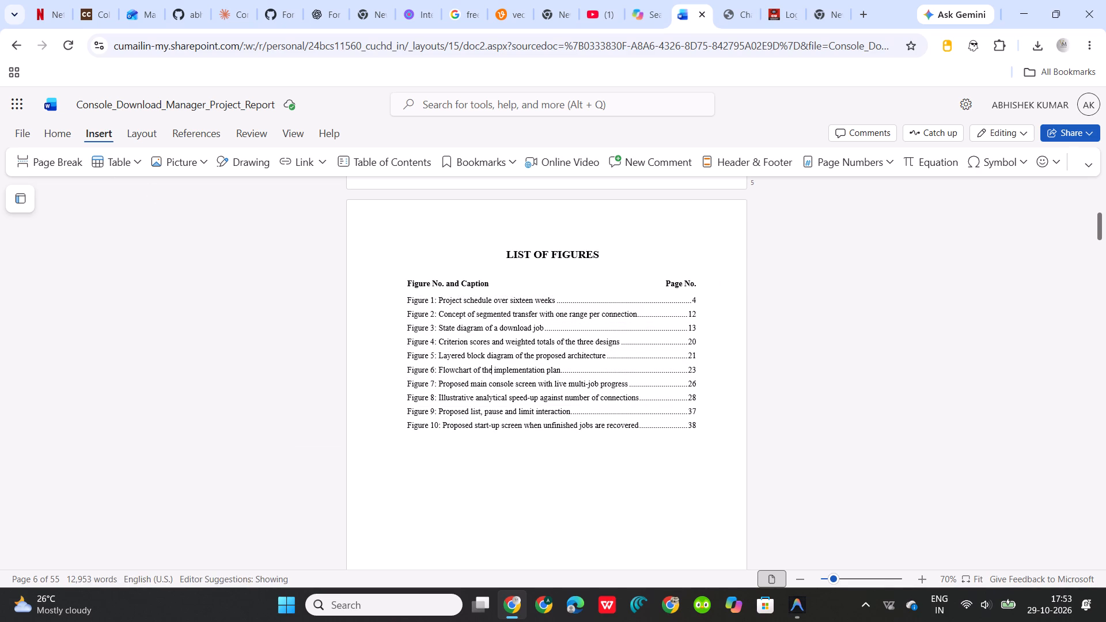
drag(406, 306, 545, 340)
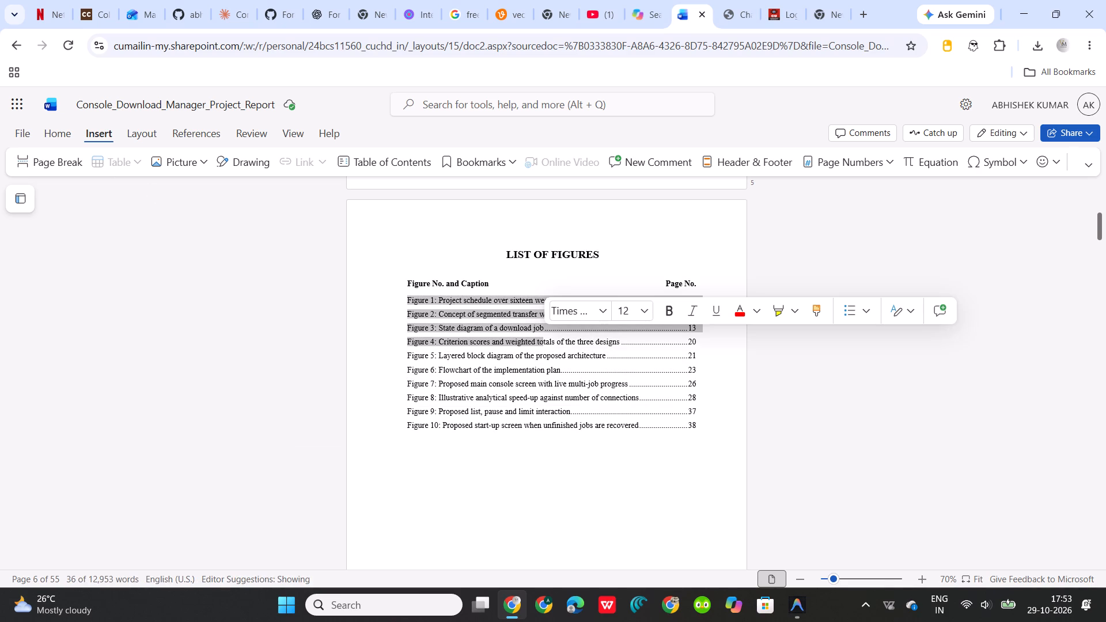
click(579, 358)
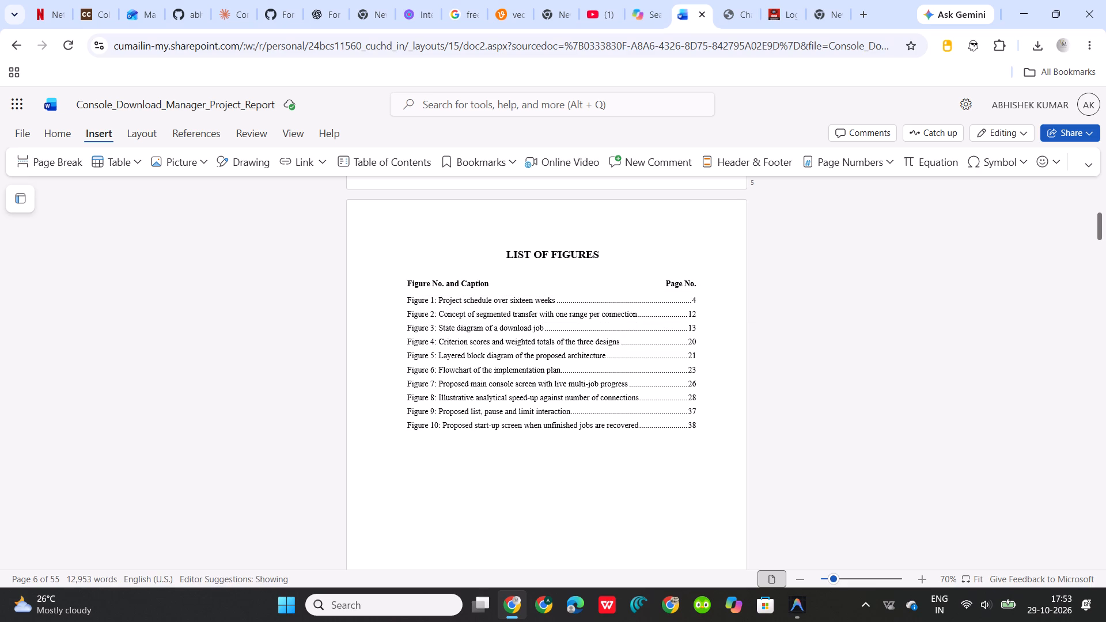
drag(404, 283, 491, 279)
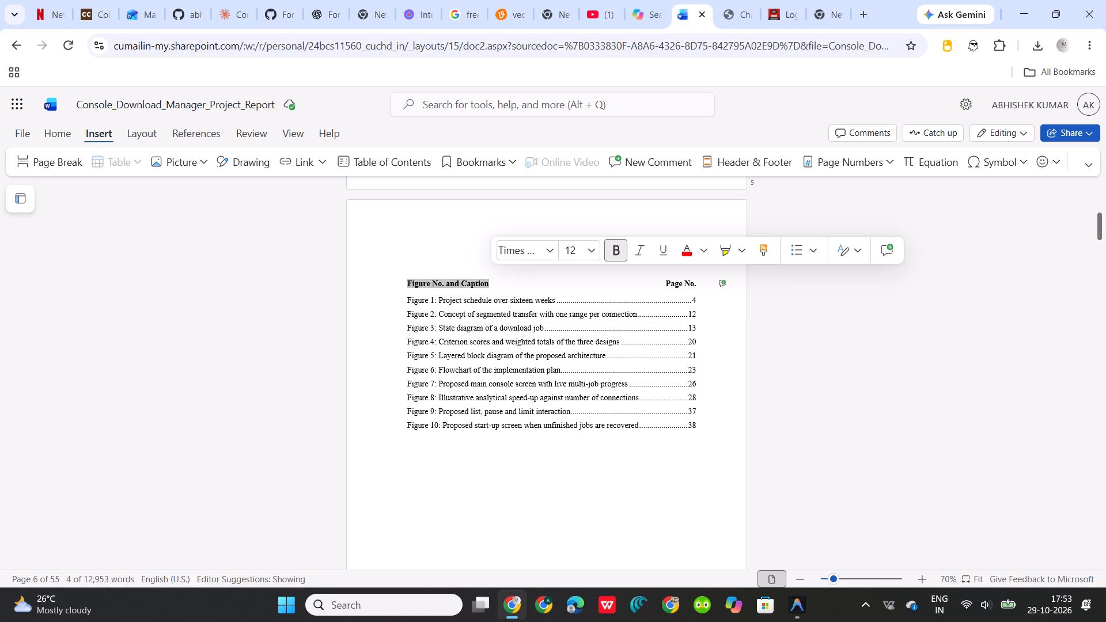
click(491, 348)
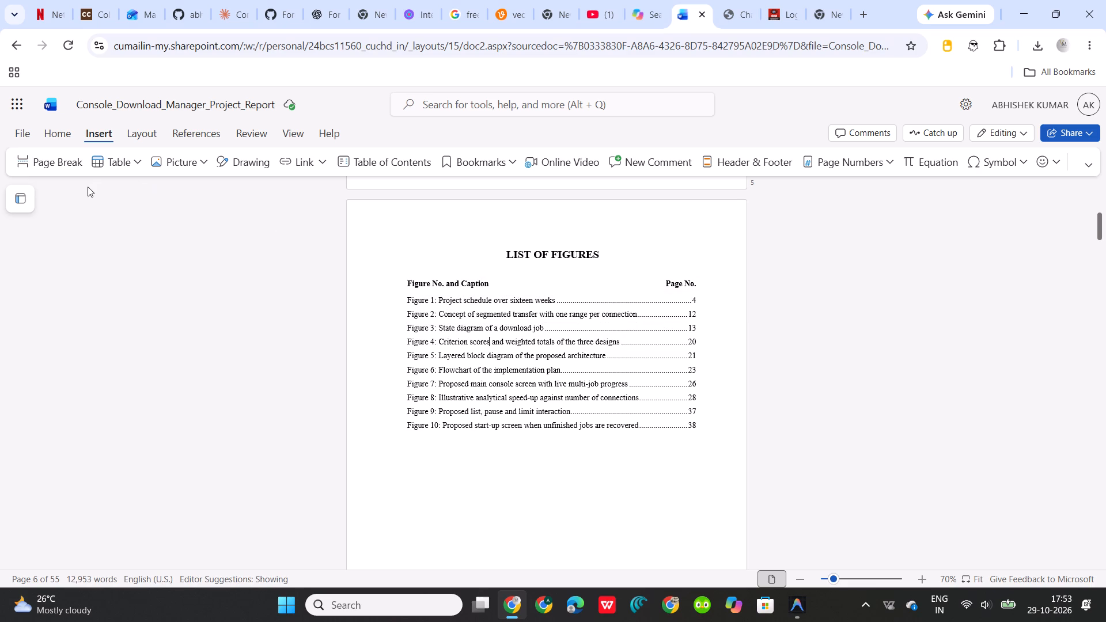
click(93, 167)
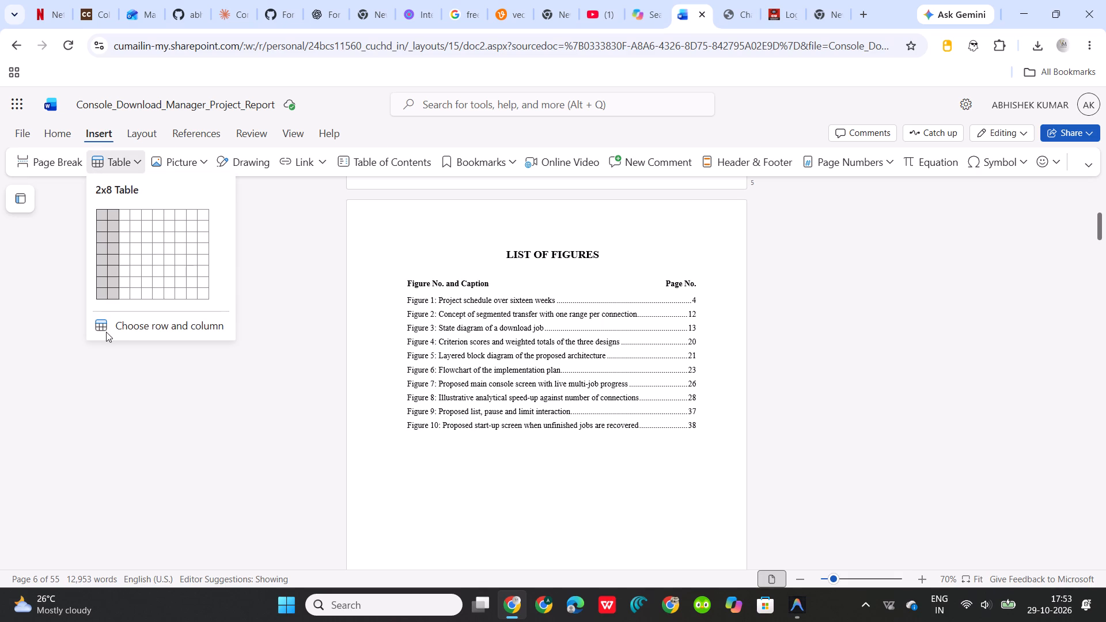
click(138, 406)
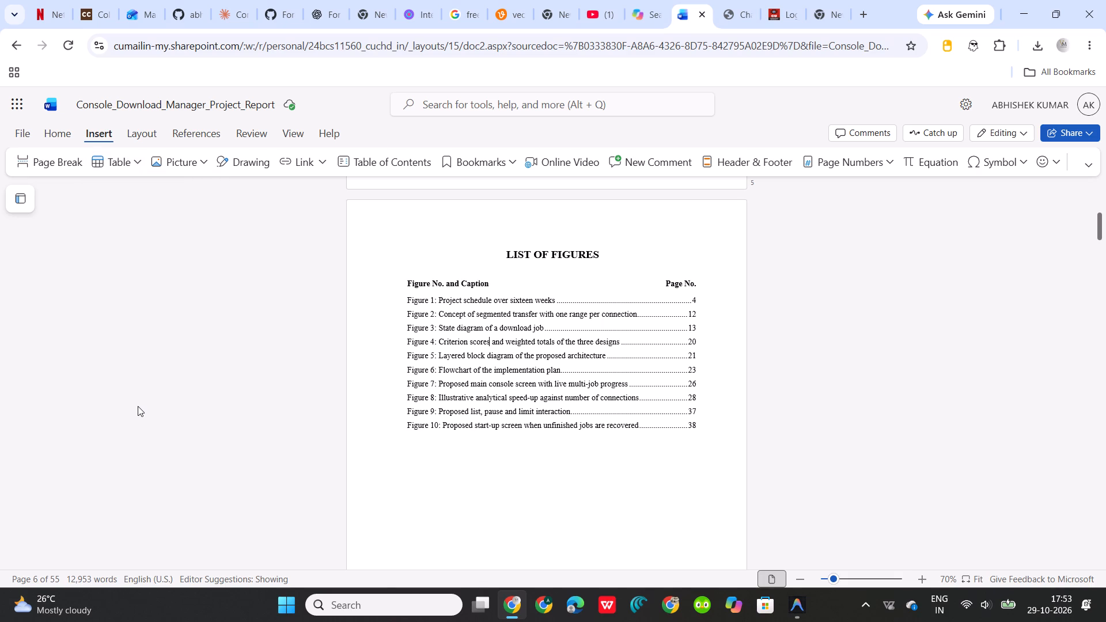
Look over the LIST OF TABLES and ABSTRACT pages, and bring up the page layout options.
scroll(534, 309, down, 6)
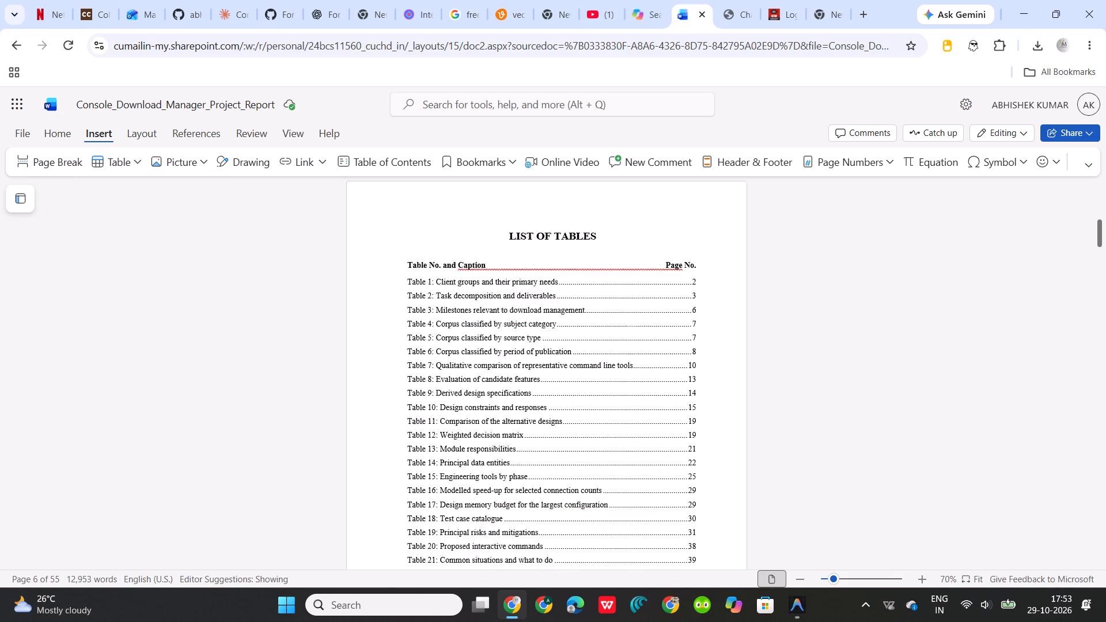
scroll(534, 309, up, 3)
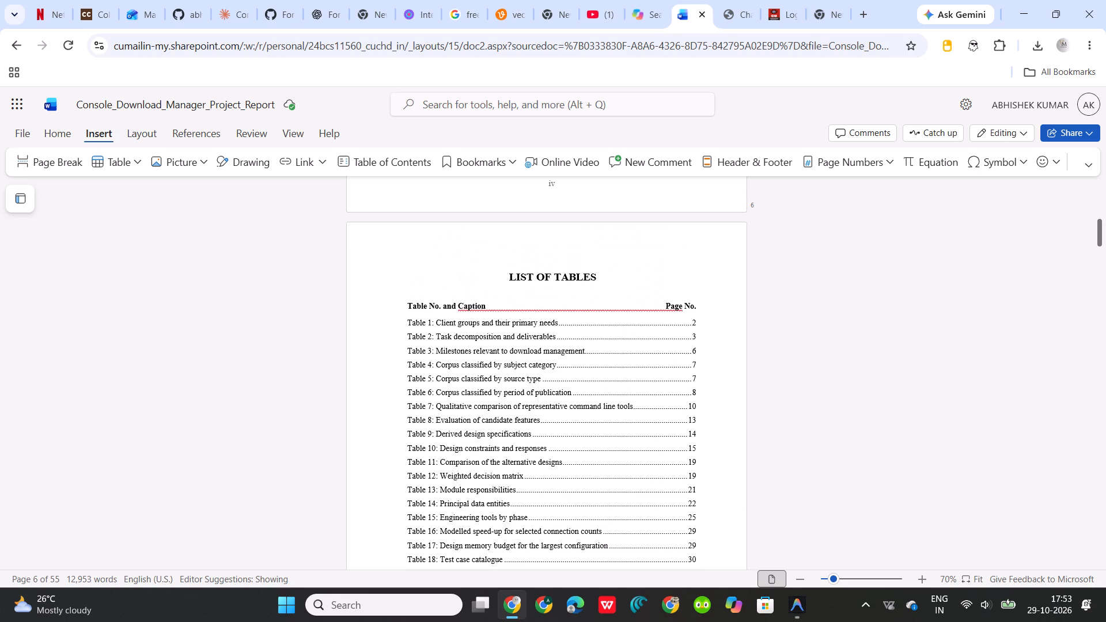
scroll(534, 309, down, 6)
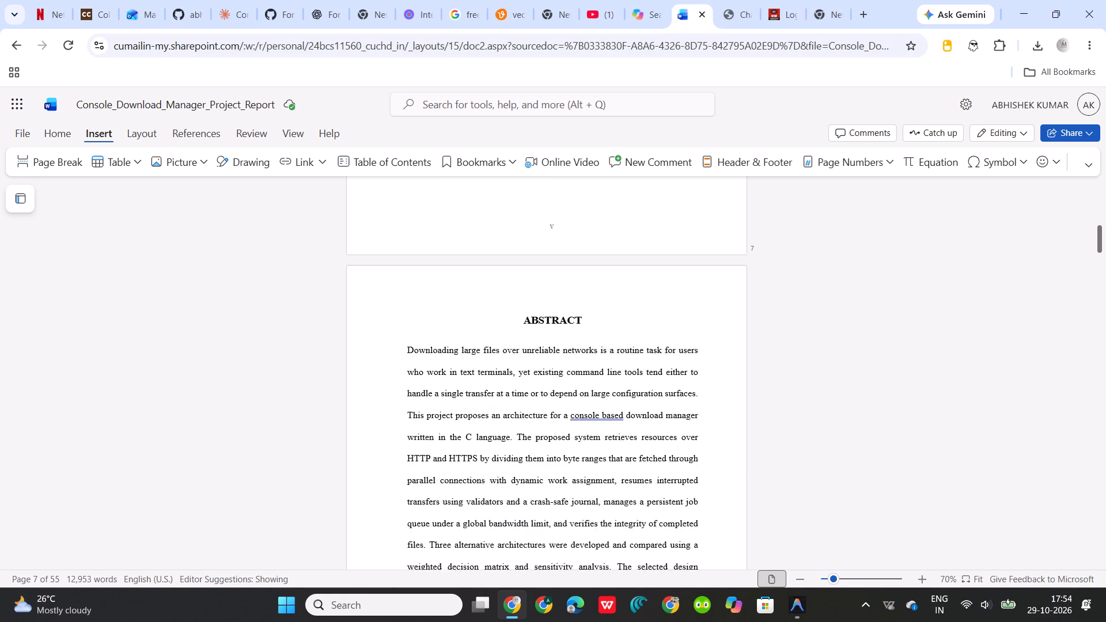
scroll(534, 309, up, 4)
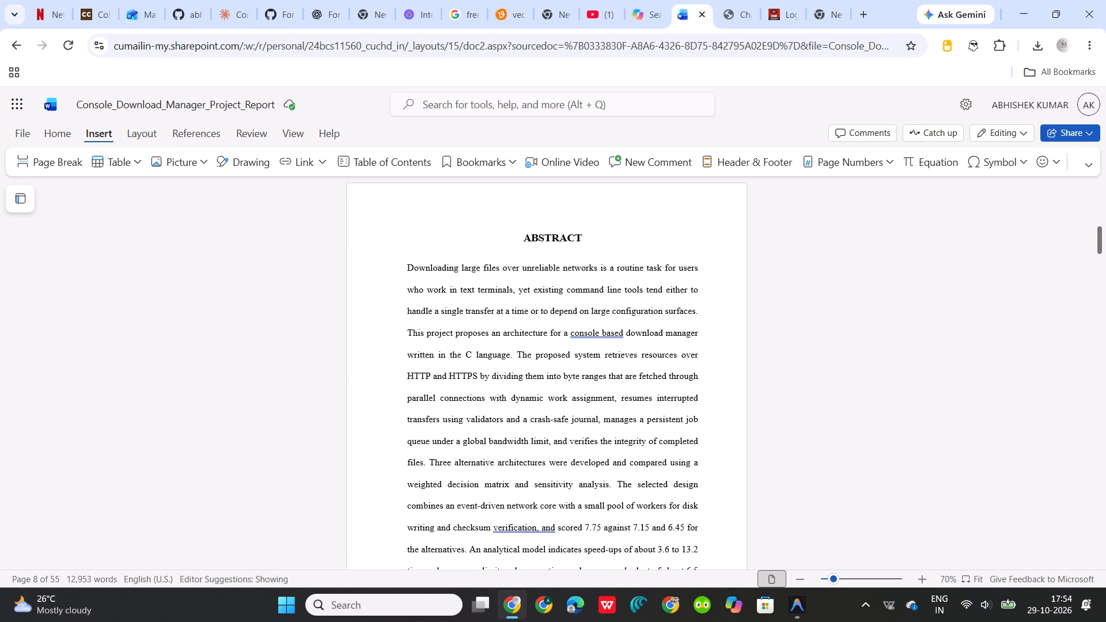
scroll(598, 261, up, 1)
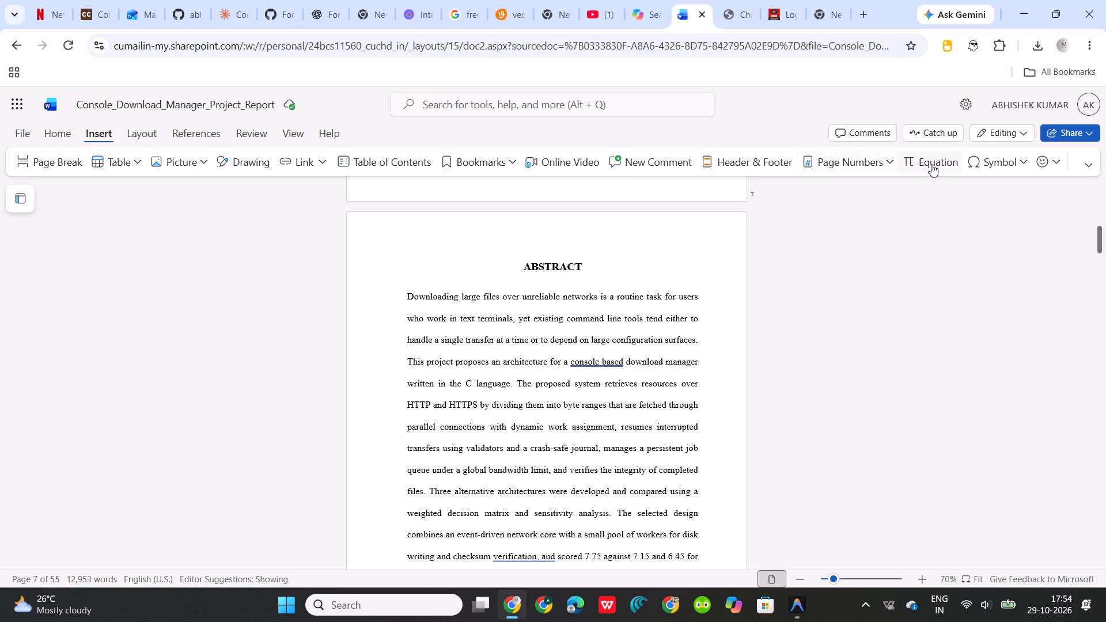
click(142, 134)
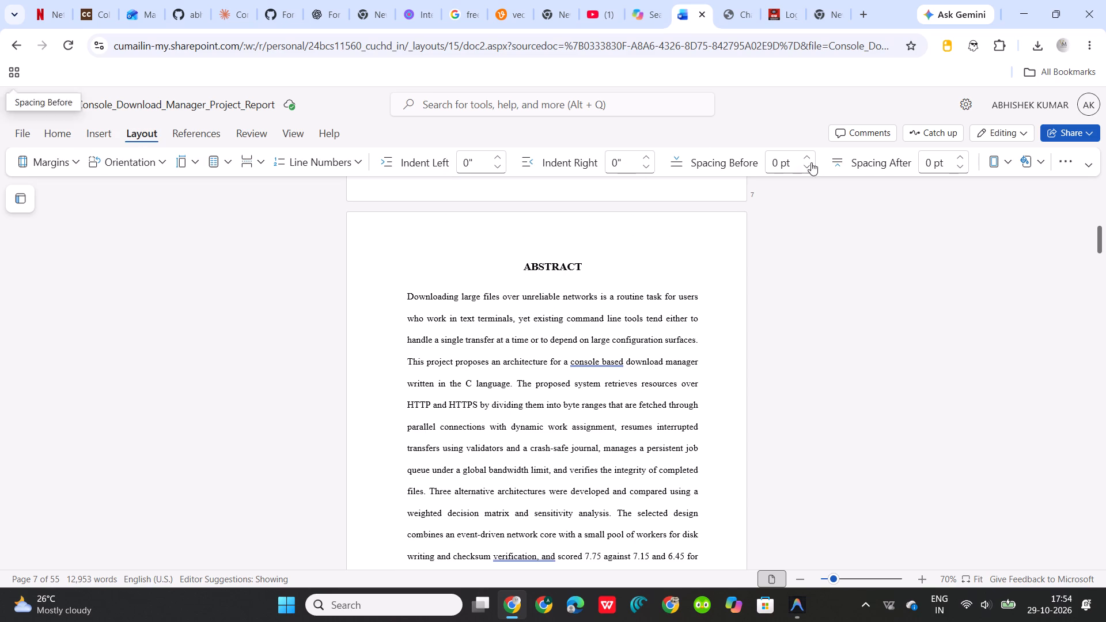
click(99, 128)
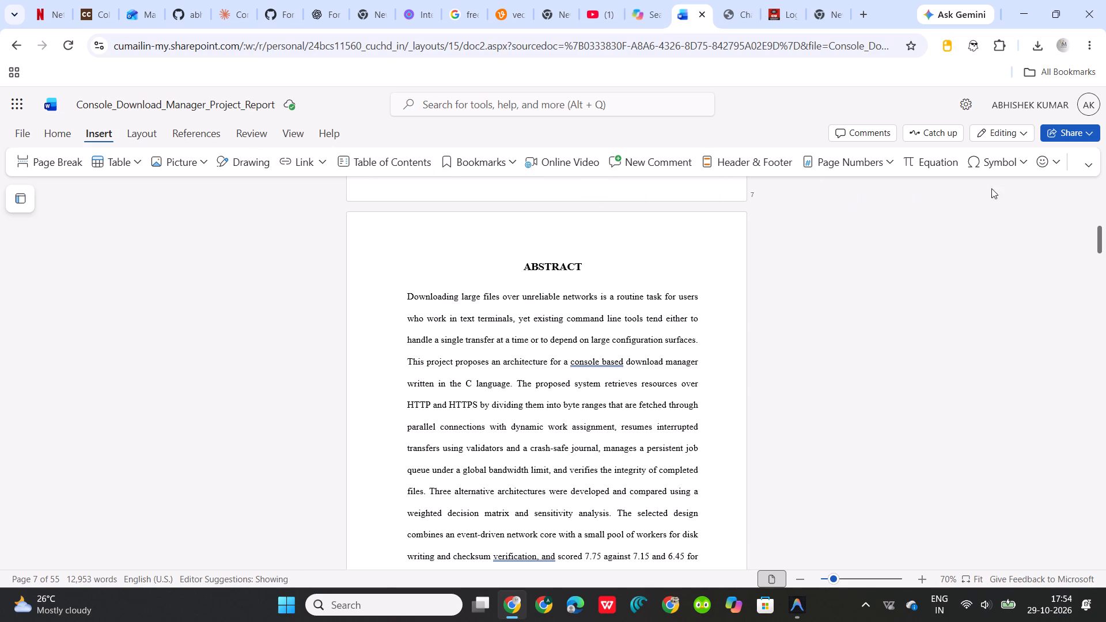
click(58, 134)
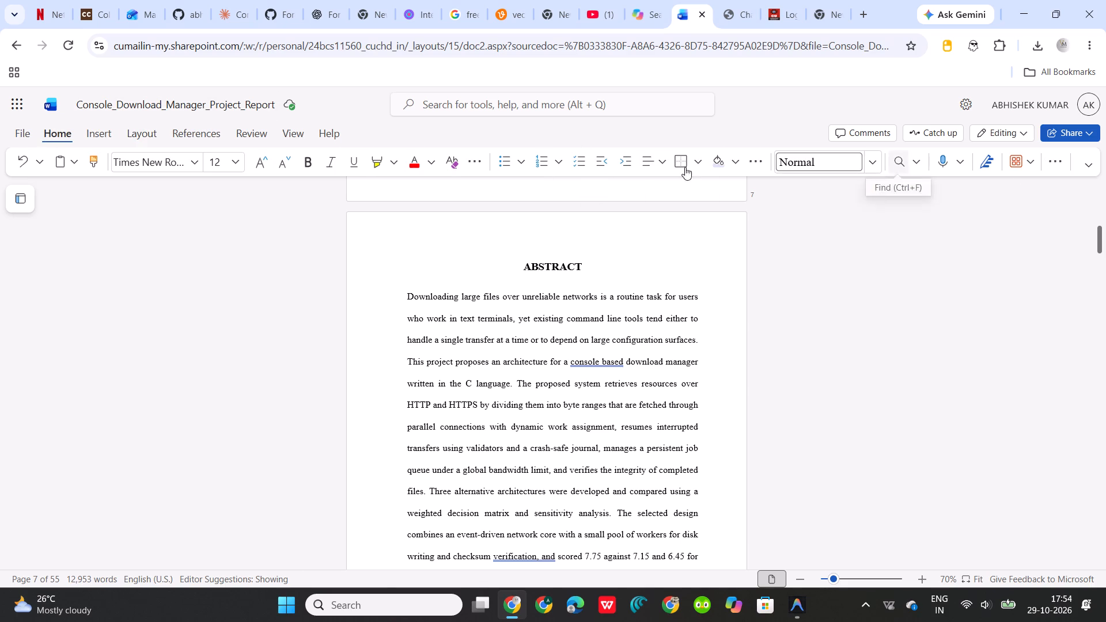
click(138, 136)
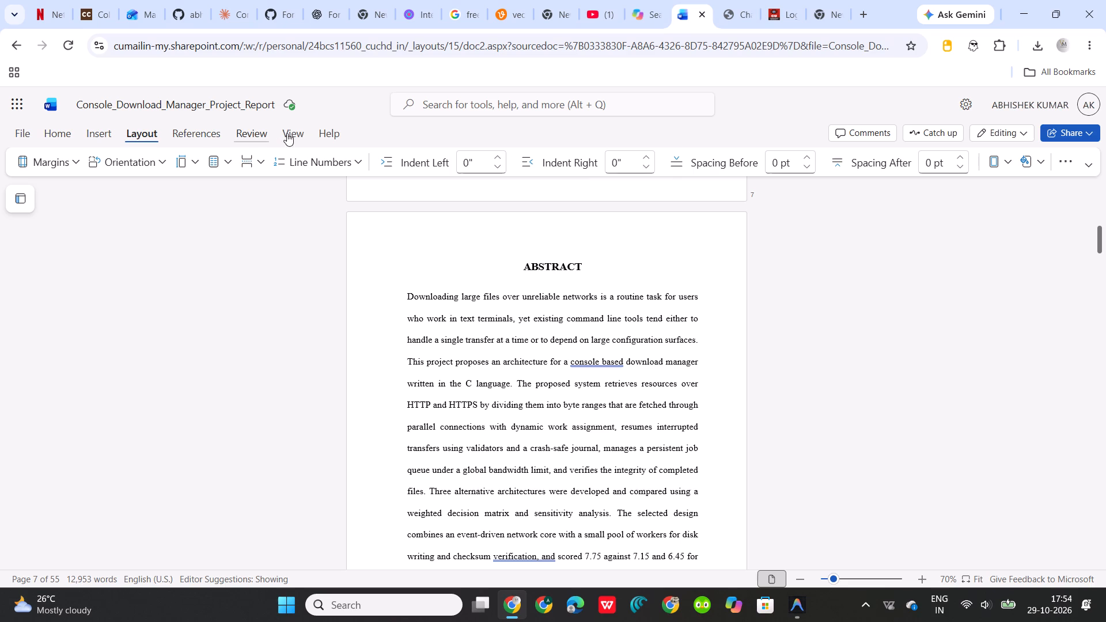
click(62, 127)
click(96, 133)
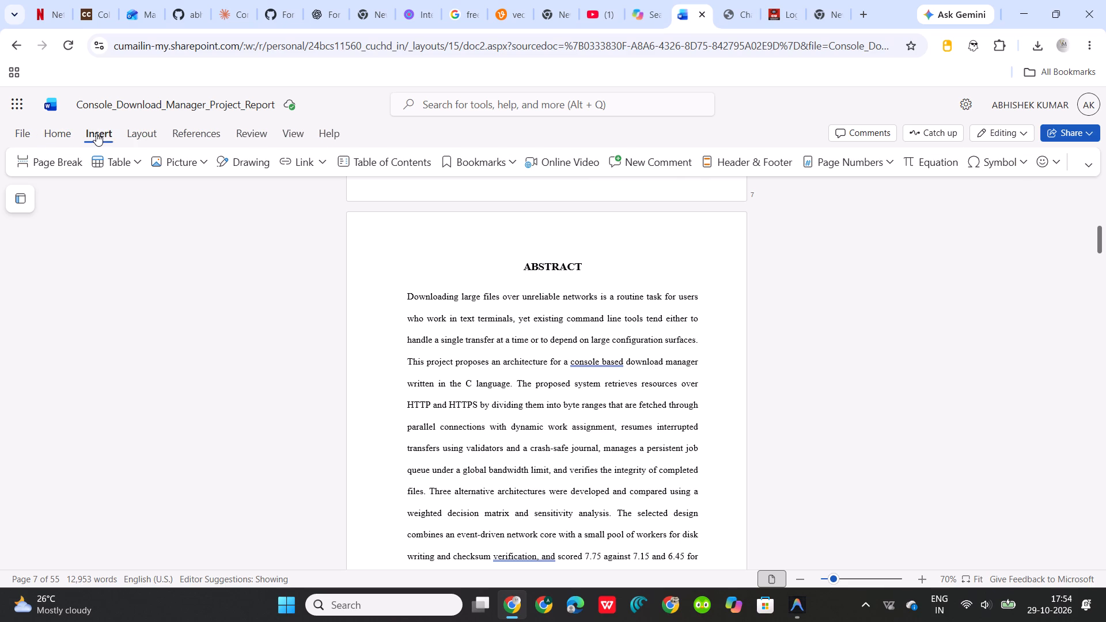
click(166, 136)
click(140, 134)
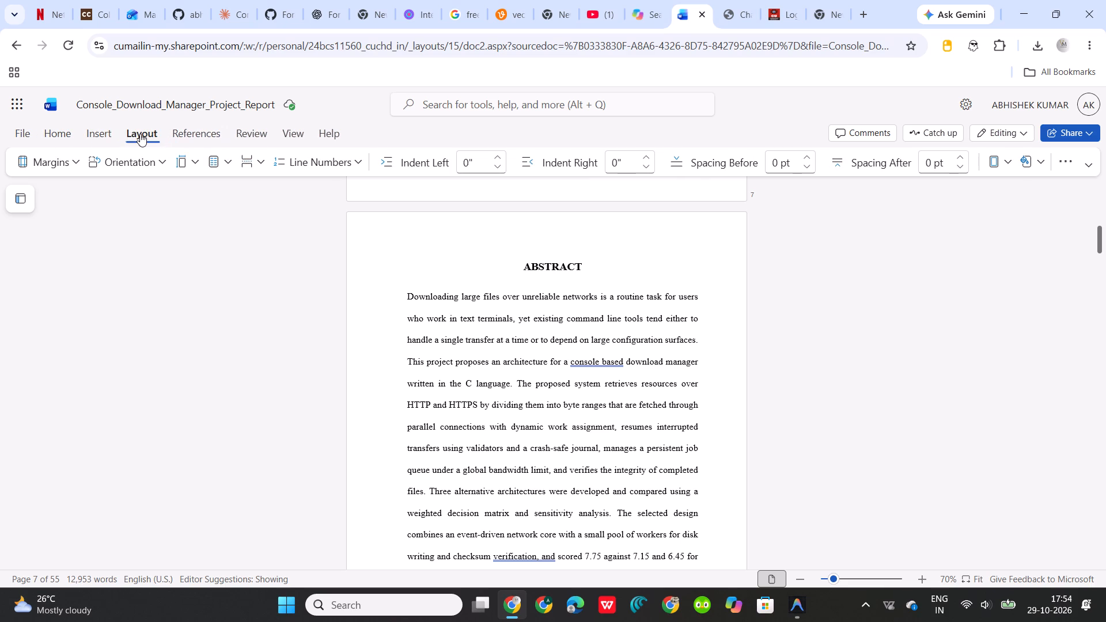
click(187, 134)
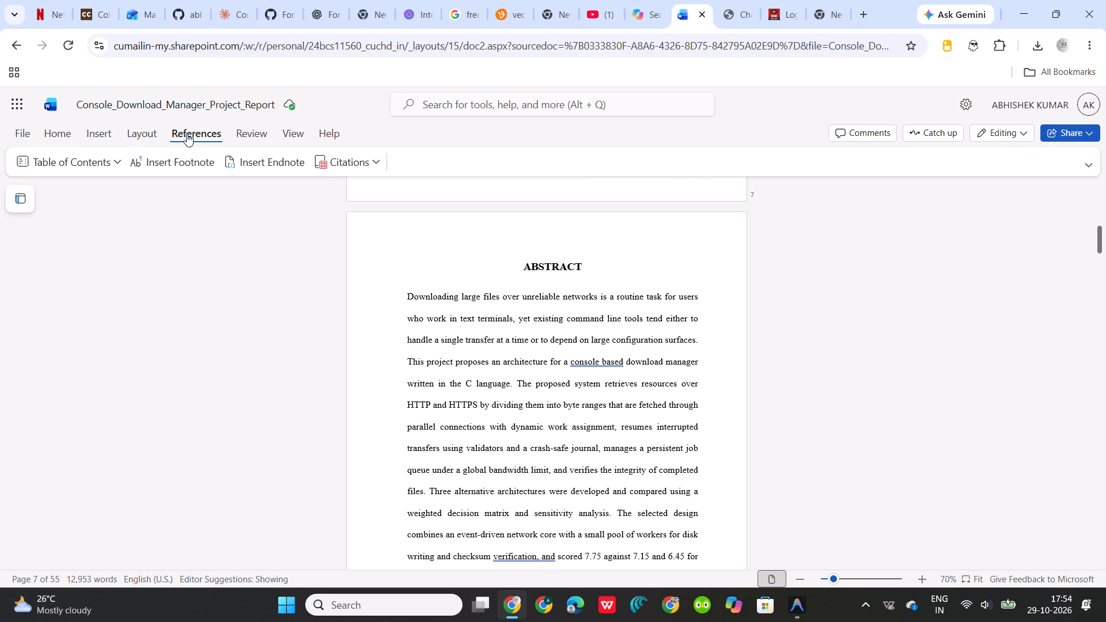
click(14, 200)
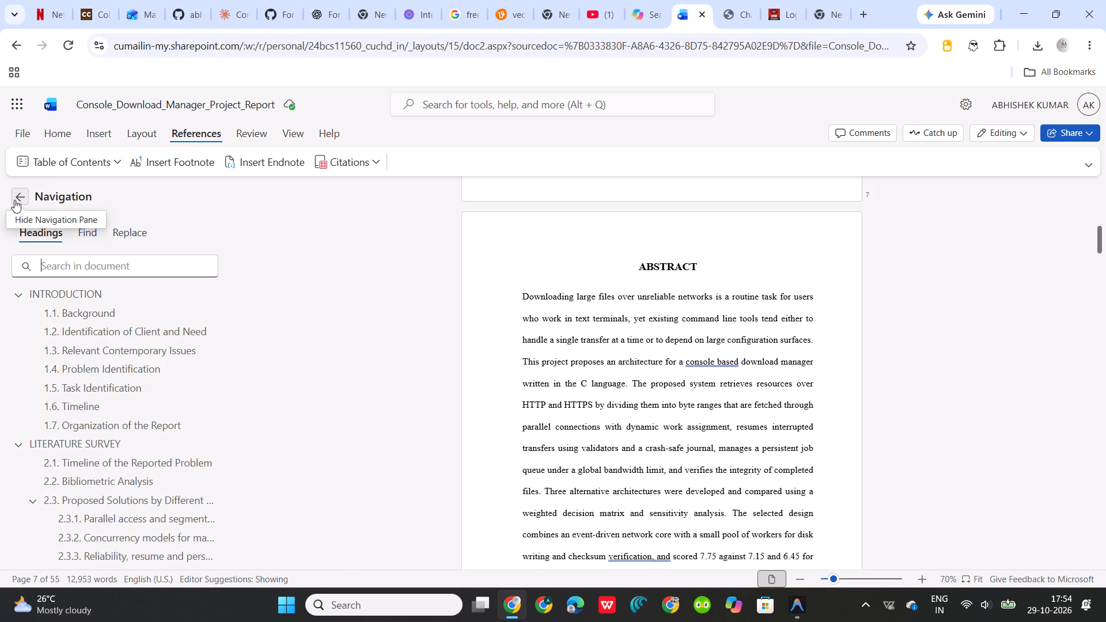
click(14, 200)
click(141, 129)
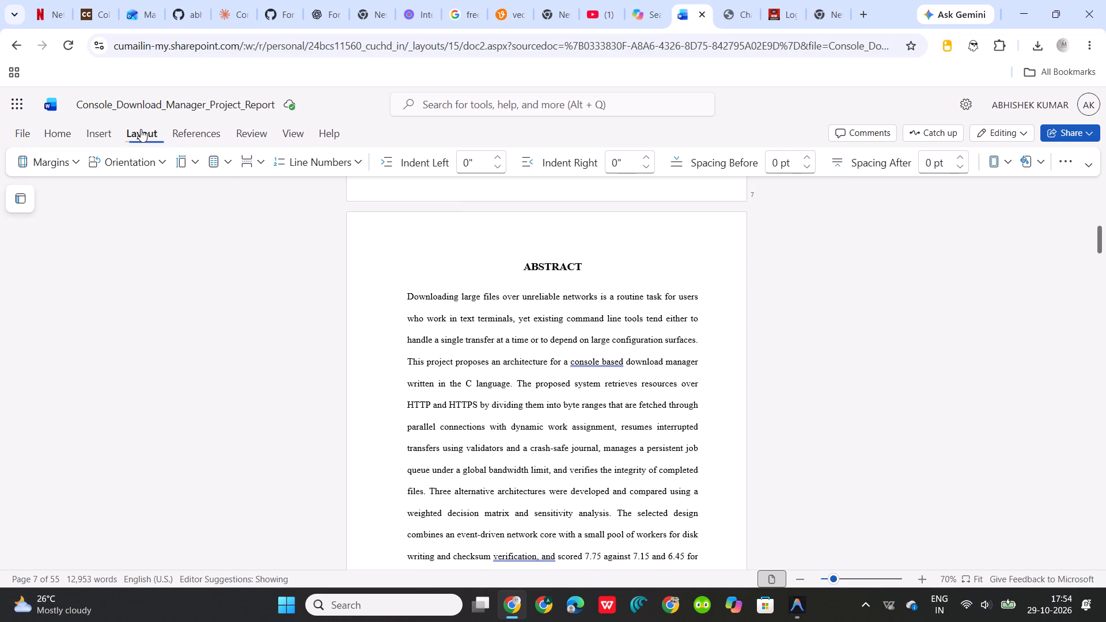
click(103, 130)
Add a page border on all sides of the report's pages, starting from the BONAFIDE CERTIFICATE page.
click(137, 133)
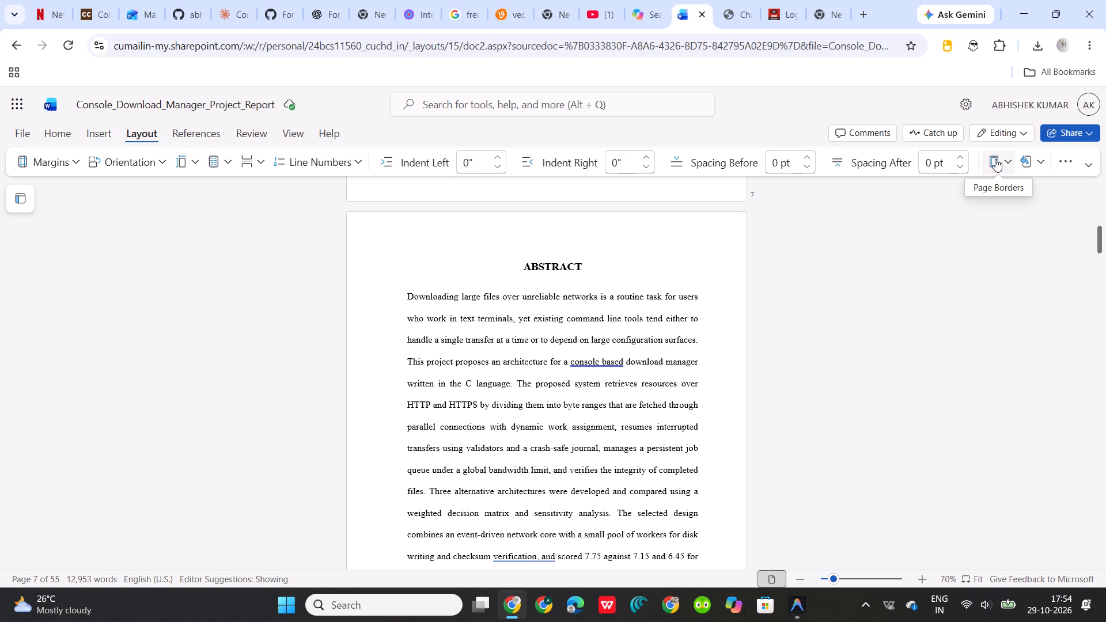
scroll(866, 261, up, 4)
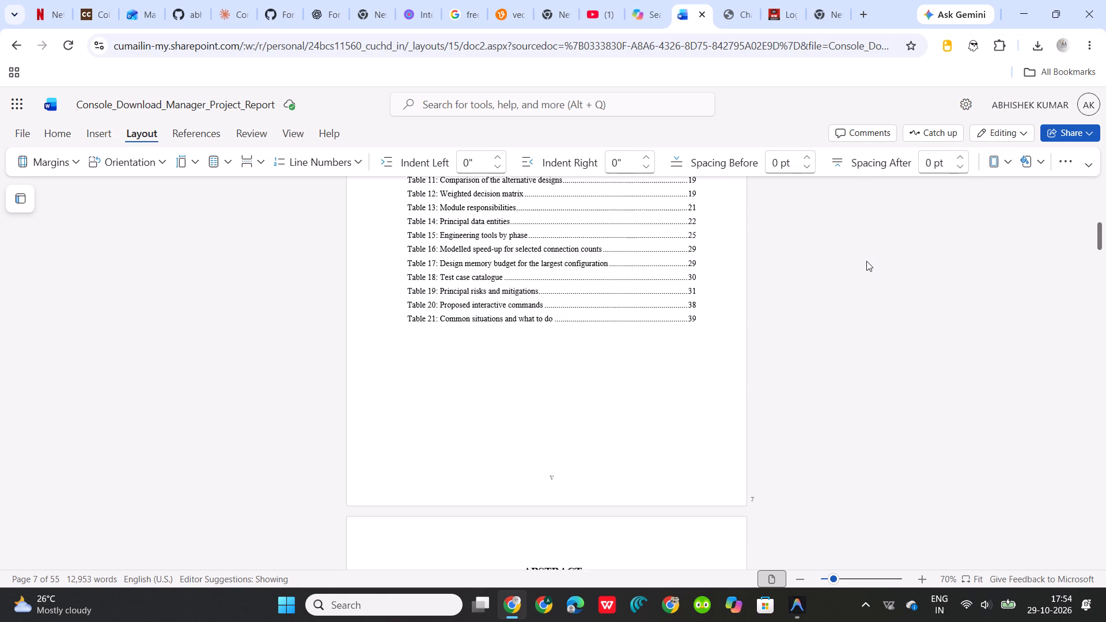
scroll(866, 261, up, 8)
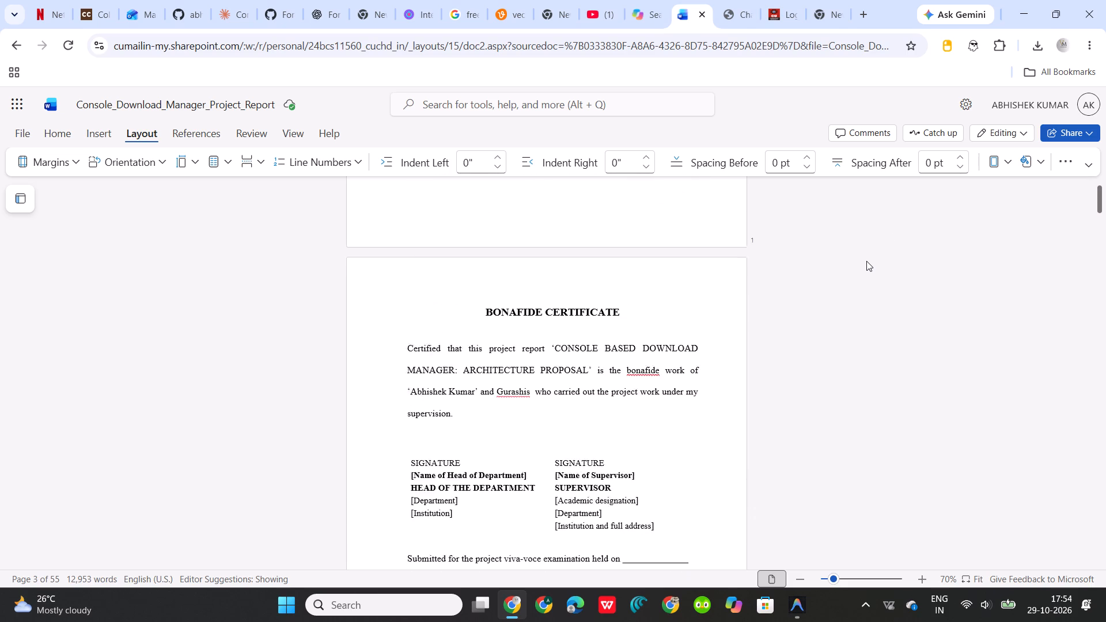
scroll(866, 261, up, 2)
scroll(866, 261, down, 4)
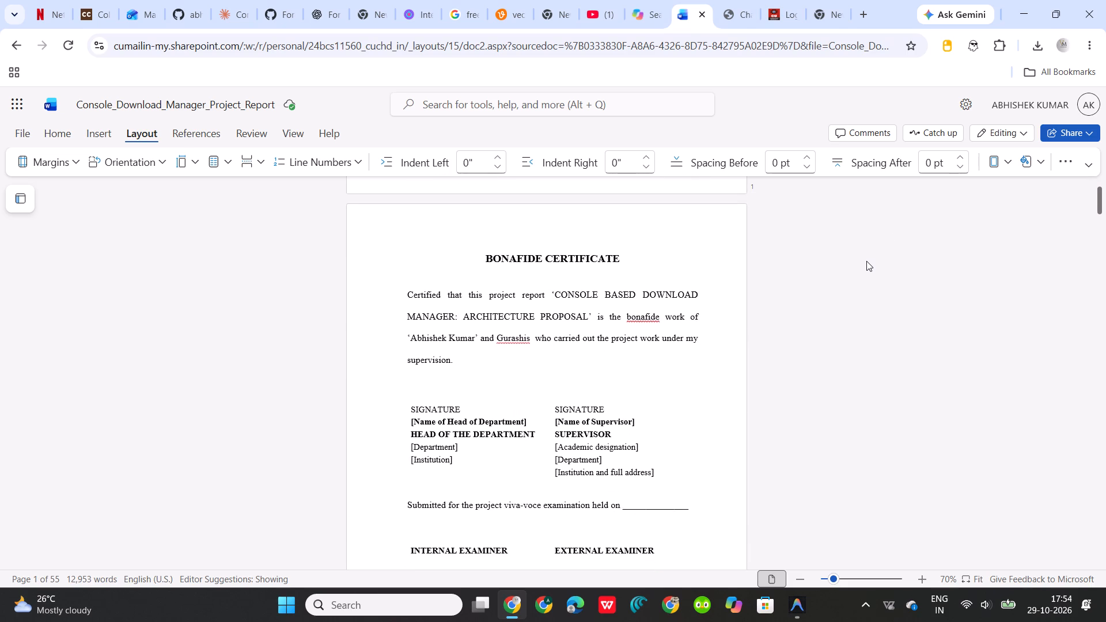
click(657, 268)
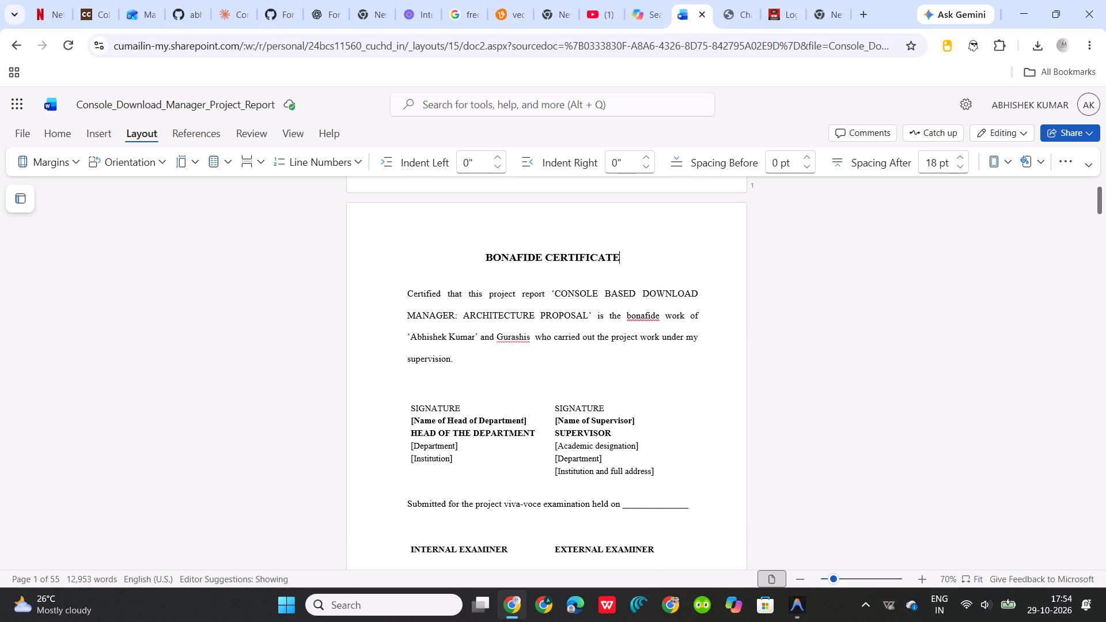
click(998, 162)
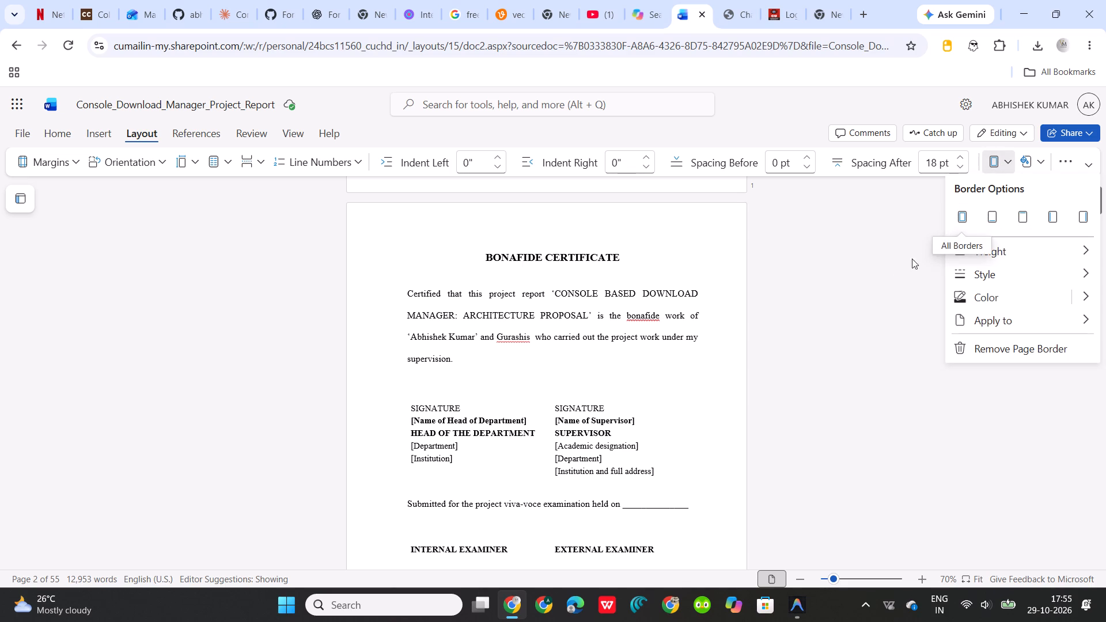
click(961, 217)
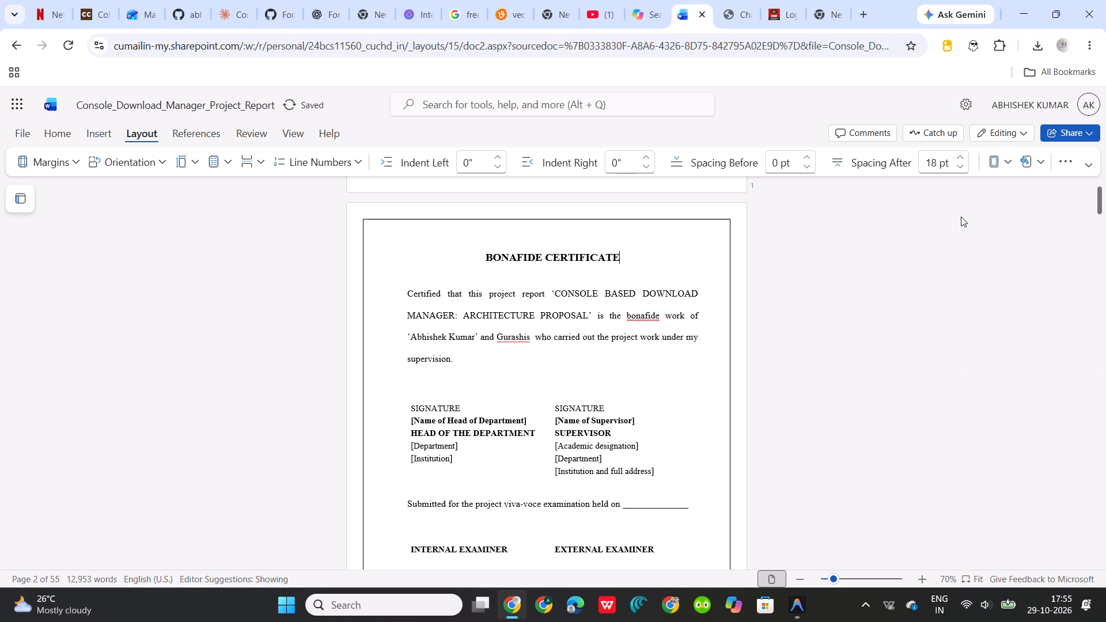
Check the page border on the cover page and the BONAFIDE CERTIFICATE page.
scroll(746, 309, up, 7)
scroll(746, 309, down, 1)
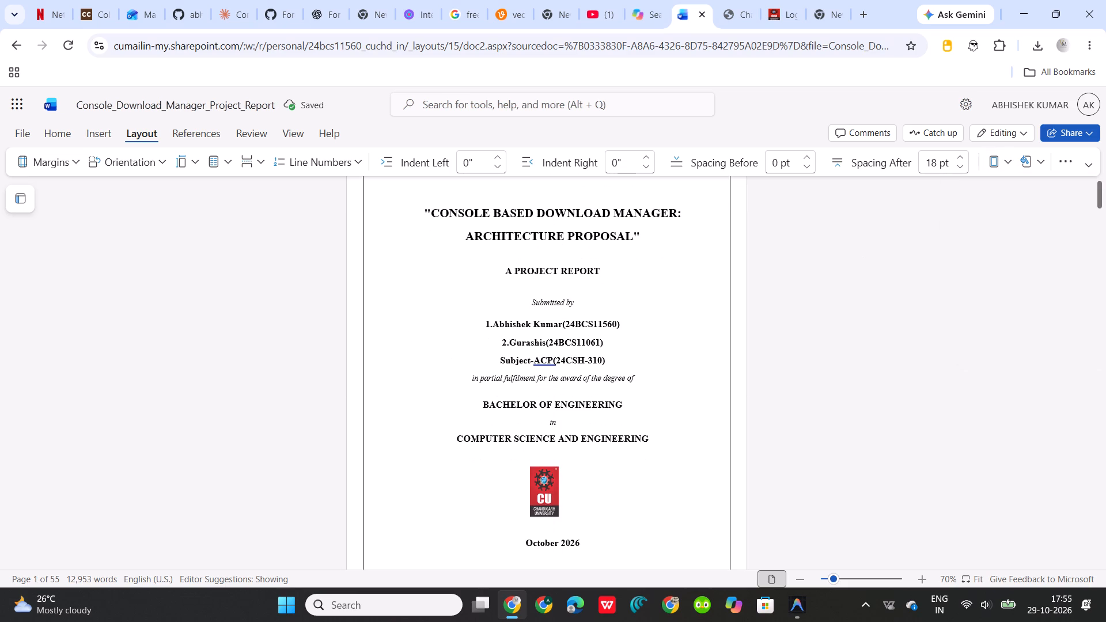
scroll(746, 309, right, 1)
scroll(746, 309, down, 1)
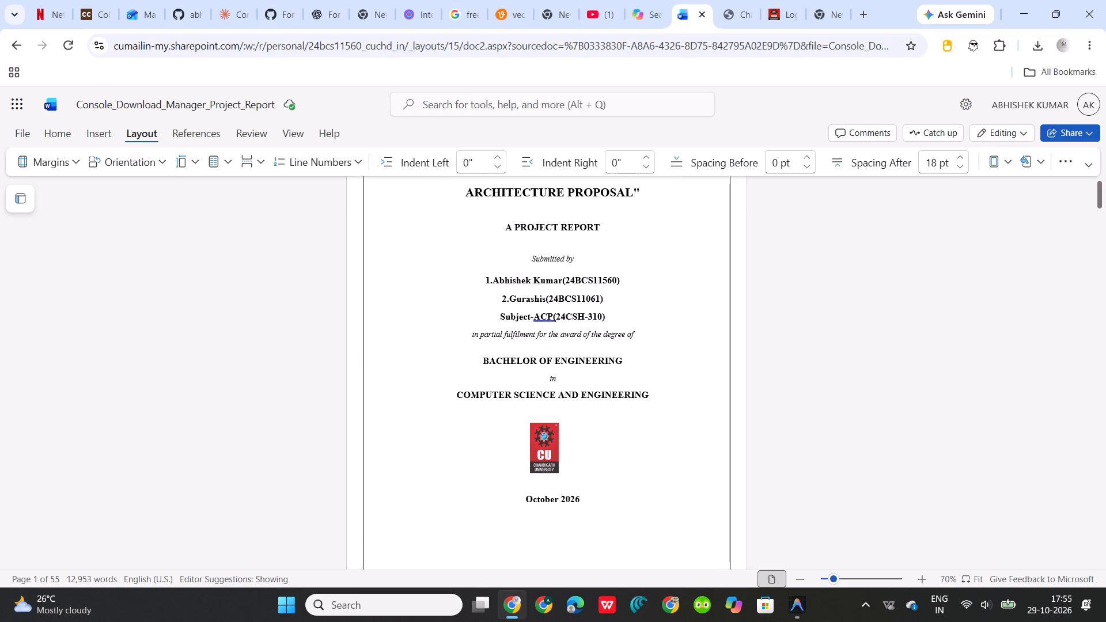
scroll(746, 309, down, 3)
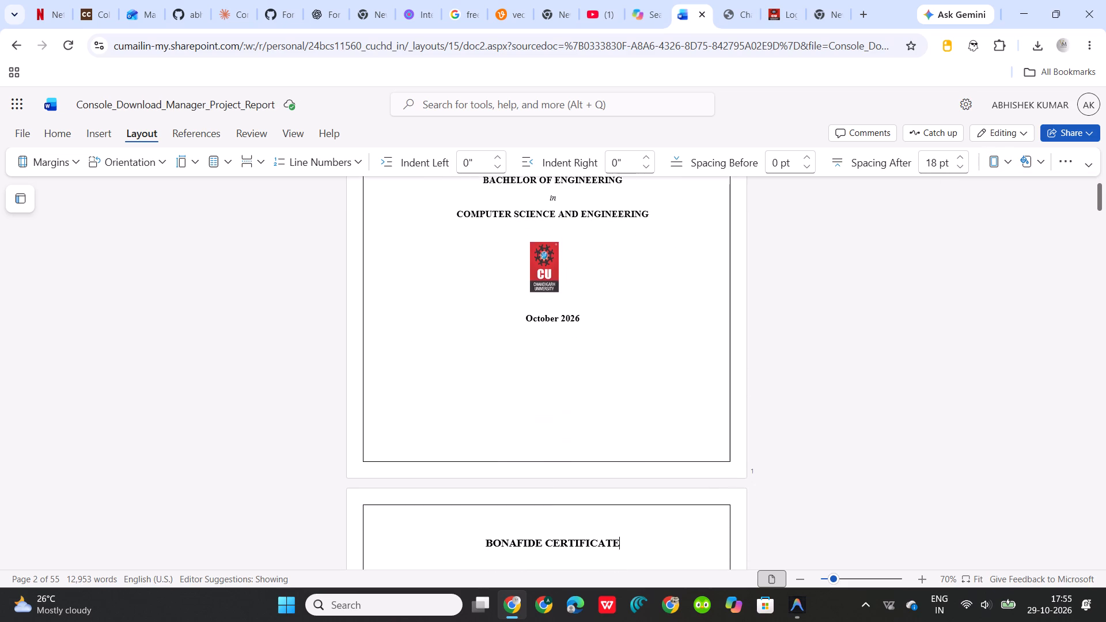
scroll(746, 309, down, 2)
scroll(746, 309, up, 1)
scroll(746, 309, down, 1)
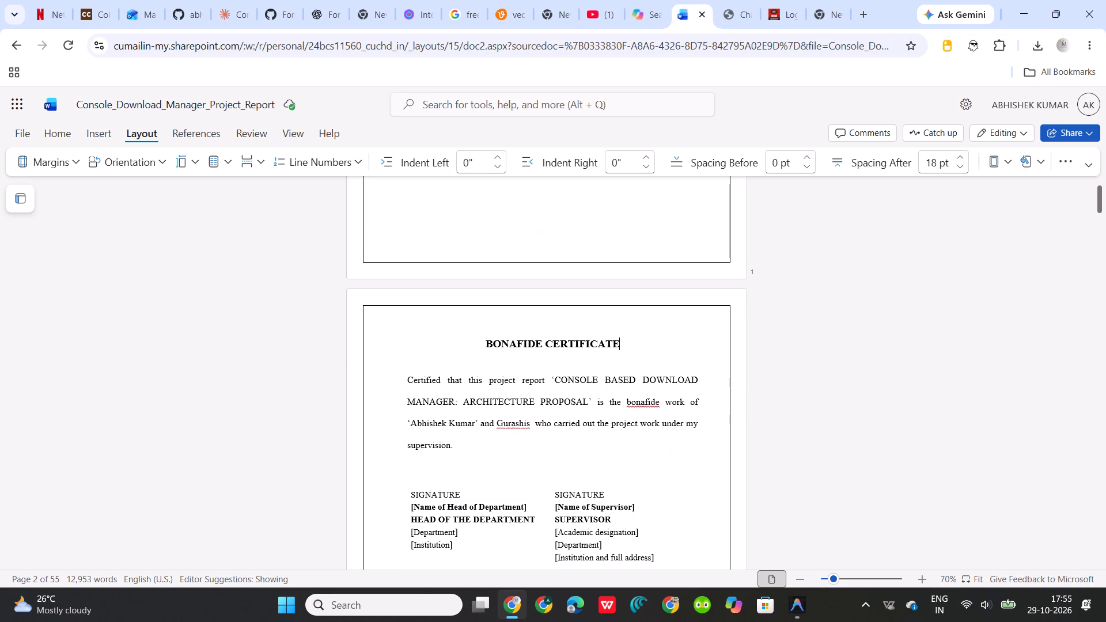
Underline the BONAFIDE CERTIFICATE heading.
scroll(746, 309, down, 1)
drag(485, 315, 598, 312)
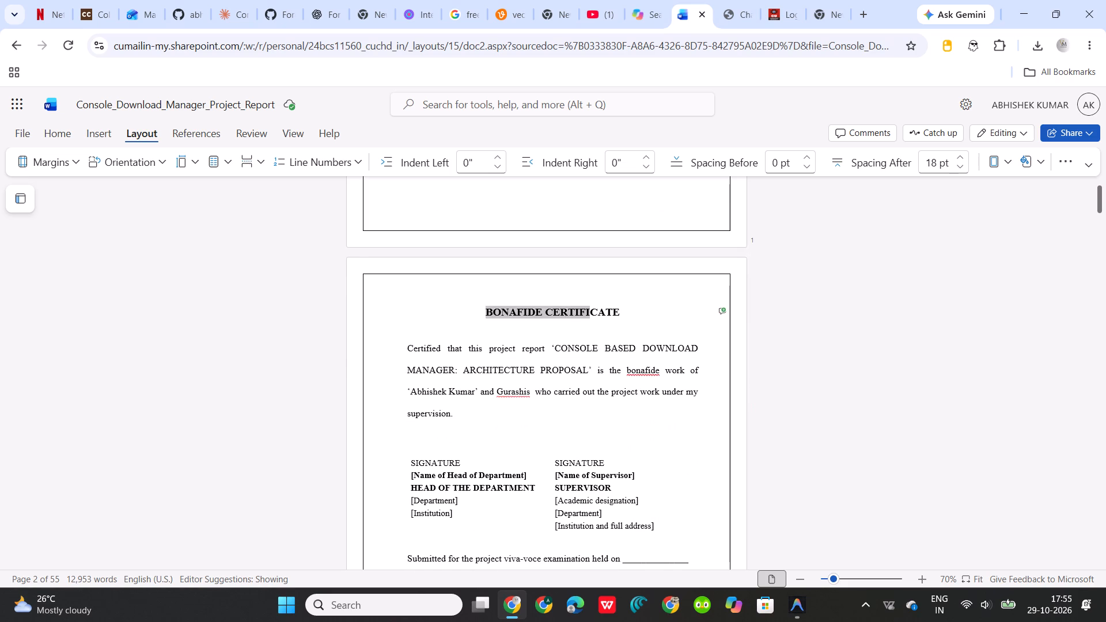
drag(598, 312, 620, 313)
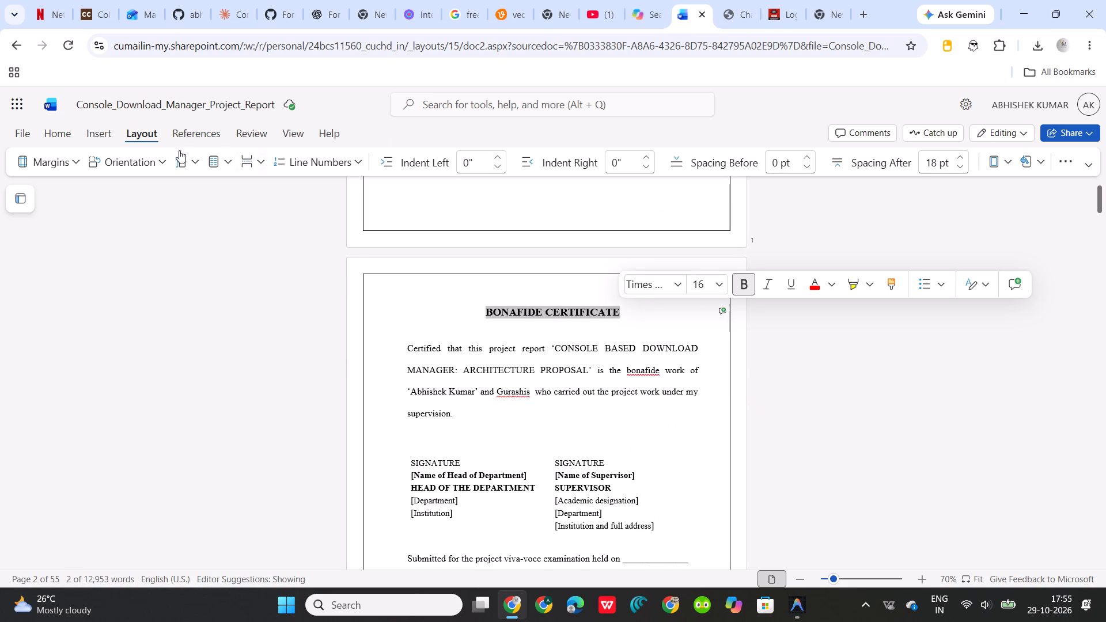
click(111, 134)
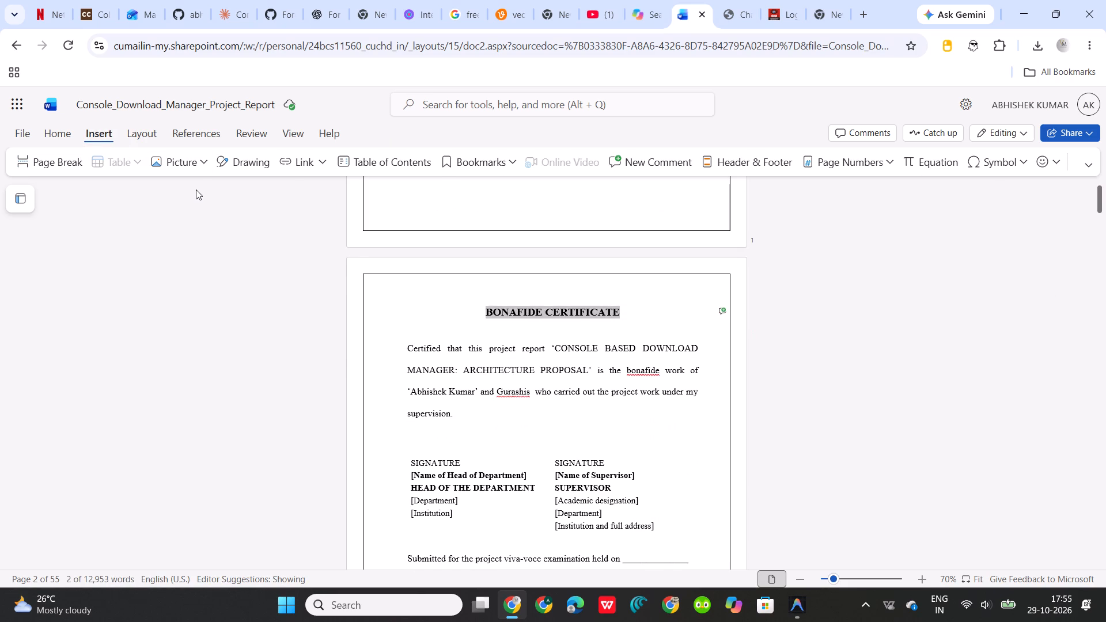
click(67, 134)
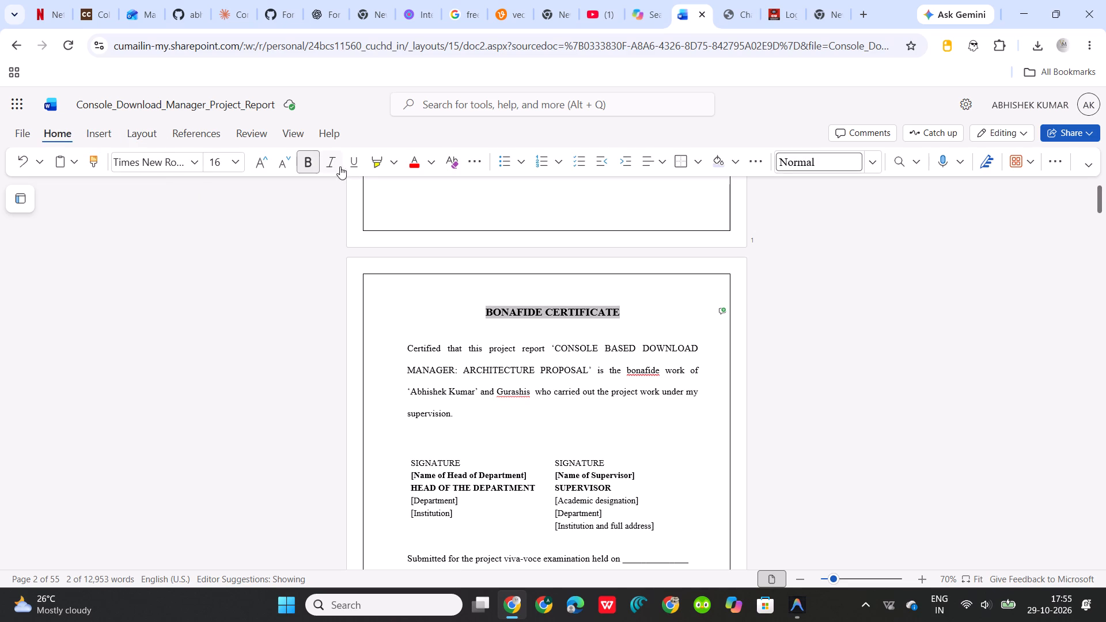
click(355, 166)
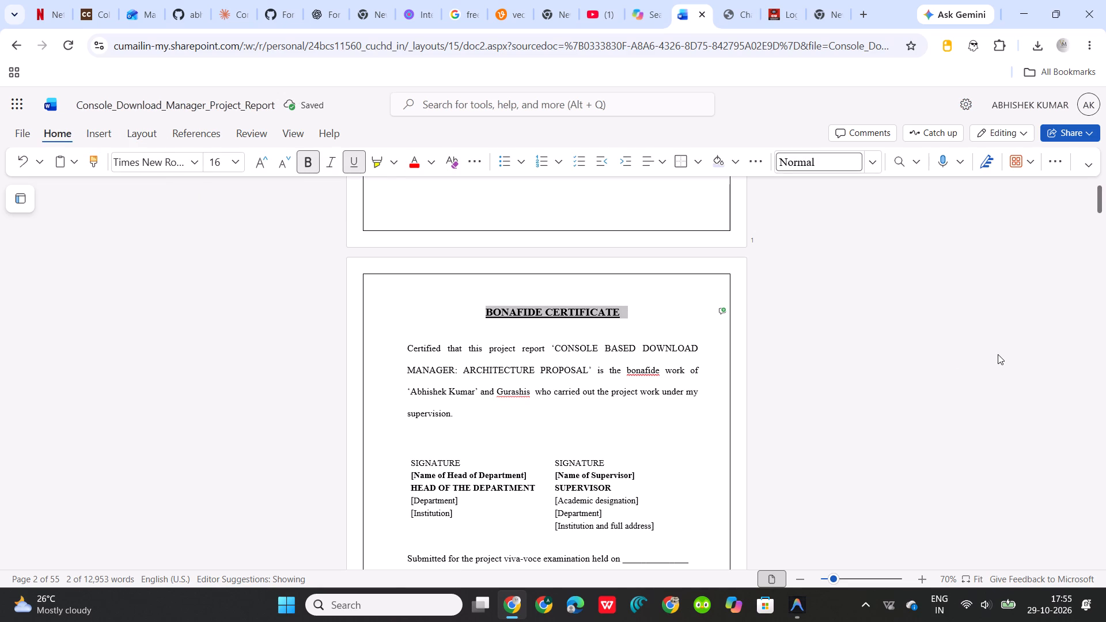
click(998, 354)
Replace the [Name of Supervisor] placeholder in the certificate's signature block with the supervisor's name.
scroll(781, 397, down, 1)
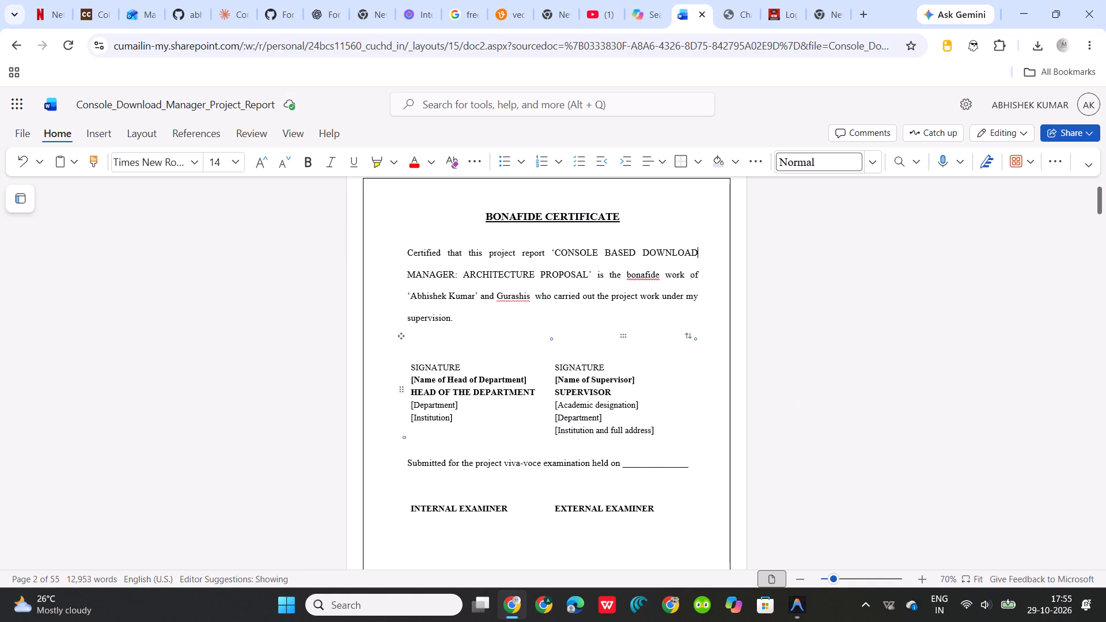
click(636, 380)
key(BackSpace)
key(BackSpace)
key(BackSpace)
key(BackSpace)
key(BackSpace)
key(BackSpace)
key(BackSpace)
key(BackSpace)
key(BackSpace)
key(BackSpace)
key(BackSpace)
key(BackSpace)
key(BackSpace)
key(BackSpace)
key(BackSpace)
key(BackSpace)
key(BackSpace)
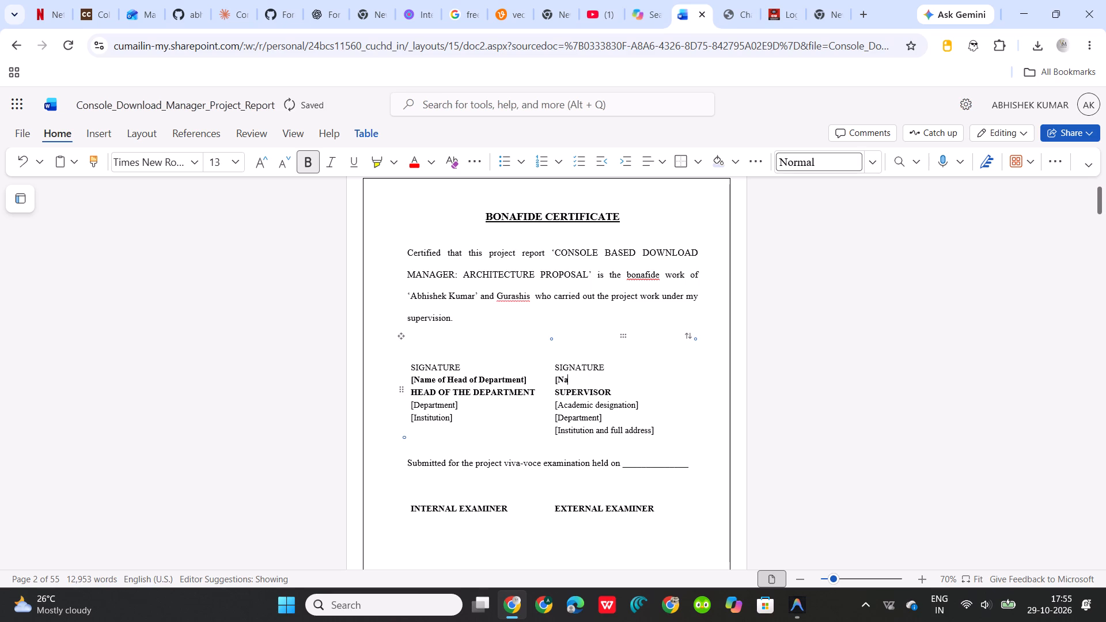
key(BackSpace)
key(BackSpace)
key(BackSpace)
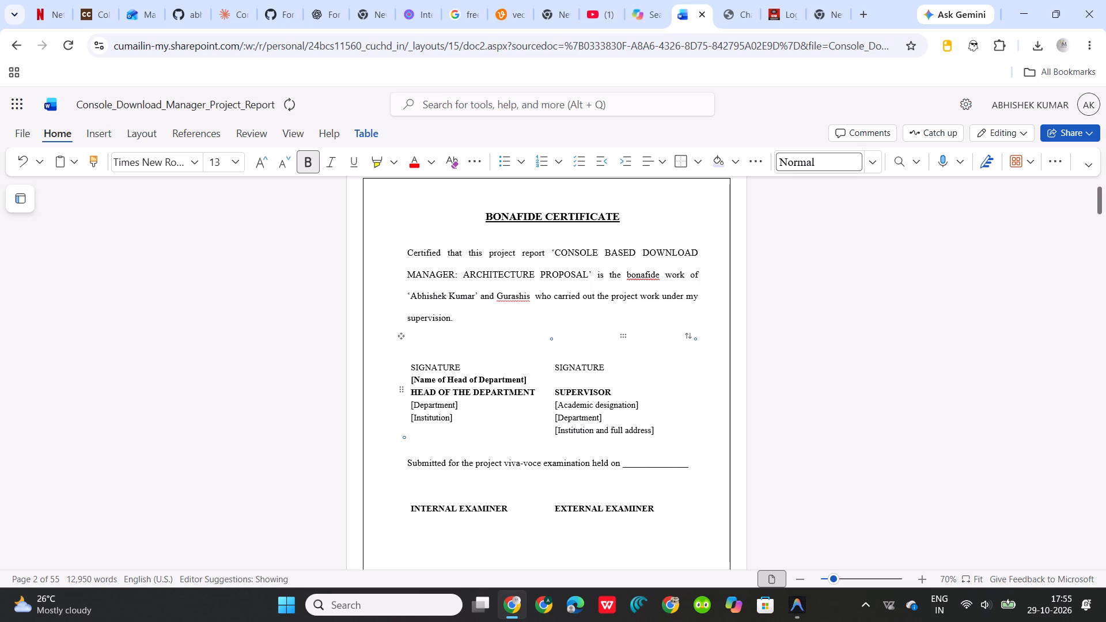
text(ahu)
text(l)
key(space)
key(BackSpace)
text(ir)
Replace the SUPERVISOR line and the designation, department and institution placeholders below it with Technical Trainer.
drag(612, 393, 555, 392)
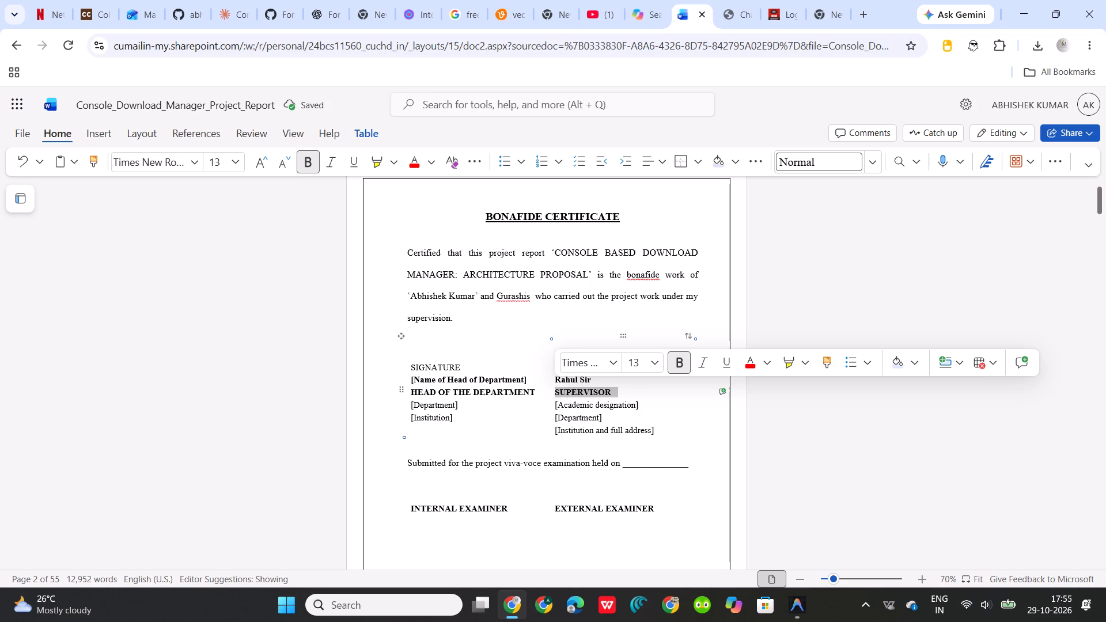
click(634, 415)
drag(552, 393, 567, 405)
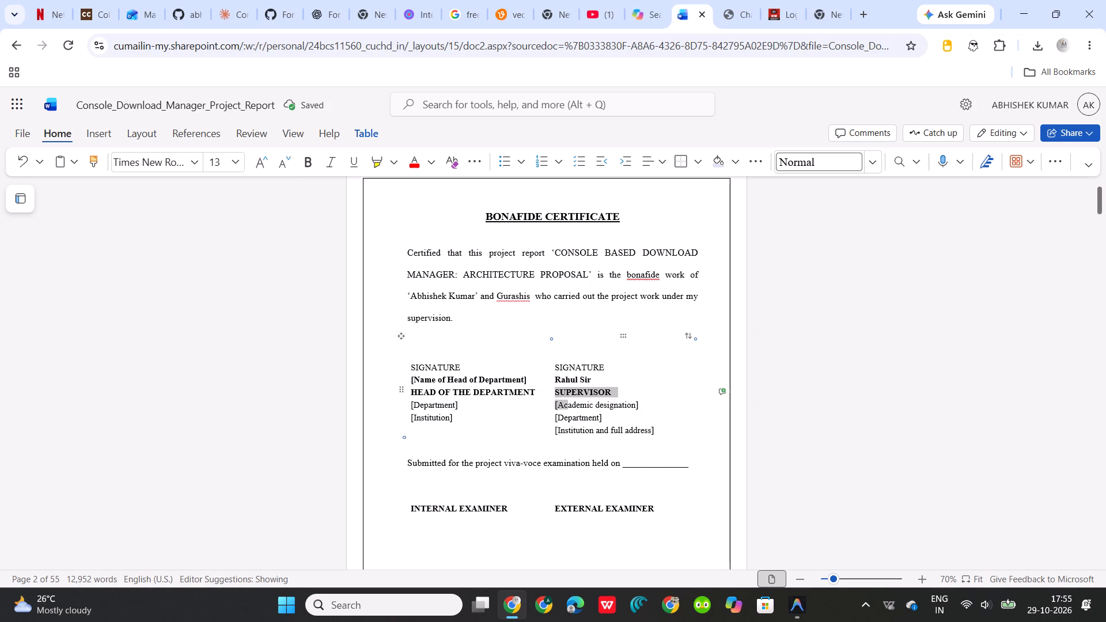
drag(567, 405, 657, 433)
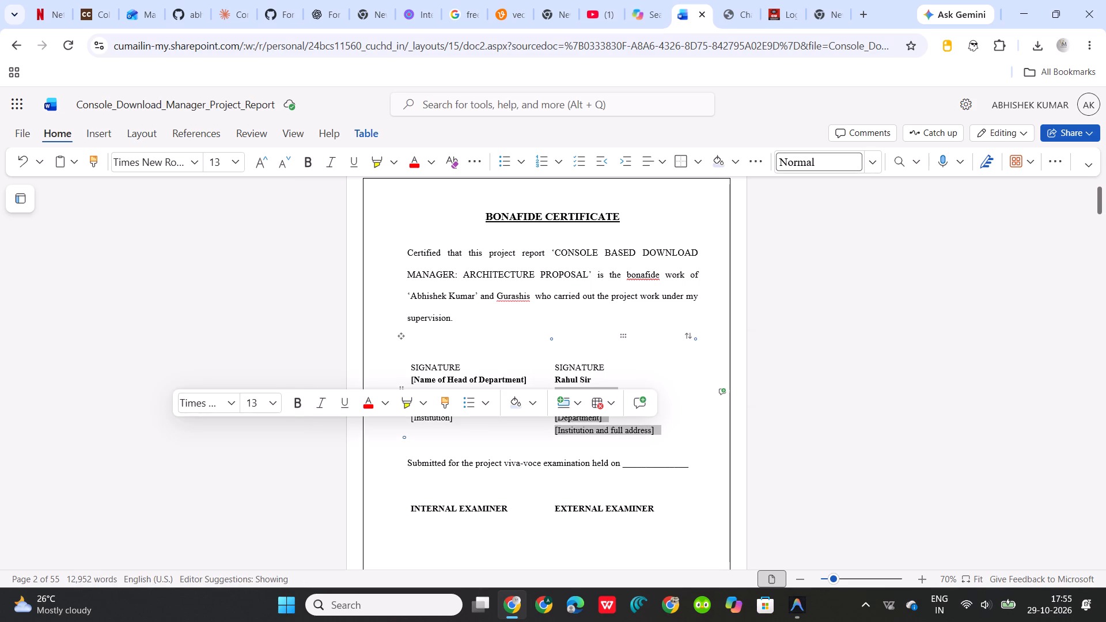
key(BackSpace)
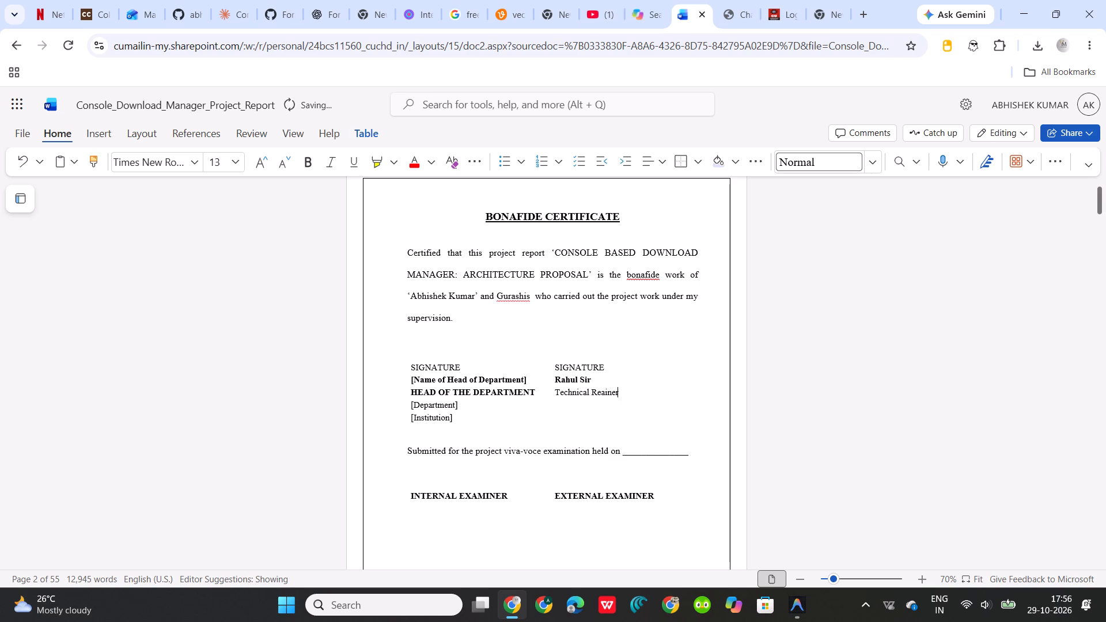
key(BackSpace)
key(BackSpace)
key(BackSpace)
key(BackSpace)
key(BackSpace)
key(BackSpace)
key(BackSpace)
Add CSE on a new line below Technical Trainer in the supervisor's signature block.
text(())
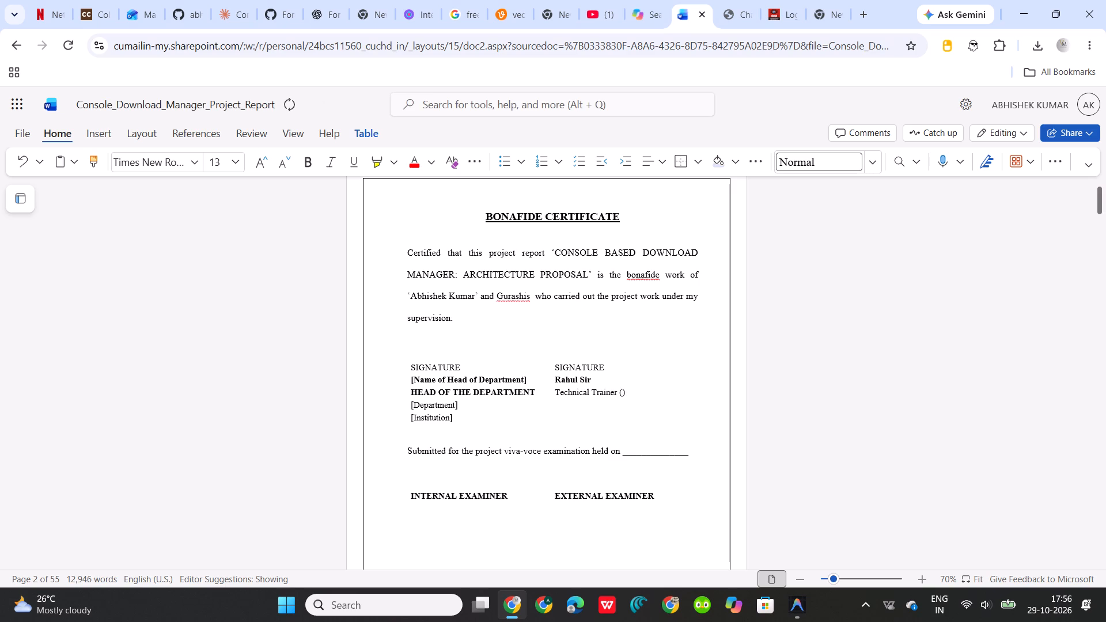
key(BackSpace)
key(BackSpace)
key(BackSpace)
key(BackSpace)
key(BackSpace)
key(Return)
Delete the whole Head of Department signature block from the certificate, including its SIGNATURE line.
click(408, 377)
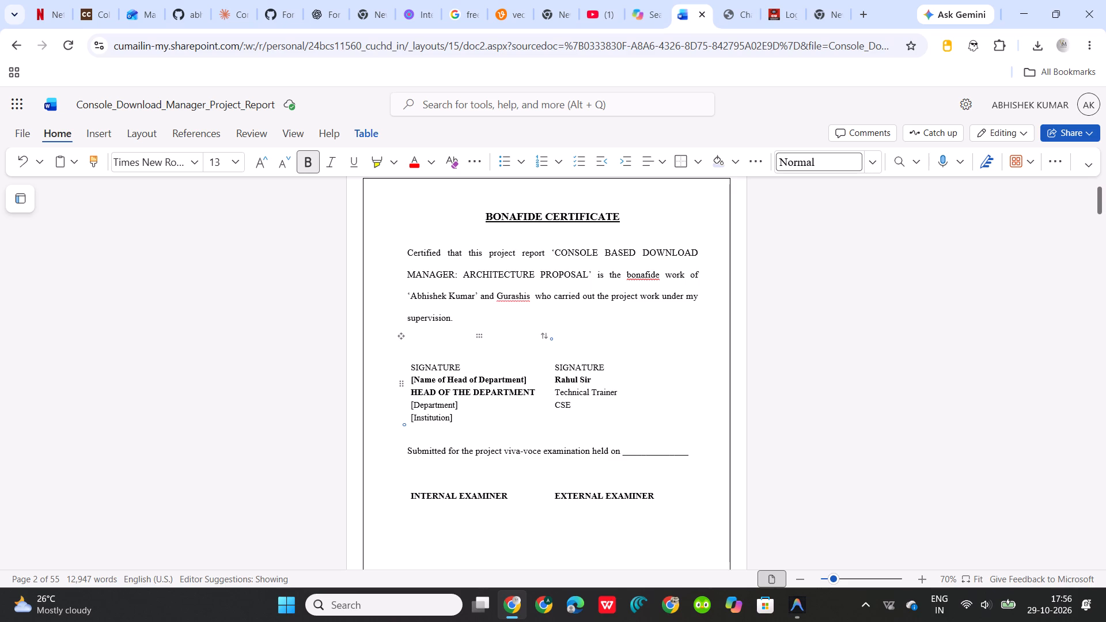
click(529, 378)
drag(409, 378, 457, 423)
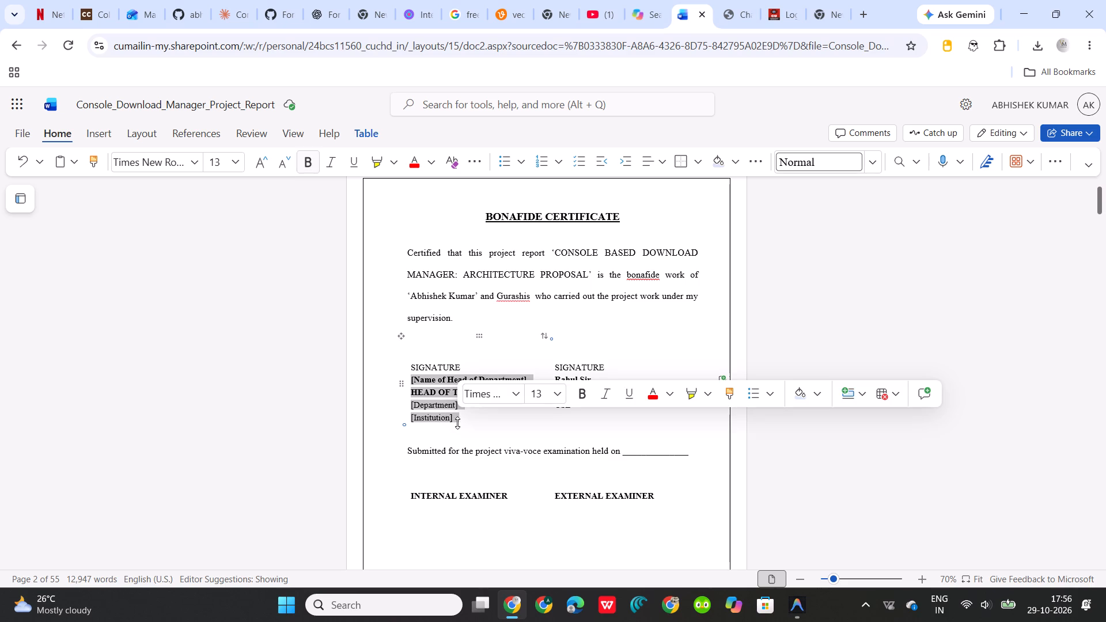
click(474, 372)
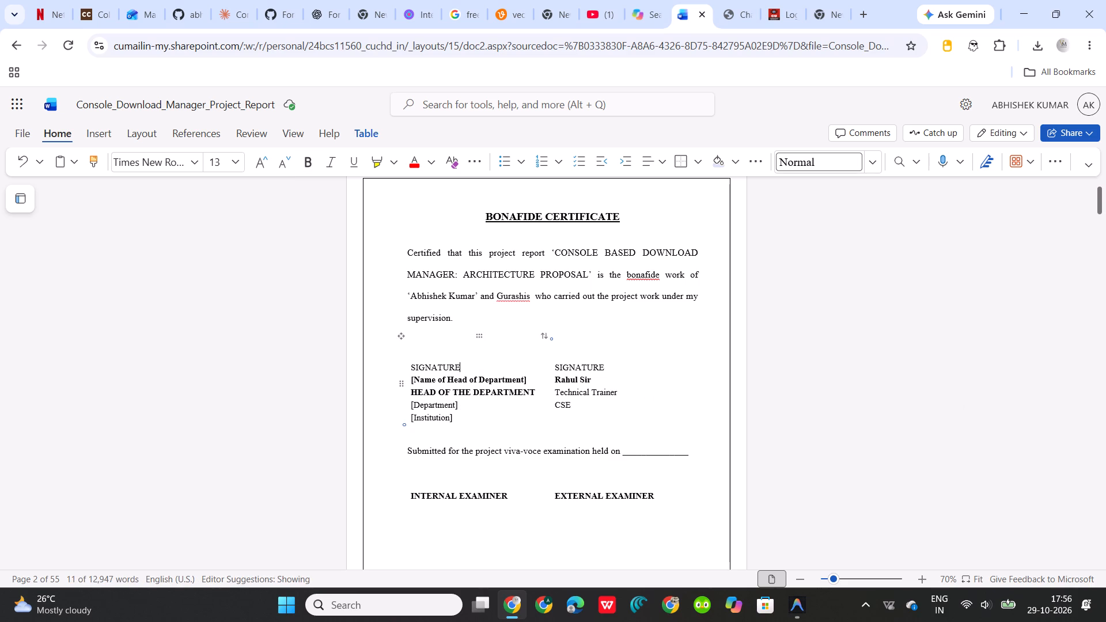
drag(411, 365, 465, 424)
key(BackSpace)
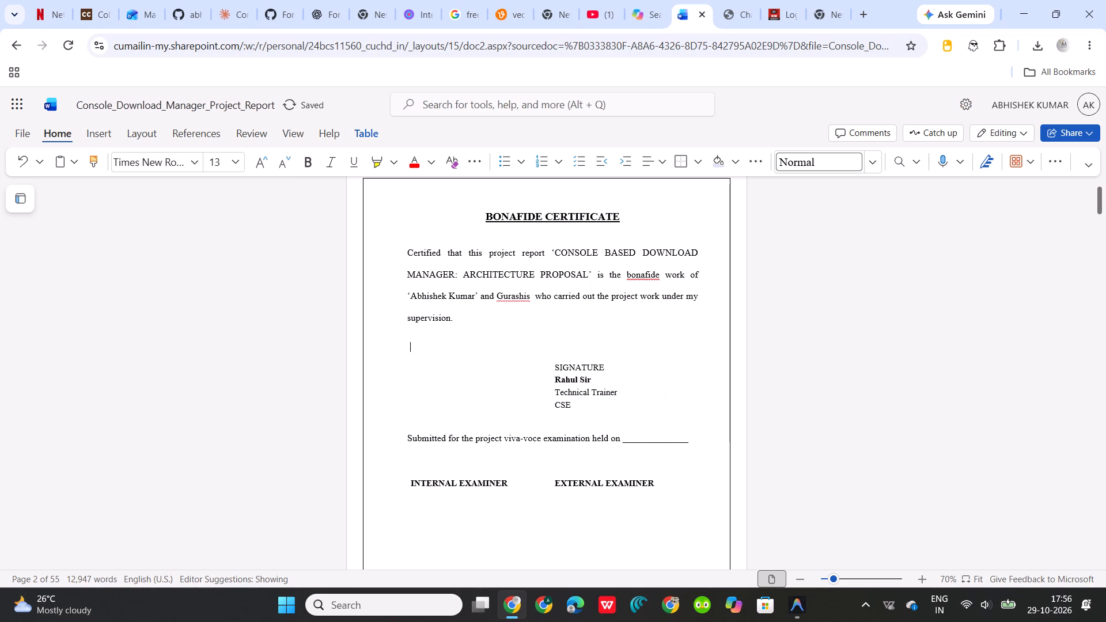
Indent the supervisor's SIGNATURE line with leading spaces so it sits near the right margin of the page.
click(554, 370)
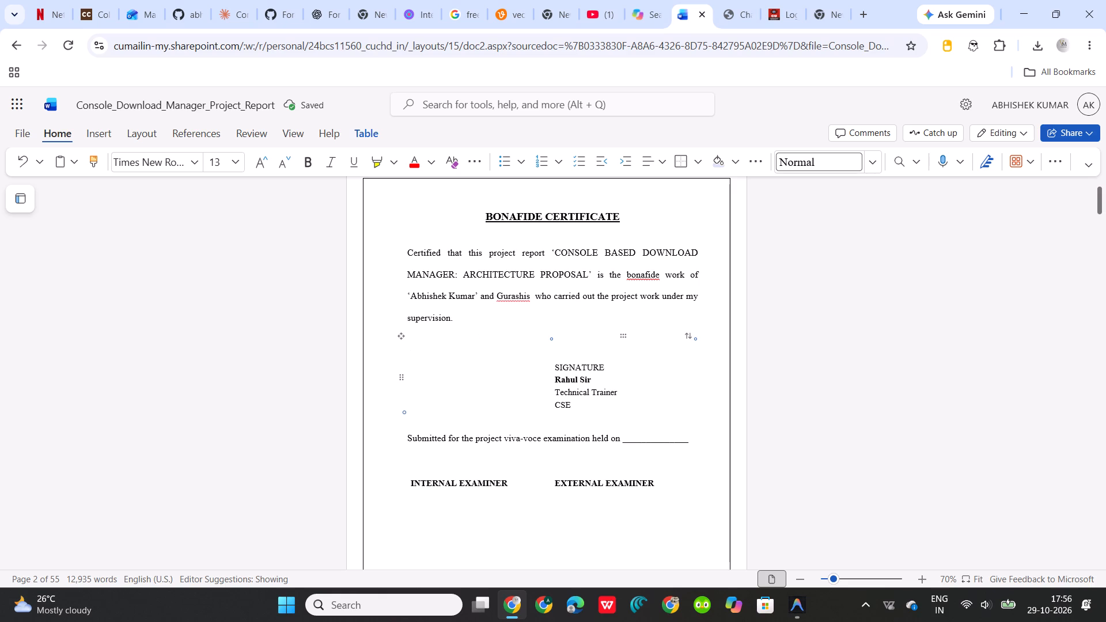
key(space)
key(space)
key(space)
key(space)
key(space)
key(space)
key(space)
key(space)
key(space)
key(space)
key(space)
key(space)
key(space)
key(space)
key(space)
key(space)
key(space)
key(space)
key(space)
key(space)
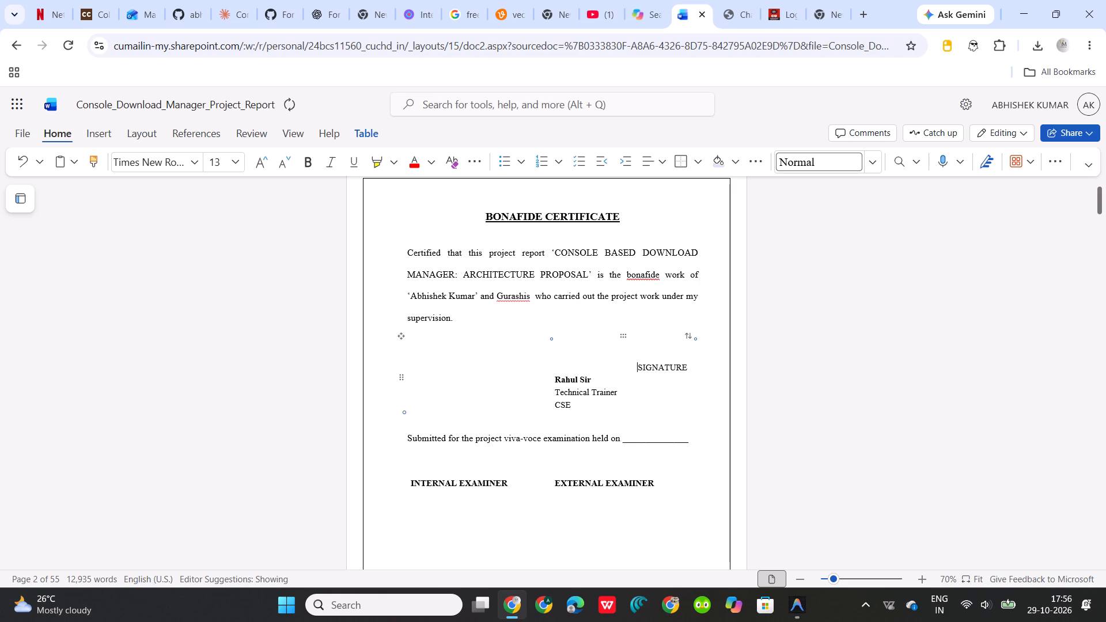
Indent the supervisor's name with leading spaces to centre it beneath the SIGNATURE line.
click(554, 378)
key(space)
key(space)
key(space)
key(space)
key(space)
key(space)
key(space)
key(space)
key(space)
key(space)
key(space)
key(space)
key(space)
key(space)
key(space)
key(space)
key(space)
key(space)
key(space)
key(space)
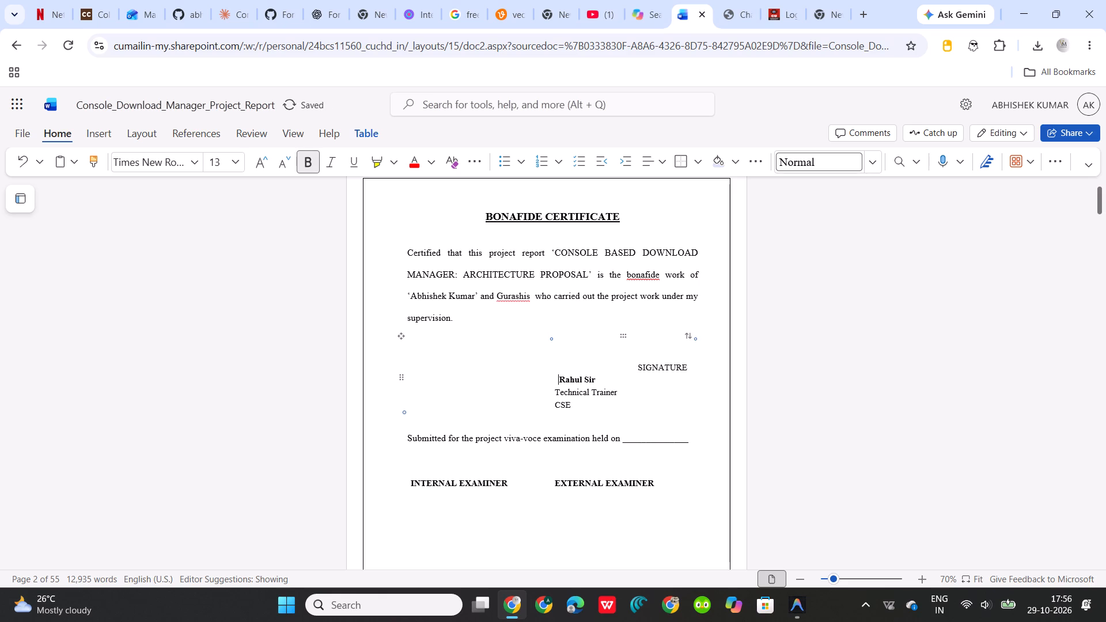
key(space)
key(space)
key(BackSpace)
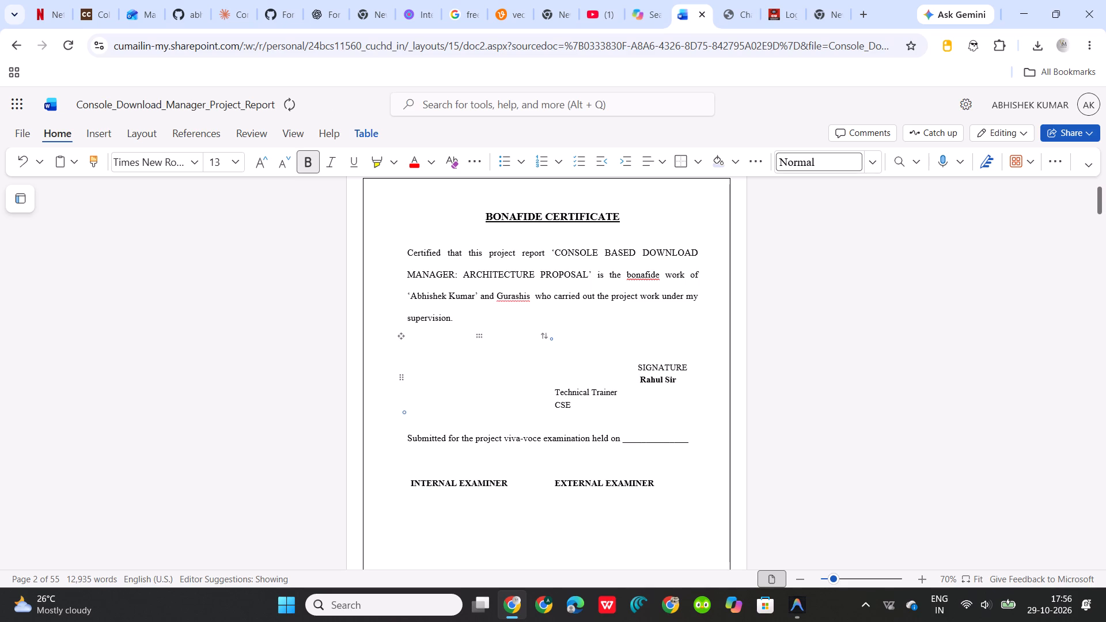
Indent the Technical Trainer line with leading spaces to centre it under the supervisor's name, keeping it on one line.
click(555, 392)
key(space)
key(space)
key(space)
key(space)
key(space)
key(space)
key(space)
key(space)
key(space)
key(space)
key(space)
key(space)
key(space)
key(space)
key(space)
key(space)
key(space)
key(space)
key(space)
key(space)
key(space)
key(space)
key(space)
key(space)
key(space)
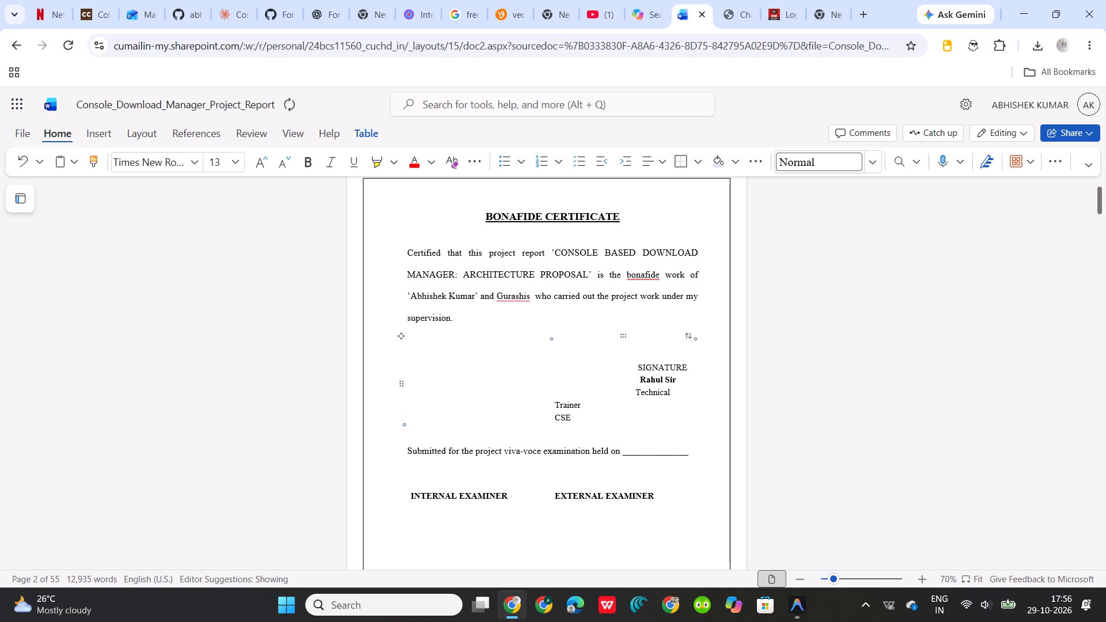
key(space)
key(space)
key(space)
key(BackSpace)
key(BackSpace)
key(BackSpace)
key(BackSpace)
key(BackSpace)
key(BackSpace)
key(BackSpace)
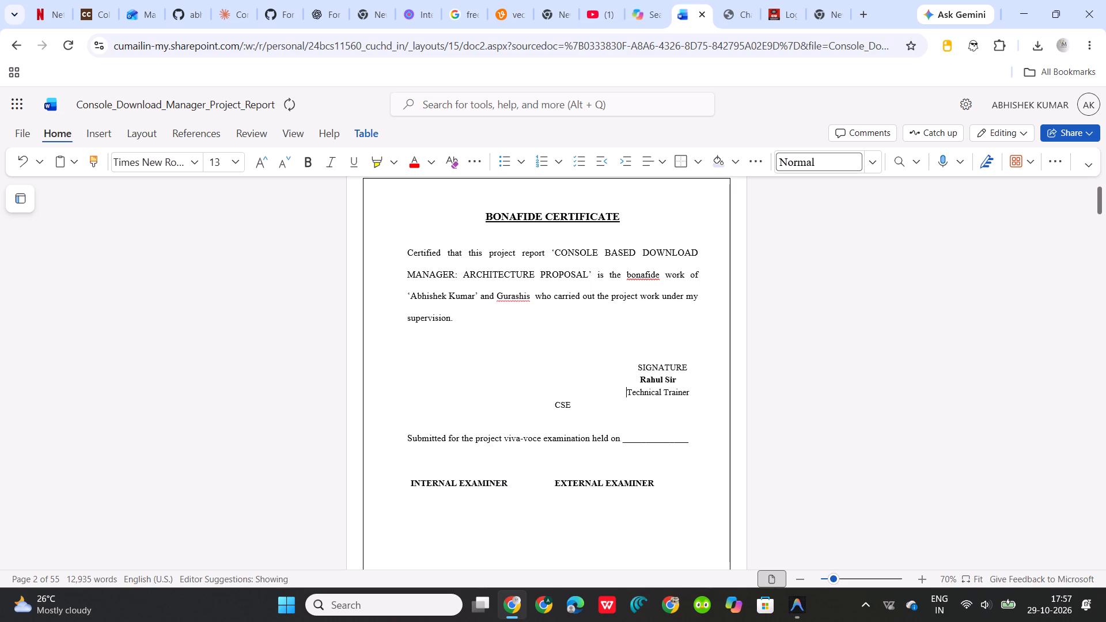
Indent the CSE line with leading spaces to centre it under Technical Trainer.
click(552, 410)
key(space)
key(space)
key(space)
key(space)
key(space)
key(space)
key(space)
key(space)
key(space)
key(space)
key(space)
key(space)
key(space)
key(space)
key(space)
key(space)
key(space)
key(space)
key(space)
key(space)
key(space)
key(space)
key(space)
key(space)
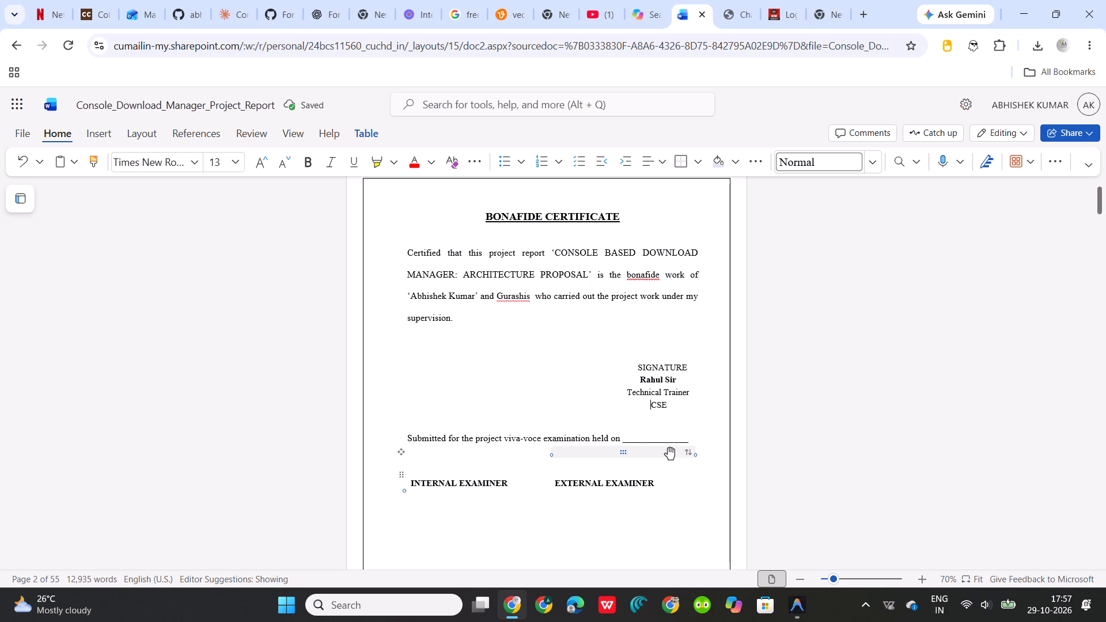
Delete the "Submitted for the project viva-voce examination held on" line, including its date blank, from the bonafide certificate.
click(692, 441)
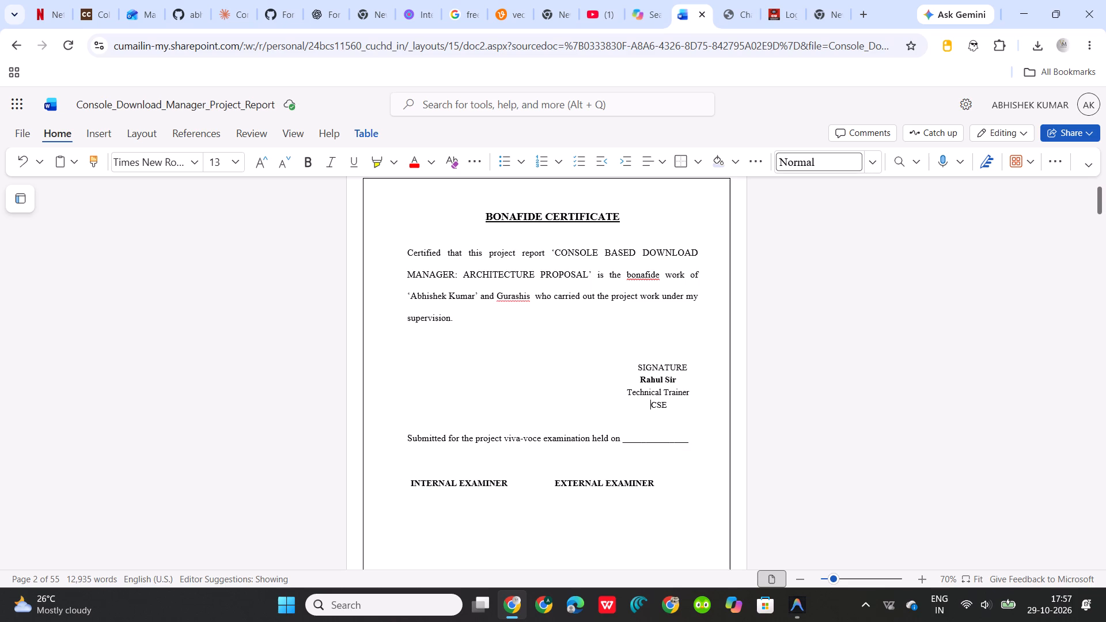
key(BackSpace)
key(BackSpace)
key(BackSpace)
key(BackSpace)
key(BackSpace)
key(BackSpace)
key(BackSpace)
key(BackSpace)
key(BackSpace)
key(BackSpace)
key(BackSpace)
key(BackSpace)
key(BackSpace)
key(BackSpace)
key(BackSpace)
key(BackSpace)
key(BackSpace)
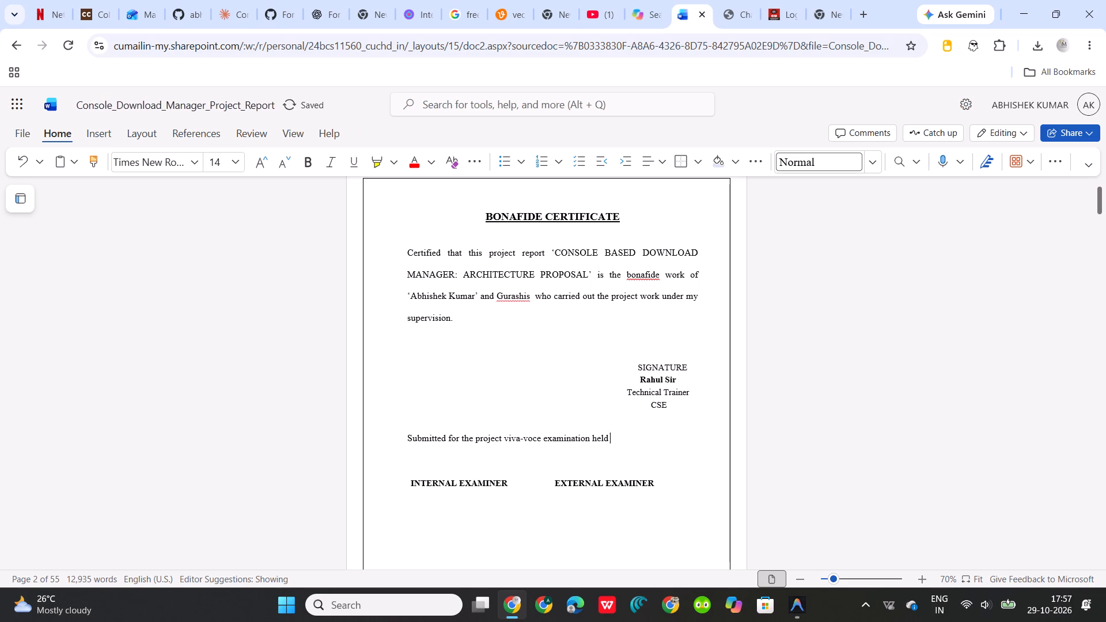
key(BackSpace)
key(BackSpace)
key(BackSpace)
key(BackSpace)
key(BackSpace)
key(BackSpace)
key(BackSpace)
key(BackSpace)
key(BackSpace)
key(BackSpace)
key(BackSpace)
key(BackSpace)
key(BackSpace)
key(BackSpace)
key(BackSpace)
key(BackSpace)
key(BackSpace)
key(BackSpace)
key(BackSpace)
key(BackSpace)
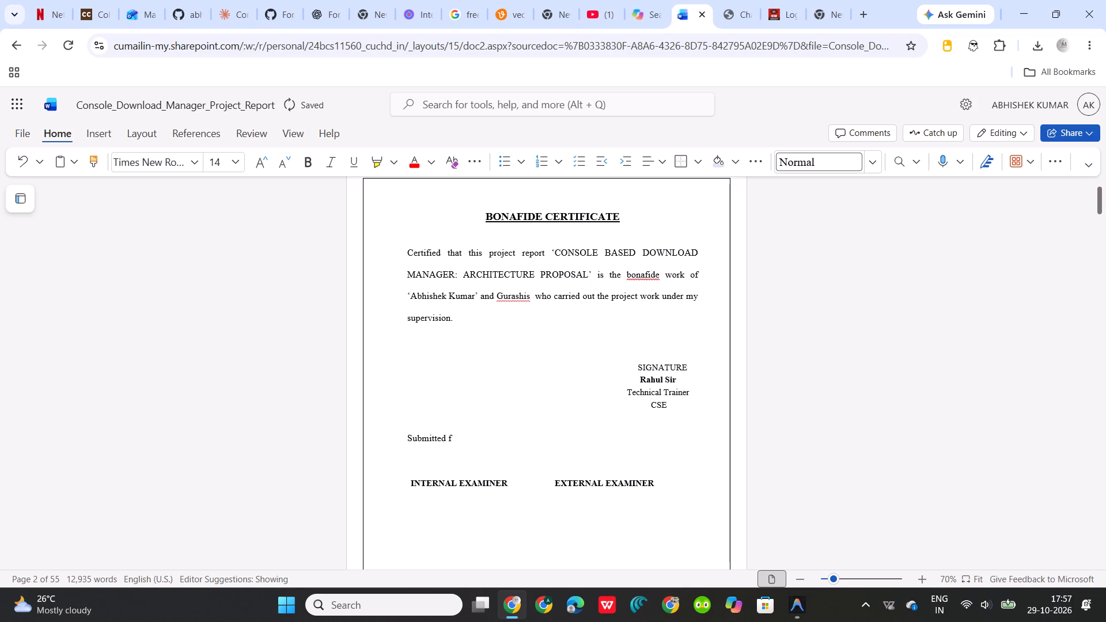
key(BackSpace)
key(BackSpace)
key(BackSpace)
key(BackSpace)
key(BackSpace)
key(BackSpace)
key(BackSpace)
key(BackSpace)
key(BackSpace)
key(BackSpace)
key(BackSpace)
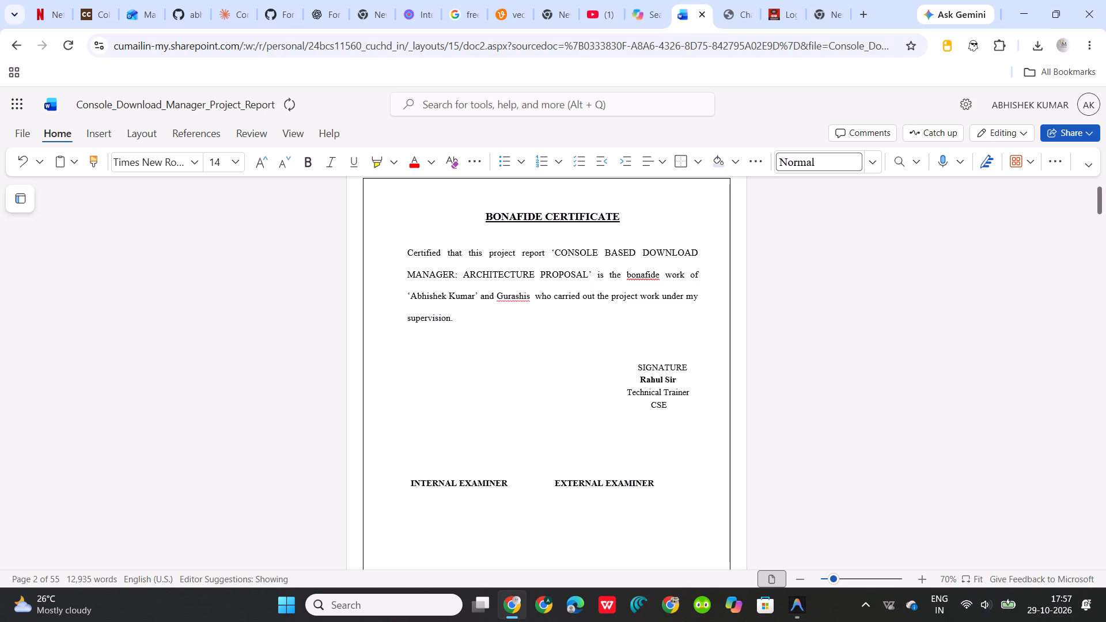
scroll(692, 441, down, 4)
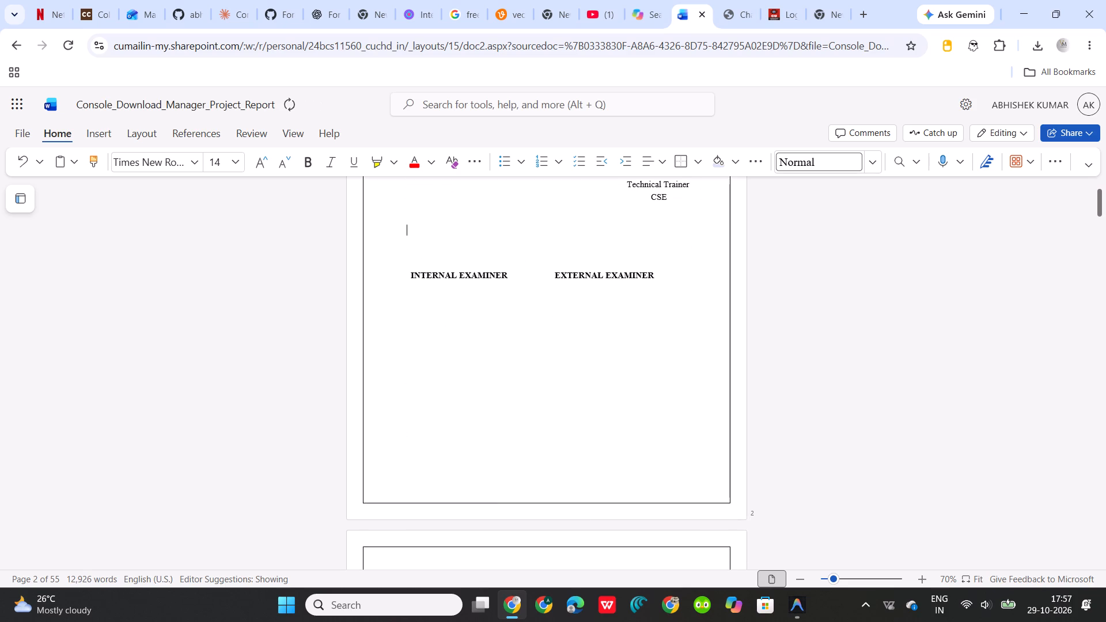
scroll(692, 441, down, 4)
scroll(692, 441, up, 4)
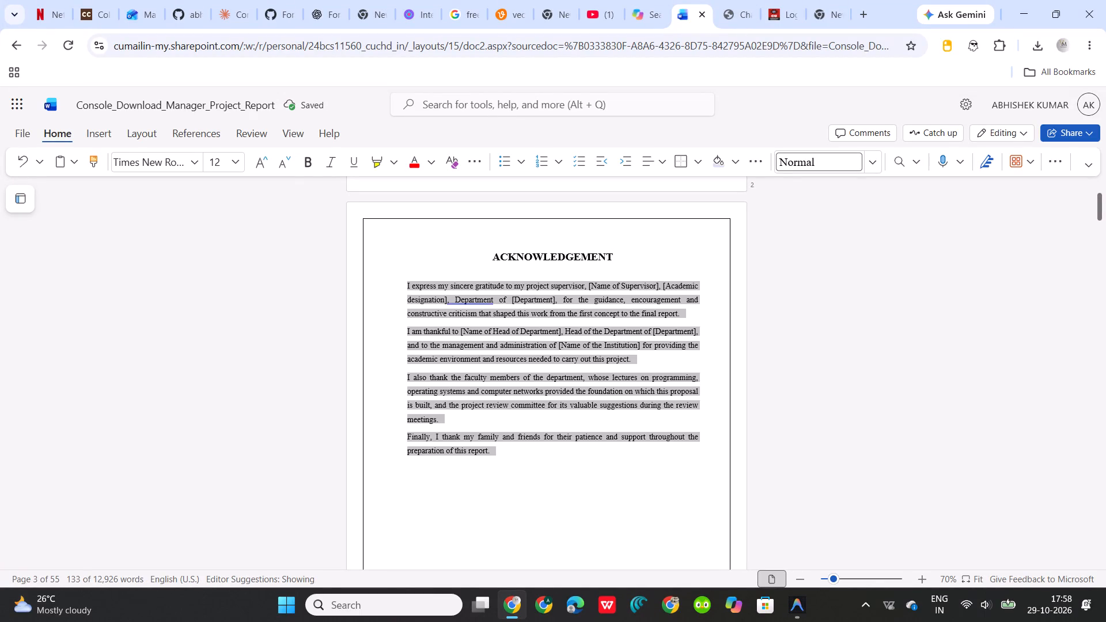
Reselect the acknowledgement body text from "express my sincere gratitude" through "preparation of this report.".
drag(476, 350, 419, 290)
click(419, 290)
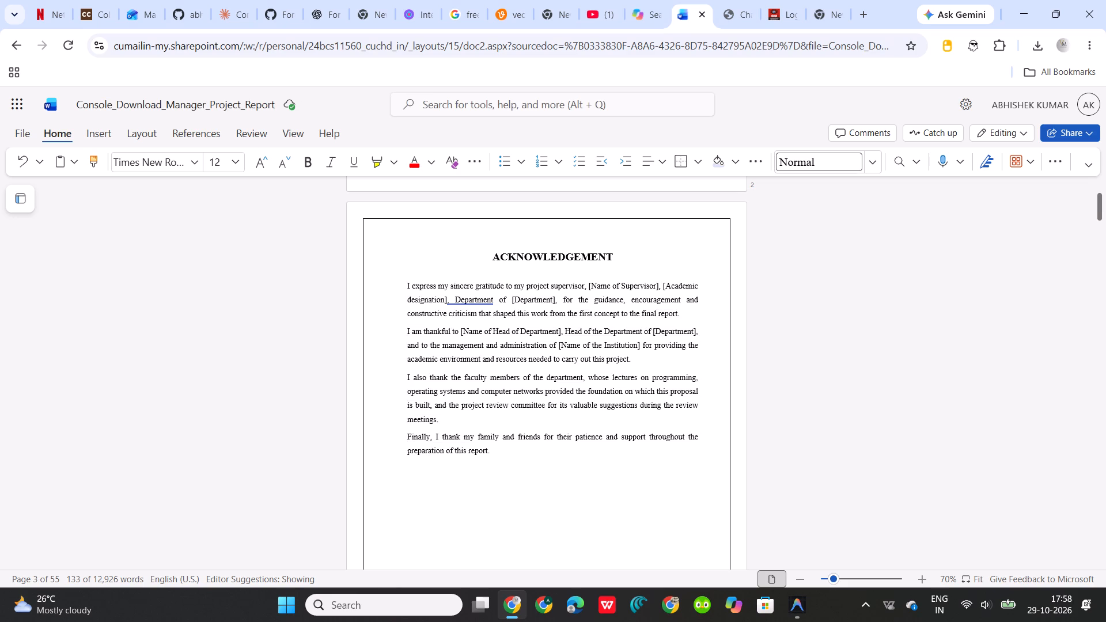
drag(414, 285, 494, 458)
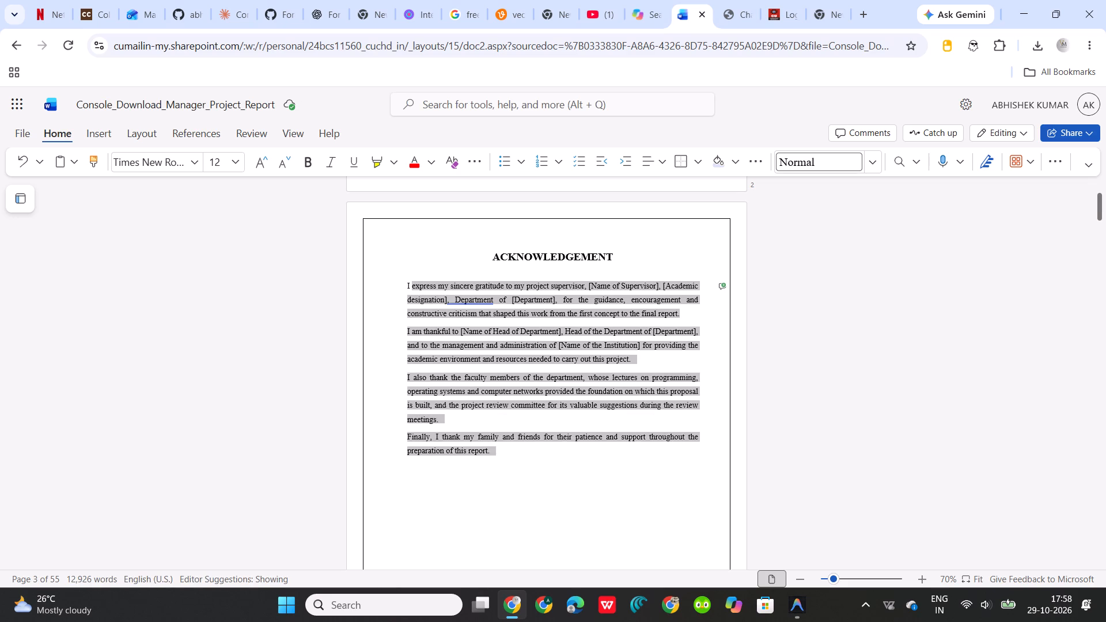
Replace the placeholder acknowledgement text with the copied revised version naming the supervisor, department head, CSE department and Chandigarh University.
key(BackSpace)
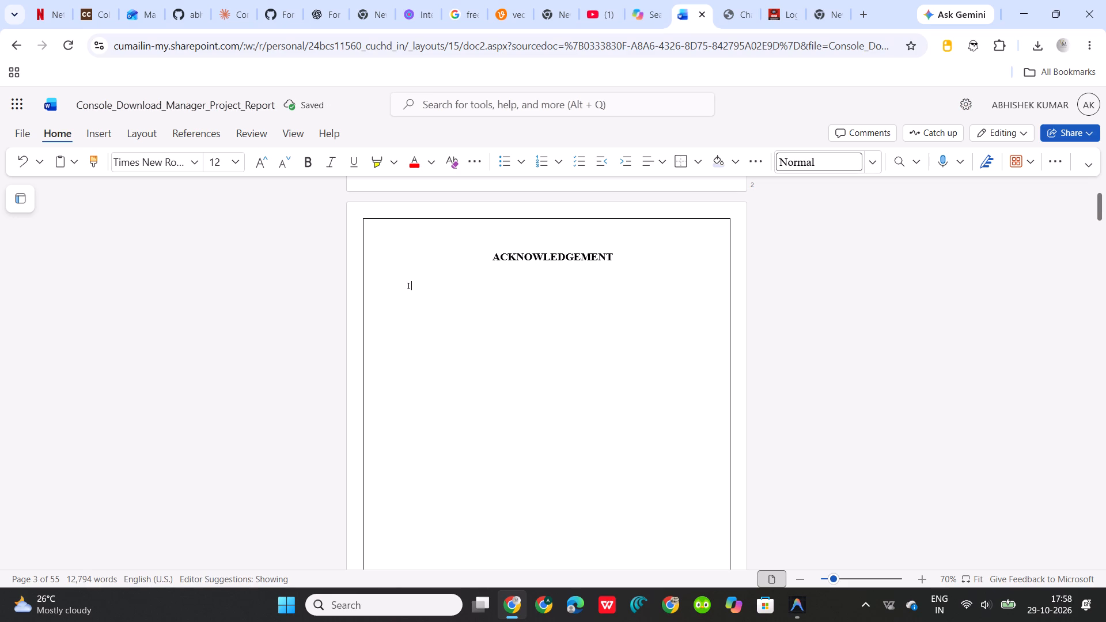
key(ctrl+v)
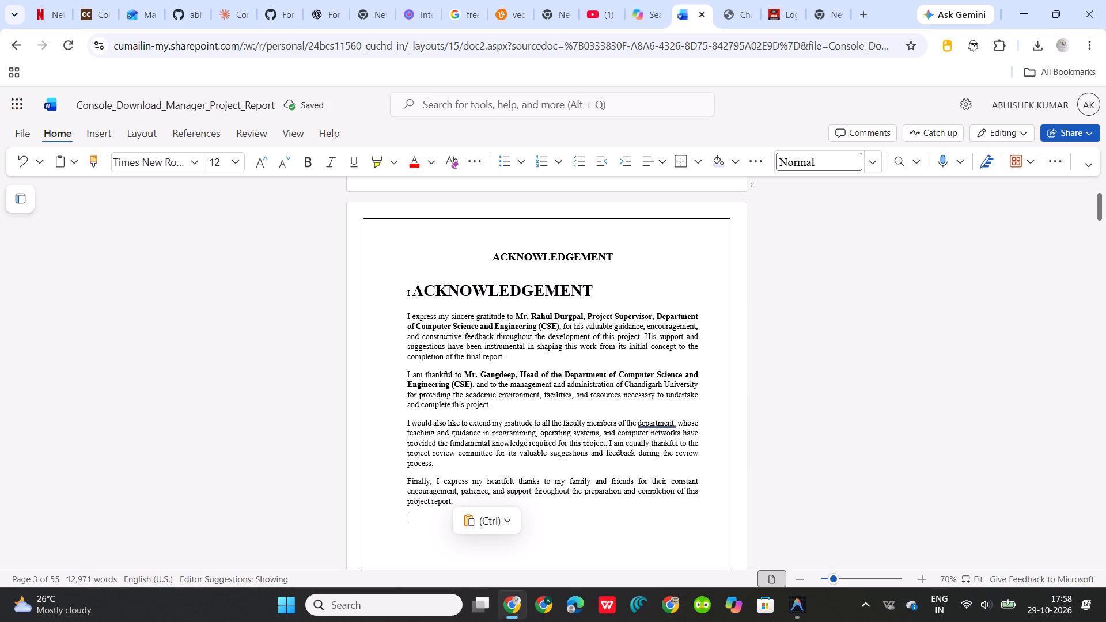
Remove the duplicate ACKNOWLEDGEMENT heading, the stray "I" and the empty line above the pasted acknowledgement paragraphs.
drag(594, 294, 414, 293)
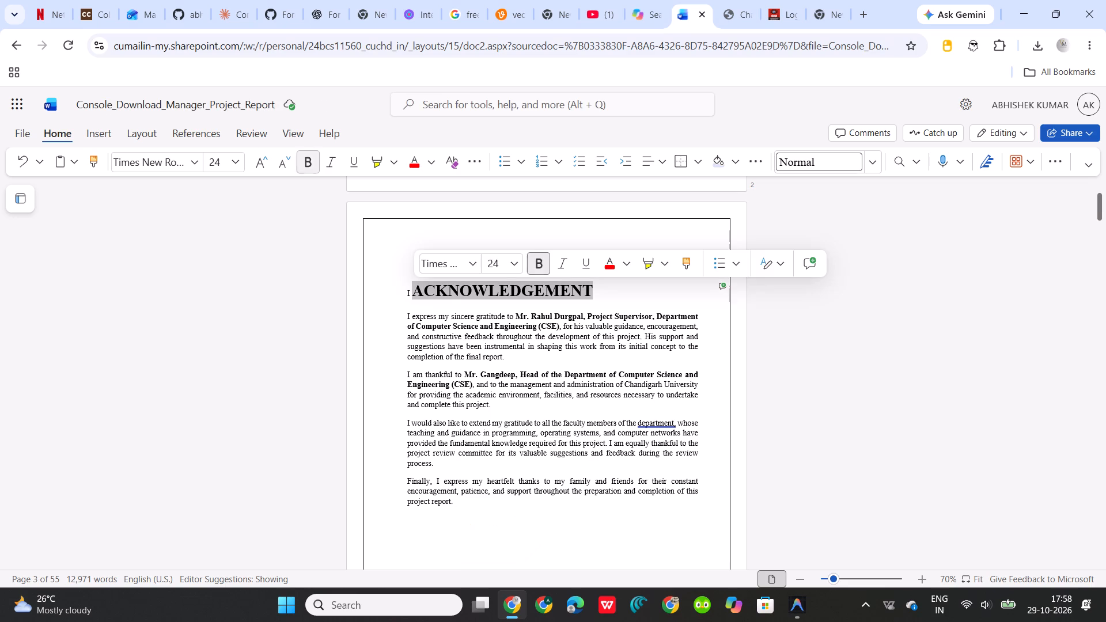
key(BackSpace)
key(BackSpace)
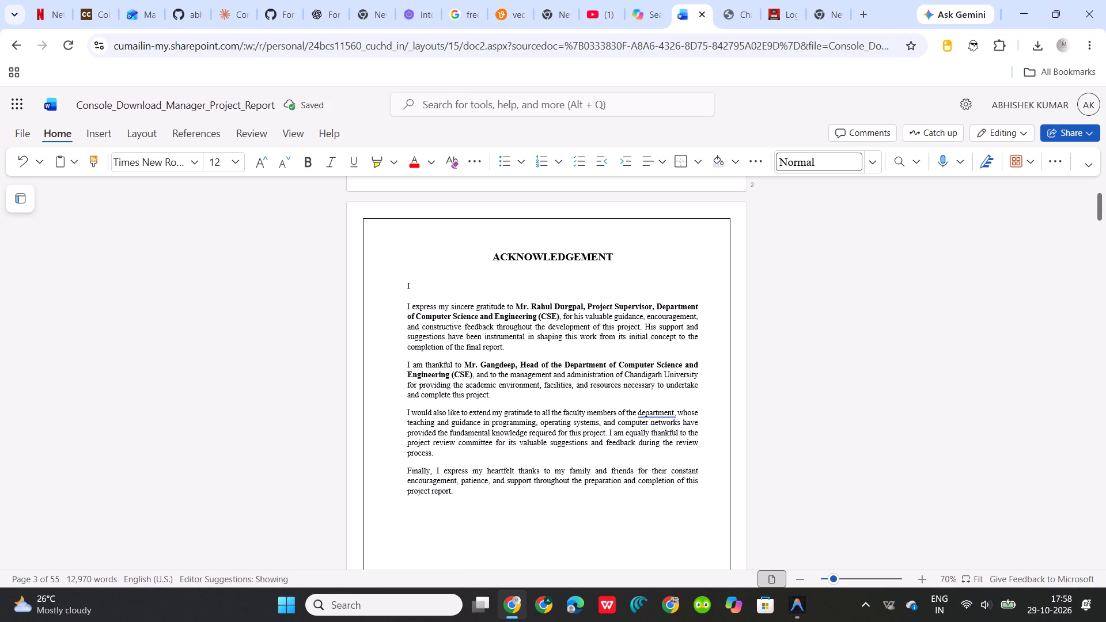
key(BackSpace)
key(BackSpace)
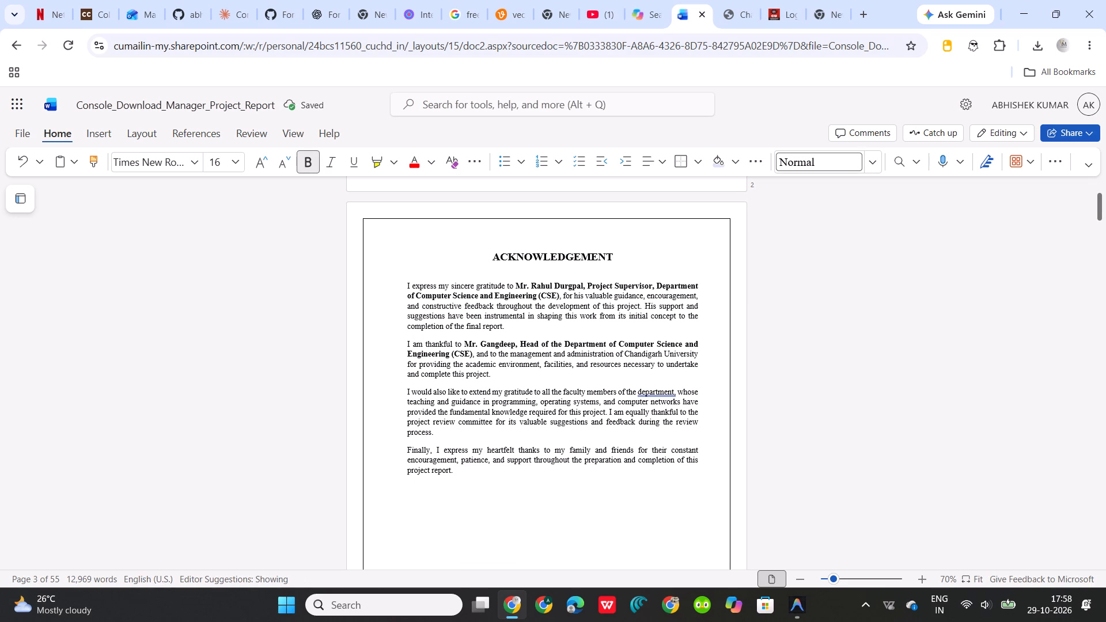
drag(443, 312, 490, 320)
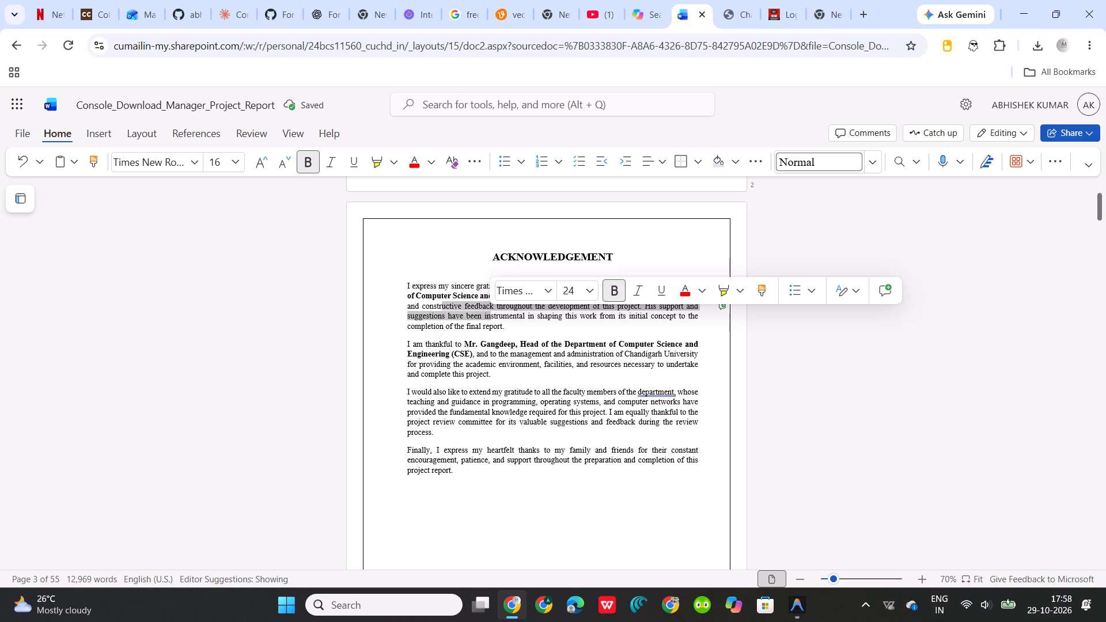
click(502, 320)
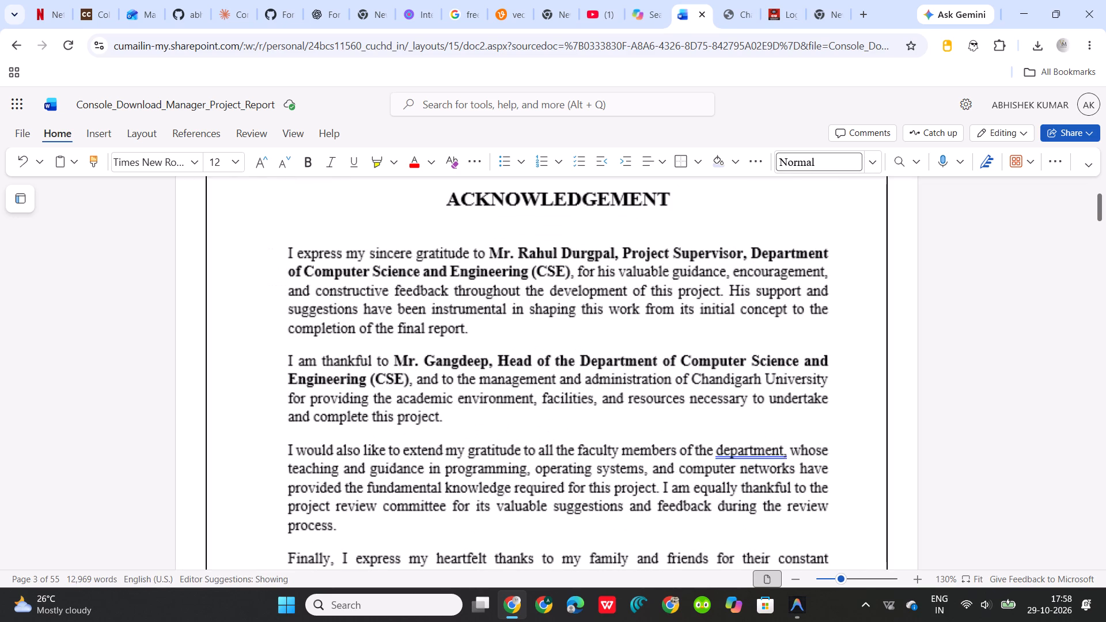
Set the spacing of all acknowledgement body paragraphs to 12 pt before and Auto after.
scroll(487, 328, down, 1)
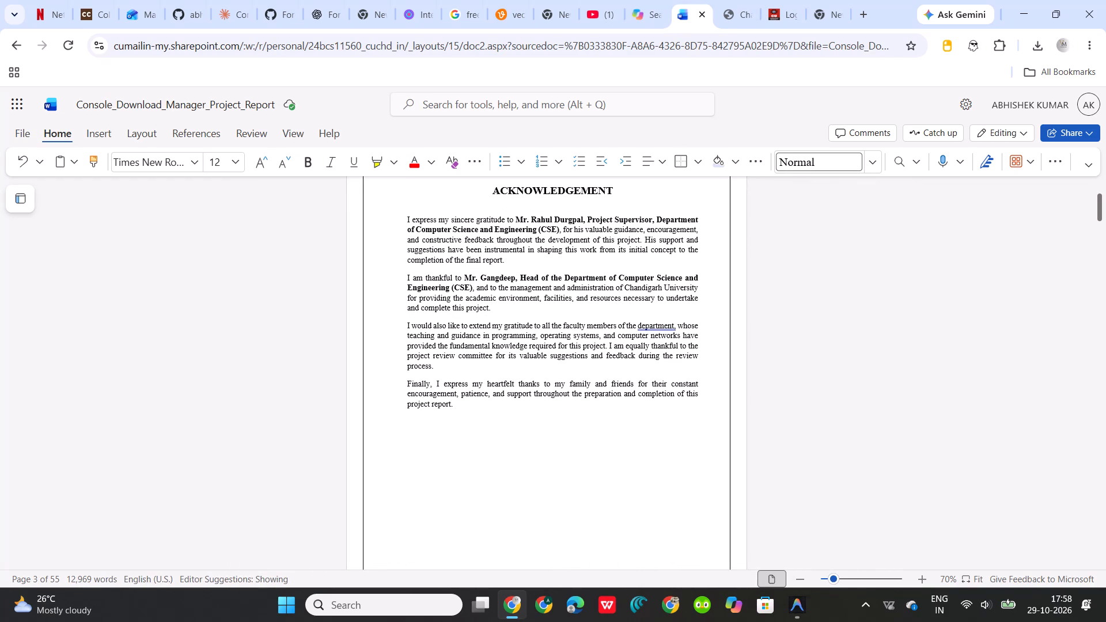
scroll(487, 328, down, 1)
scroll(487, 328, up, 1)
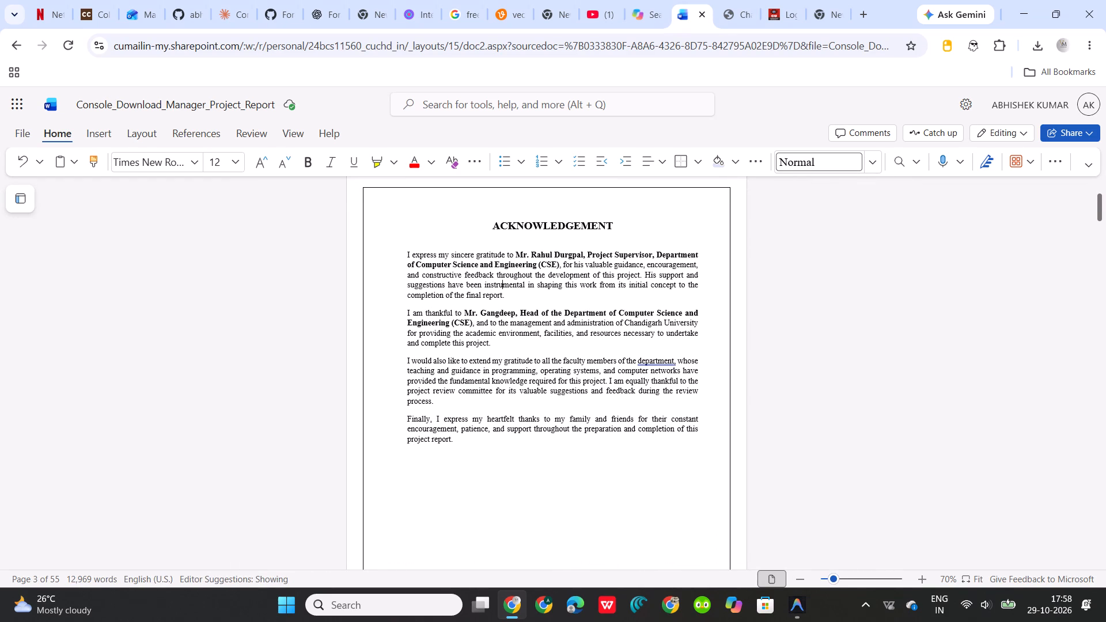
drag(404, 256, 460, 443)
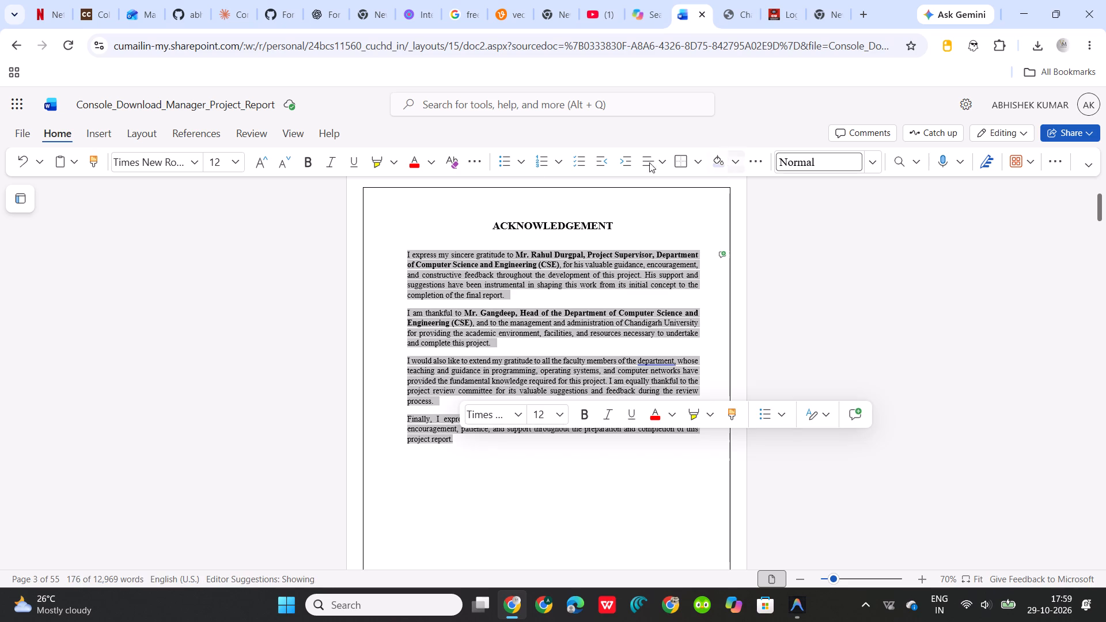
click(102, 134)
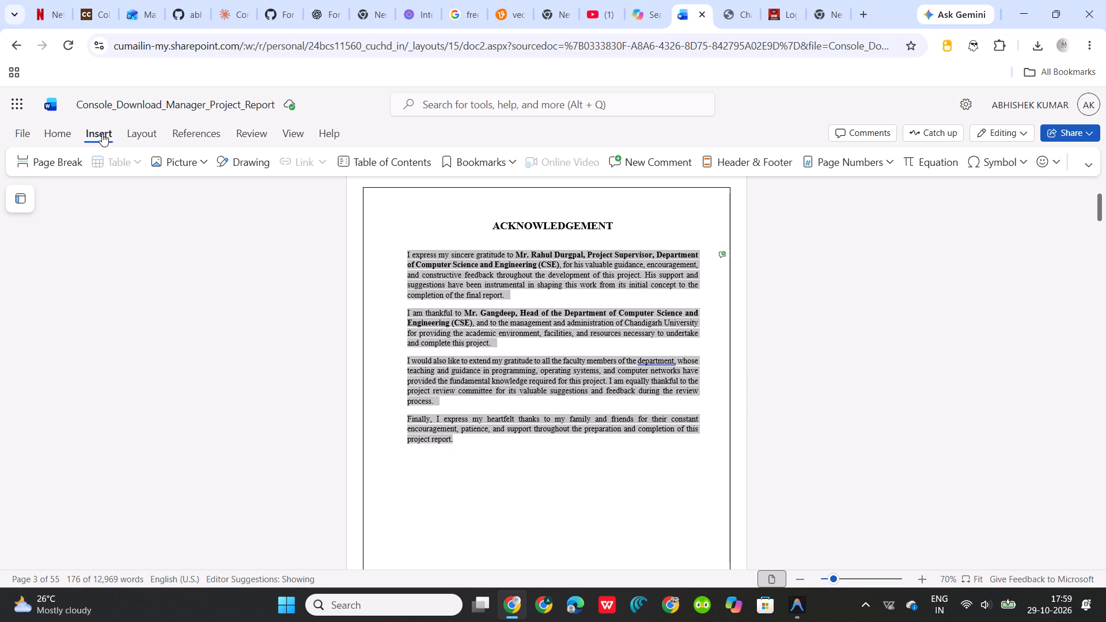
click(61, 135)
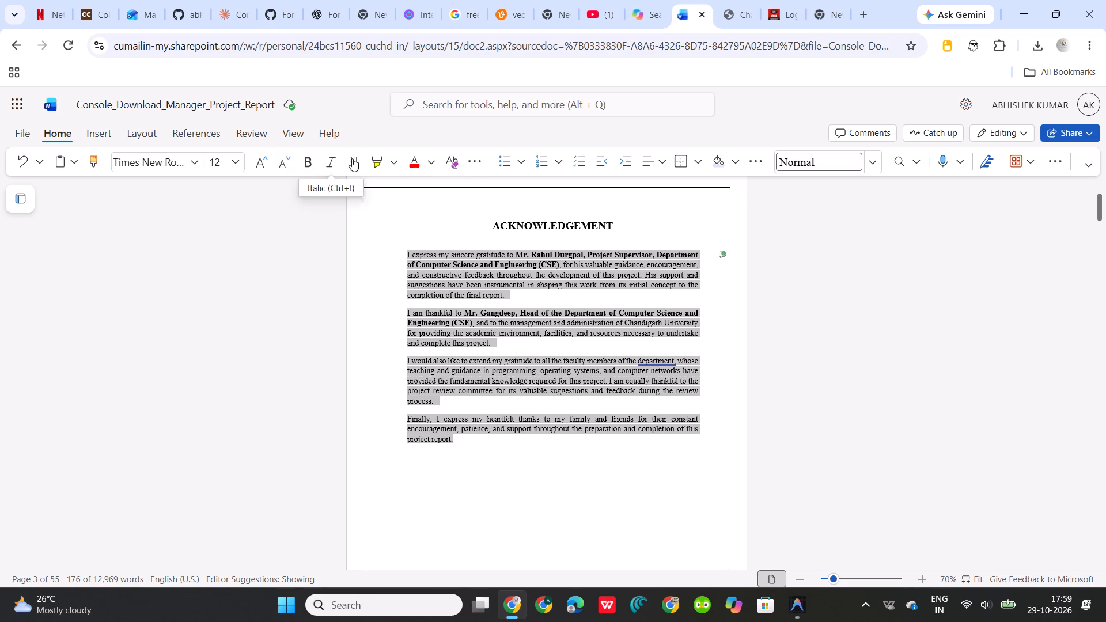
click(136, 131)
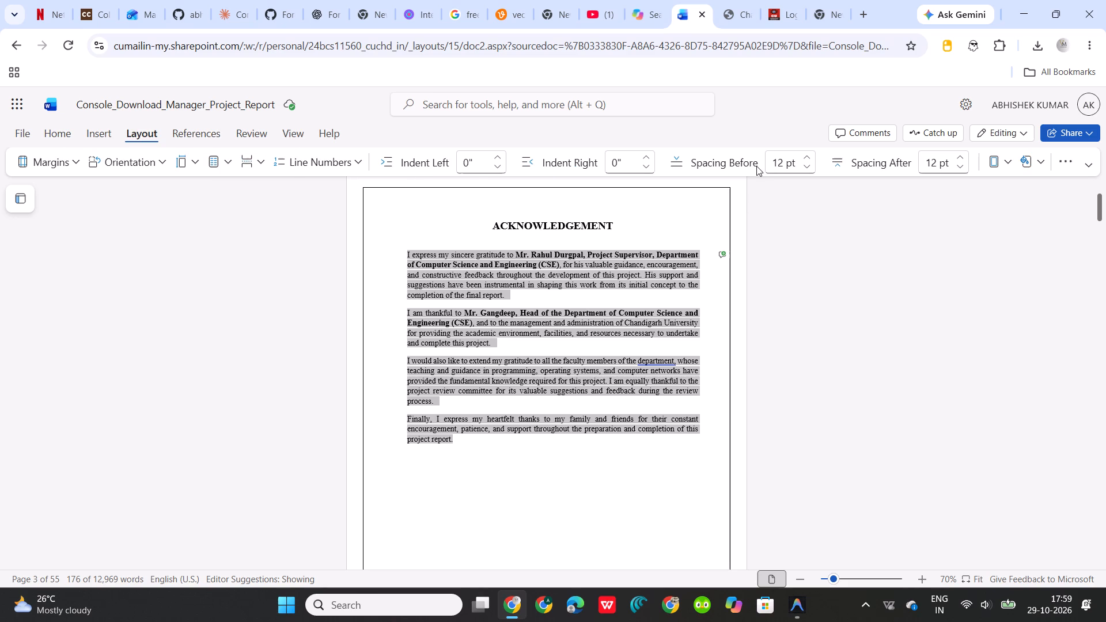
click(807, 165)
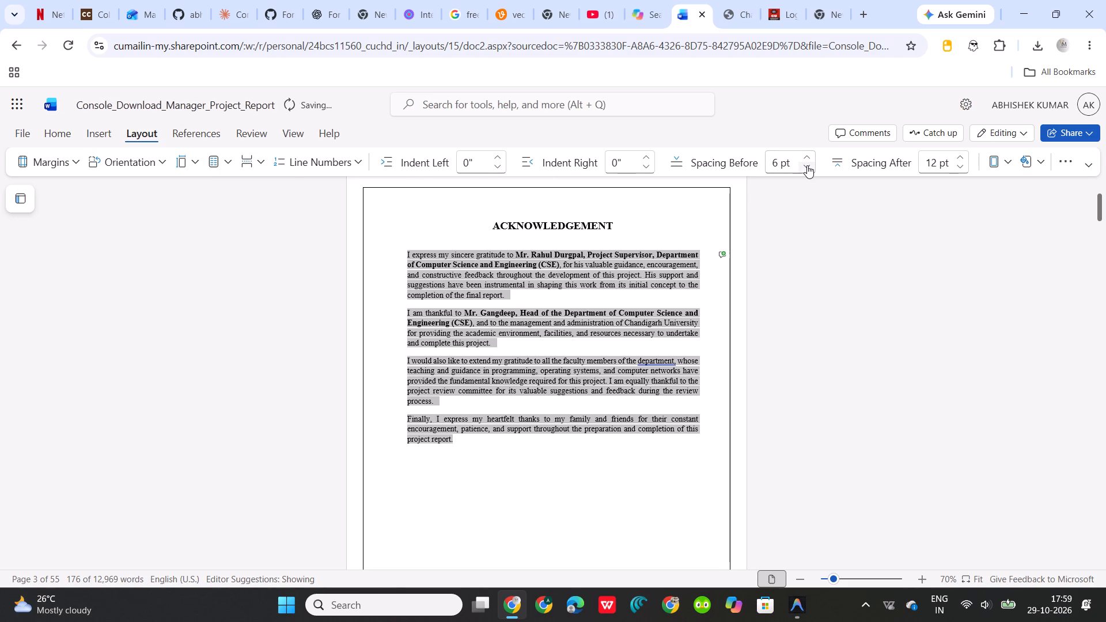
click(807, 165)
click(808, 151)
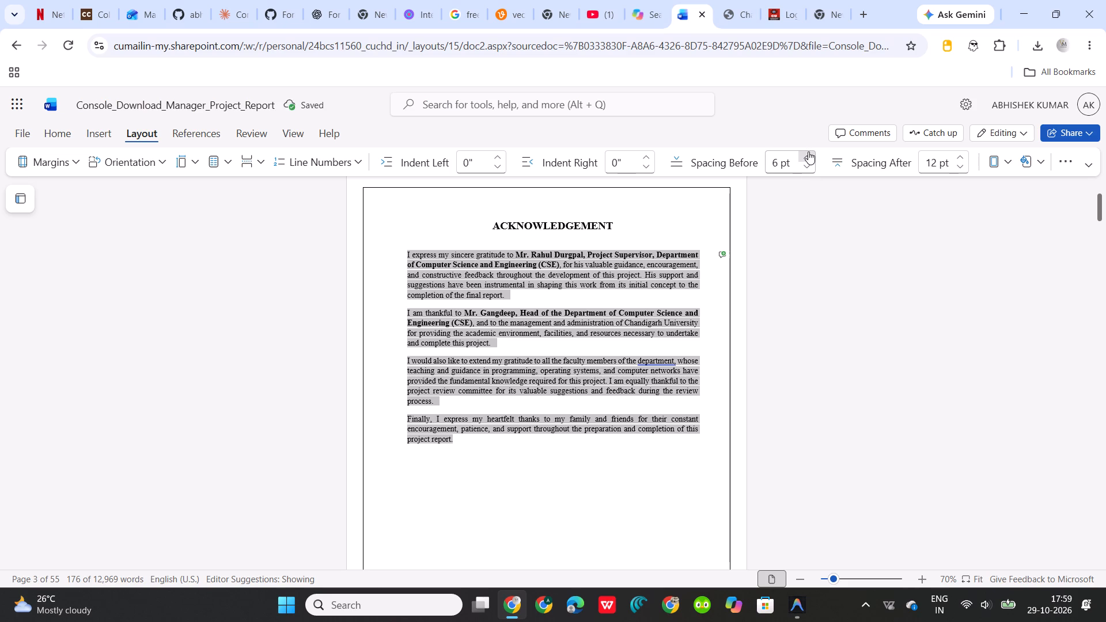
click(808, 151)
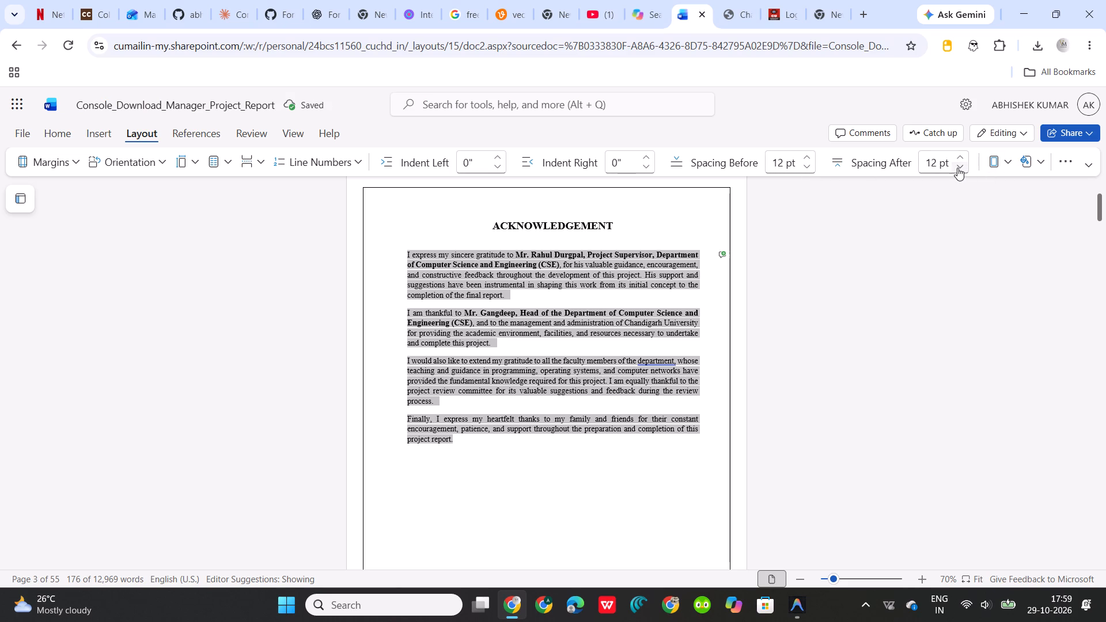
click(957, 168)
double_click(957, 168)
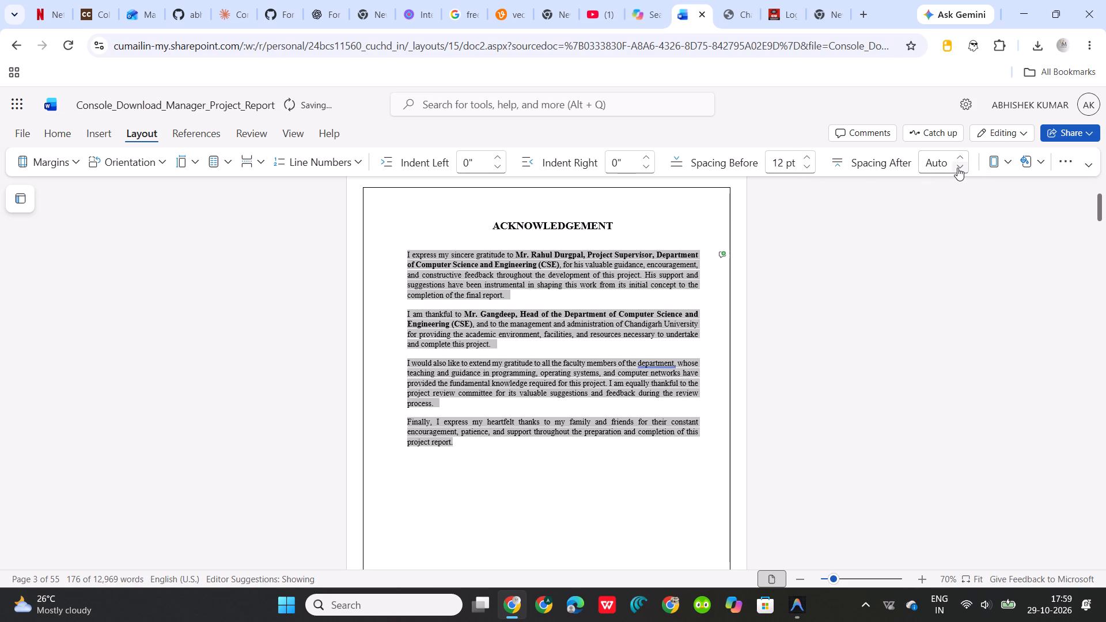
click(957, 168)
click(957, 168)
click(957, 168)
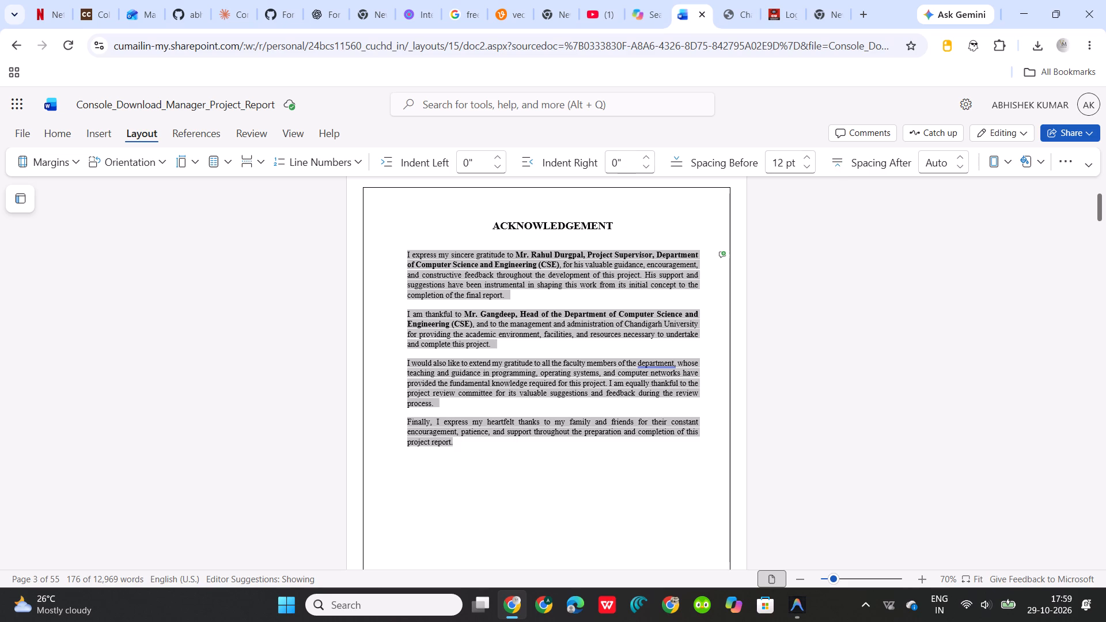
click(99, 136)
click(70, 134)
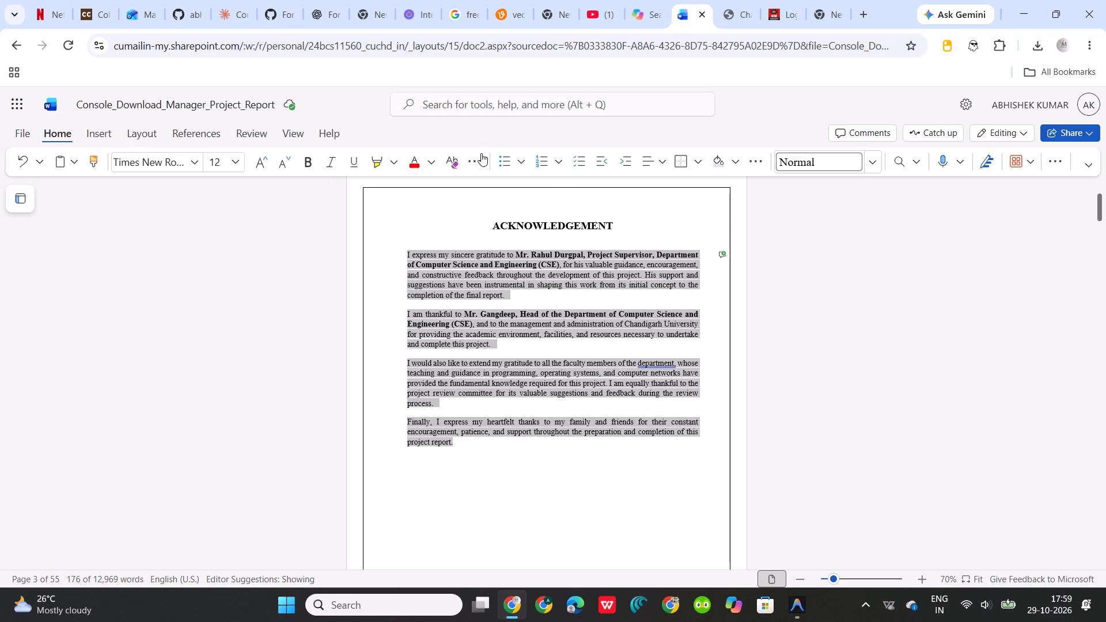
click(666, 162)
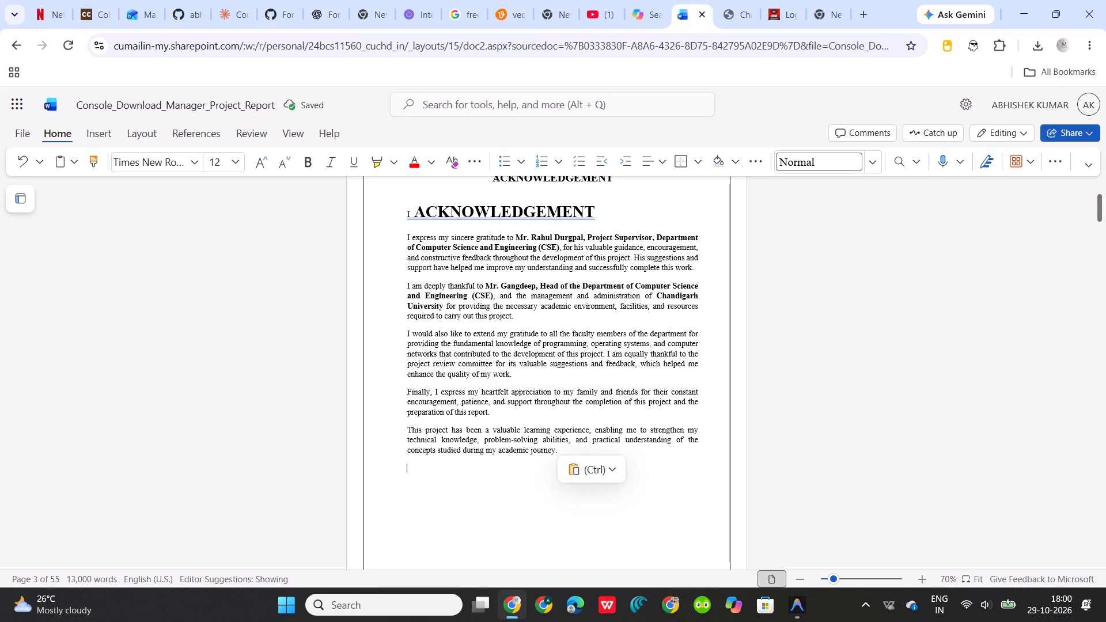
Remove the duplicate ACKNOWLEDGEMENT heading and the stray "I" above the newly pasted paragraphs.
drag(596, 210, 412, 214)
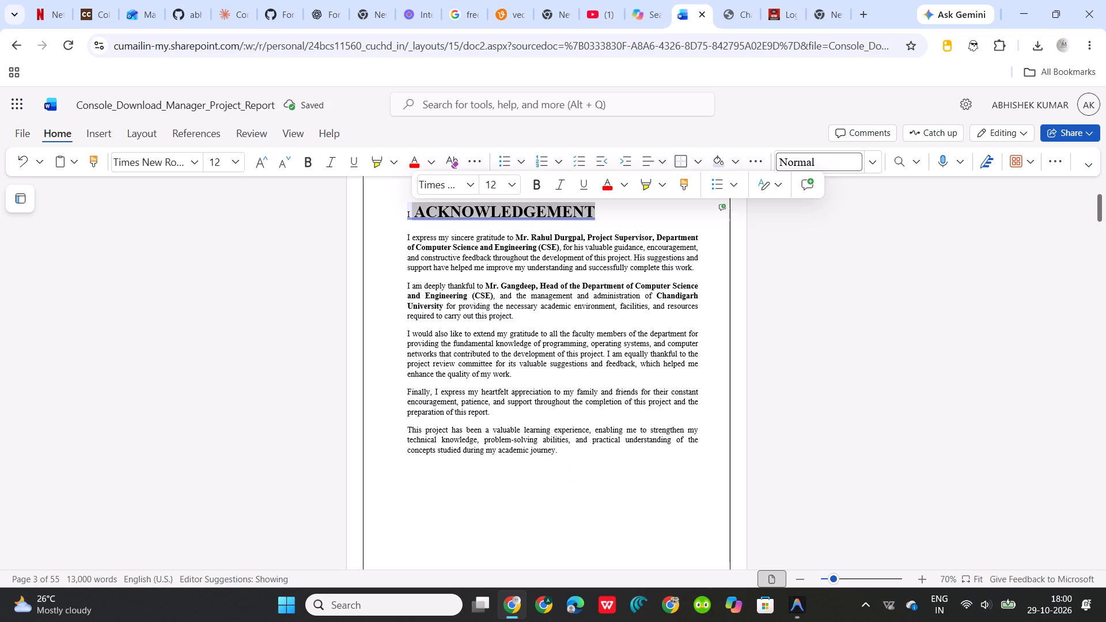
key(BackSpace)
key(BackSpace)
key(BackSpace)
key(BackSpace)
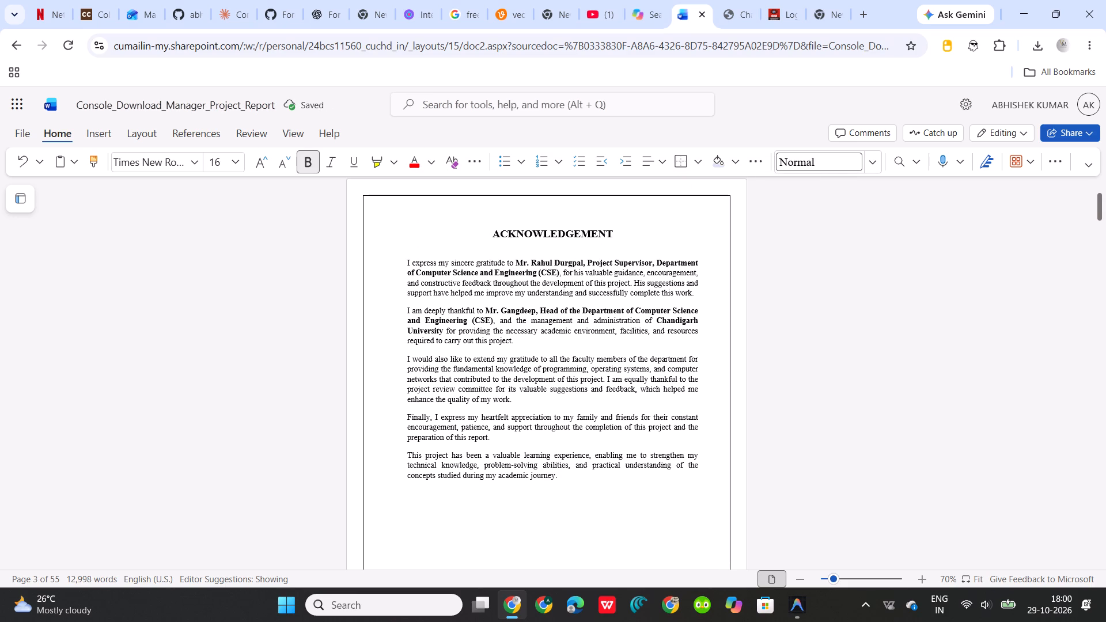
Examine the front-matter pages from the acknowledgement to the abstract, and check the abstract body text's font size for comparison.
scroll(477, 327, down, 6)
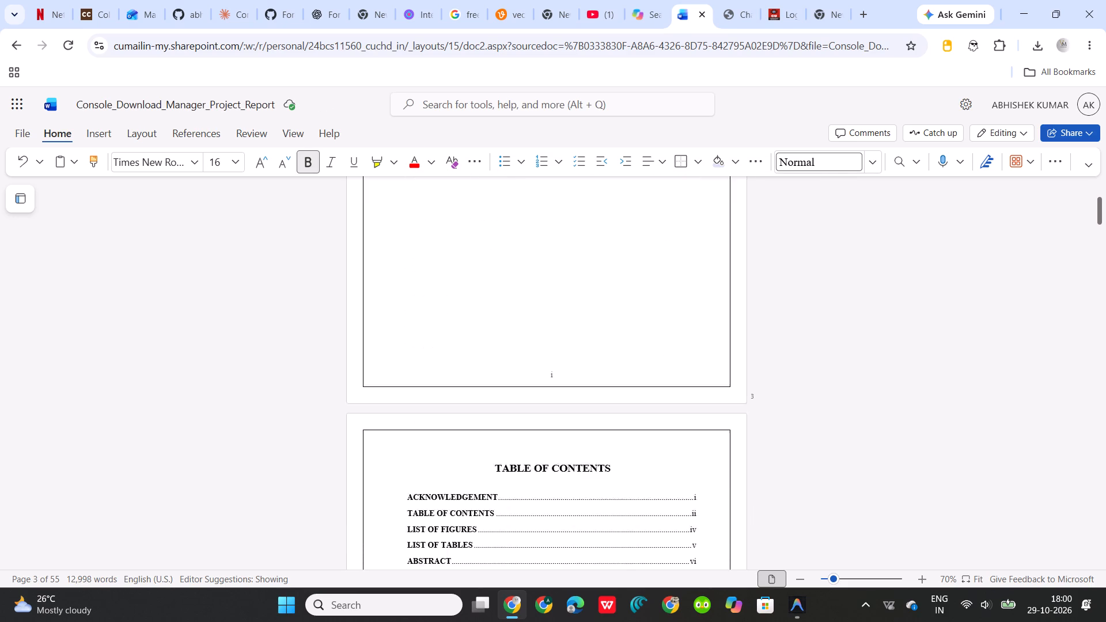
scroll(477, 327, down, 1)
scroll(477, 327, up, 6)
scroll(477, 327, down, 1)
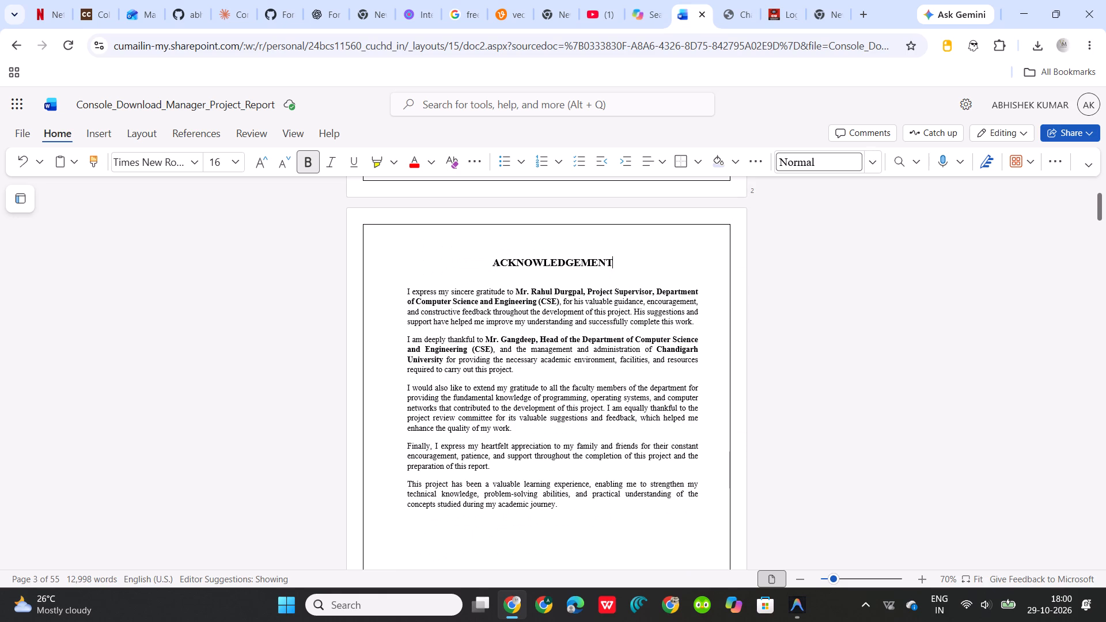
scroll(477, 327, down, 1)
drag(405, 225, 498, 340)
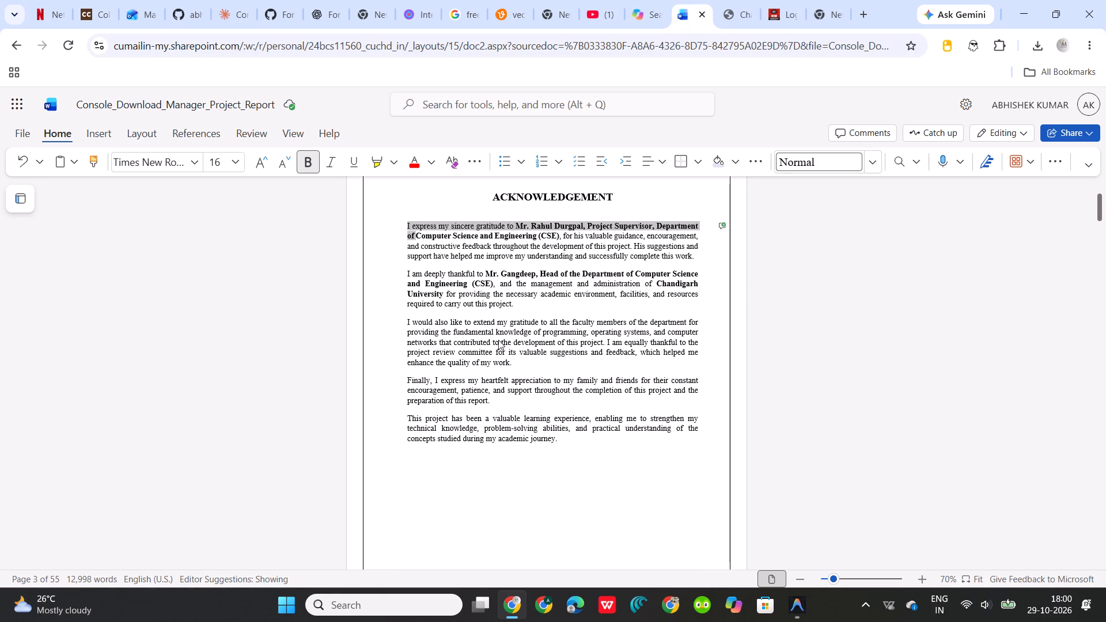
drag(498, 340, 558, 441)
click(558, 441)
scroll(558, 441, down, 14)
scroll(558, 441, up, 1)
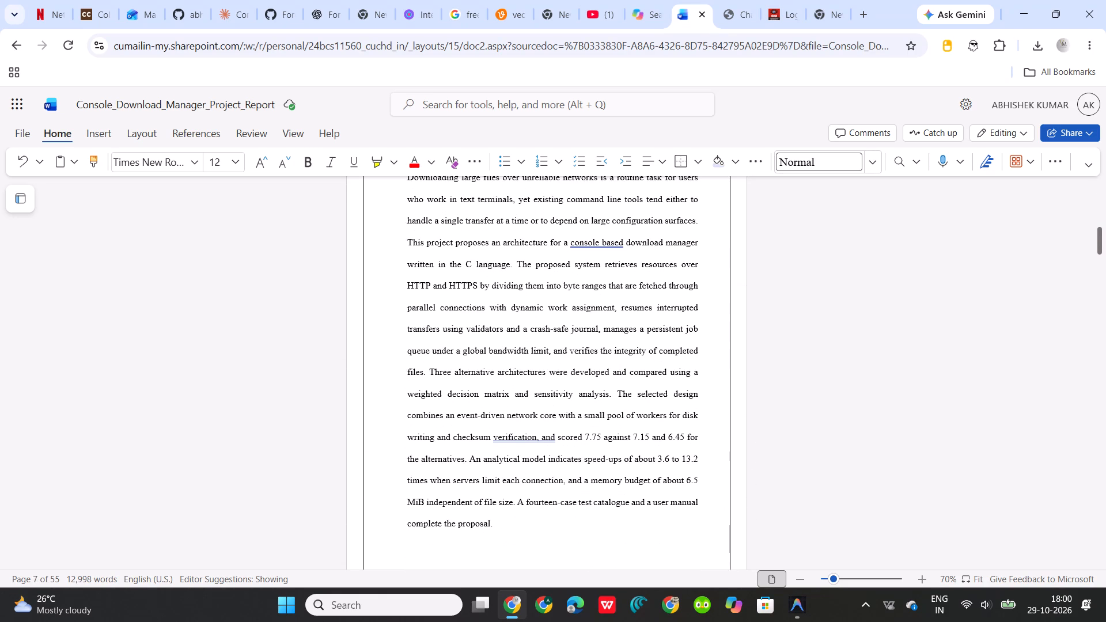
scroll(558, 441, up, 7)
scroll(558, 441, down, 4)
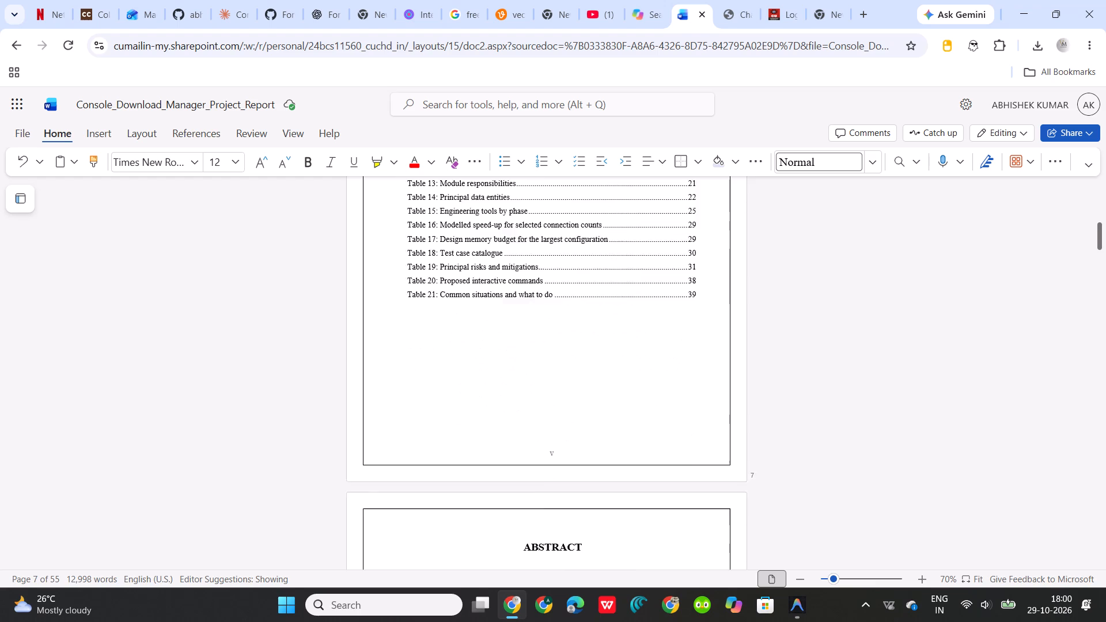
scroll(558, 441, down, 4)
scroll(558, 441, up, 1)
drag(522, 352, 560, 380)
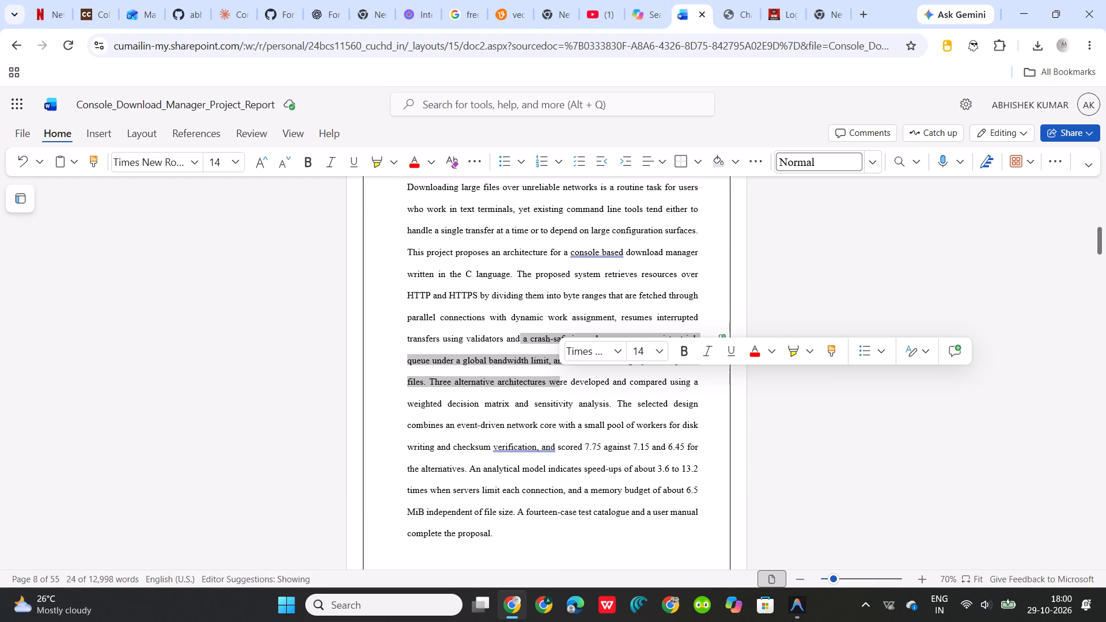
click(560, 380)
scroll(560, 380, up, 10)
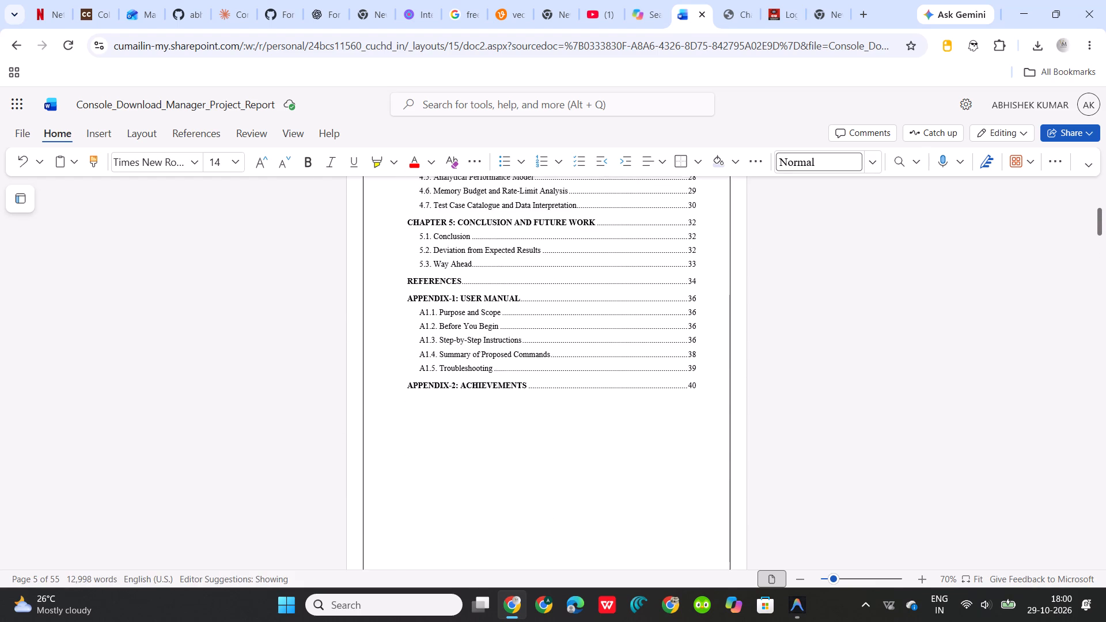
scroll(560, 380, up, 4)
scroll(560, 380, down, 1)
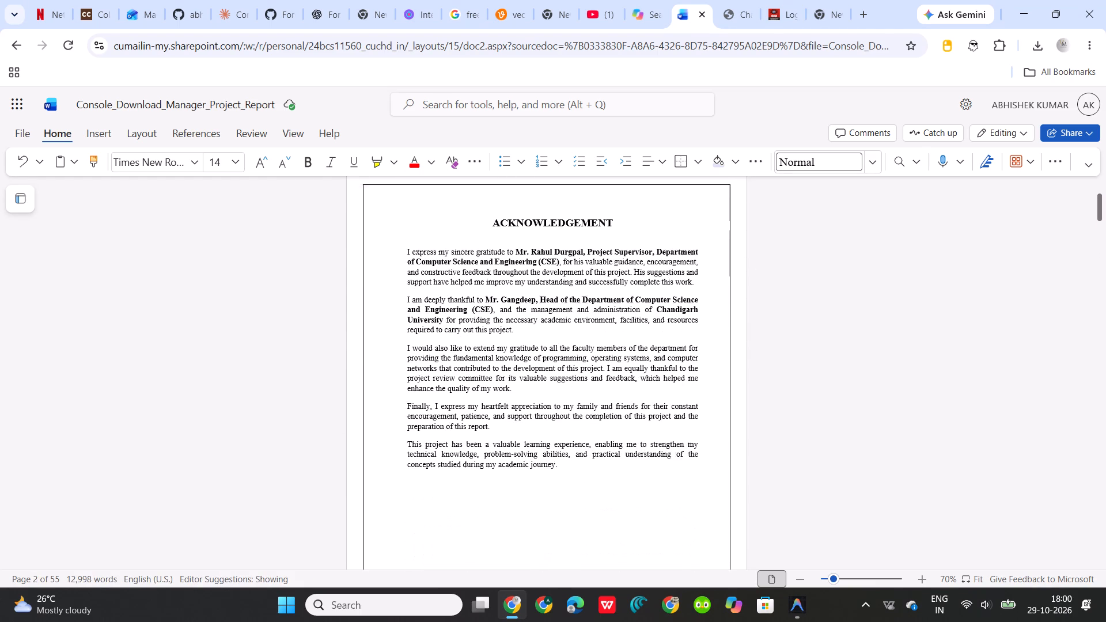
Set the font size of all five acknowledgement body paragraphs to 14.
scroll(560, 380, down, 1)
drag(404, 241, 601, 468)
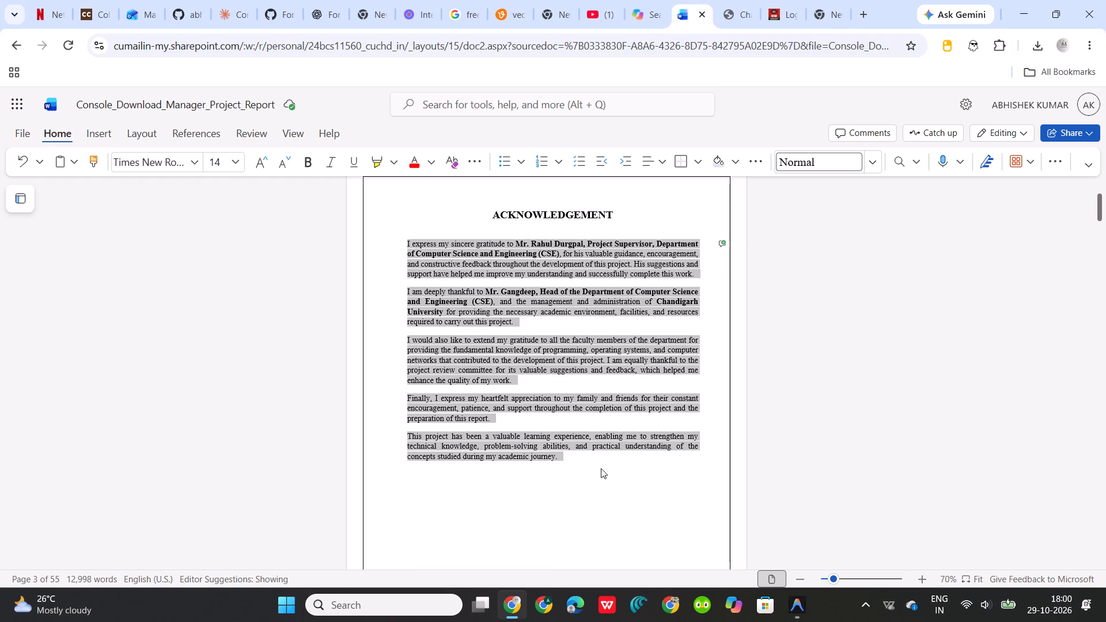
drag(601, 468, 595, 470)
click(699, 443)
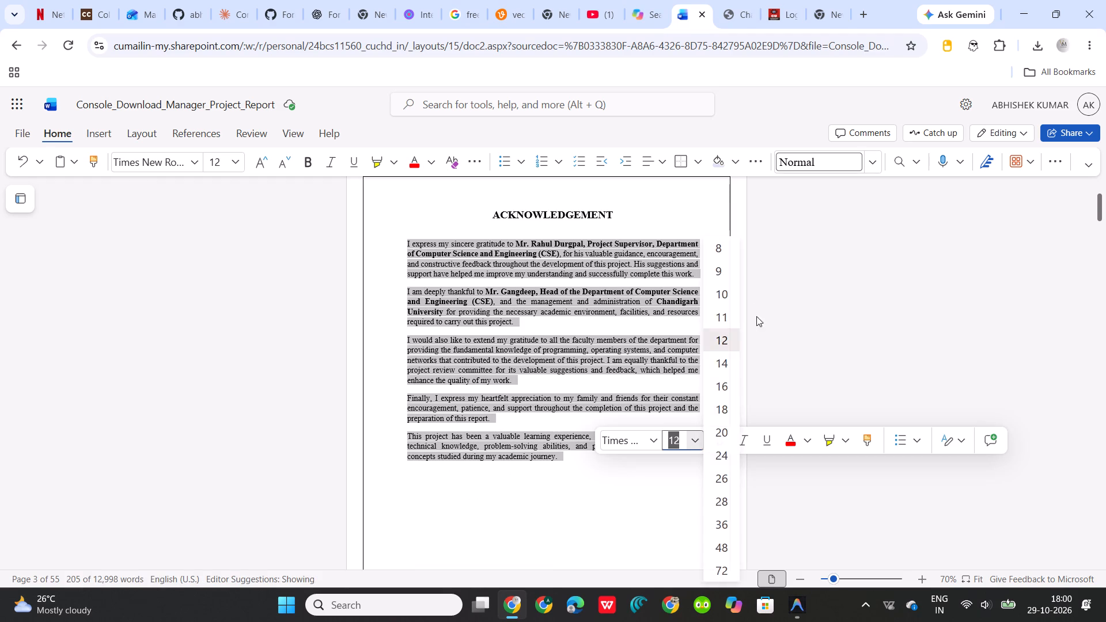
click(726, 369)
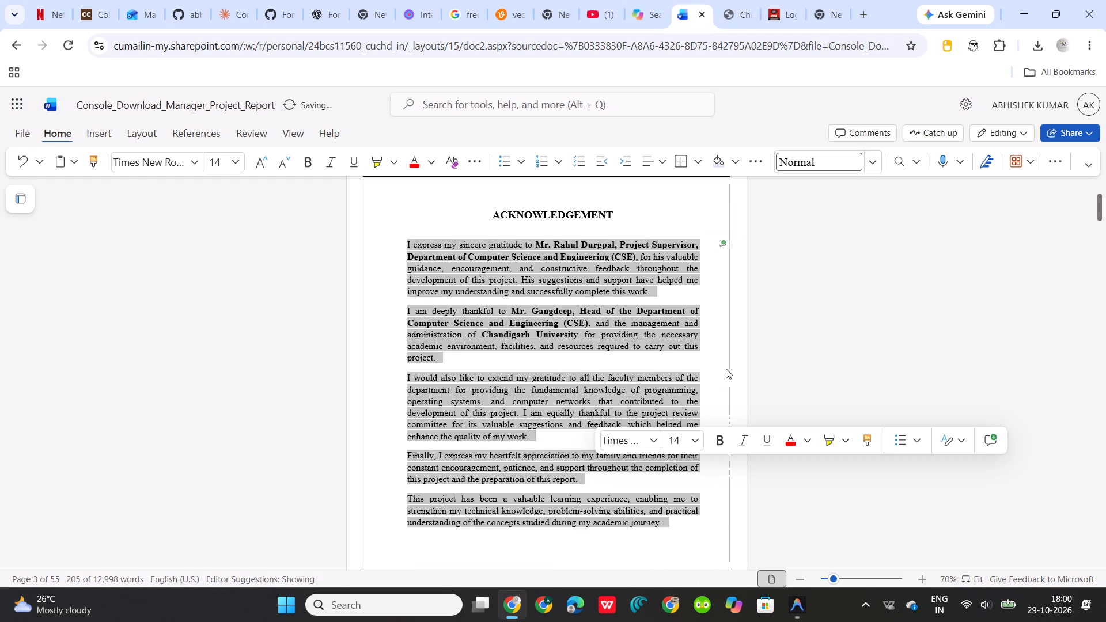
click(668, 543)
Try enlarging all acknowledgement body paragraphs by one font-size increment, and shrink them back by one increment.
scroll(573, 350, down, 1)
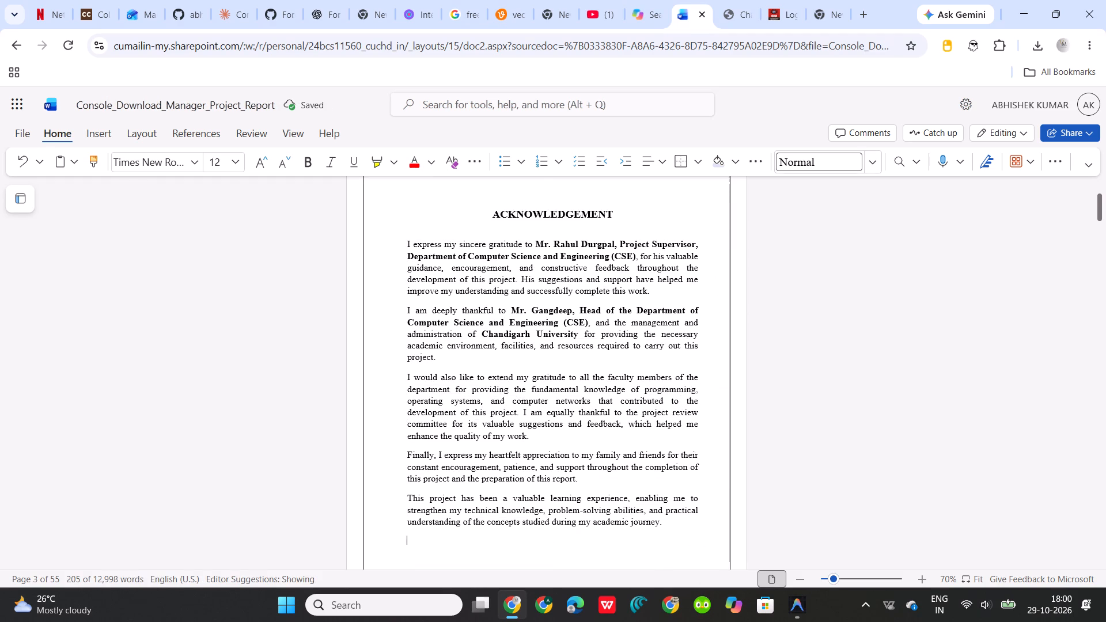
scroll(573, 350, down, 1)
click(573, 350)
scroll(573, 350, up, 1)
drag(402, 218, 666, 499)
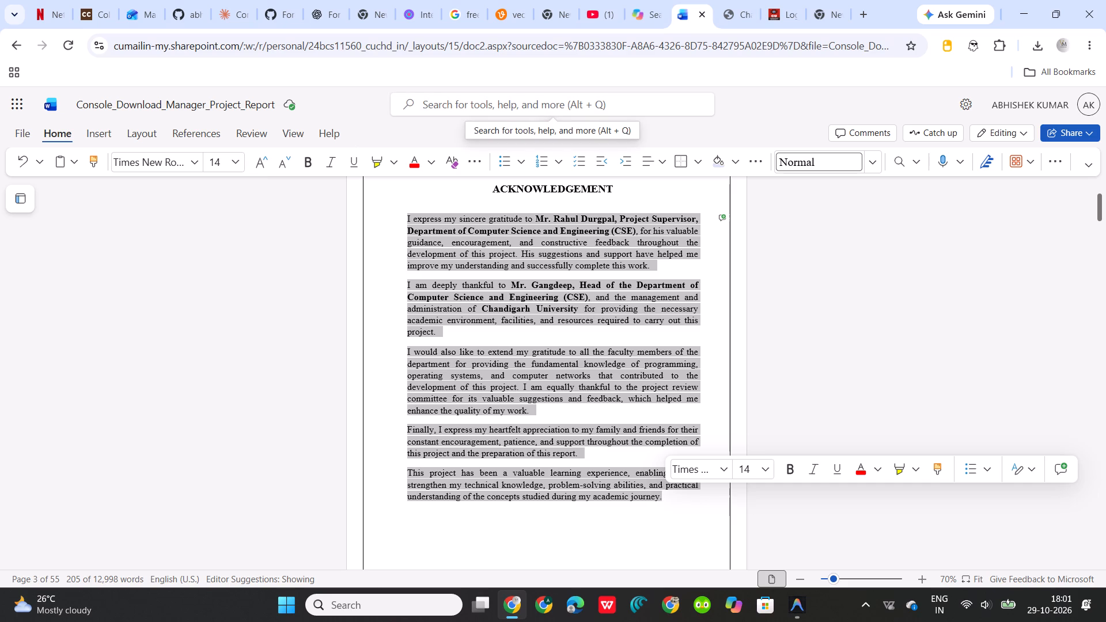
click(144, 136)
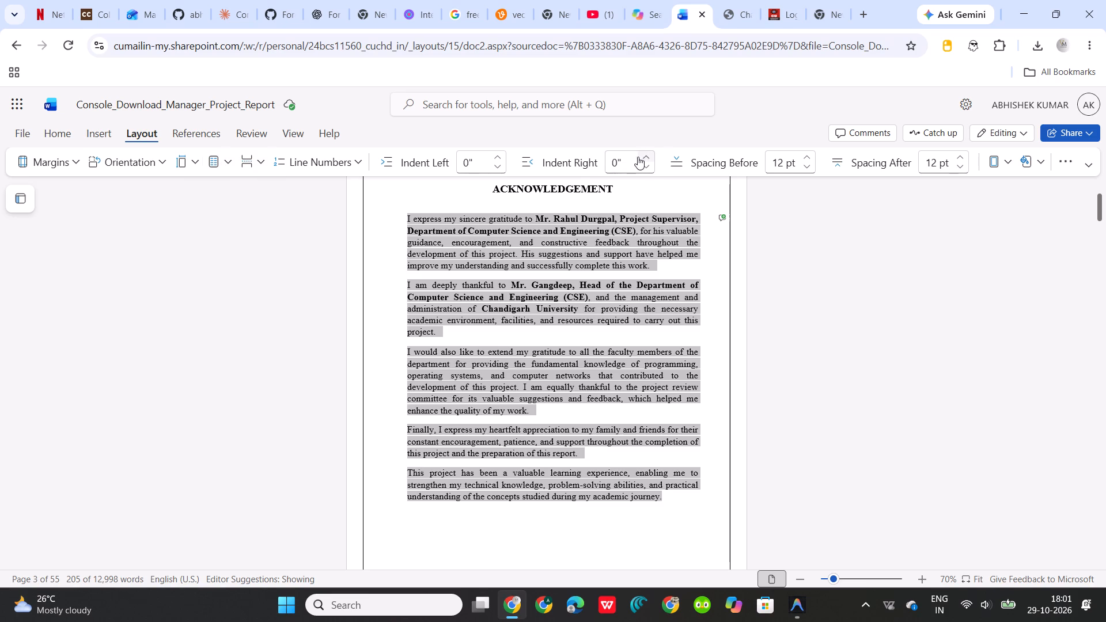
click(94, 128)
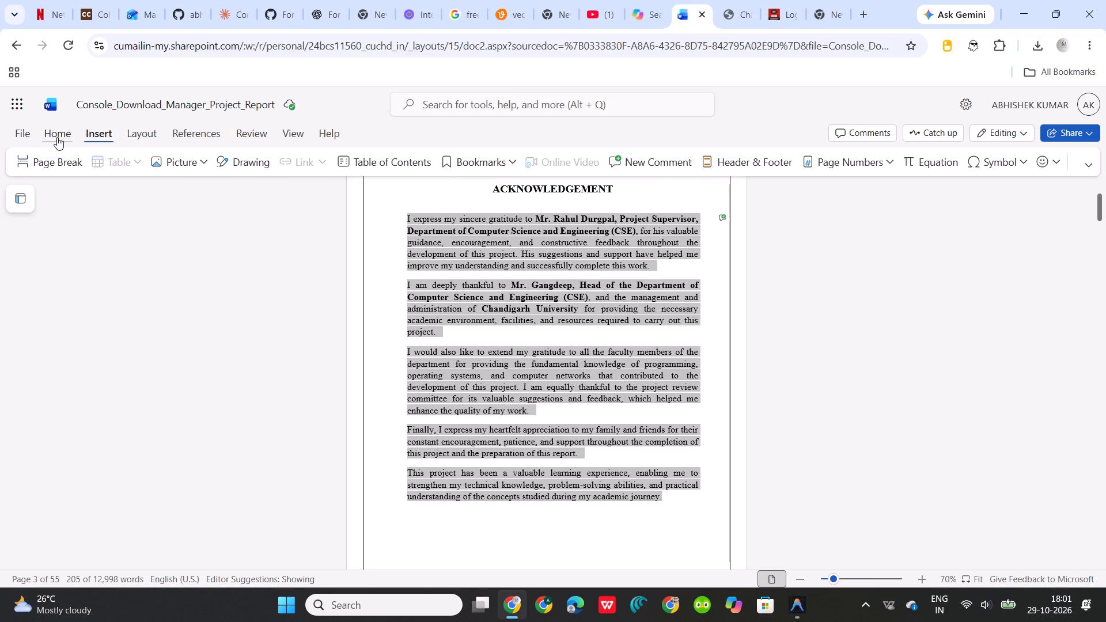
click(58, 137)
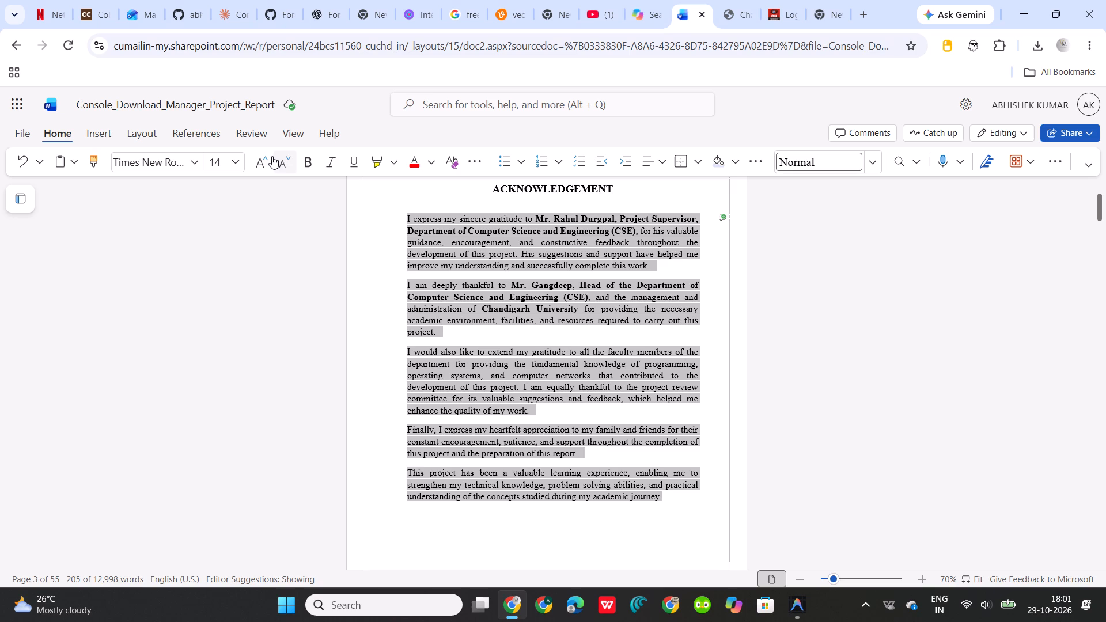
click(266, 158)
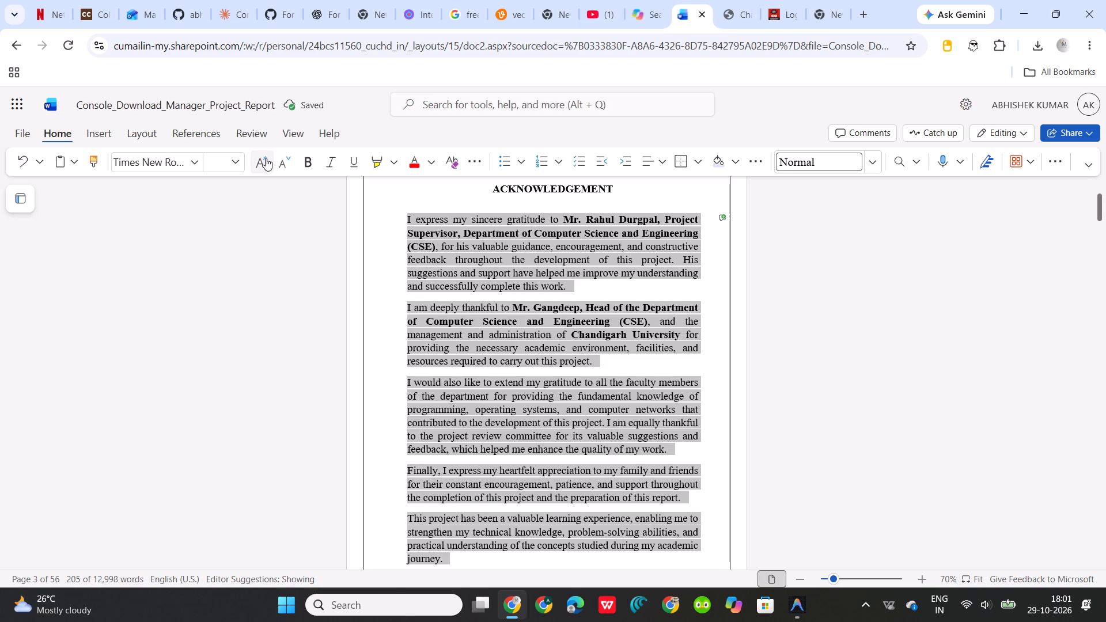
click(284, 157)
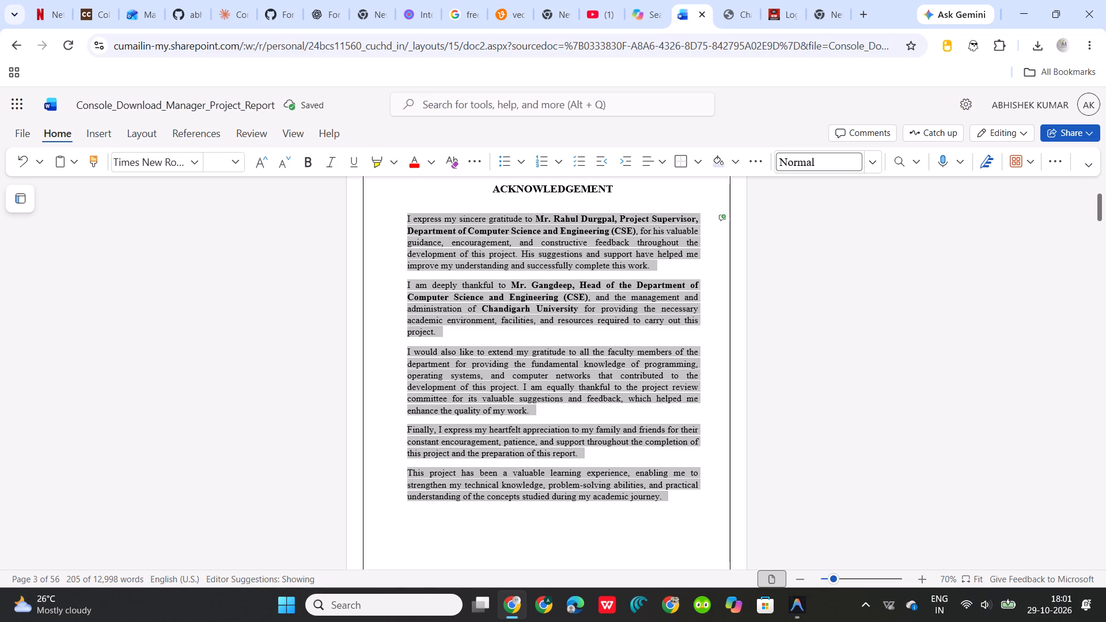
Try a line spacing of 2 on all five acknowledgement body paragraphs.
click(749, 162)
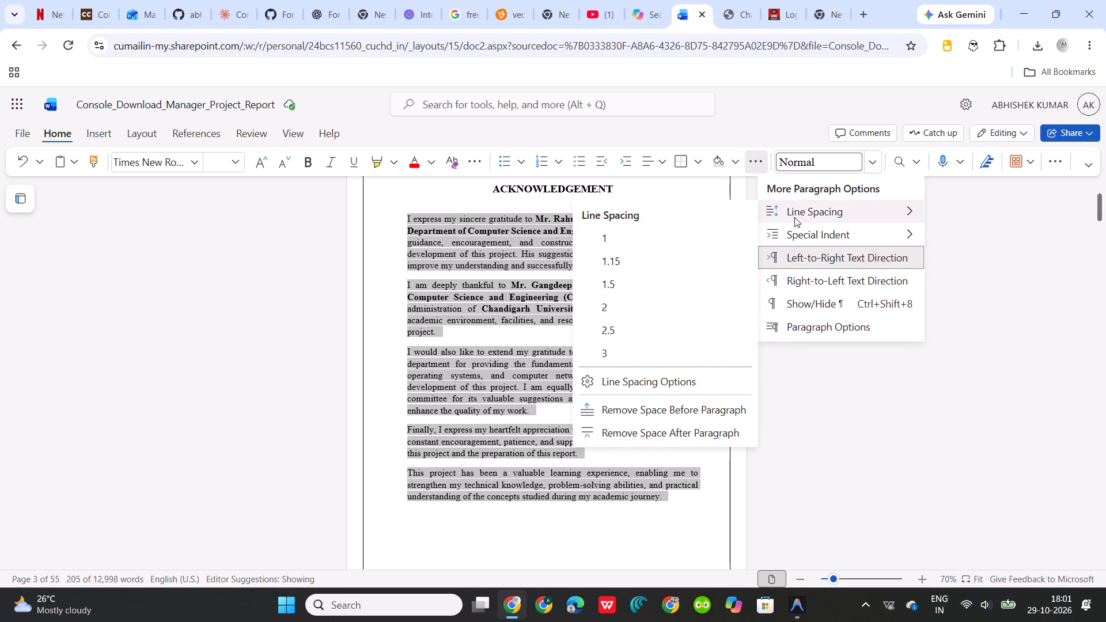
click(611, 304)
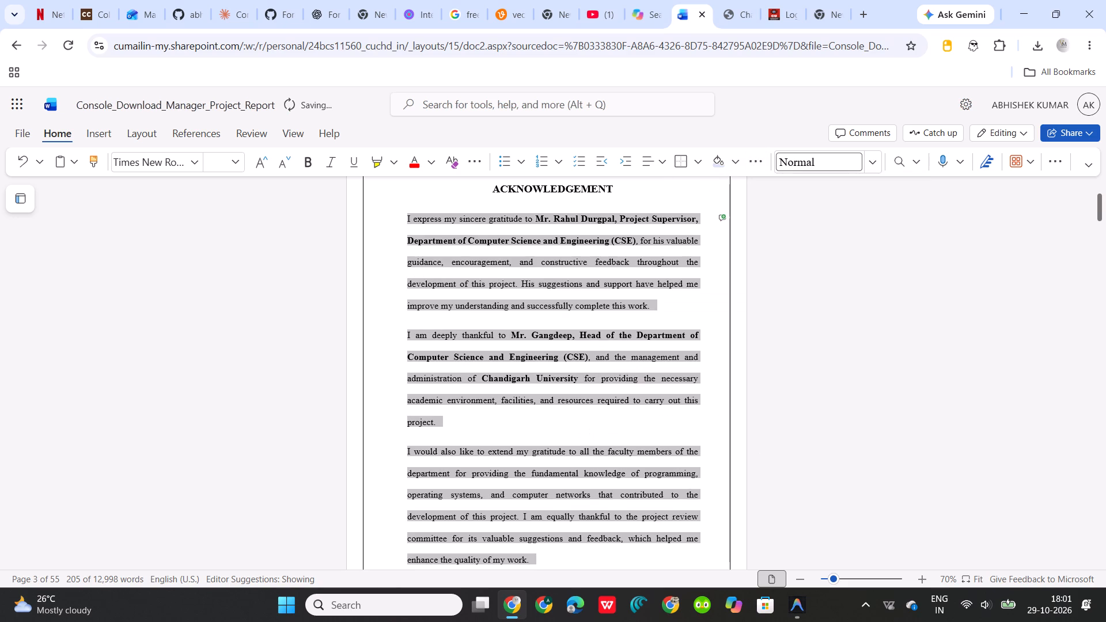
Set the line spacing of all five acknowledgement body paragraphs to 1.5.
click(873, 163)
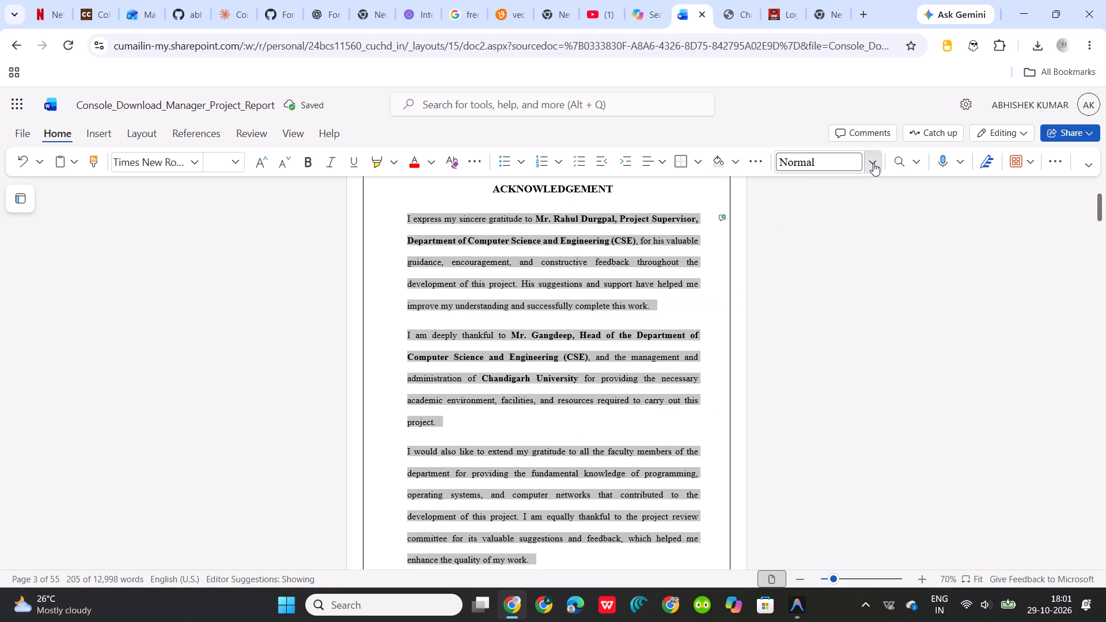
click(750, 156)
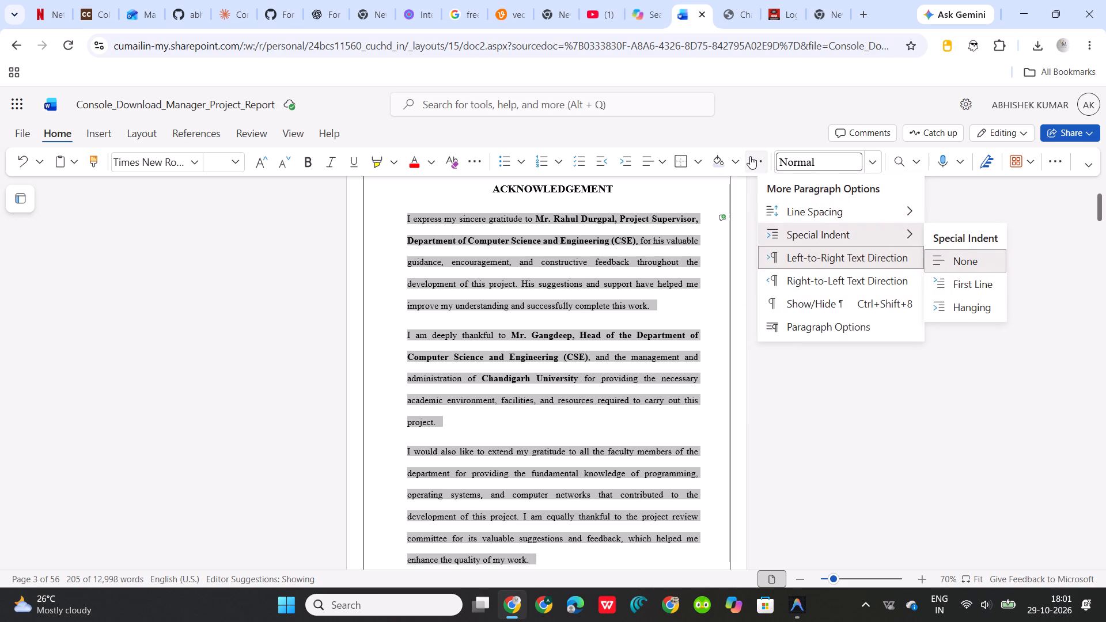
click(475, 157)
click(823, 219)
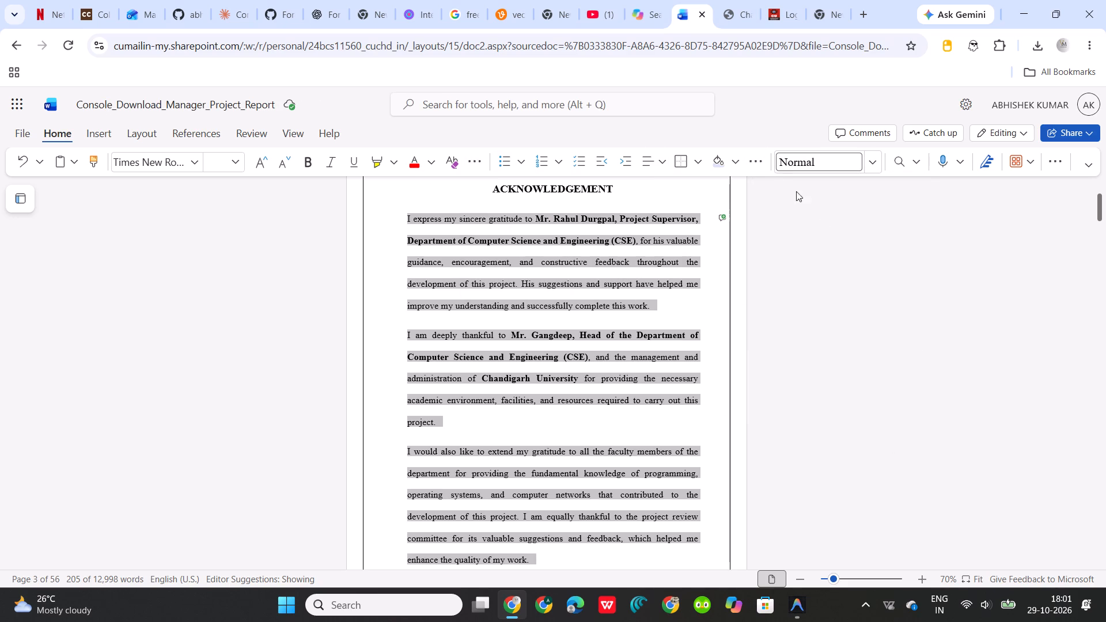
click(754, 163)
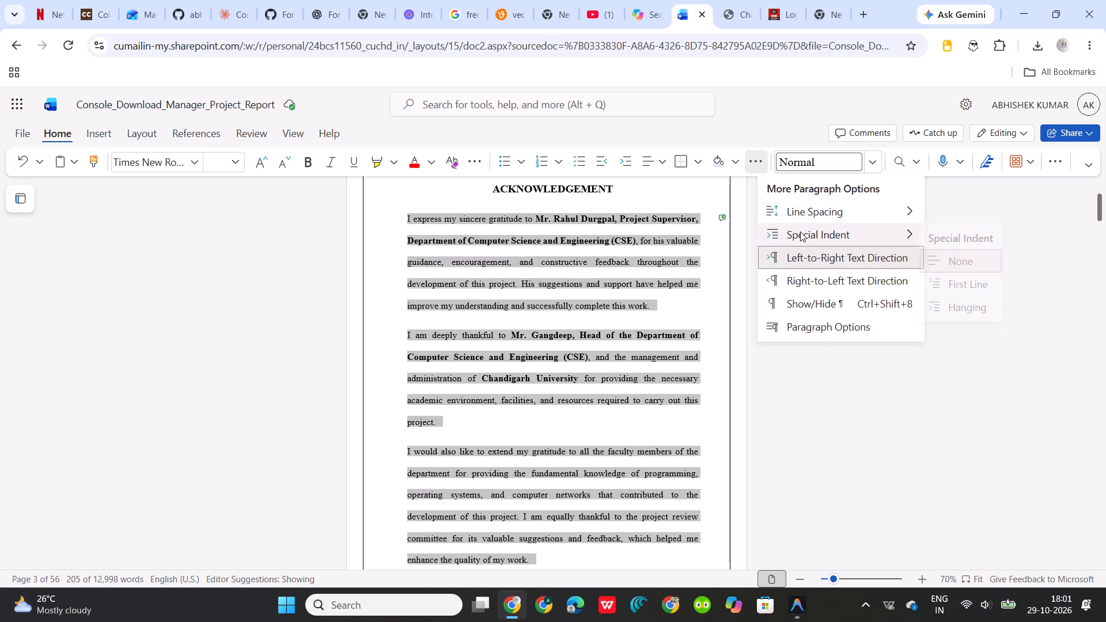
click(874, 153)
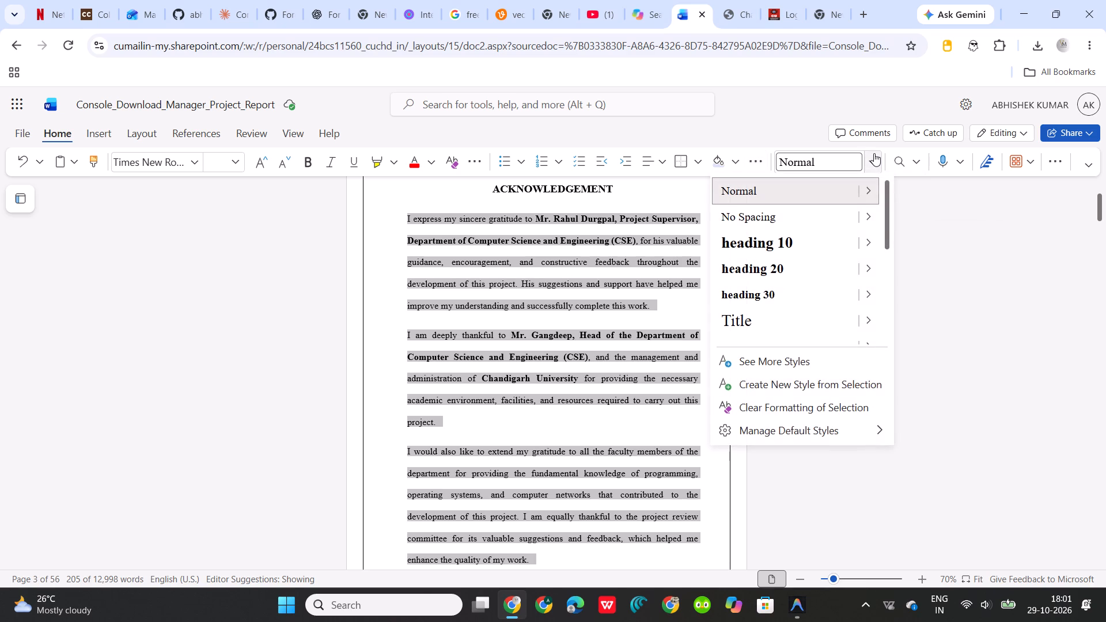
drag(945, 243, 755, 157)
click(755, 157)
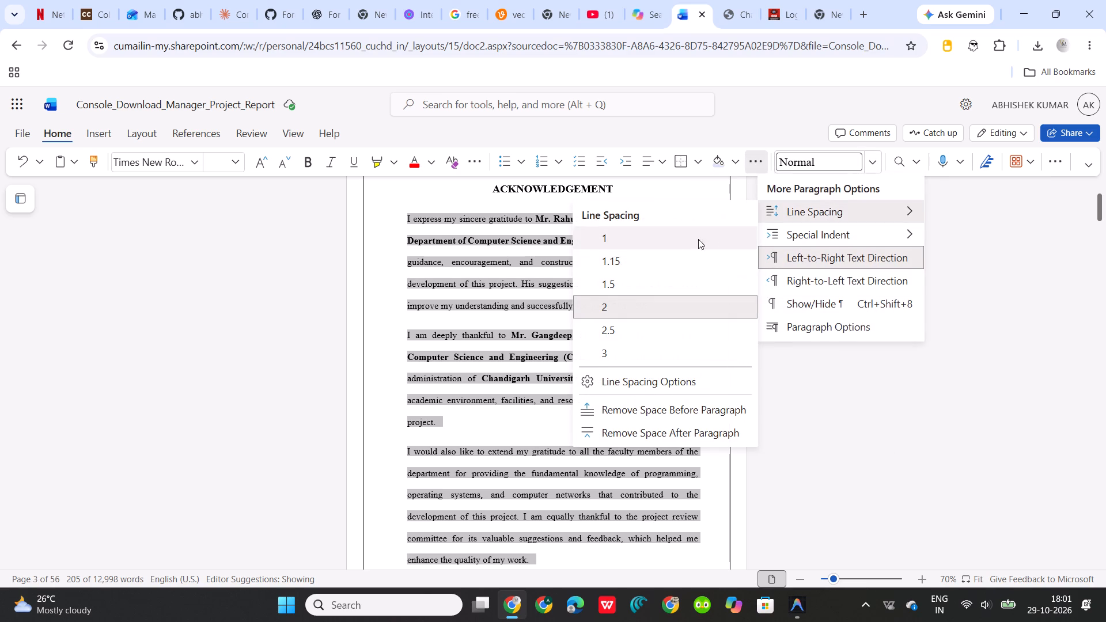
click(621, 278)
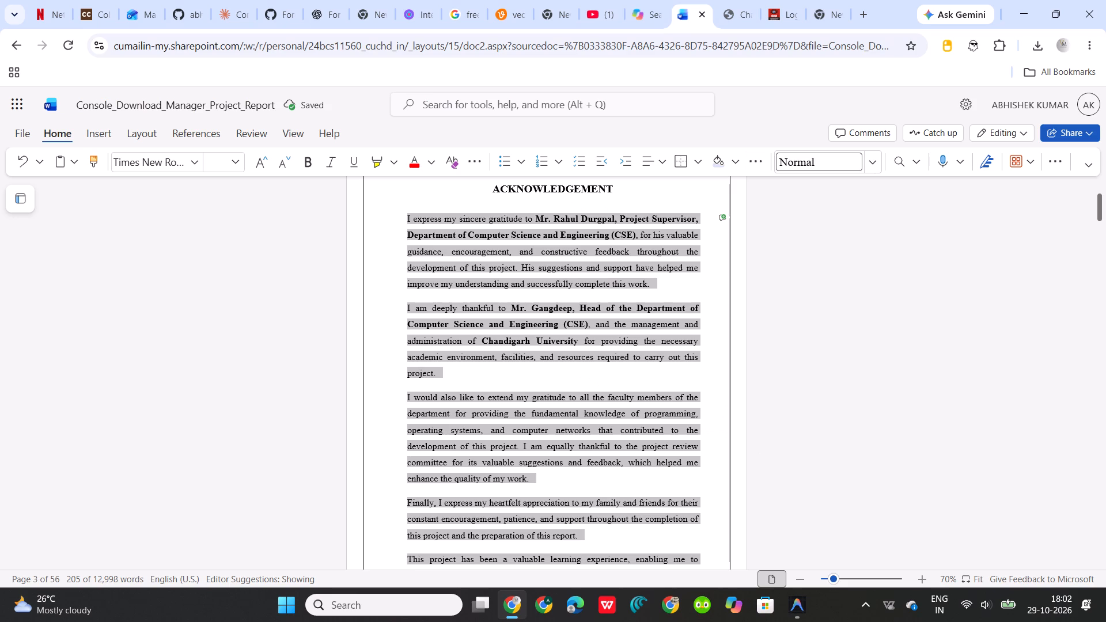
Remove the blank page between the acknowledgement and the table of contents.
click(482, 366)
scroll(482, 366, up, 1)
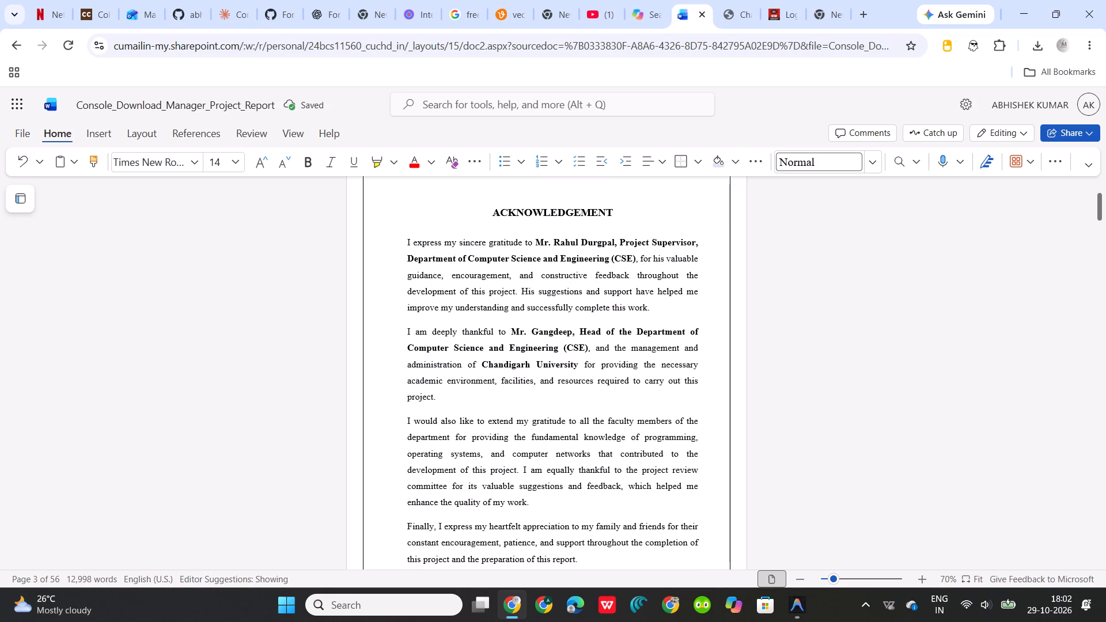
scroll(482, 366, up, 1)
scroll(482, 366, down, 9)
scroll(482, 366, up, 1)
click(491, 312)
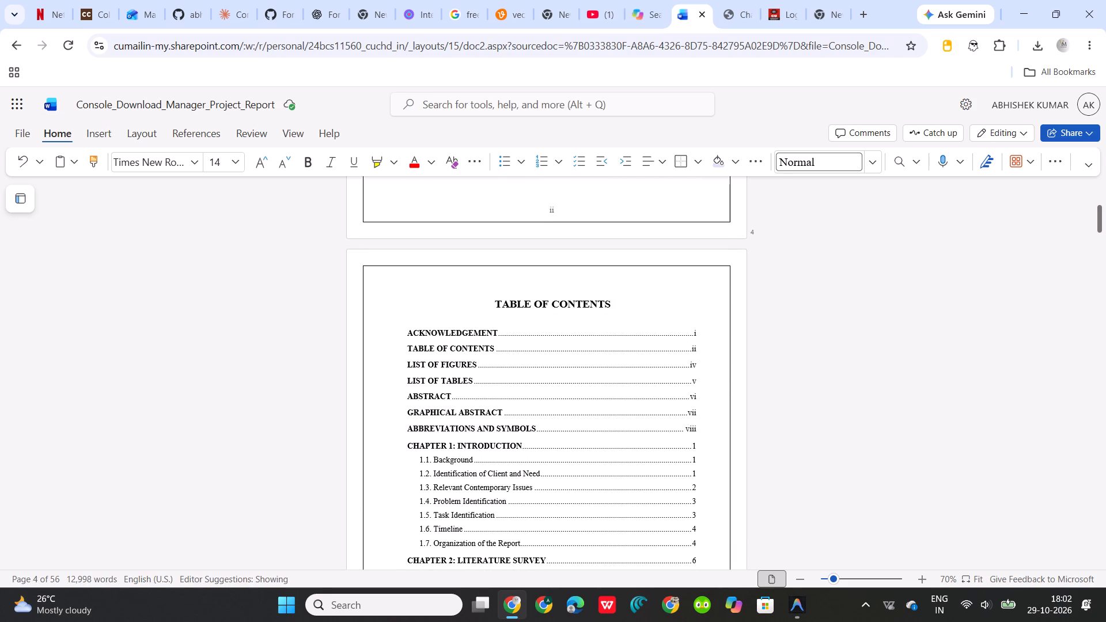
key(BackSpace)
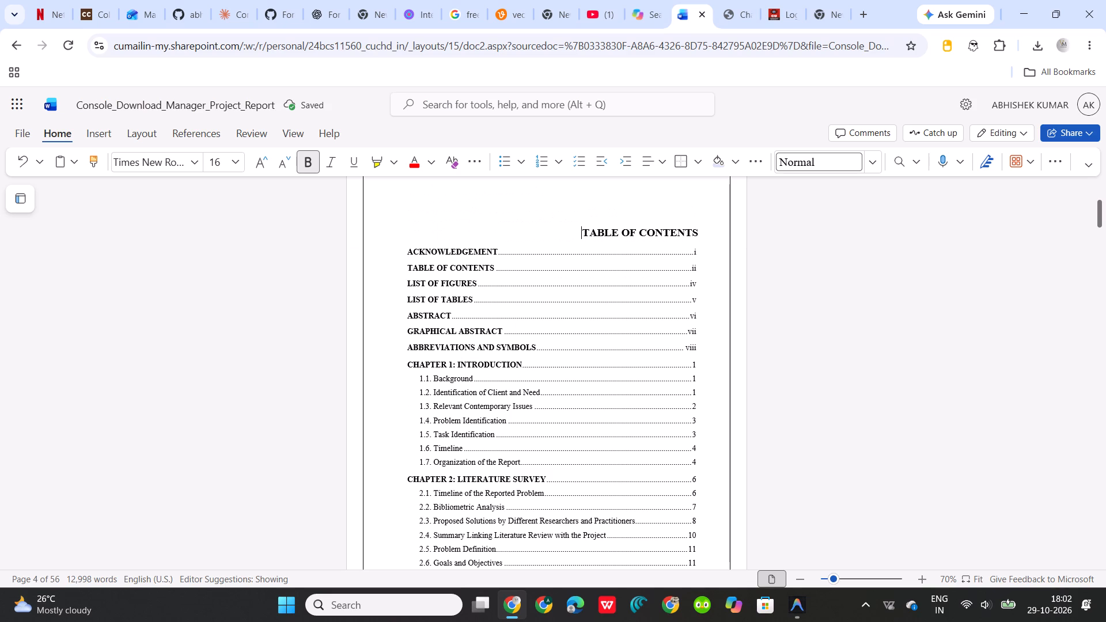
Remove the empty space before the TABLE OF CONTENTS heading and start the heading at the top of its own page.
scroll(491, 312, up, 1)
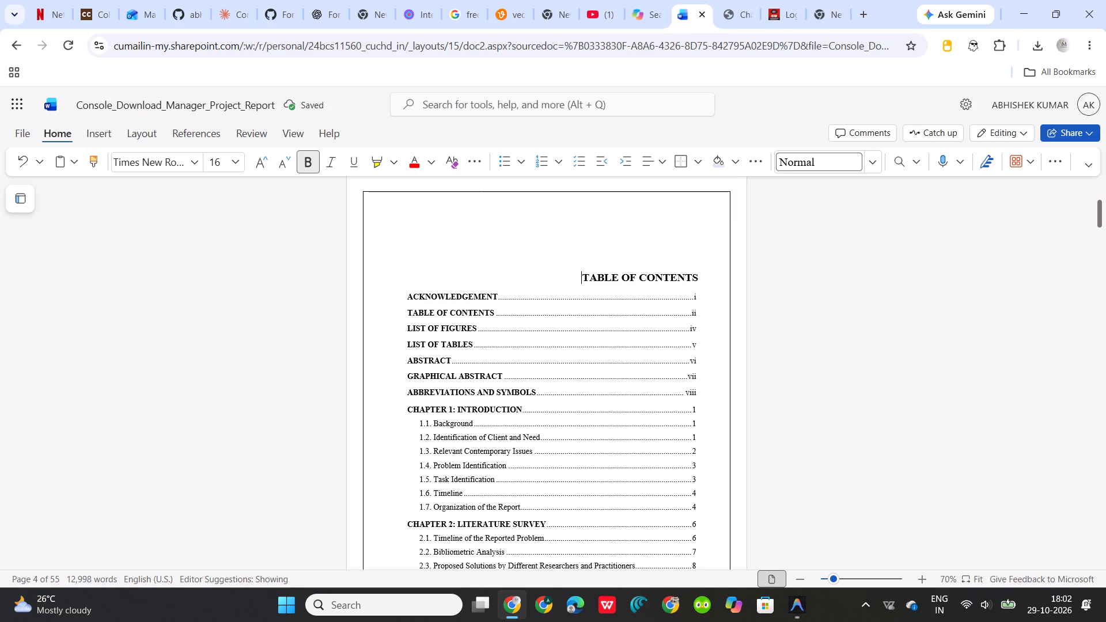
key(BackSpace)
key(BackSpace)
key(BackSpace)
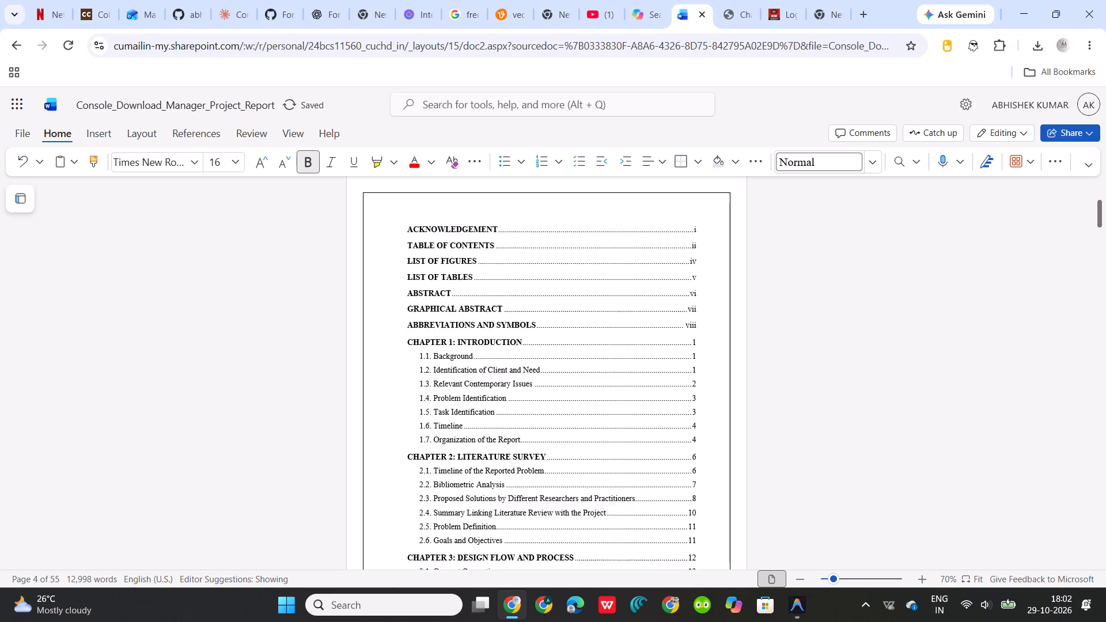
key(Return)
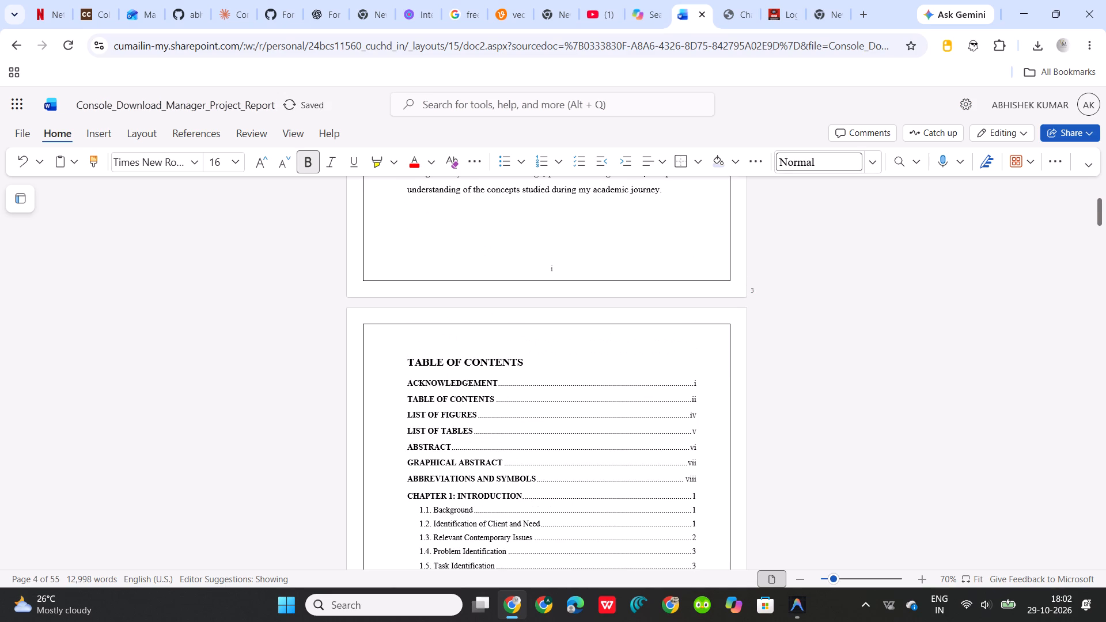
Shift the TABLE OF CONTENTS heading to the centre of its line by inserting 20 spaces before it.
key(space)
key(space)
key(space)
key(space)
key(space)
key(space)
key(space)
key(space)
key(space)
key(space)
key(space)
key(space)
key(space)
key(space)
key(space)
key(space)
key(space)
key(space)
key(space)
key(space)
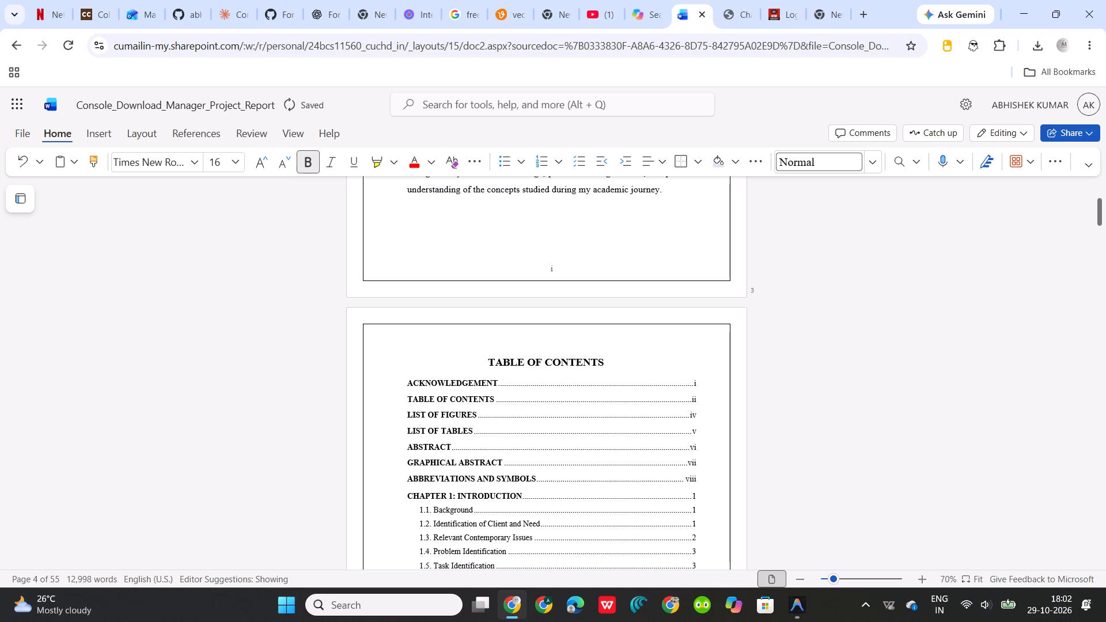
Underline the TABLE OF CONTENTS heading.
drag(615, 361, 477, 363)
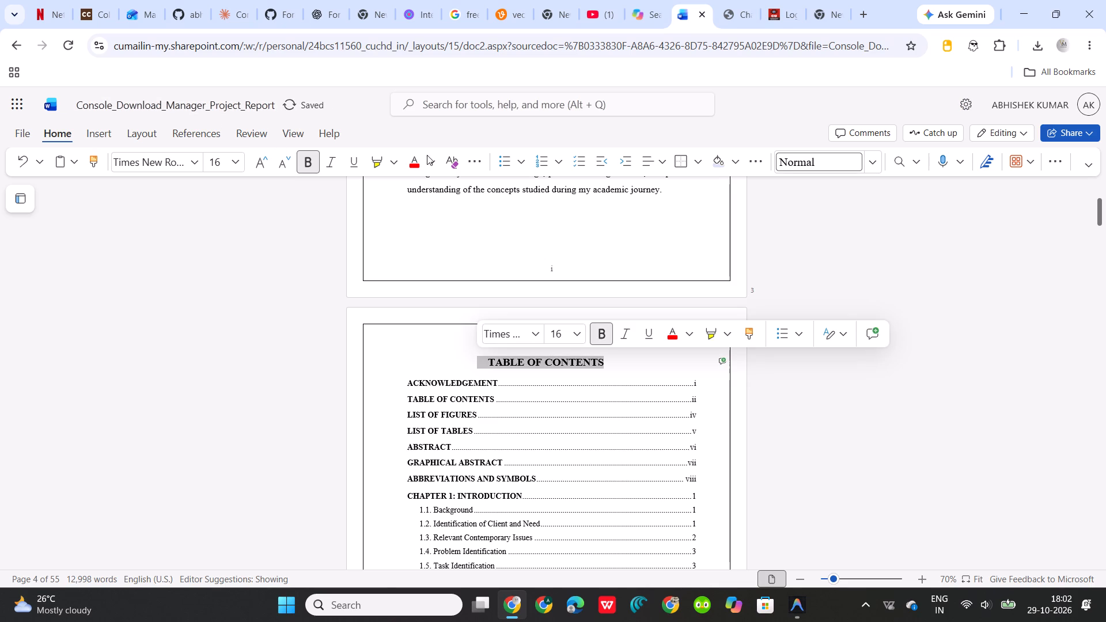
click(349, 160)
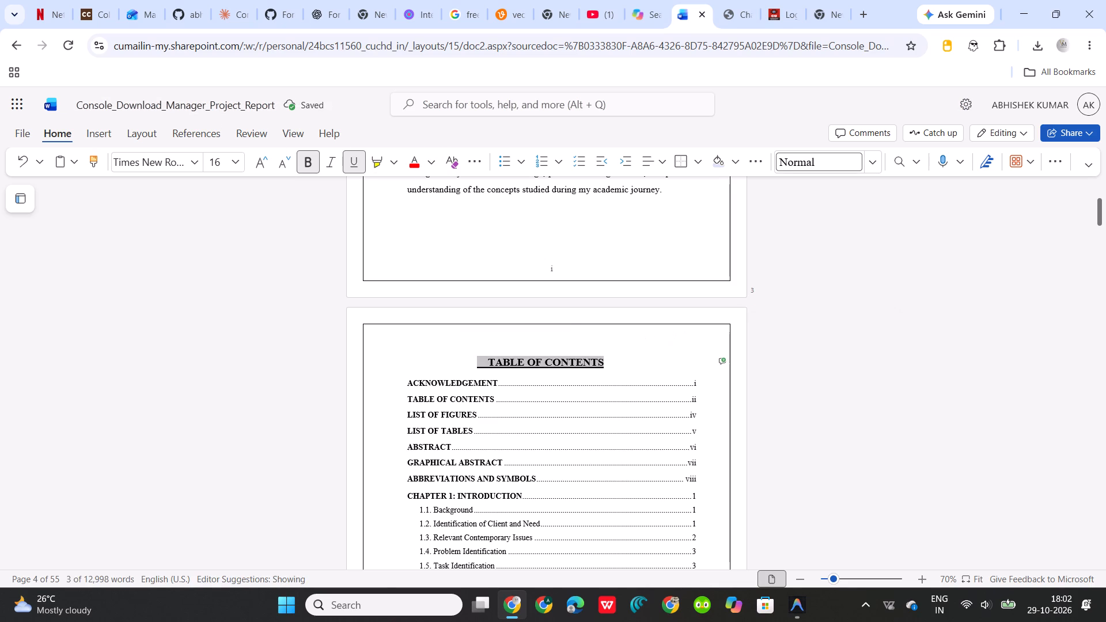
click(609, 361)
scroll(609, 361, up, 3)
scroll(609, 361, down, 4)
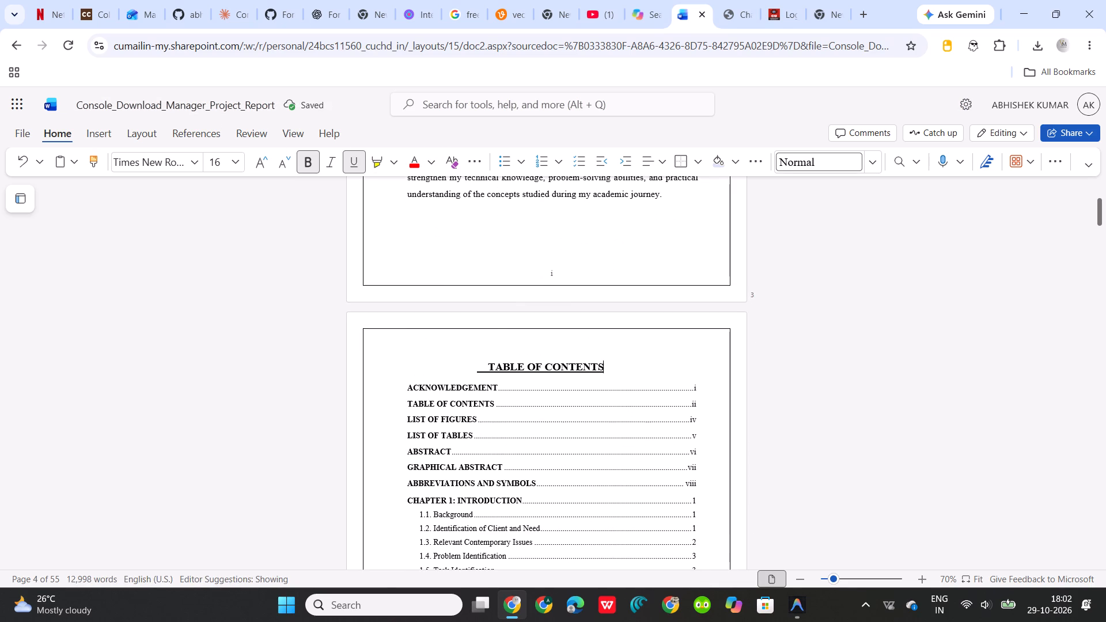
Replace the underlined blank before the TABLE OF CONTENTS heading with six plain spaces to centre the heading.
click(489, 372)
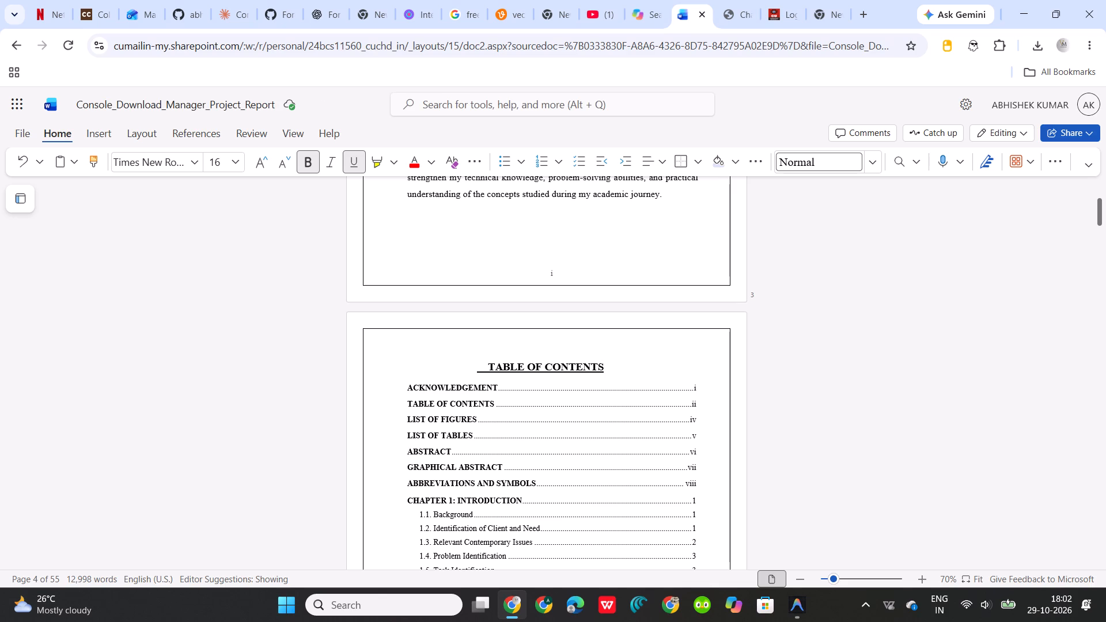
key(BackSpace)
key(BackSpace)
key(BackSpace)
key(BackSpace)
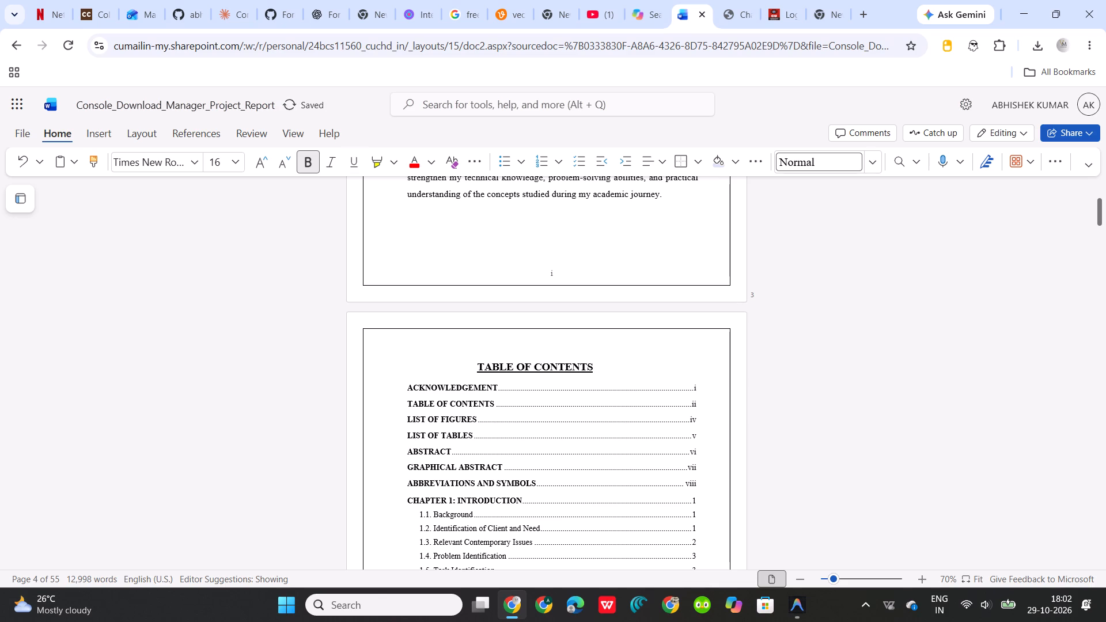
key(space)
key(space)
key(space)
key(space)
key(space)
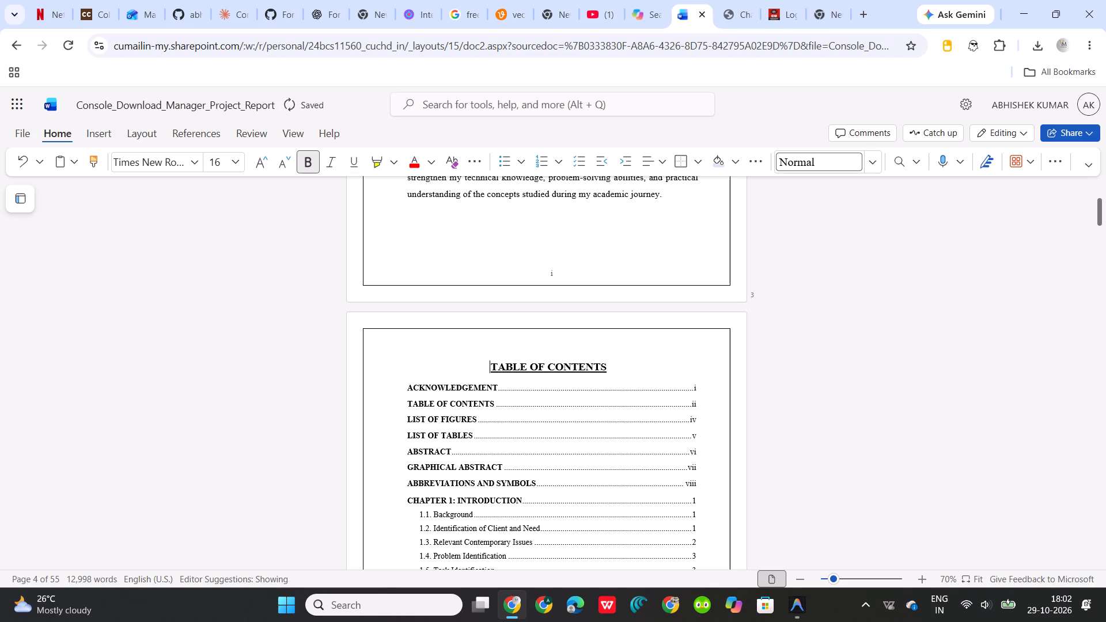
key(space)
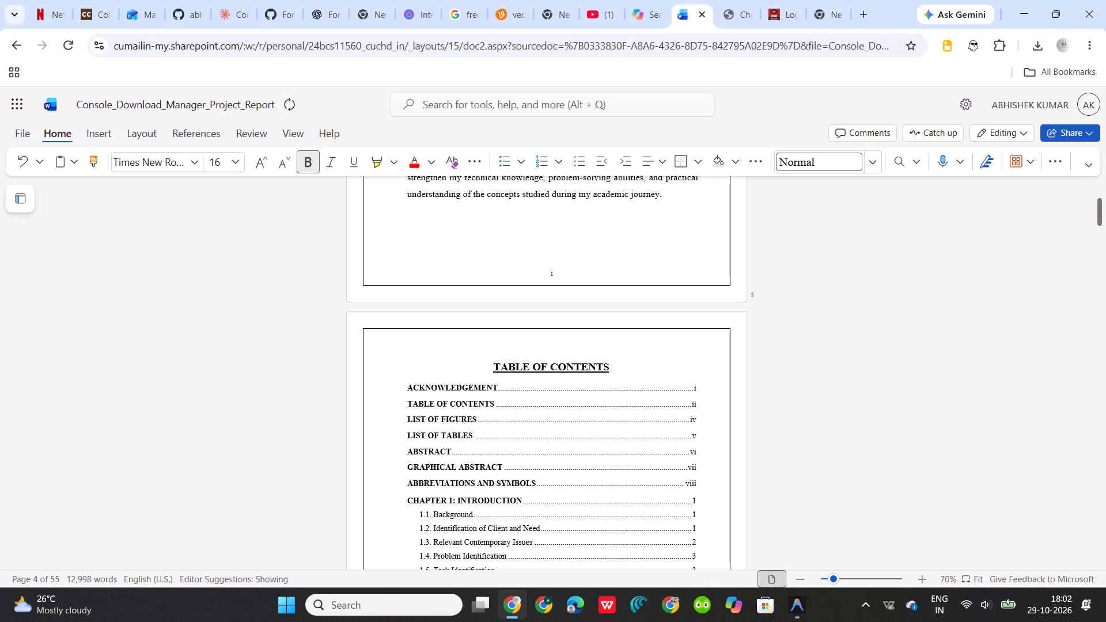
Examine the front-matter pages from the bonafide certificate to the abbreviations, comparing how their headings are formatted.
scroll(555, 442, up, 8)
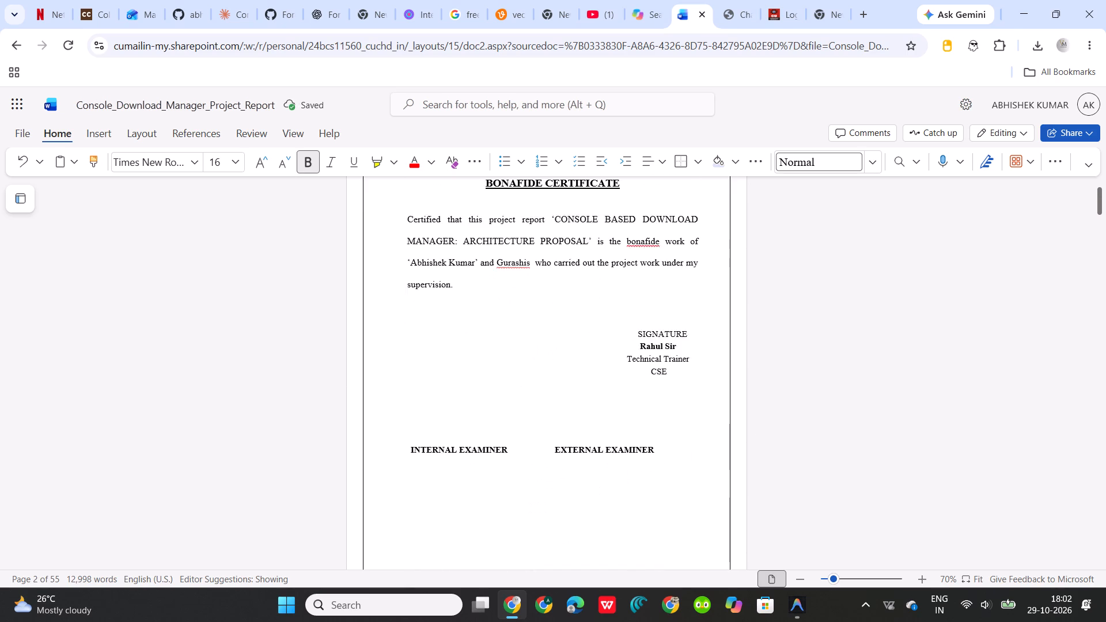
scroll(555, 442, down, 2)
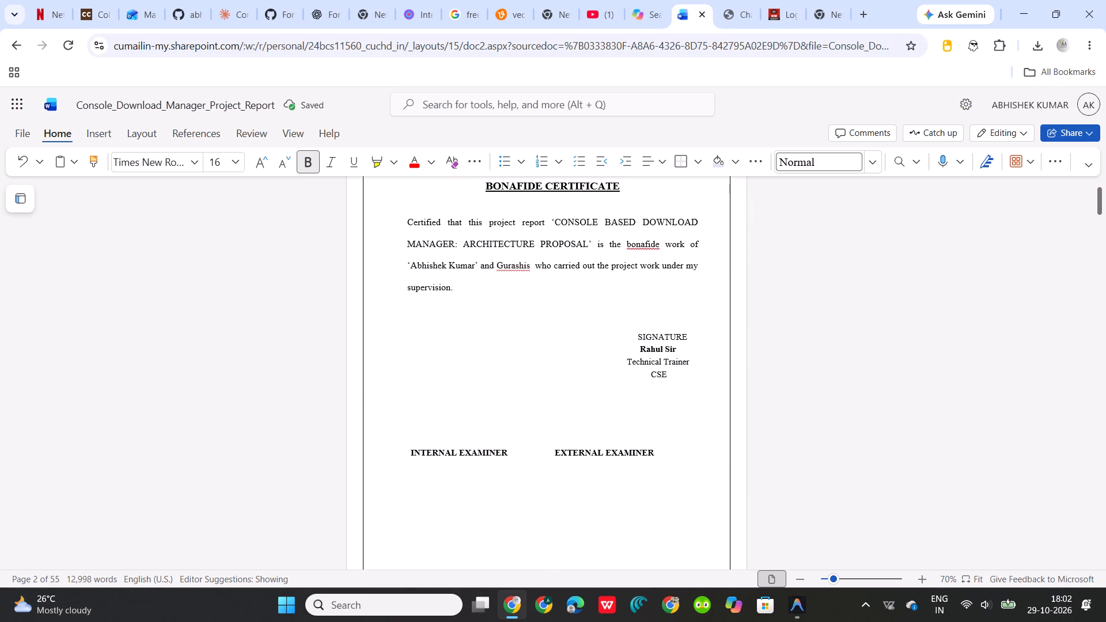
scroll(555, 442, up, 1)
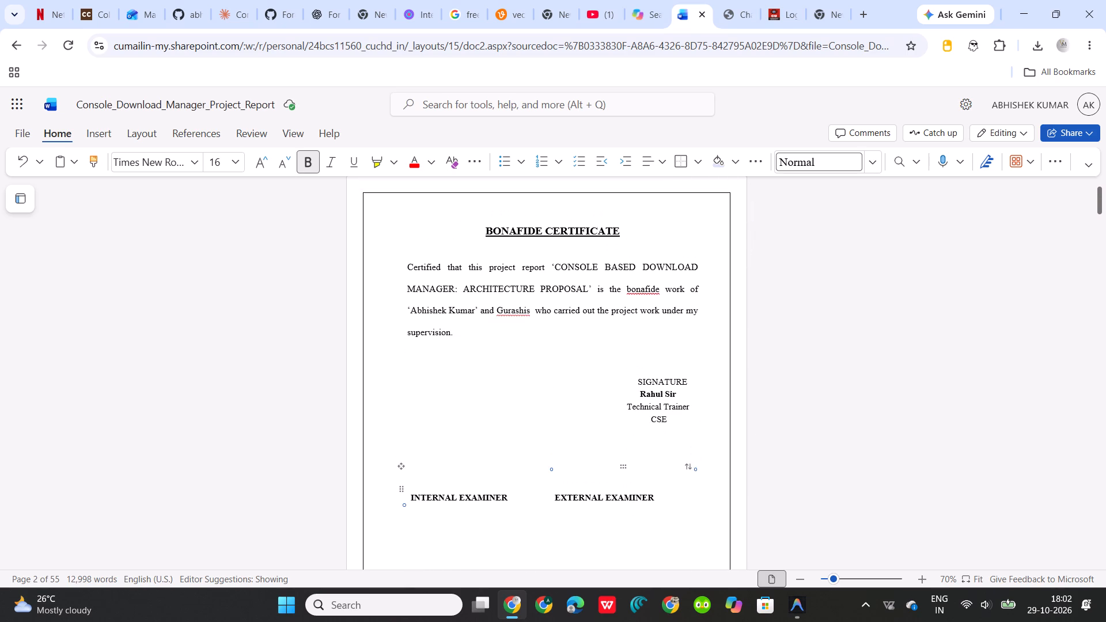
scroll(637, 511, down, 7)
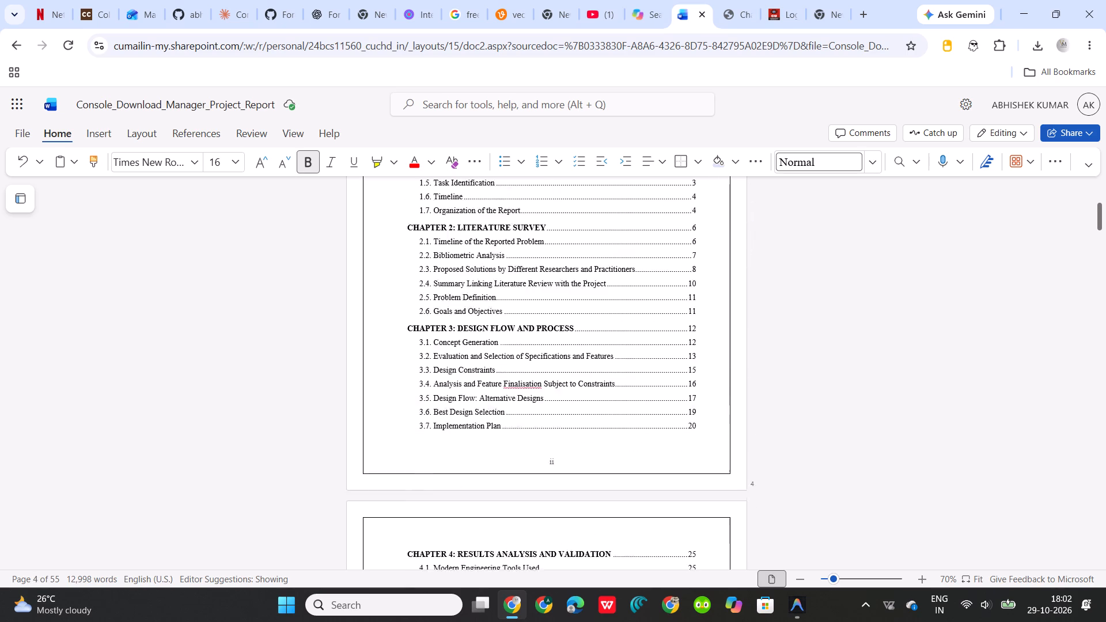
scroll(637, 511, down, 6)
scroll(637, 511, up, 5)
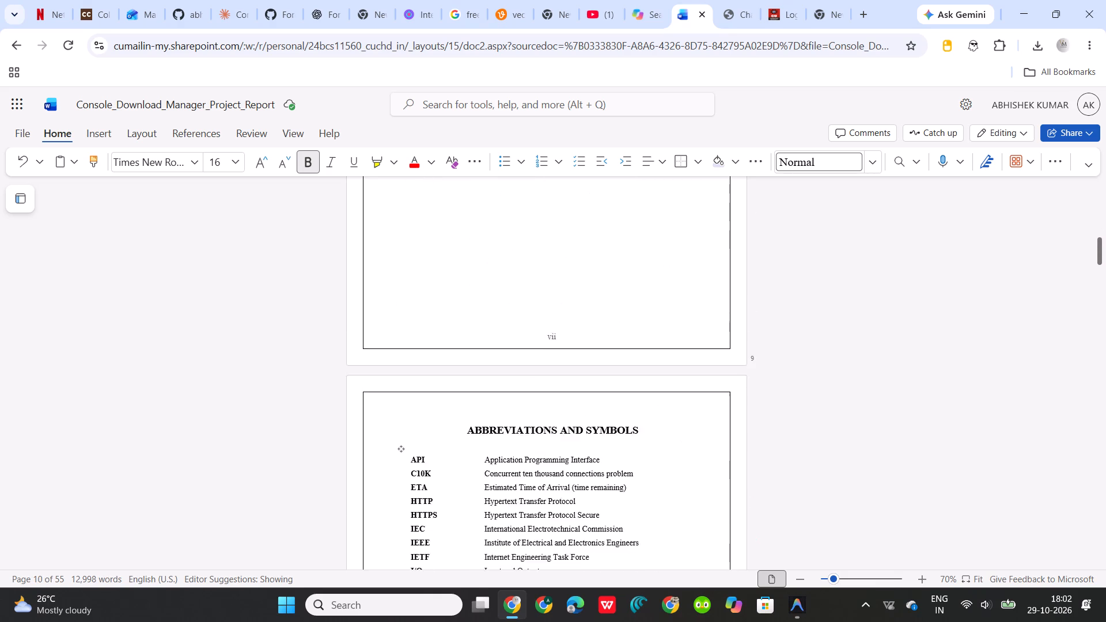
scroll(637, 511, up, 2)
scroll(637, 511, down, 5)
scroll(637, 511, up, 9)
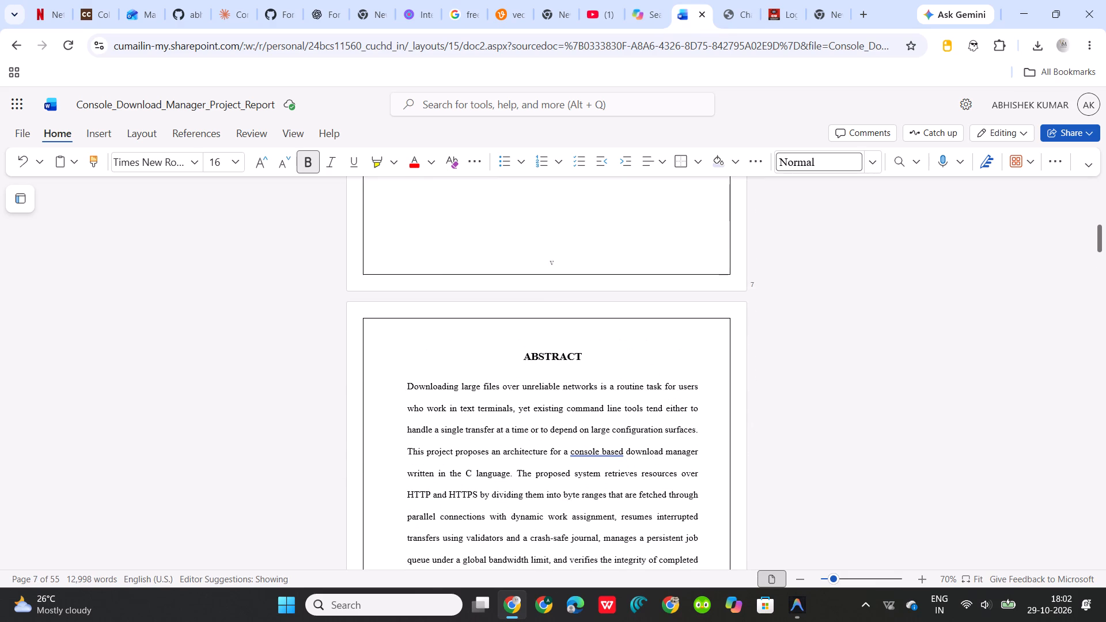
scroll(636, 483, up, 4)
scroll(636, 483, down, 1)
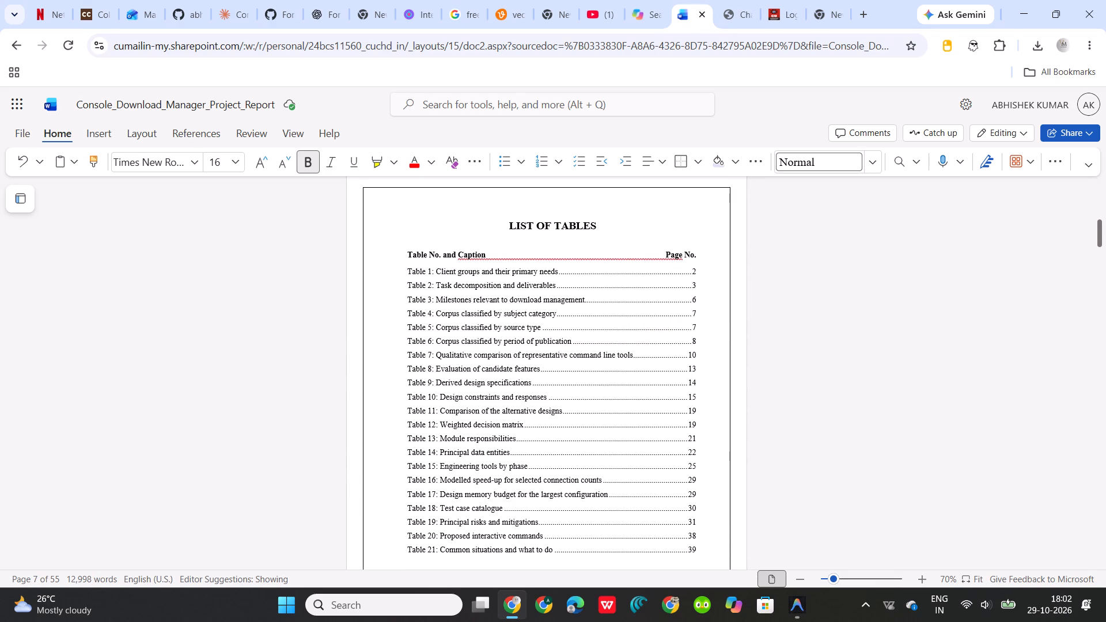
scroll(636, 483, up, 12)
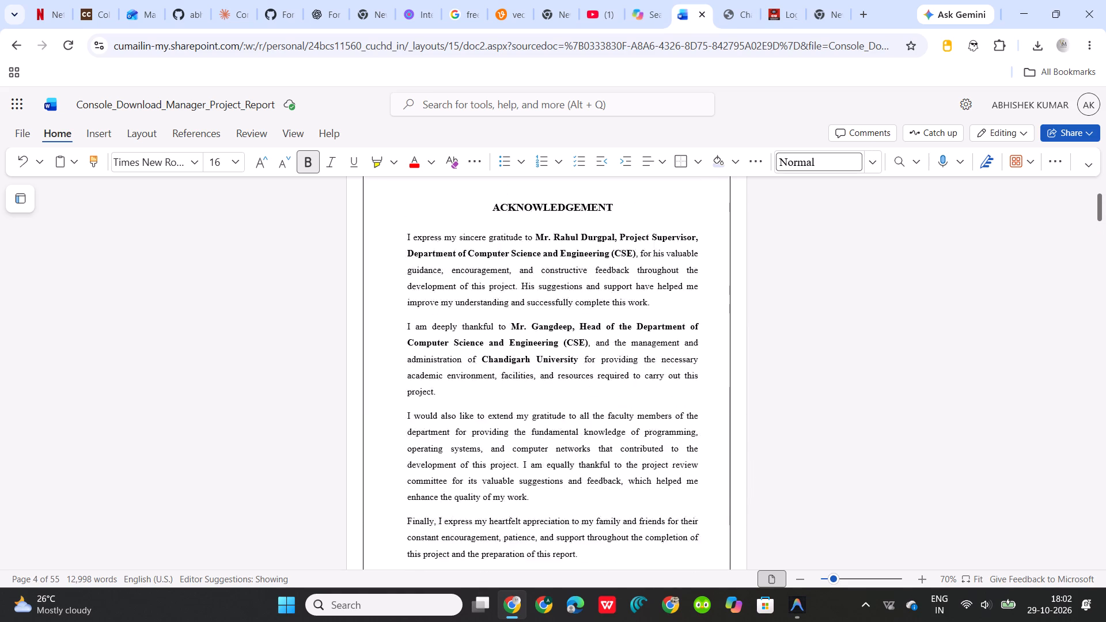
scroll(636, 483, up, 4)
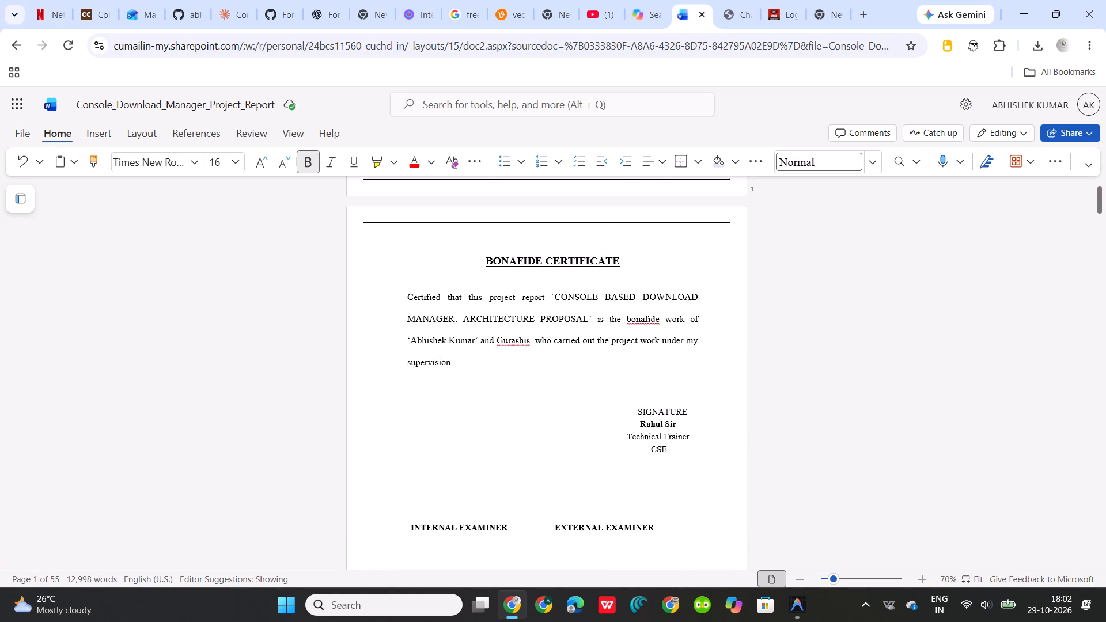
Underline the ACKNOWLEDGEMENT heading.
scroll(636, 483, down, 6)
scroll(636, 483, up, 4)
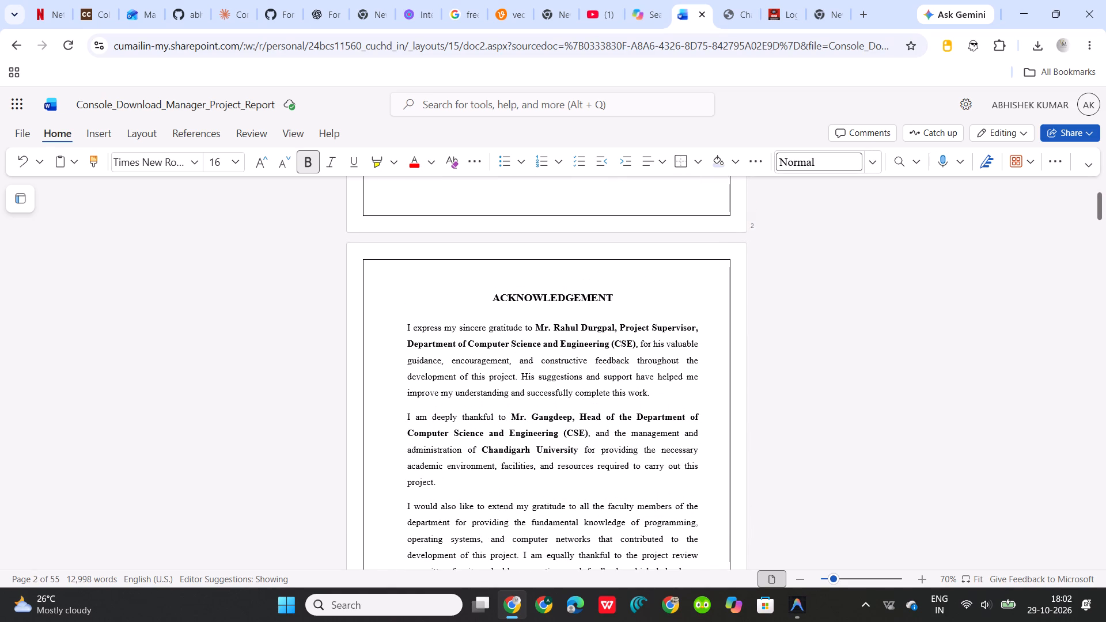
drag(615, 295, 476, 289)
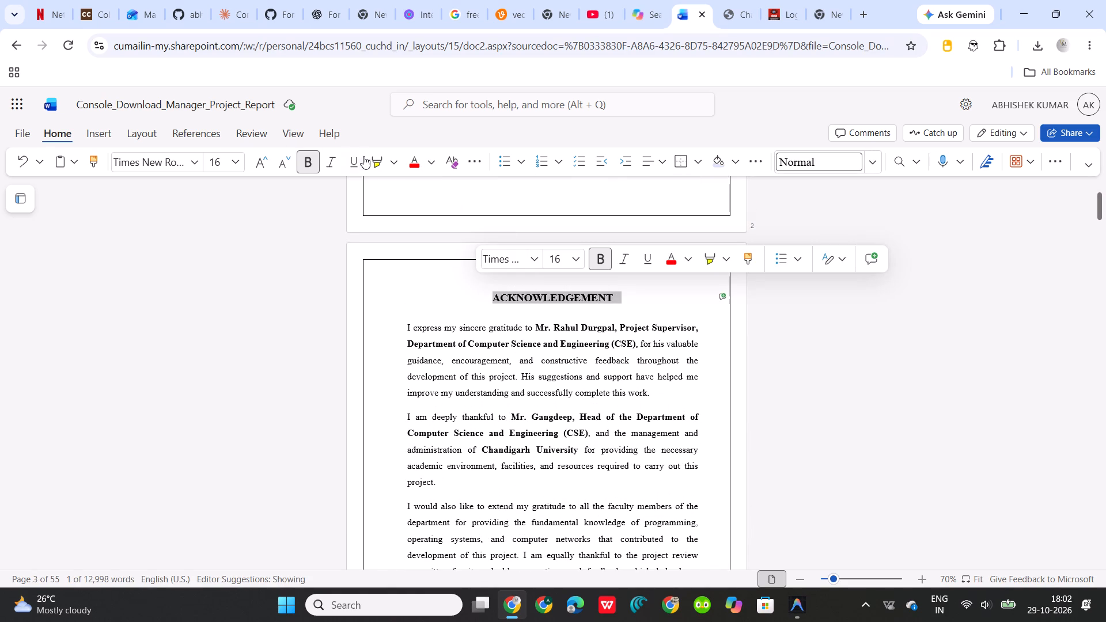
click(352, 164)
click(632, 304)
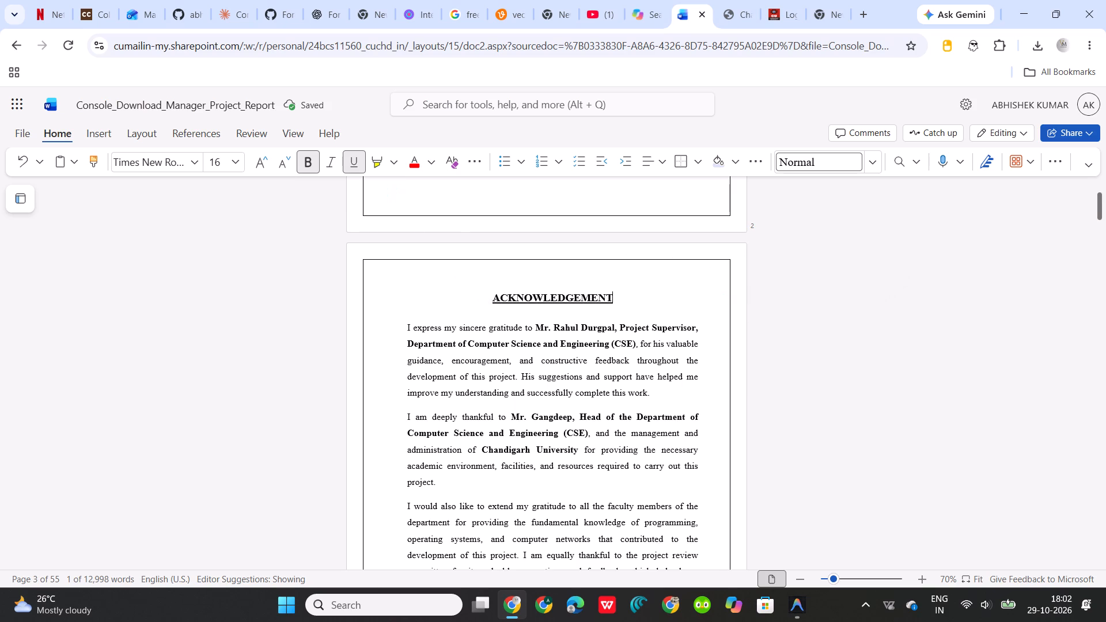
Underline the LIST OF FIGURES heading.
scroll(632, 304, down, 5)
scroll(632, 304, up, 1)
scroll(632, 304, down, 3)
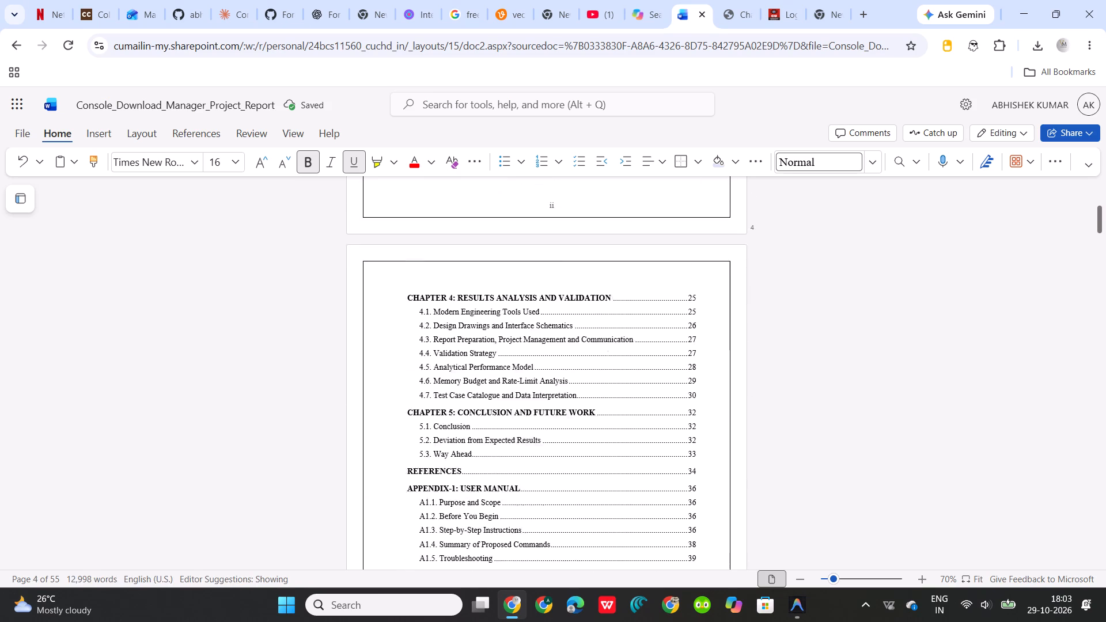
scroll(632, 304, down, 4)
scroll(632, 304, up, 1)
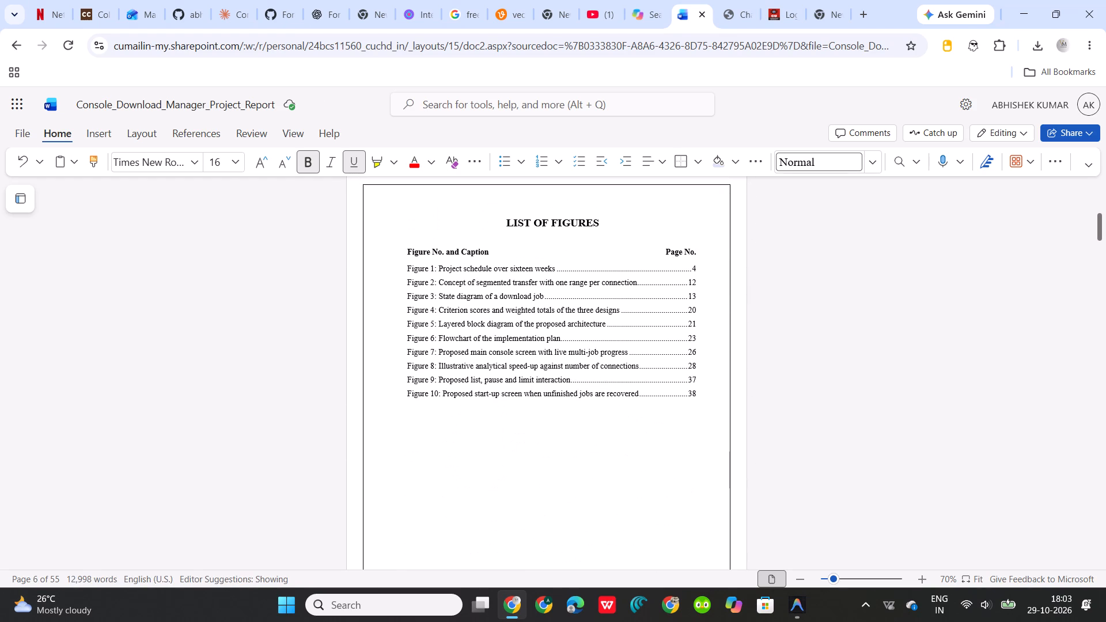
drag(603, 223, 498, 219)
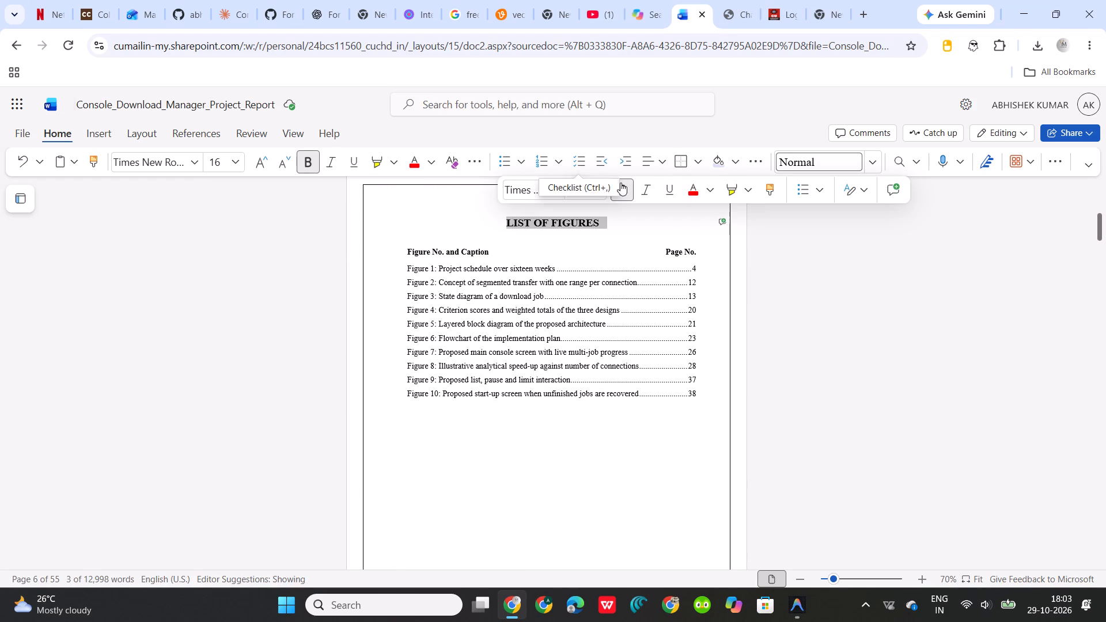
click(660, 189)
click(625, 217)
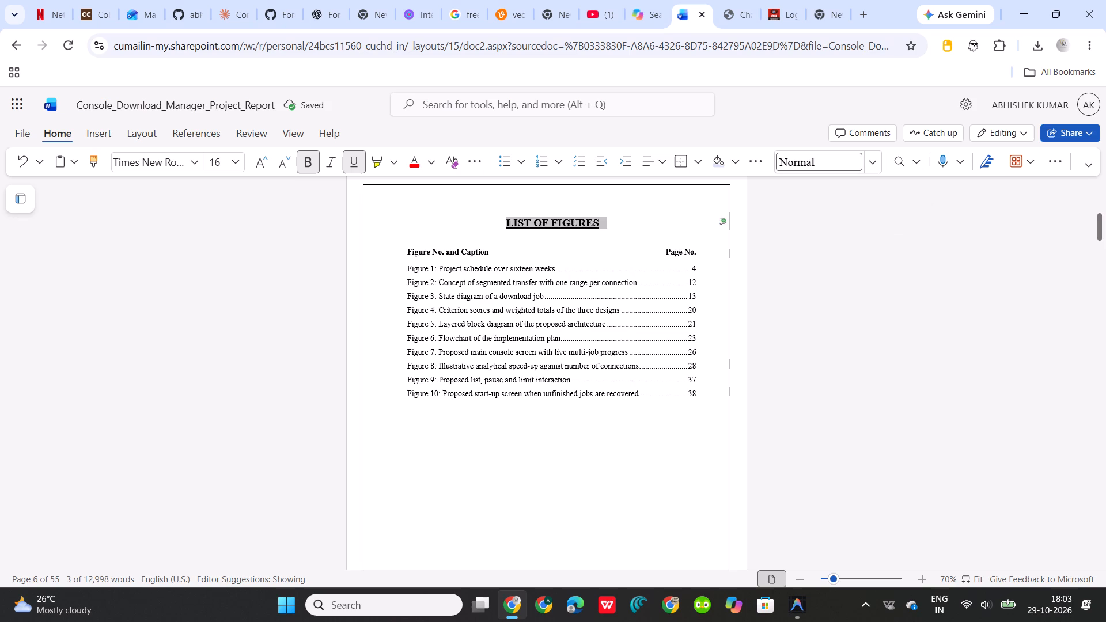
Underline the LIST OF TABLES heading.
scroll(625, 217, down, 5)
drag(604, 248, 506, 254)
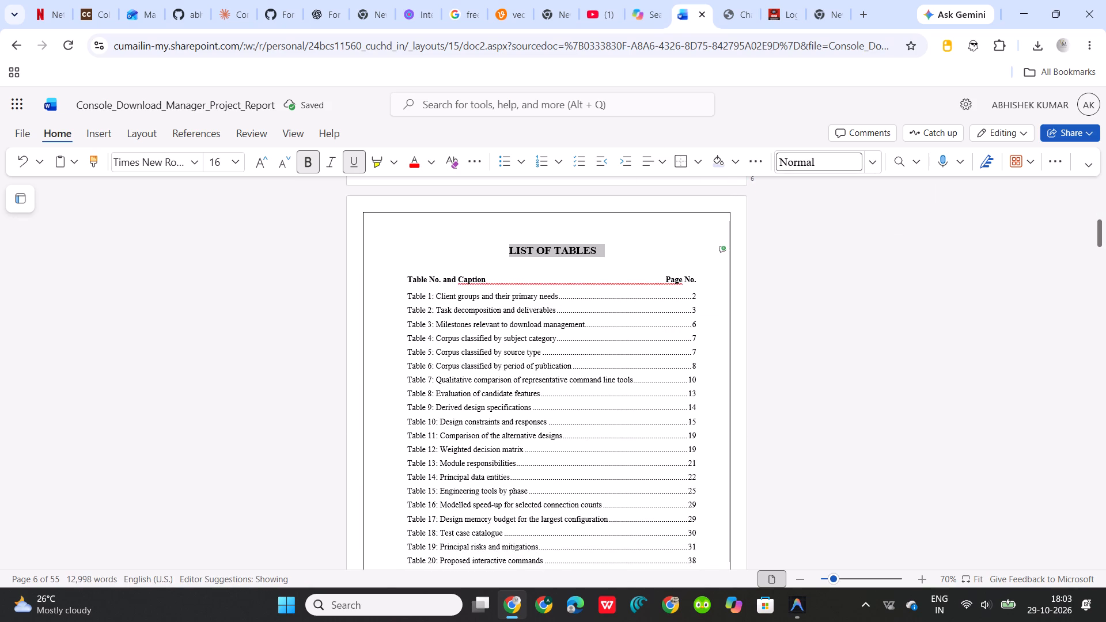
drag(506, 254, 493, 253)
click(664, 225)
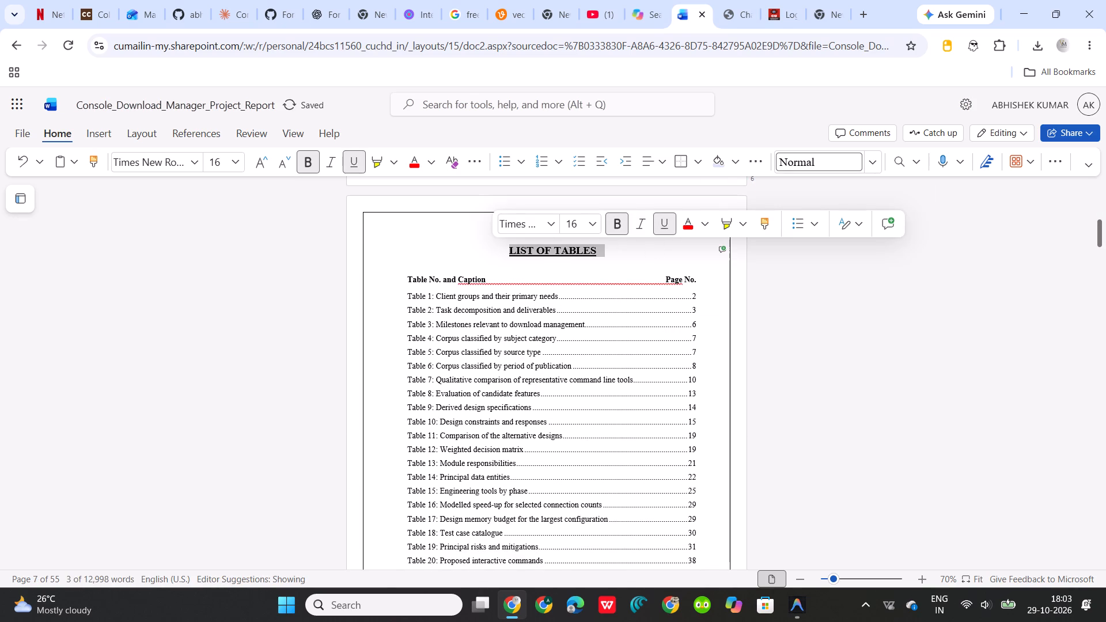
click(624, 258)
Underline the ABSTRACT heading on the page after the list of tables.
scroll(624, 258, down, 4)
scroll(624, 258, up, 1)
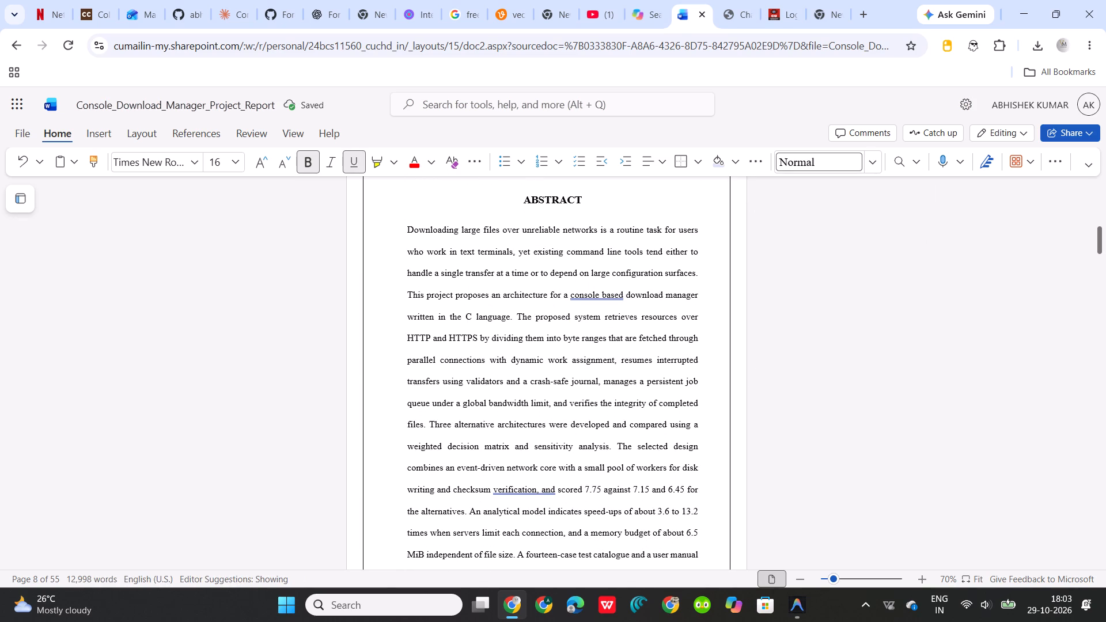
drag(588, 201, 499, 204)
click(676, 178)
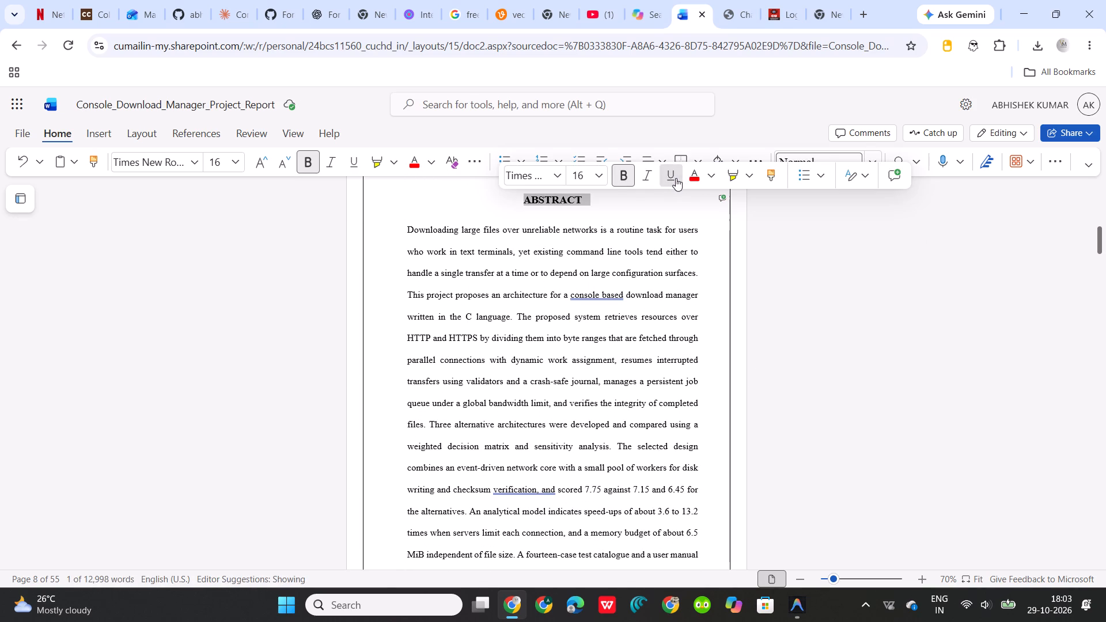
click(609, 224)
Underline the GRAPHICAL ABSTRACT heading above the architecture diagram.
scroll(609, 224, down, 3)
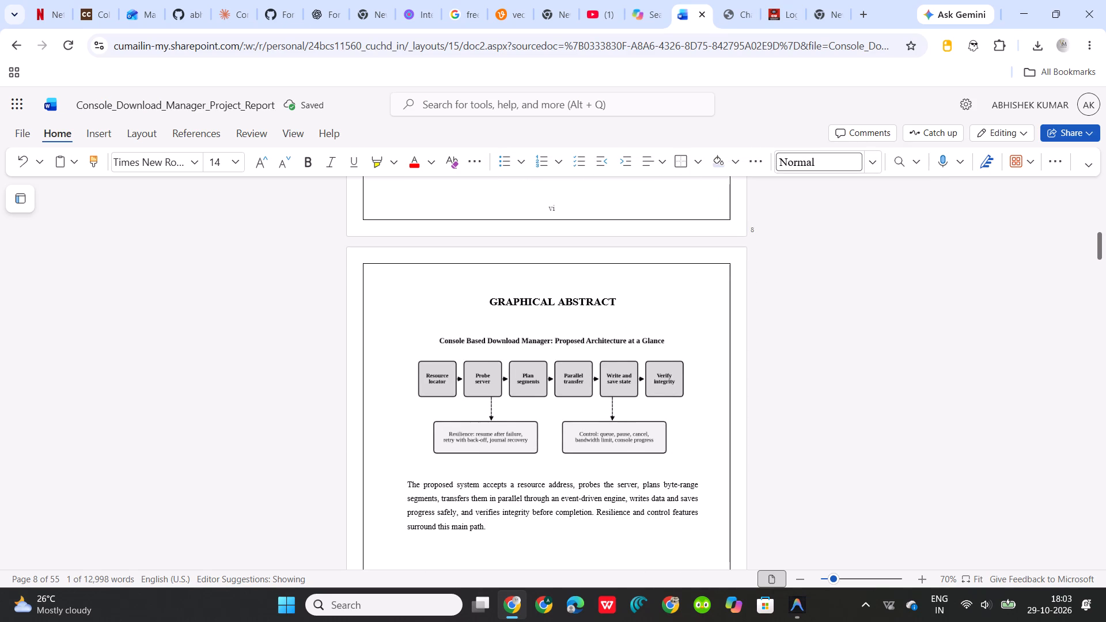
drag(618, 304, 486, 295)
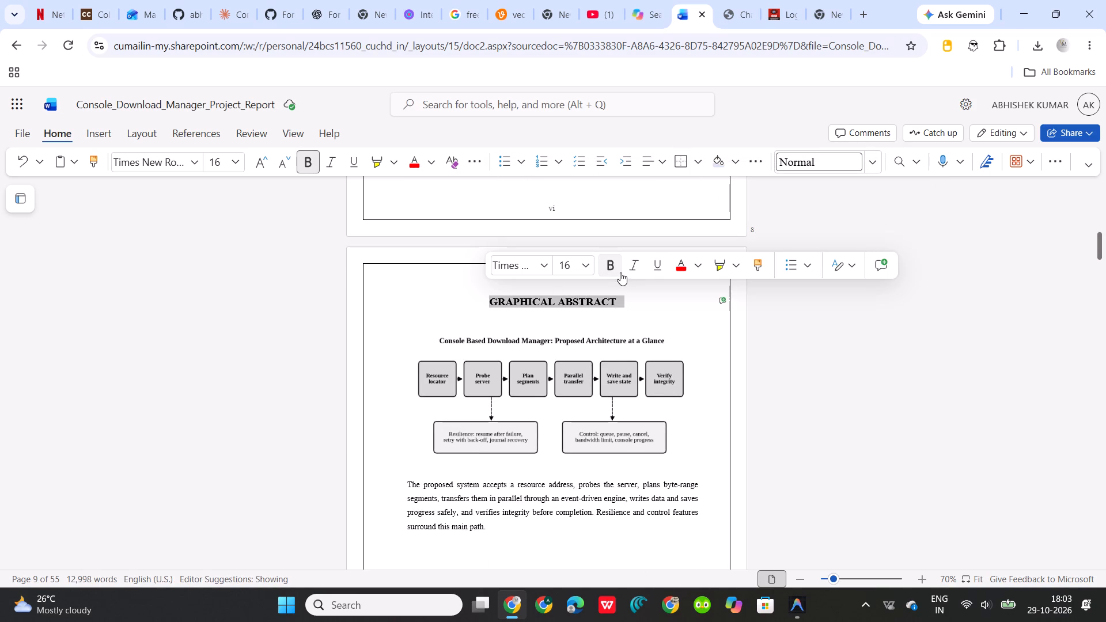
click(656, 263)
click(641, 298)
Underline the ABBREVIATIONS AND SYMBOLS heading.
scroll(641, 298, down, 3)
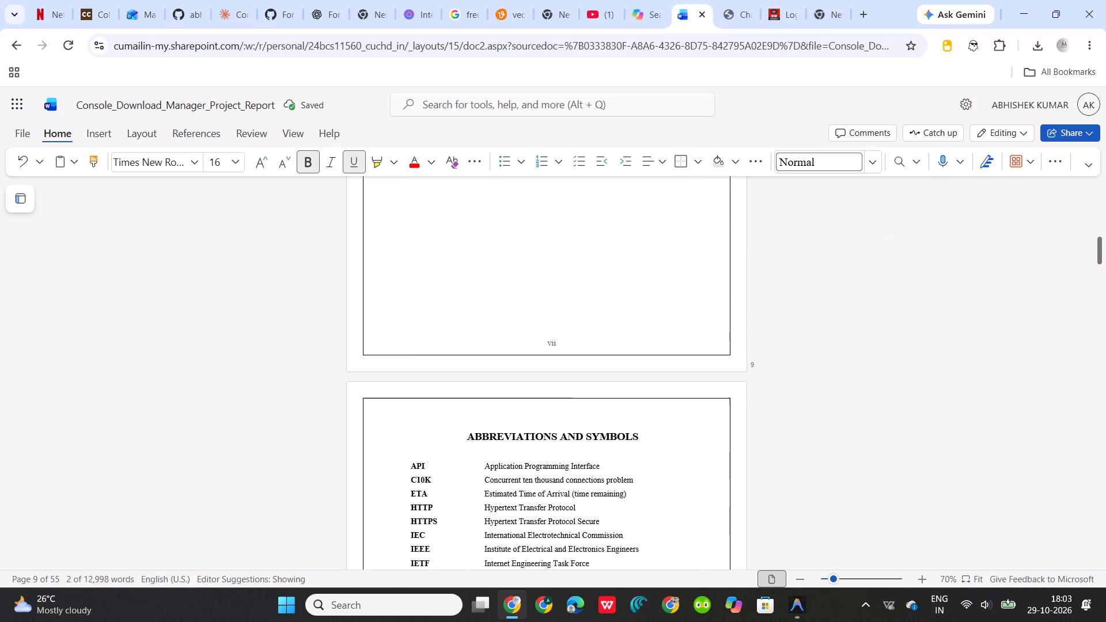
drag(641, 341, 533, 343)
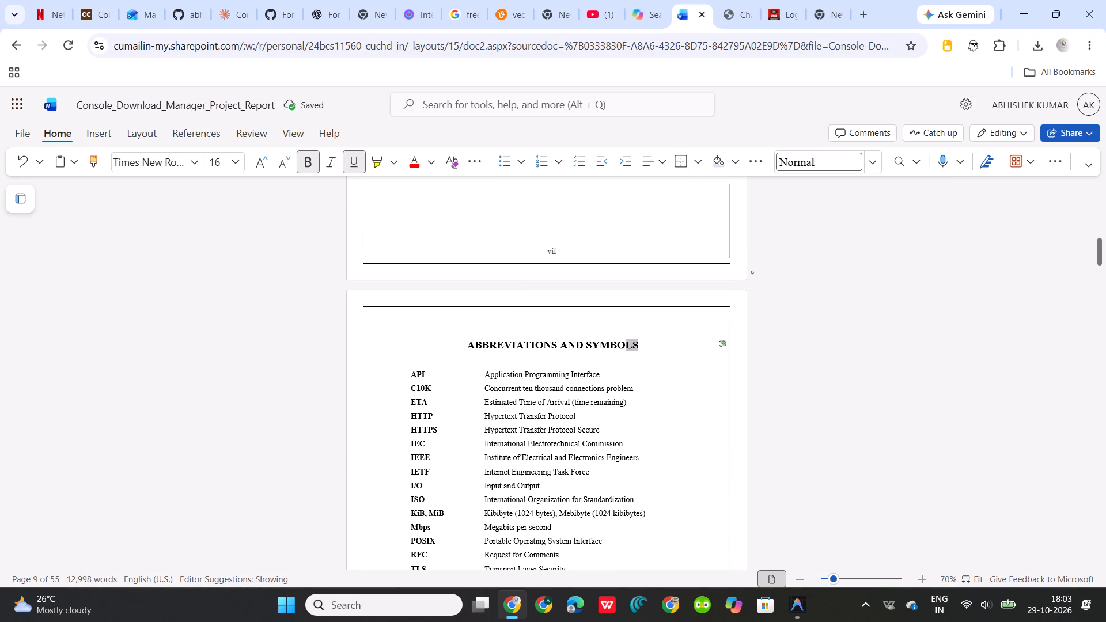
drag(533, 343, 443, 345)
click(603, 318)
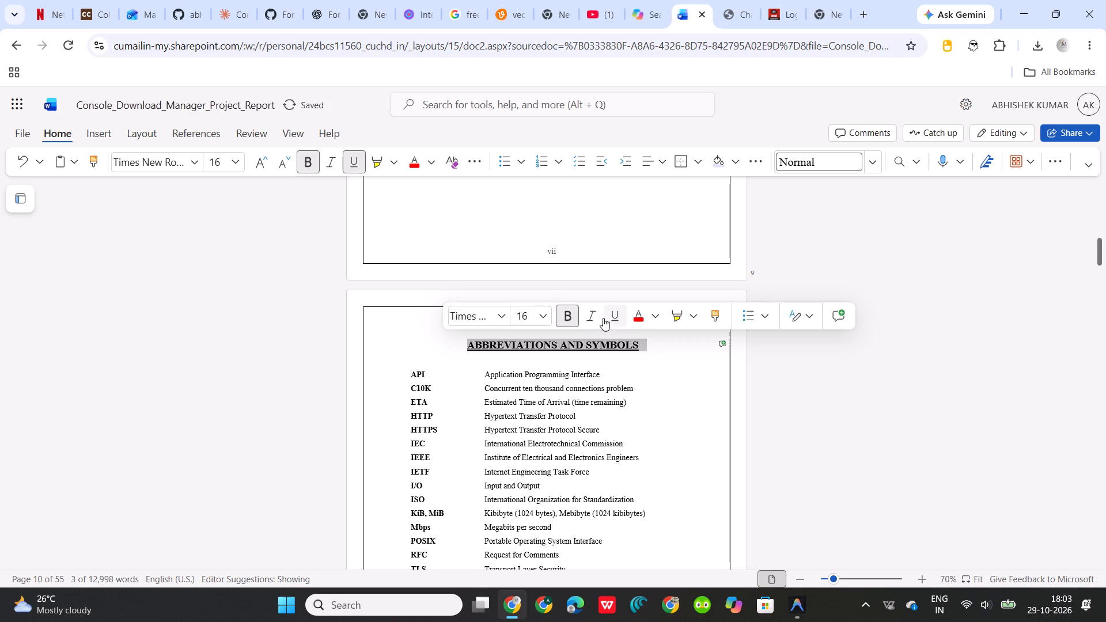
click(640, 354)
Underline the CHAPTER 1 heading line above the INTRODUCTION title.
scroll(640, 354, down, 4)
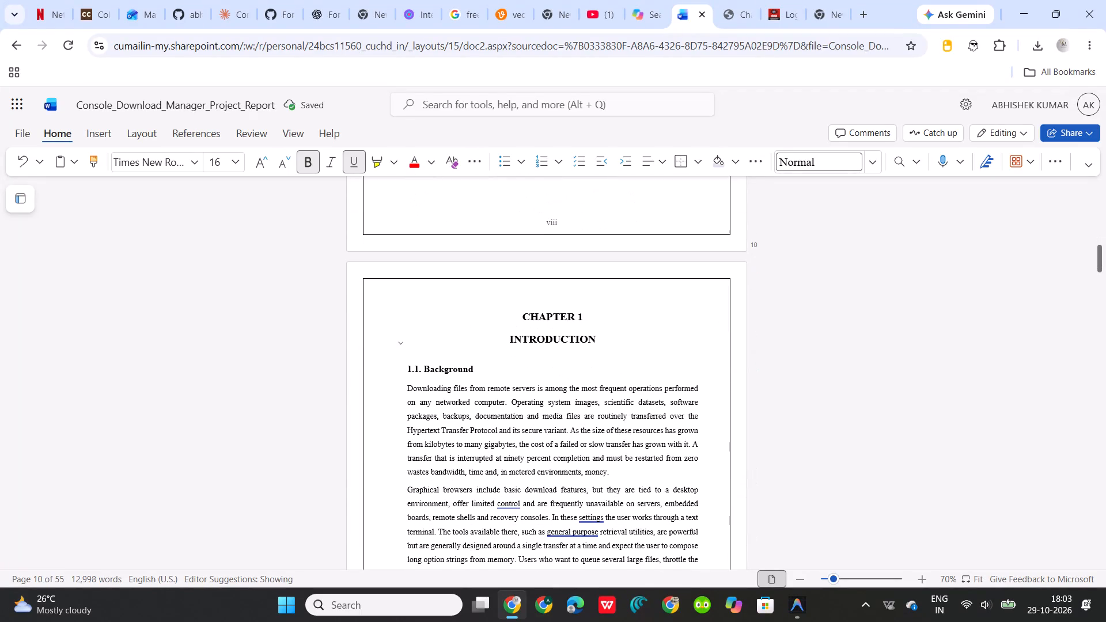
drag(592, 312, 509, 313)
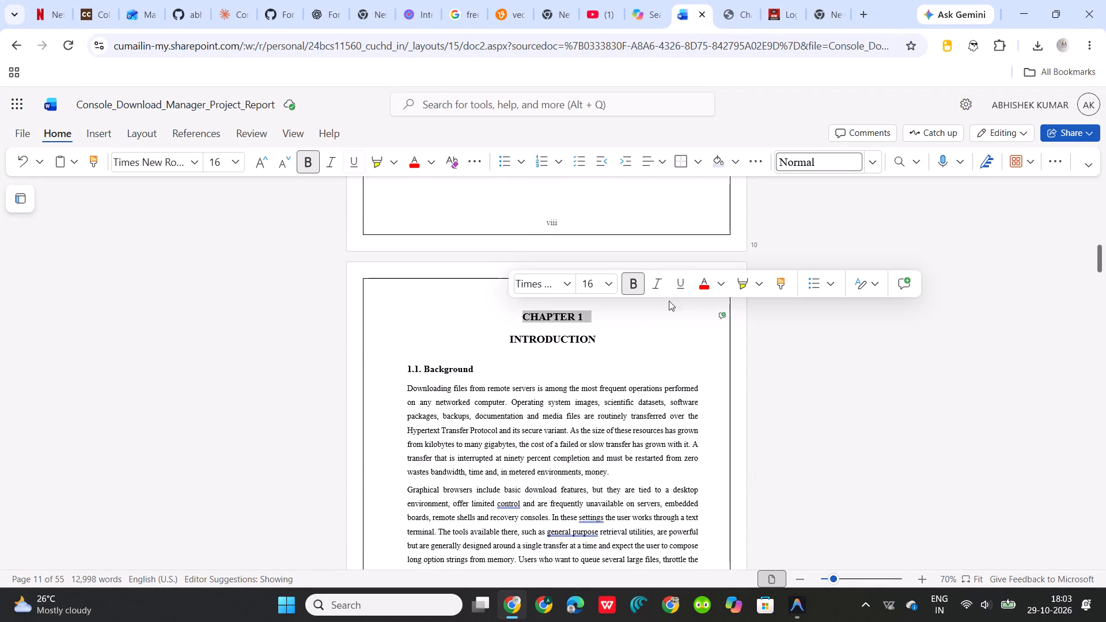
click(678, 286)
click(615, 308)
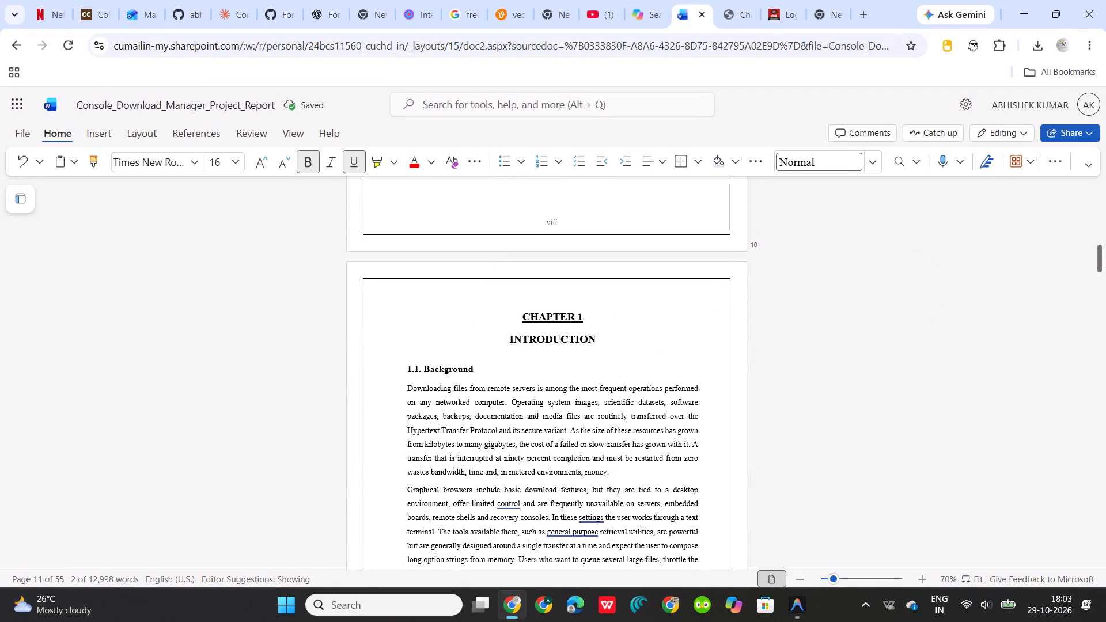
Examine the body pages from Chapter 1 into the literature survey, checking their headings and page layout.
scroll(615, 308, down, 6)
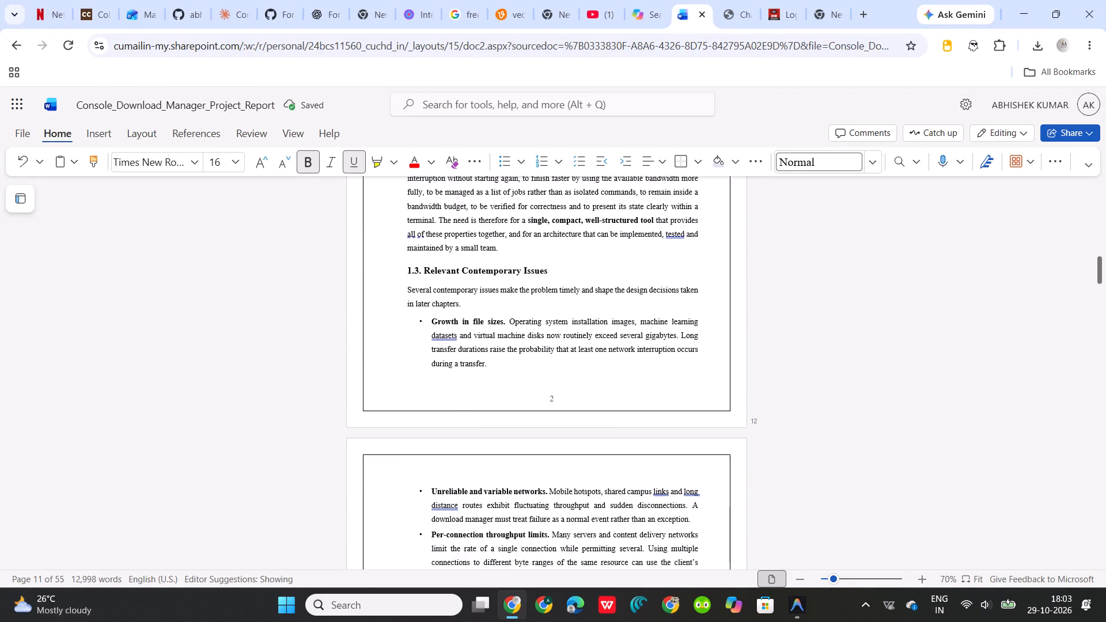
scroll(615, 308, up, 1)
scroll(615, 308, down, 6)
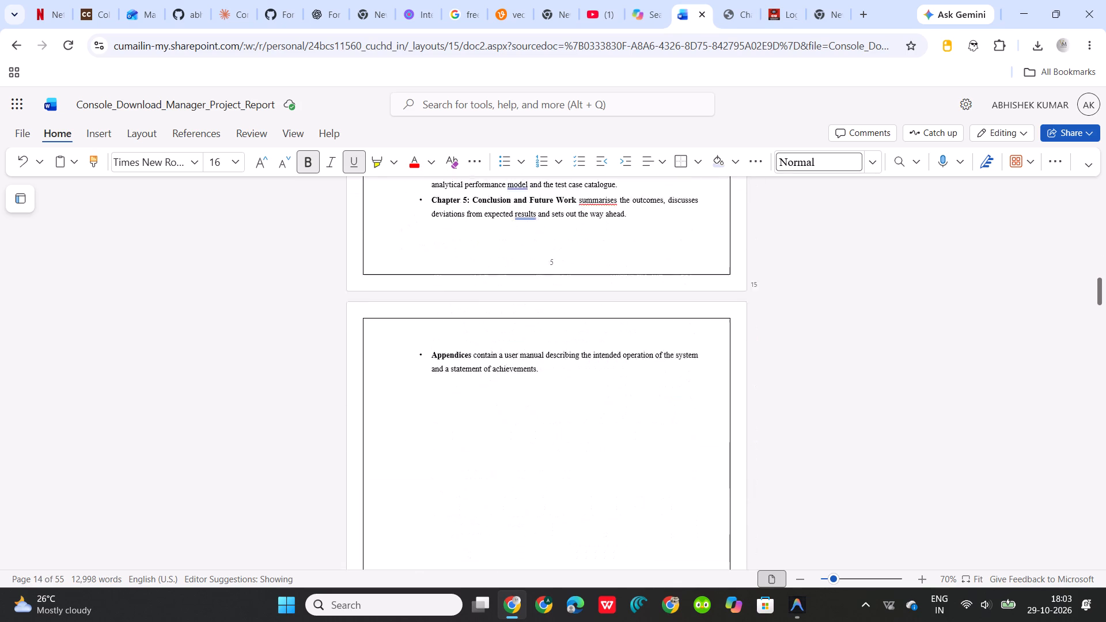
scroll(615, 308, down, 5)
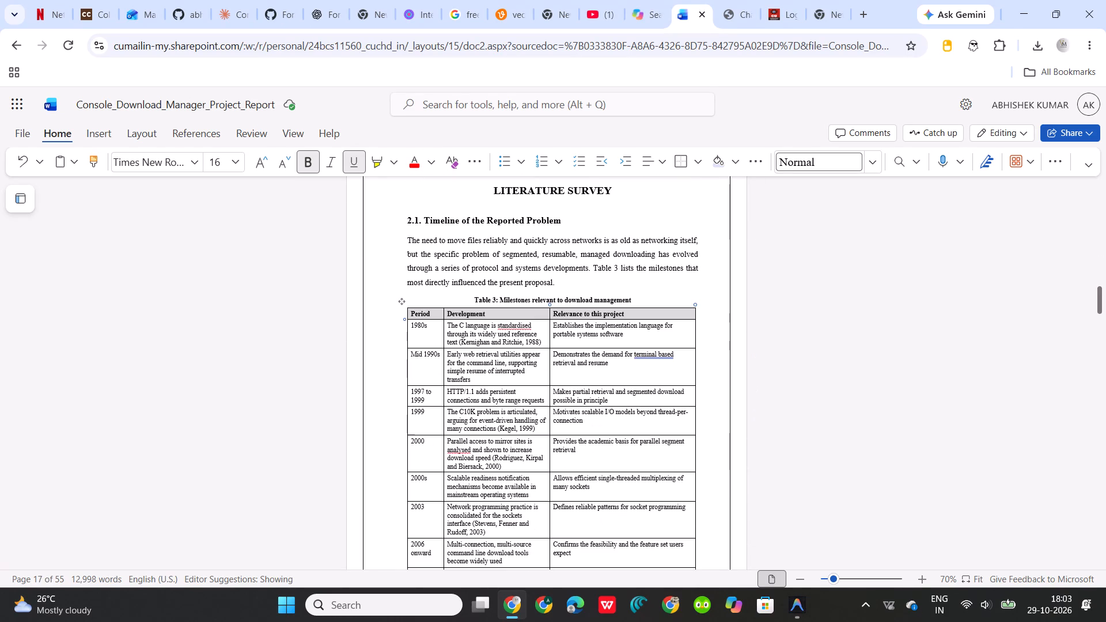
scroll(615, 308, down, 3)
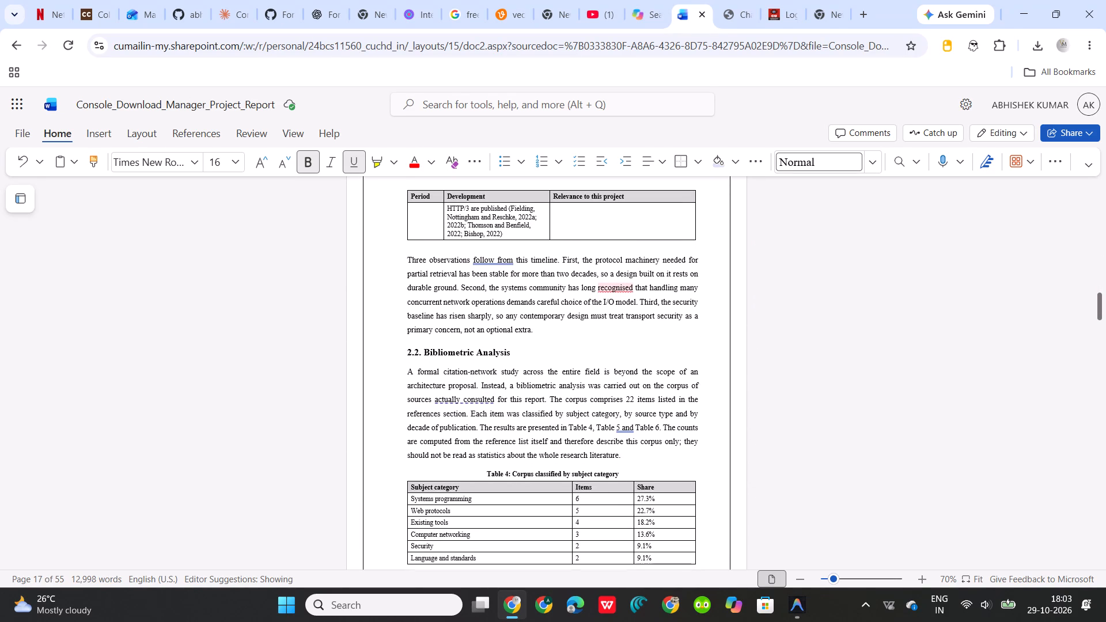
Go back to the start of the report and review the title page and bonafide certificate page.
scroll(615, 308, up, 18)
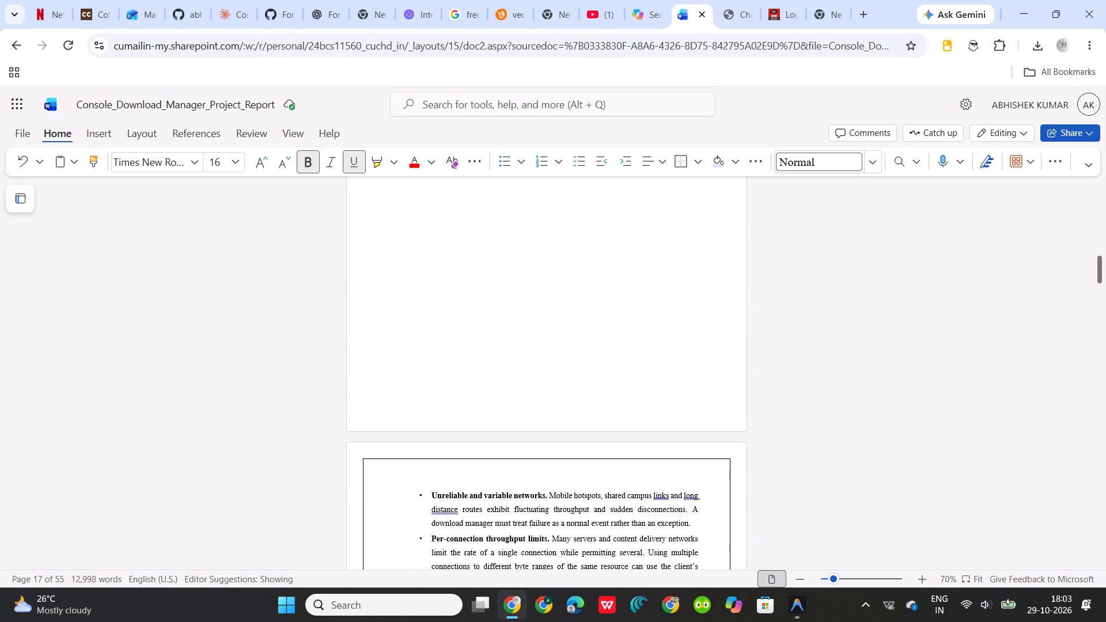
scroll(615, 308, up, 13)
scroll(615, 308, down, 1)
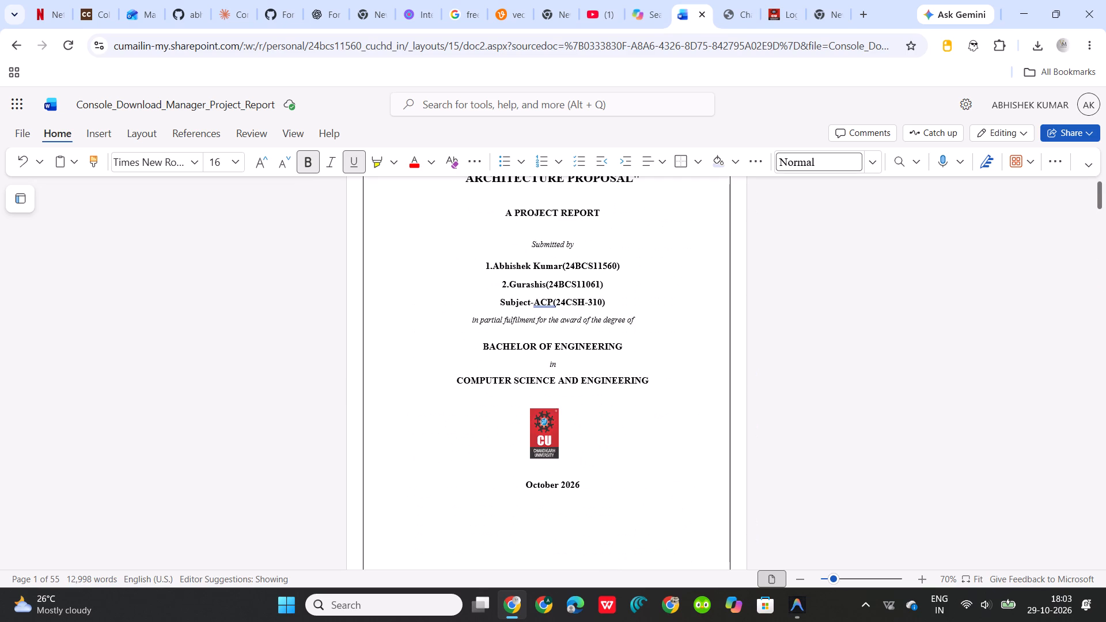
scroll(615, 308, up, 2)
scroll(615, 308, down, 6)
scroll(615, 308, up, 2)
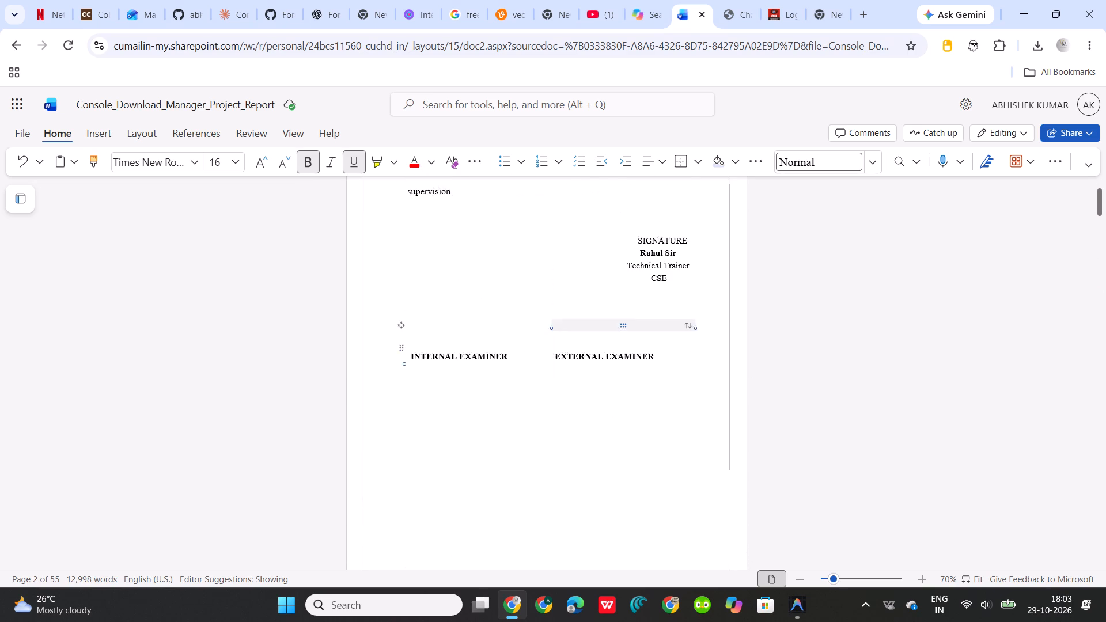
scroll(615, 308, up, 2)
scroll(615, 308, down, 1)
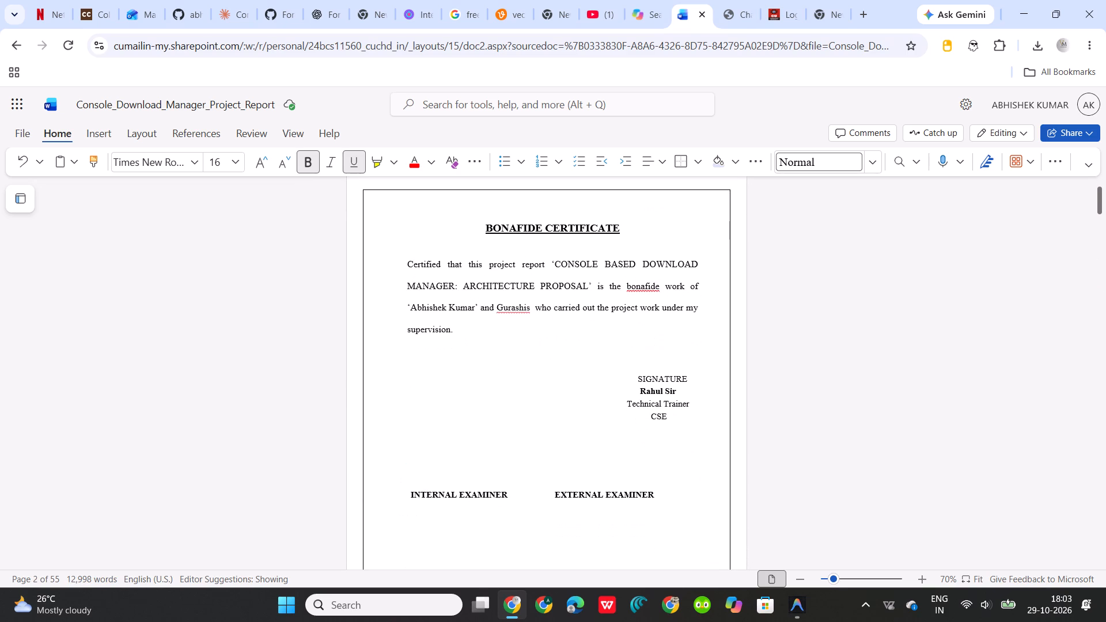
scroll(615, 308, down, 1)
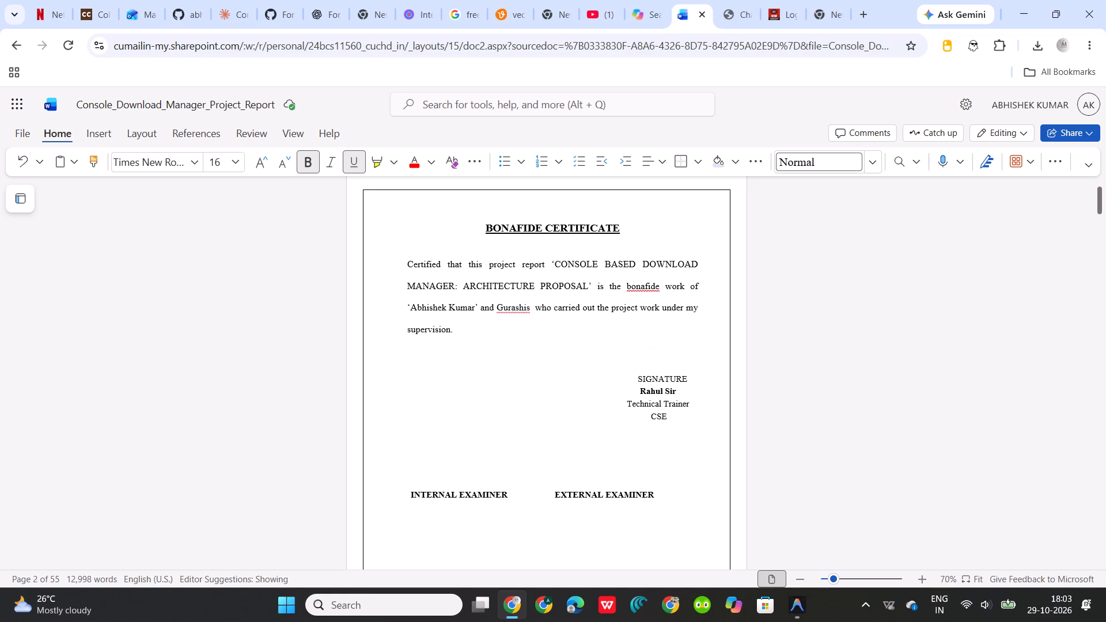
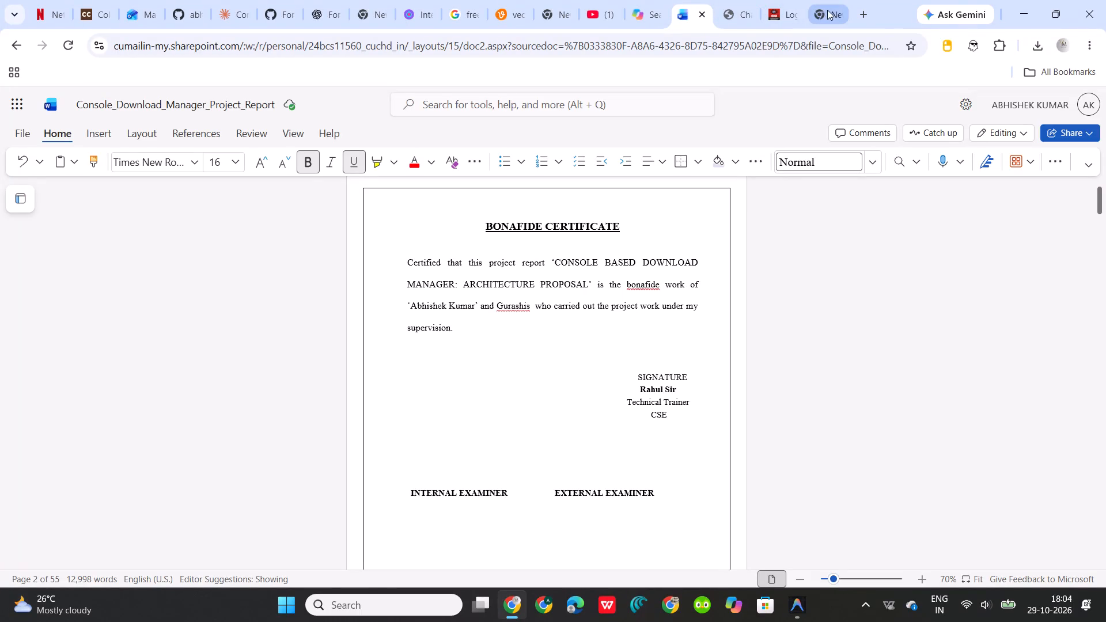
Open the downloaded "Project Report Format (1).pdf" and look through its contents arrangement, preparation format and chapter layout pages.
click(1041, 47)
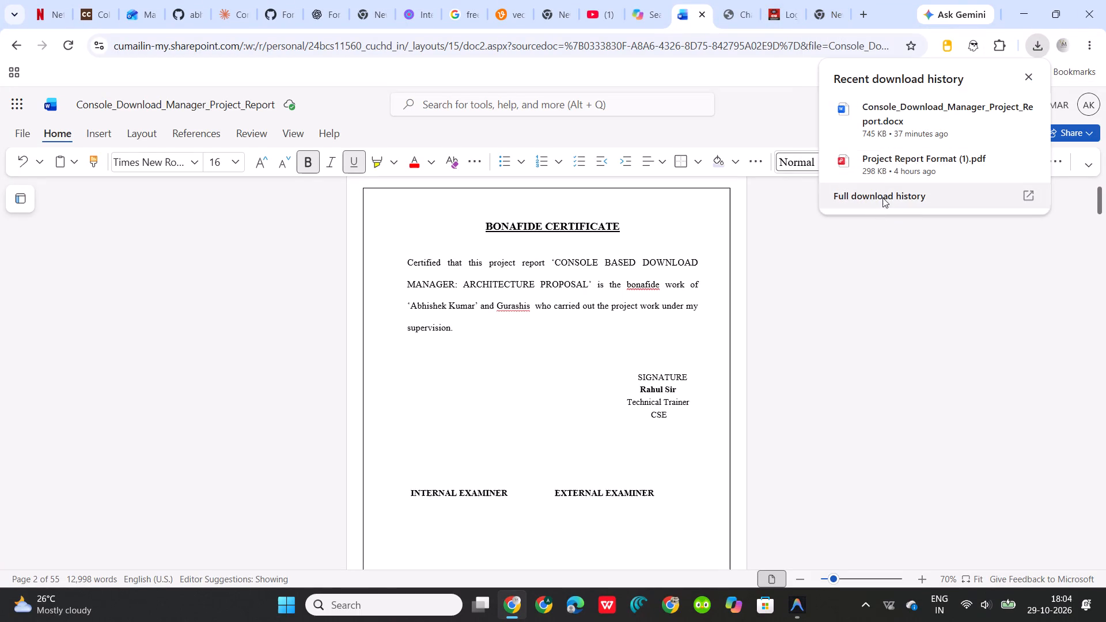
click(889, 173)
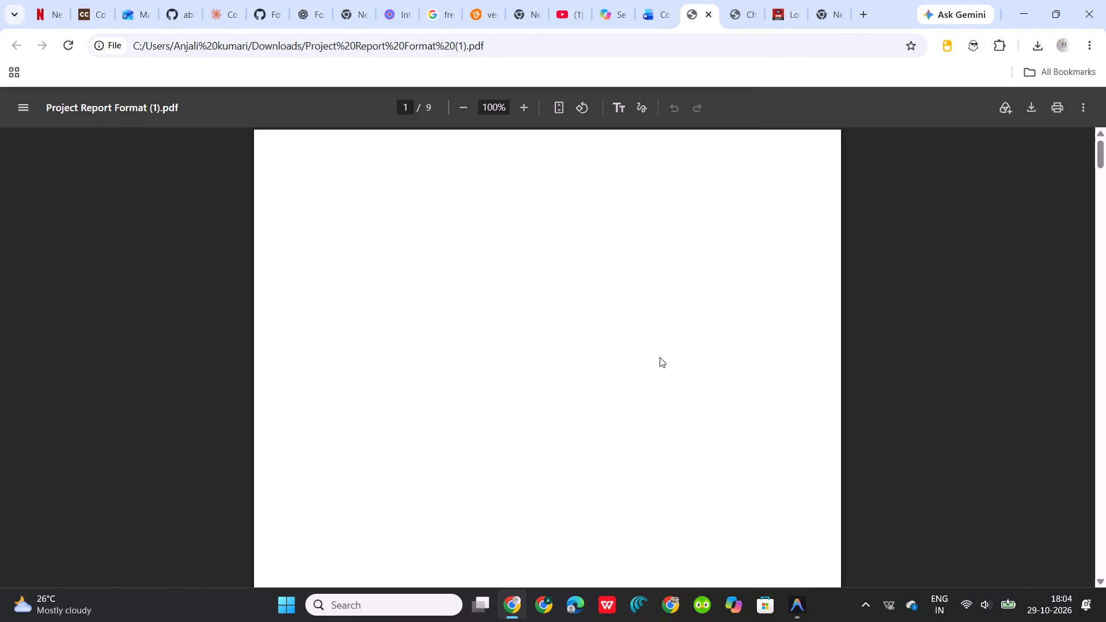
scroll(567, 384, up, 5)
scroll(567, 384, down, 8)
scroll(567, 384, up, 4)
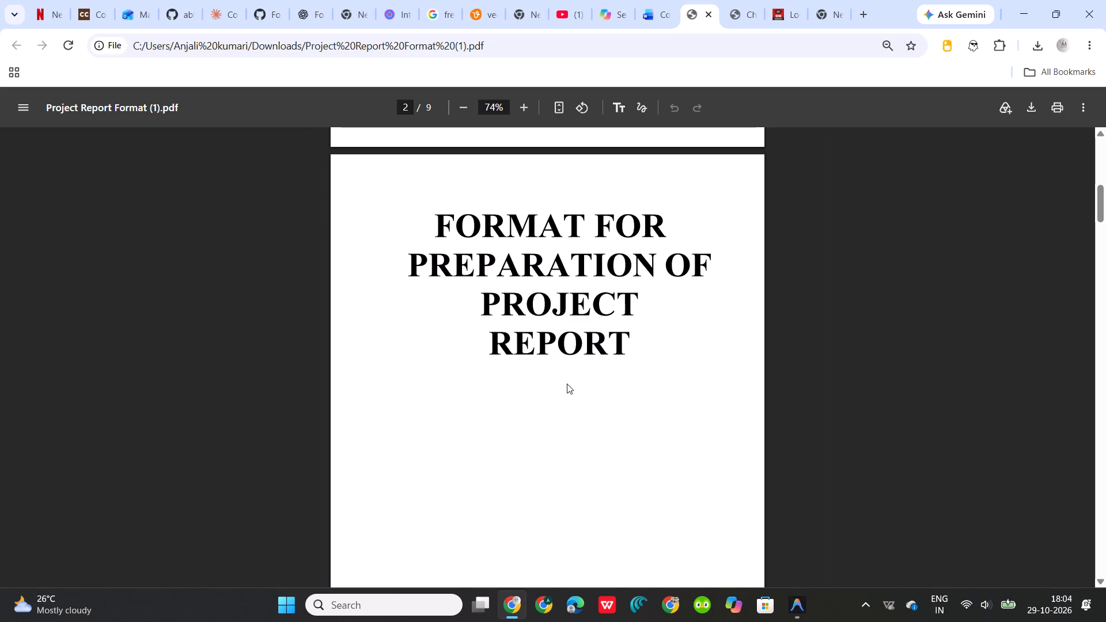
scroll(567, 384, down, 7)
scroll(567, 384, up, 4)
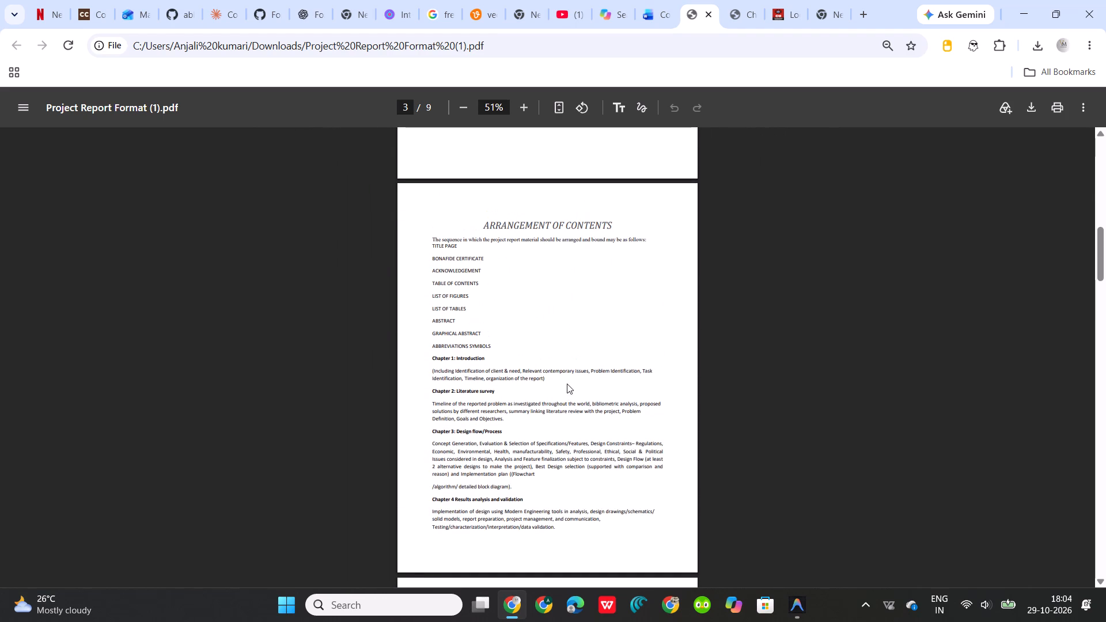
scroll(567, 384, down, 8)
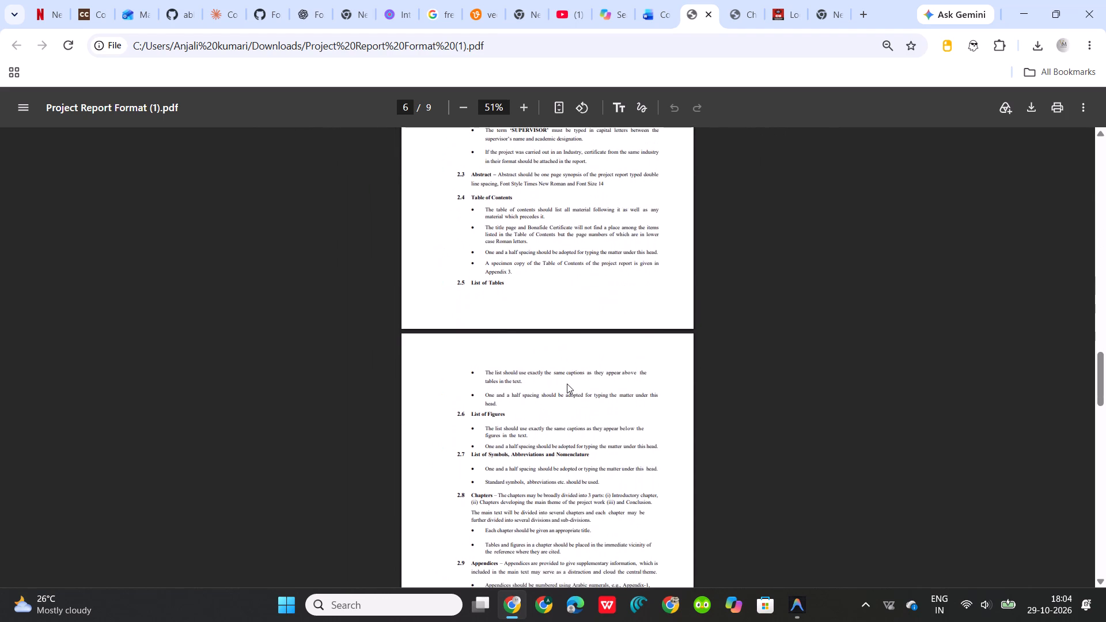
scroll(567, 384, down, 8)
scroll(567, 384, up, 4)
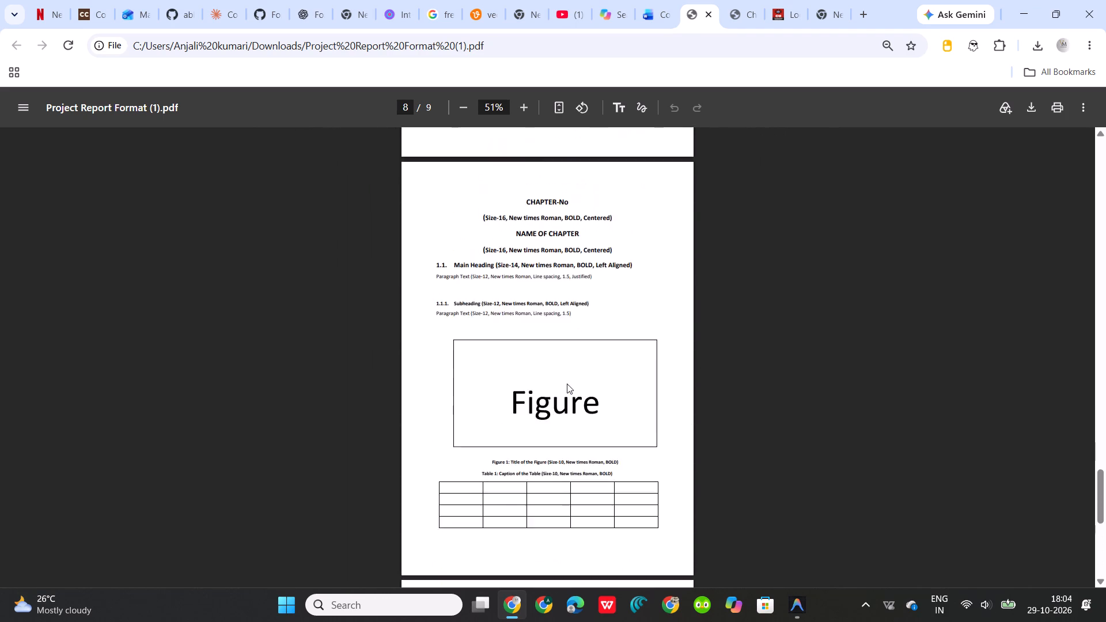
scroll(567, 384, up, 1)
scroll(567, 384, down, 9)
scroll(567, 384, up, 2)
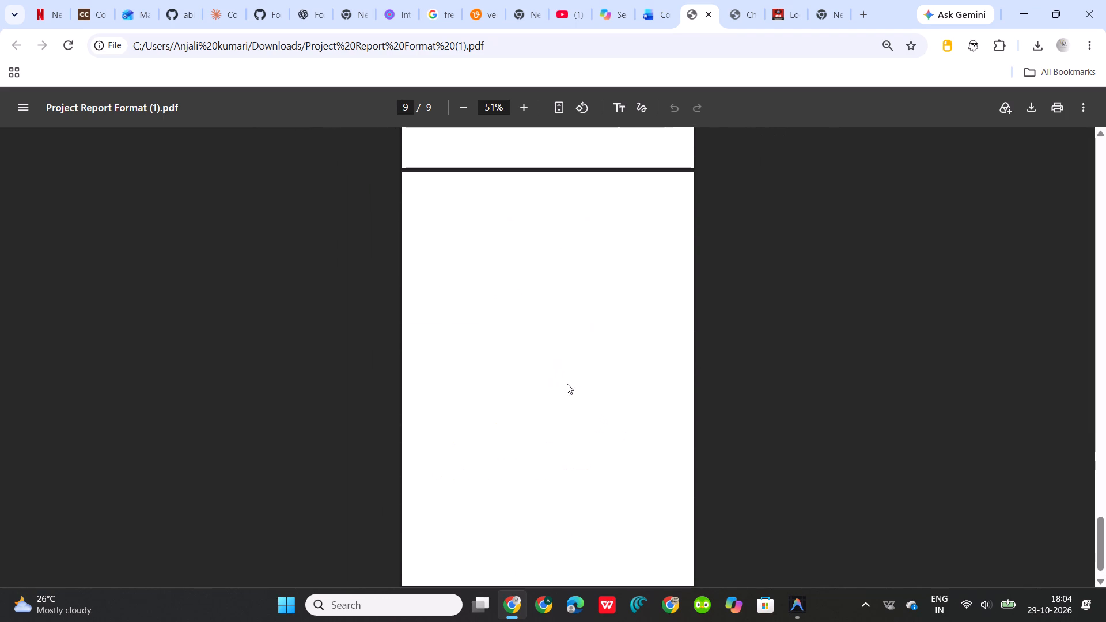
scroll(567, 384, up, 19)
scroll(567, 384, down, 5)
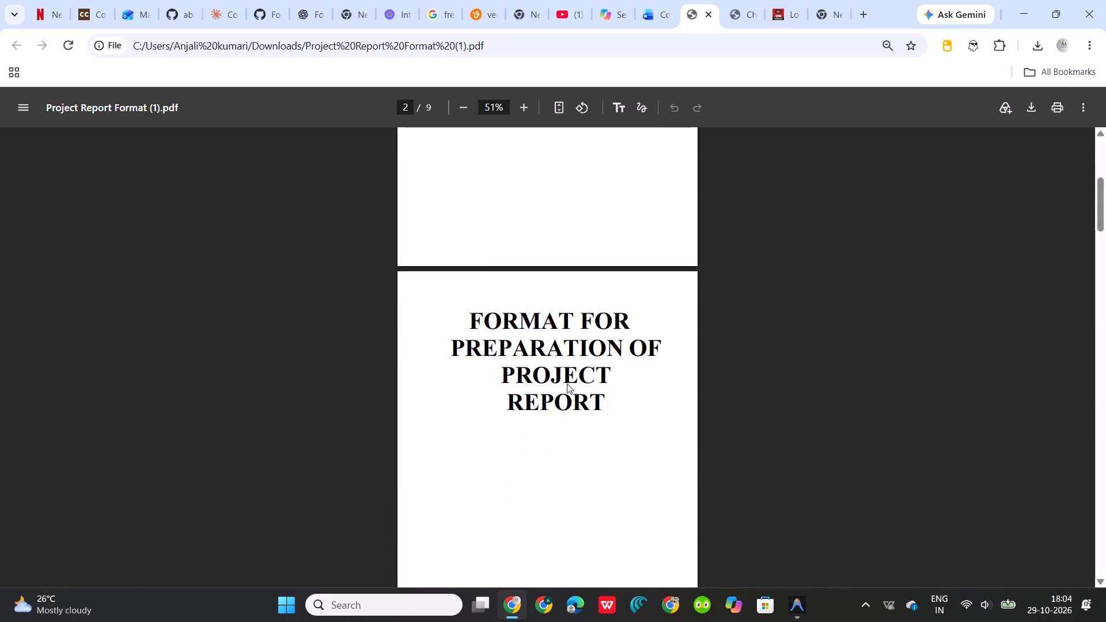
scroll(567, 384, down, 2)
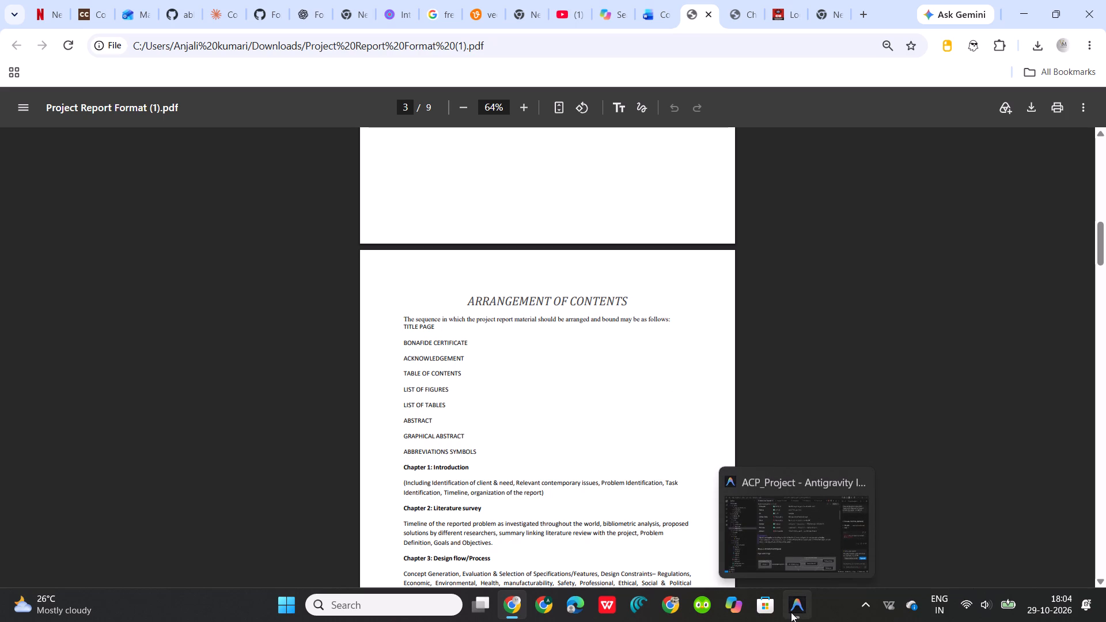
Switch to the Console_Download_Manager_Project_Report document in Word and review its opening pages around the Bonafide Certificate.
click(654, 8)
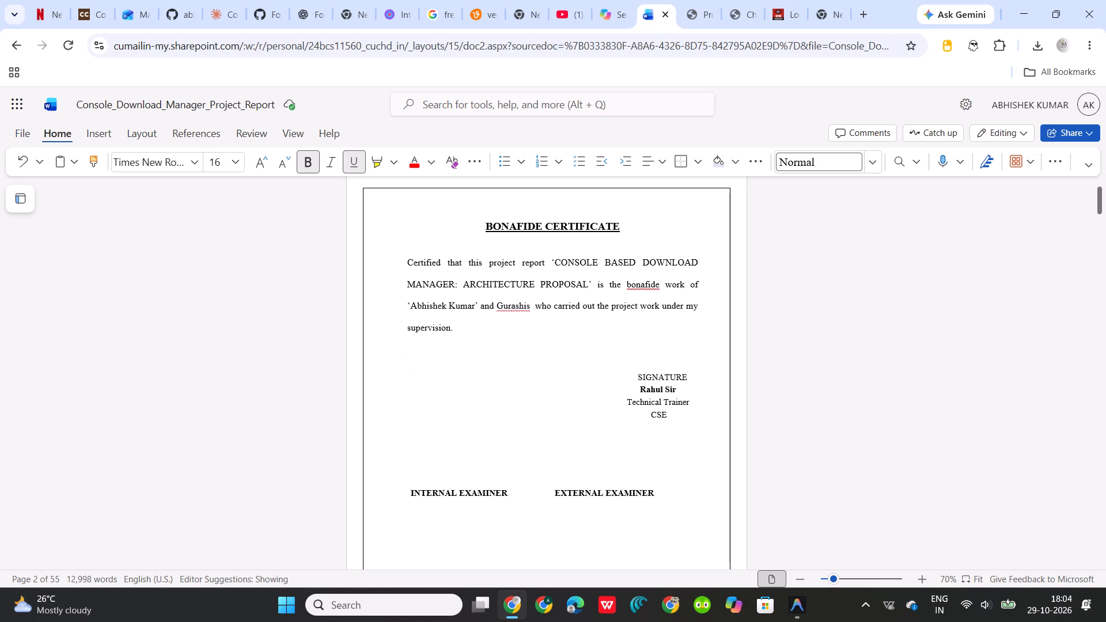
scroll(612, 294, down, 2)
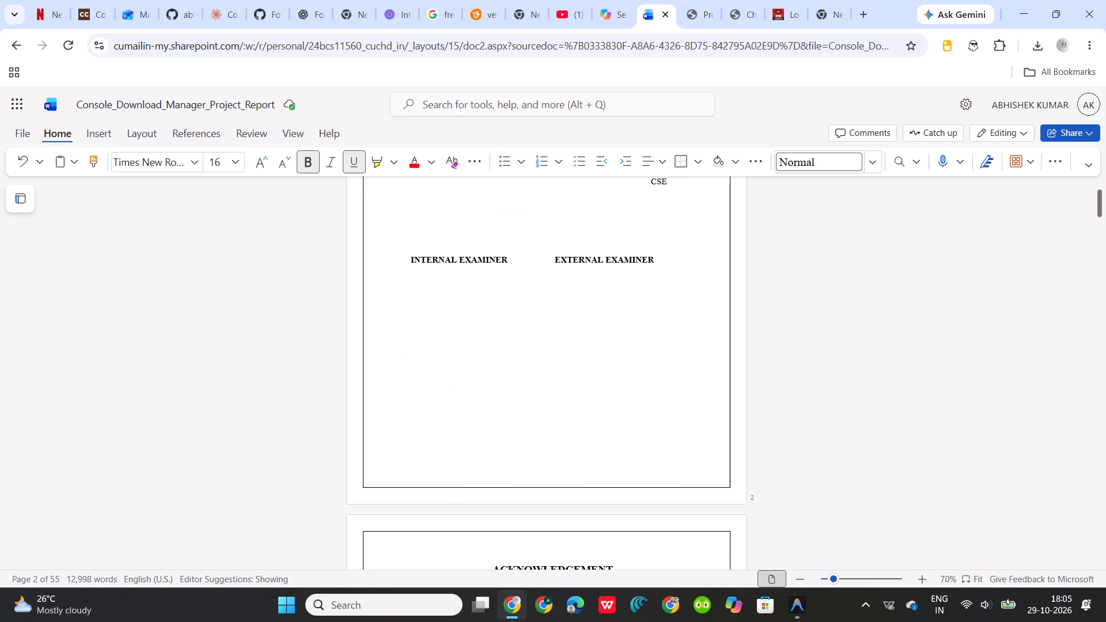
scroll(612, 294, down, 2)
scroll(612, 294, up, 4)
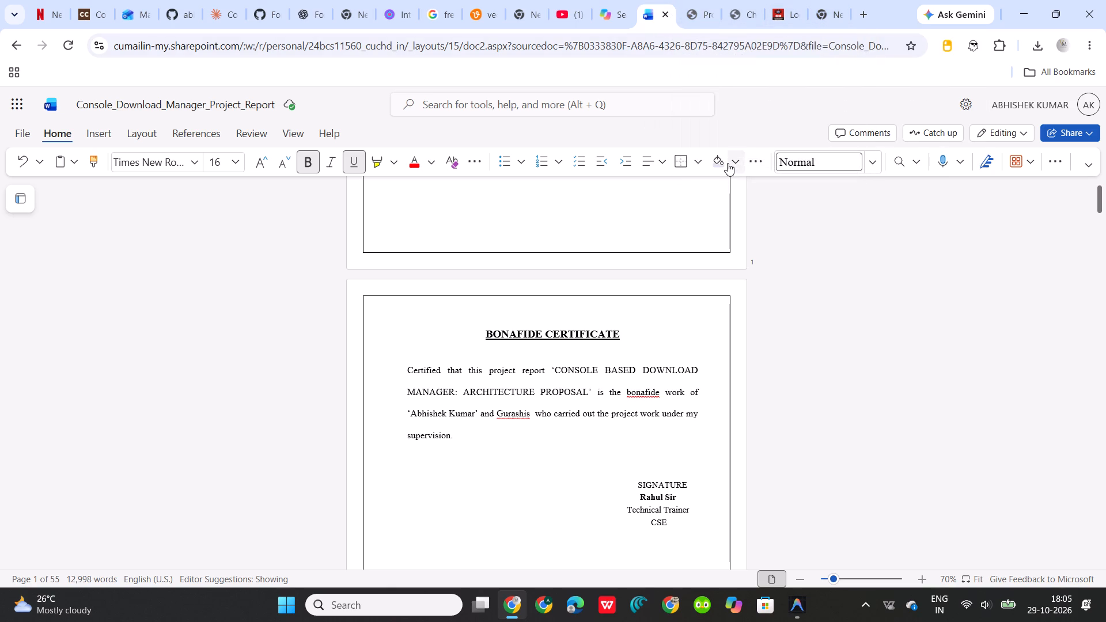
click(691, 7)
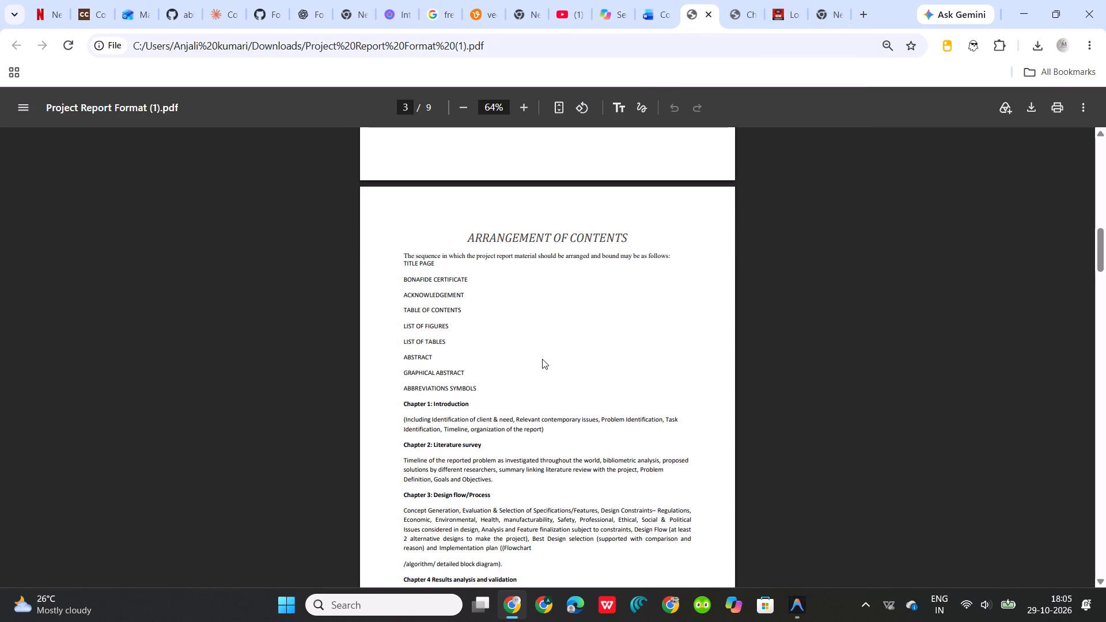
scroll(542, 359, down, 4)
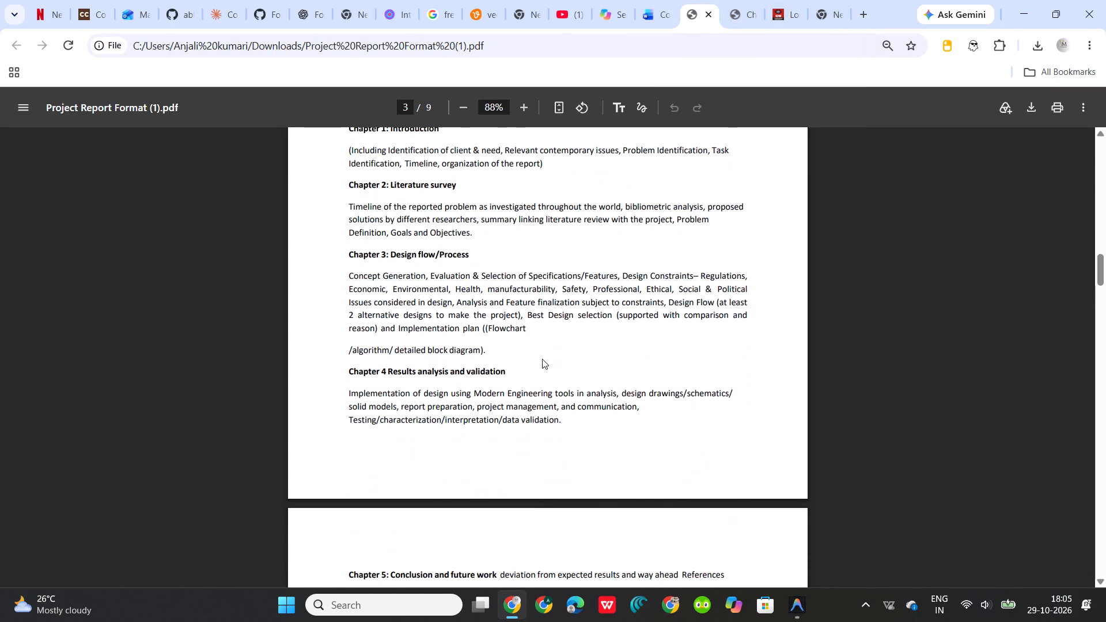
scroll(542, 359, down, 3)
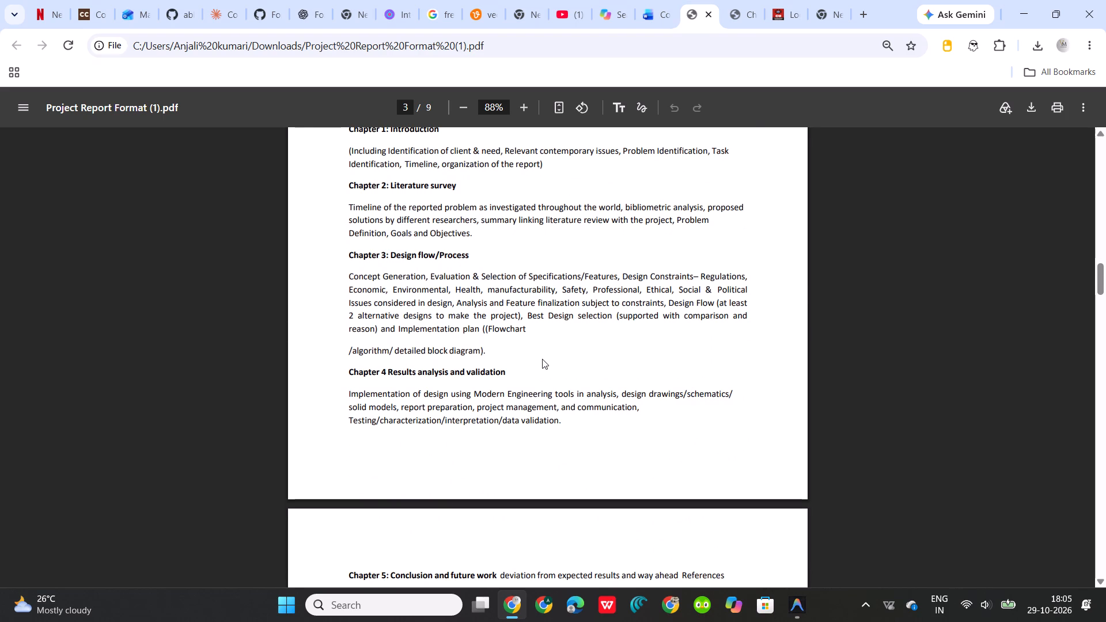
scroll(542, 359, down, 6)
scroll(542, 359, up, 2)
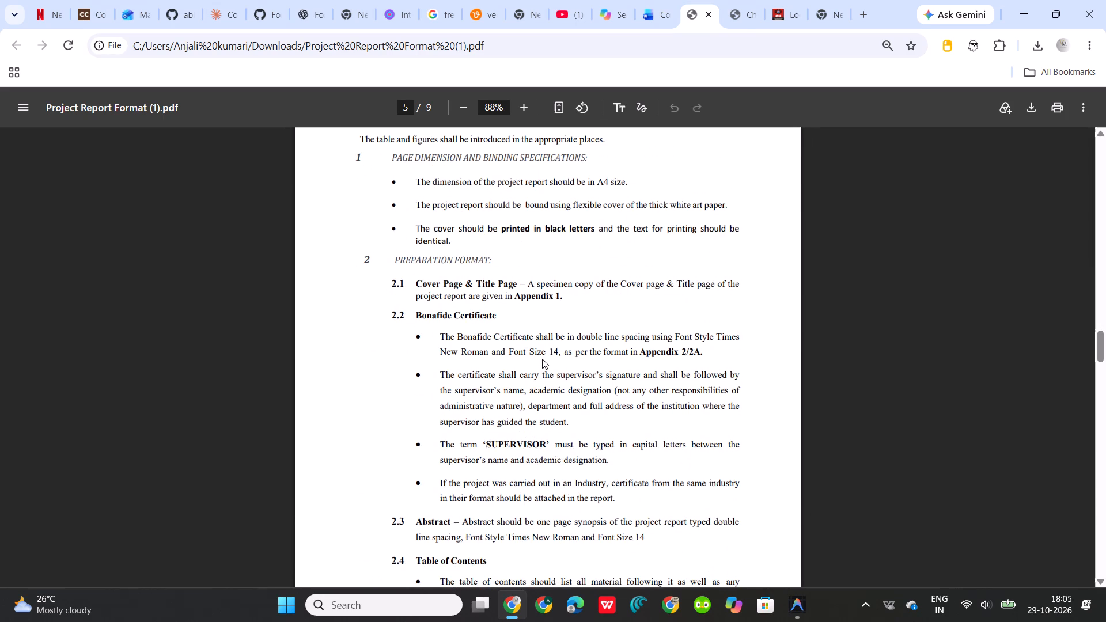
scroll(517, 355, down, 1)
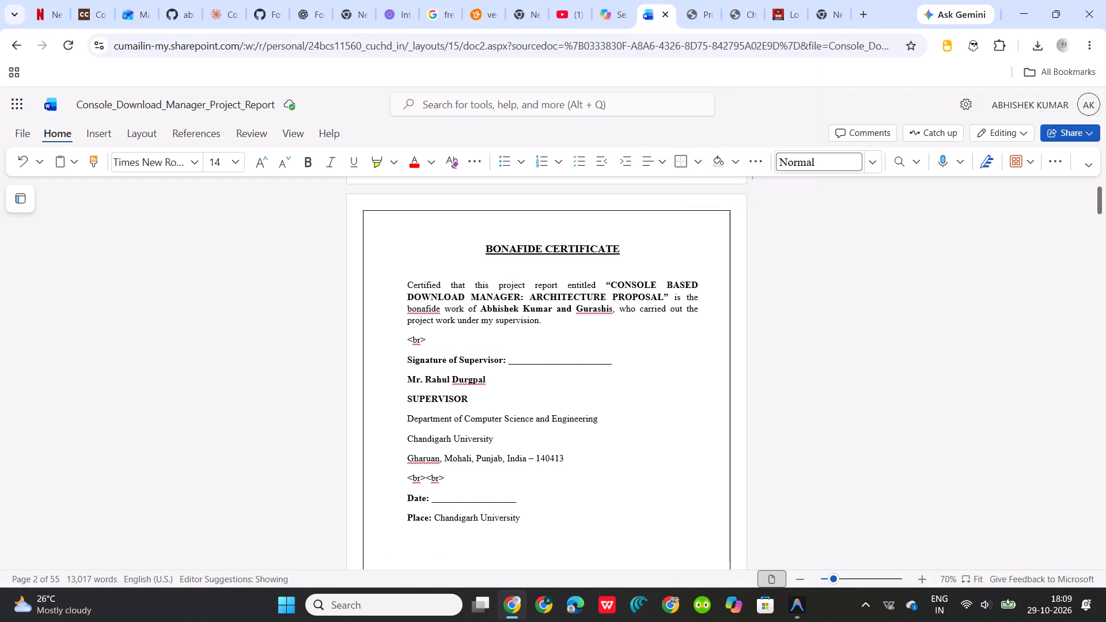
Replace the certificate text below the heading, from the "Certified that" paragraph through the Place line, with the copied longer version.
drag(413, 287, 460, 363)
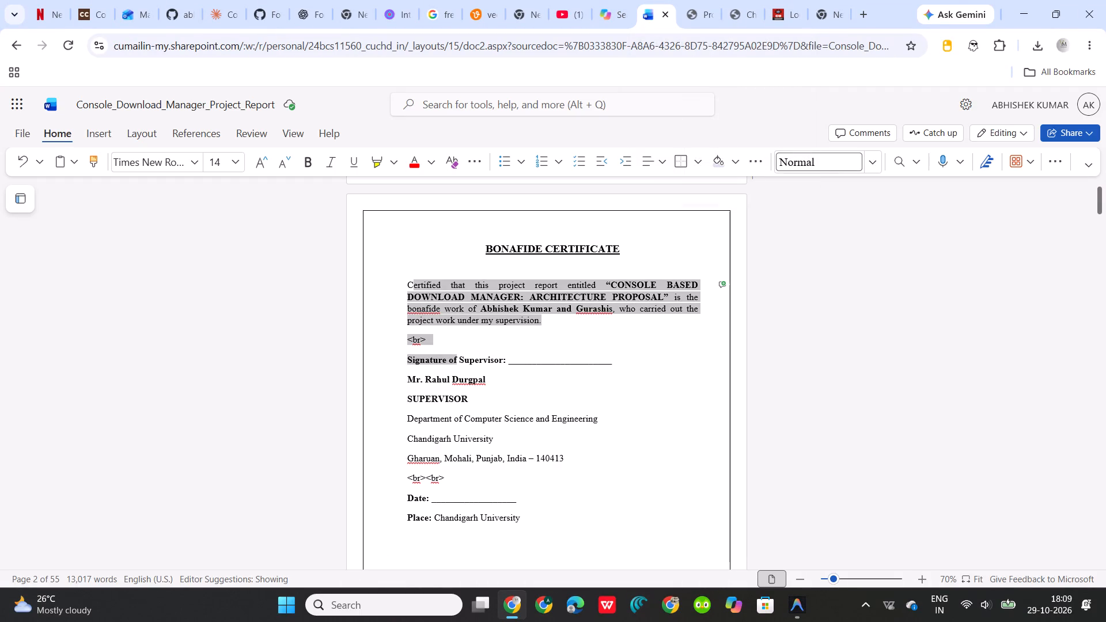
drag(460, 363, 523, 518)
key(BackSpace)
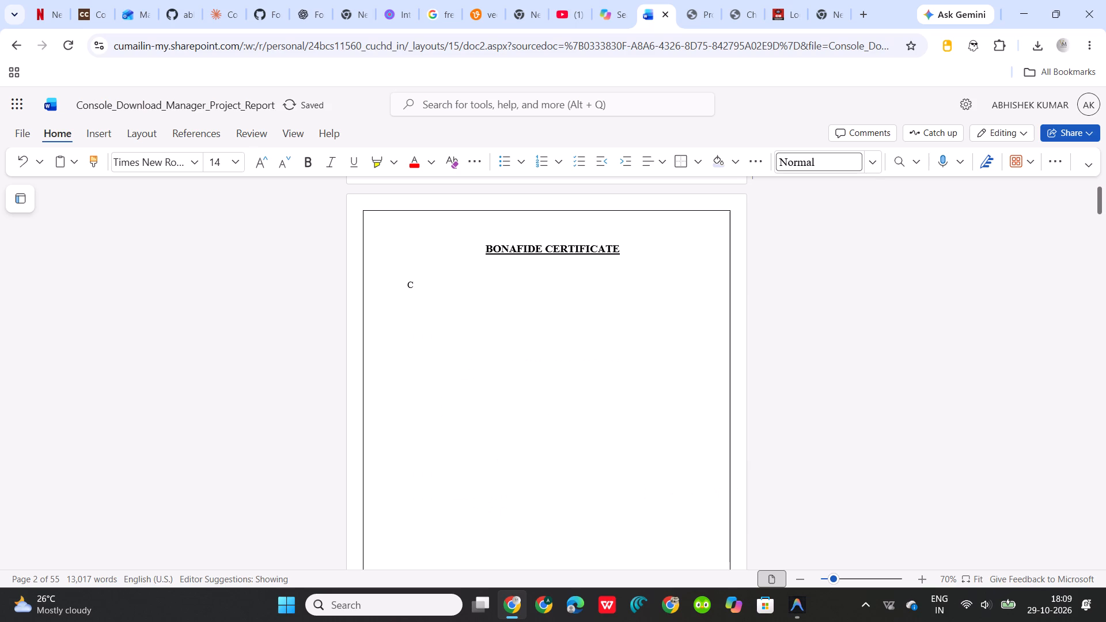
key(ctrl+v)
Delete the duplicate "BONAFIDE CERTIFICATE" heading and stray "C" from the pasted text, keeping the underlined heading separate from the first paragraph.
scroll(523, 518, up, 2)
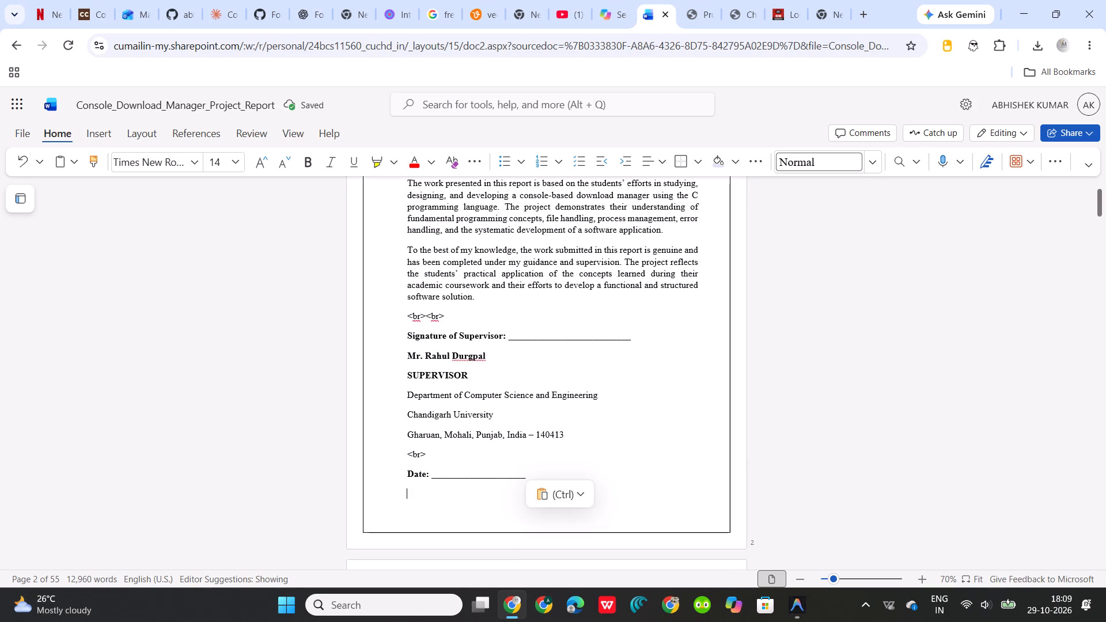
scroll(523, 518, up, 2)
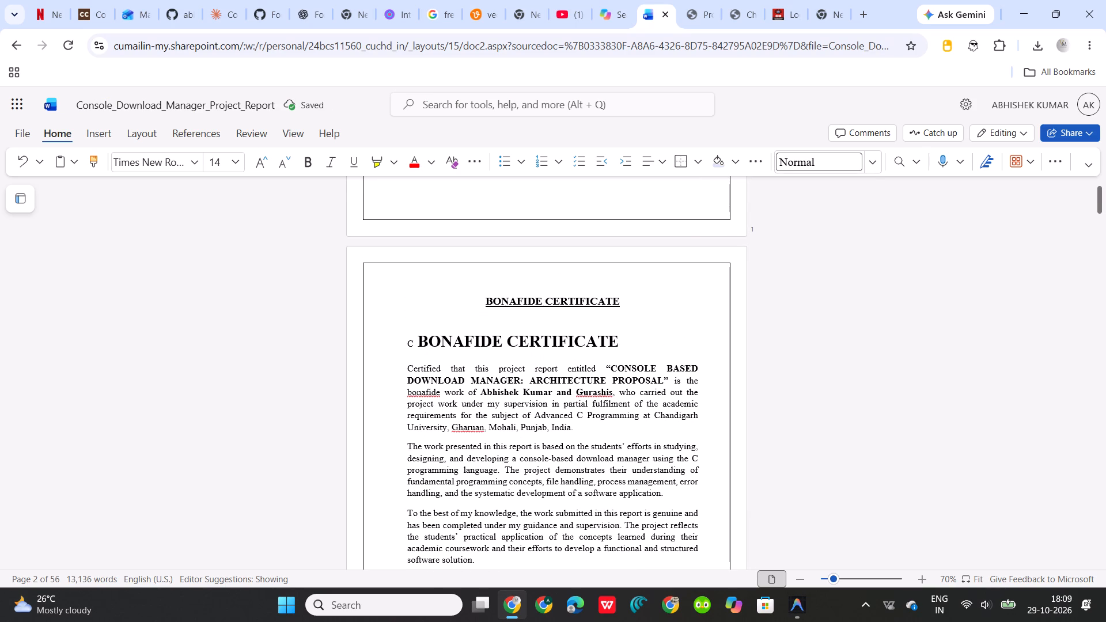
drag(623, 344, 396, 338)
key(BackSpace)
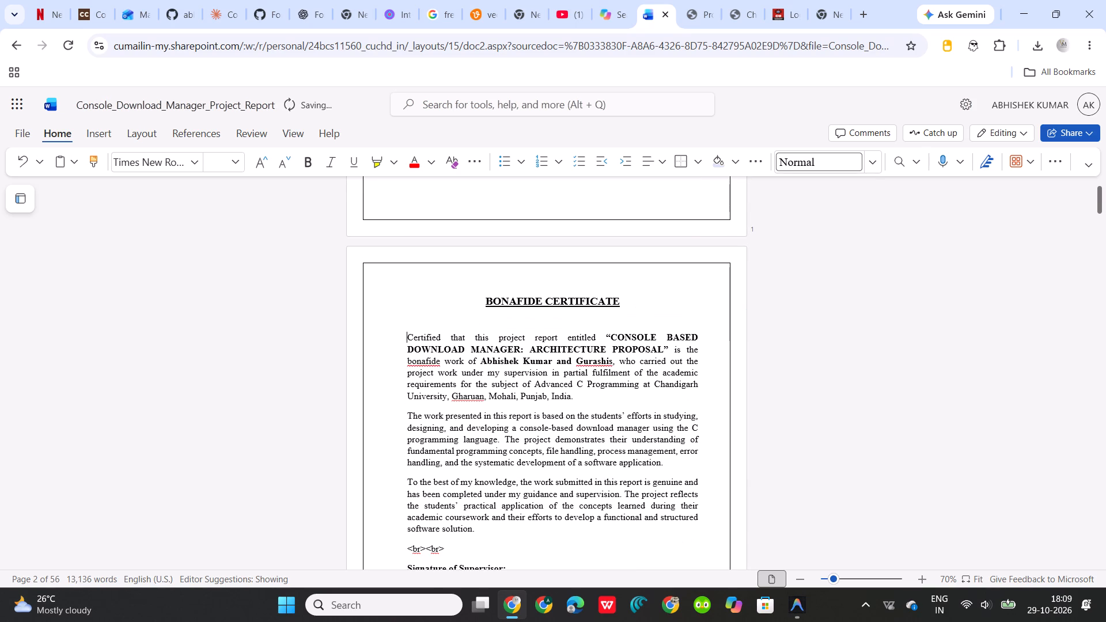
key(BackSpace)
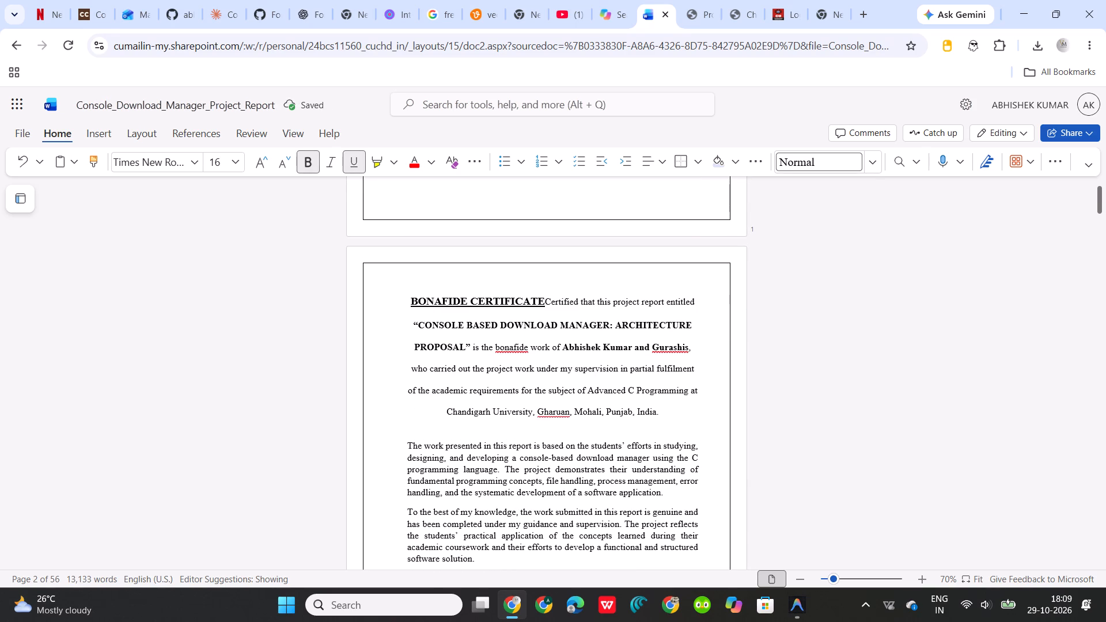
key(ctrl+z)
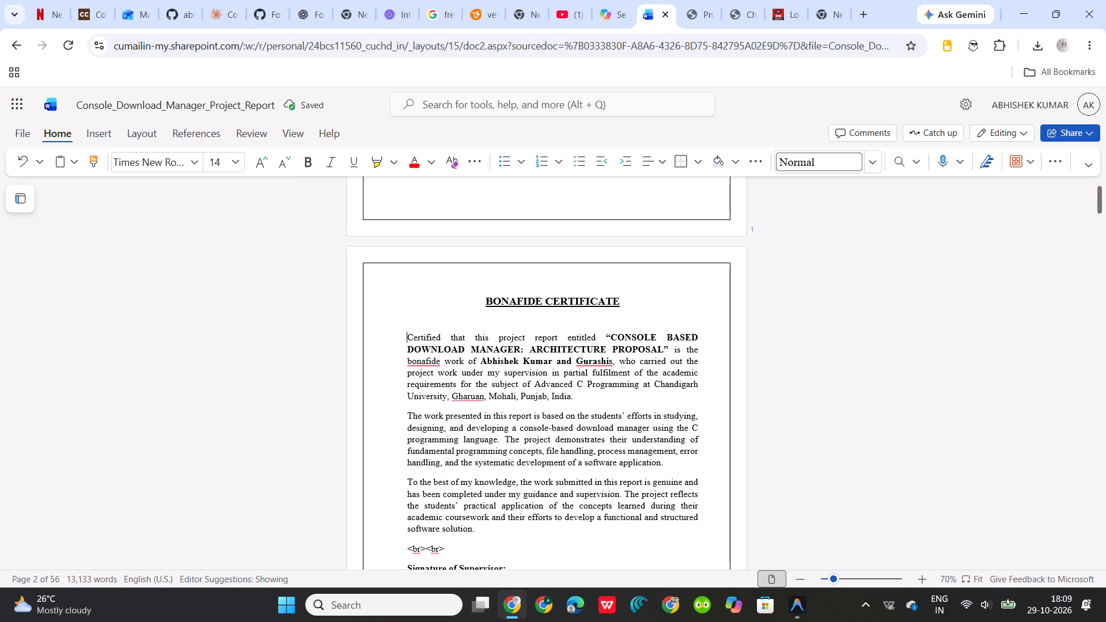
Delete the "<br><br>" line above the "Signature of Supervisor:" line.
scroll(496, 327, down, 2)
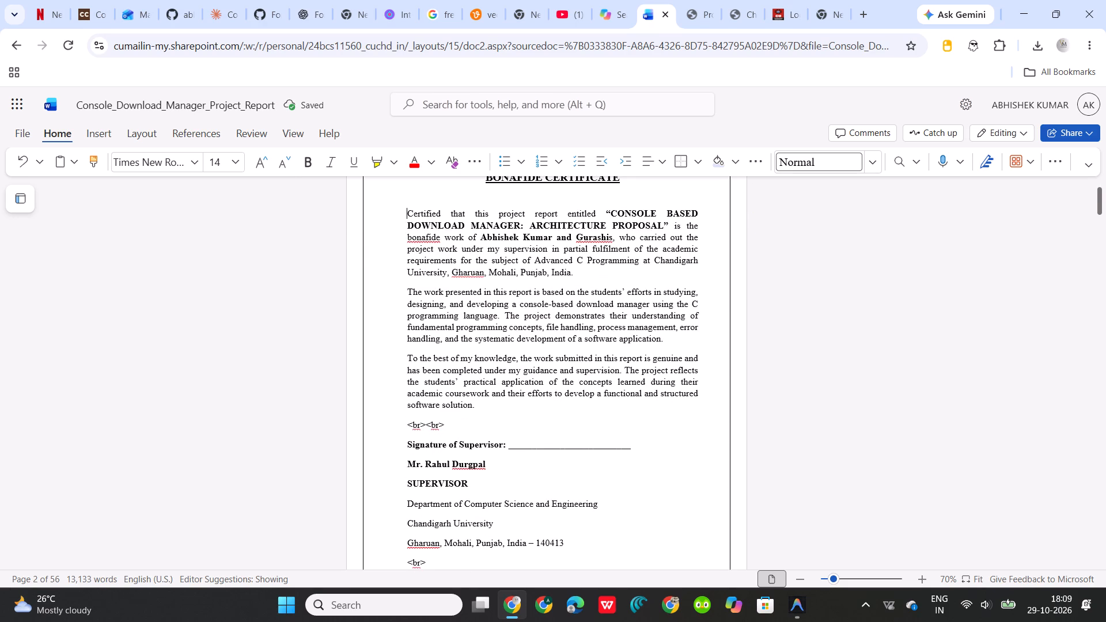
click(456, 432)
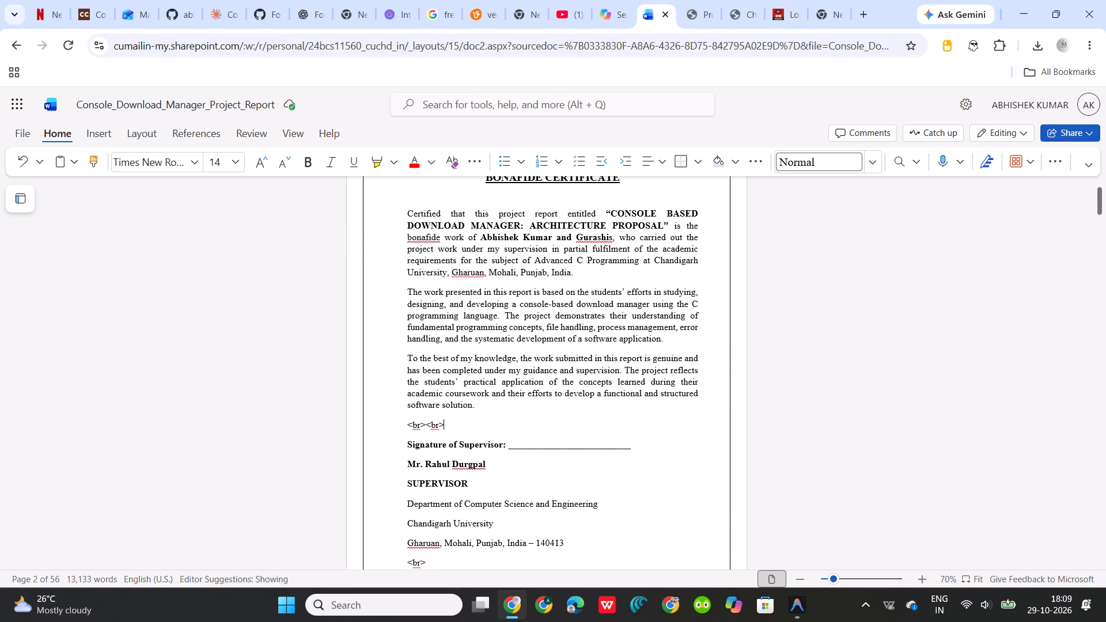
drag(449, 427, 404, 426)
key(BackSpace)
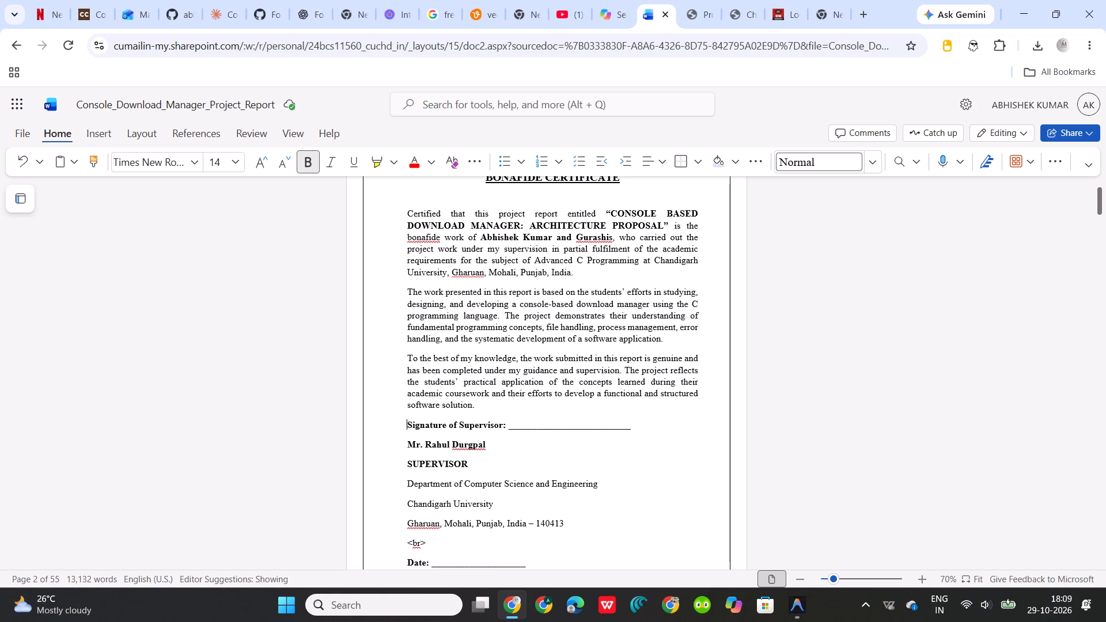
Shorten the blank after "Signature of Supervisor:" to about five underscores.
click(633, 430)
key(BackSpace)
key(BackSpace)
key(BackSpace)
key(BackSpace)
key(BackSpace)
key(BackSpace)
key(BackSpace)
key(BackSpace)
key(BackSpace)
key(BackSpace)
key(BackSpace)
key(BackSpace)
key(BackSpace)
key(BackSpace)
key(BackSpace)
key(BackSpace)
key(BackSpace)
key(BackSpace)
key(BackSpace)
key(BackSpace)
key(BackSpace)
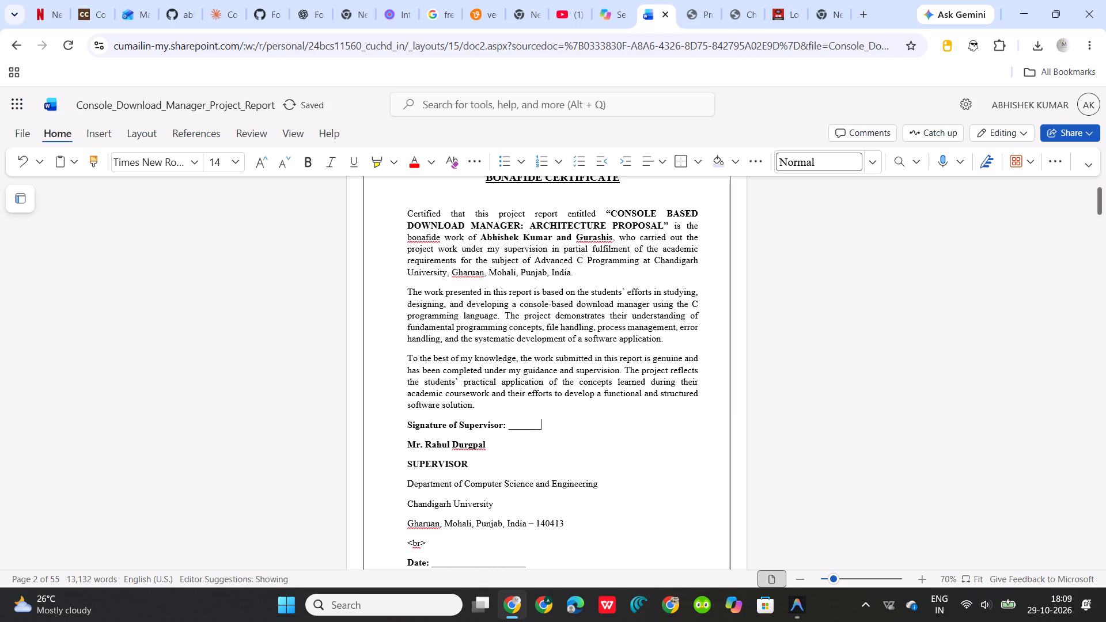
Delete the line with the supervisor's name above "SUPERVISOR" in the certificate's signature block.
scroll(633, 430, down, 1)
click(483, 380)
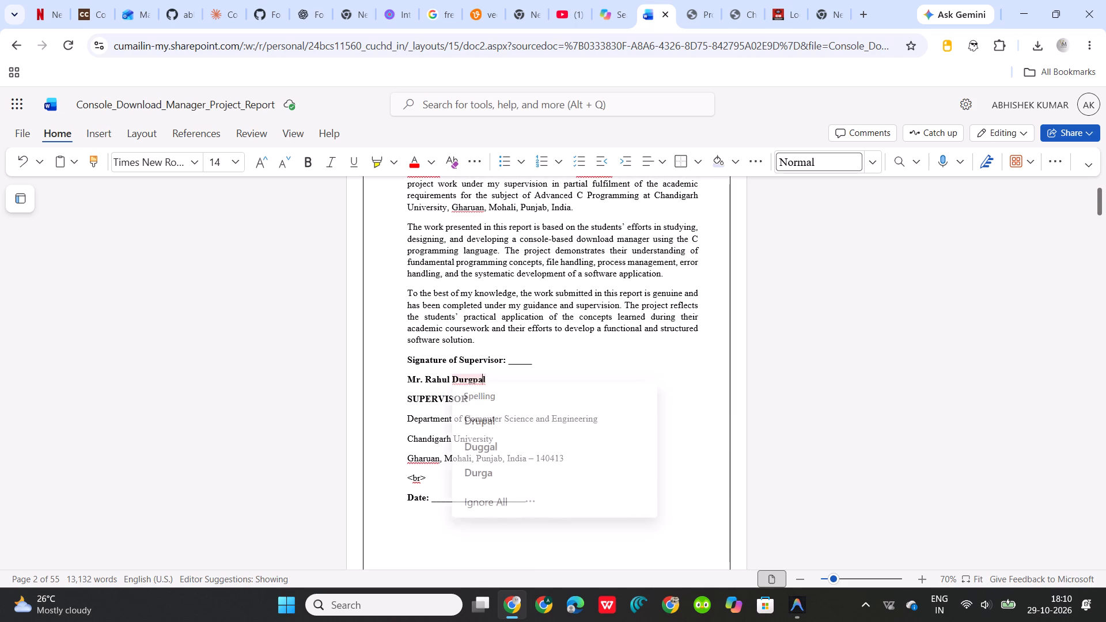
click(490, 381)
drag(490, 381, 412, 380)
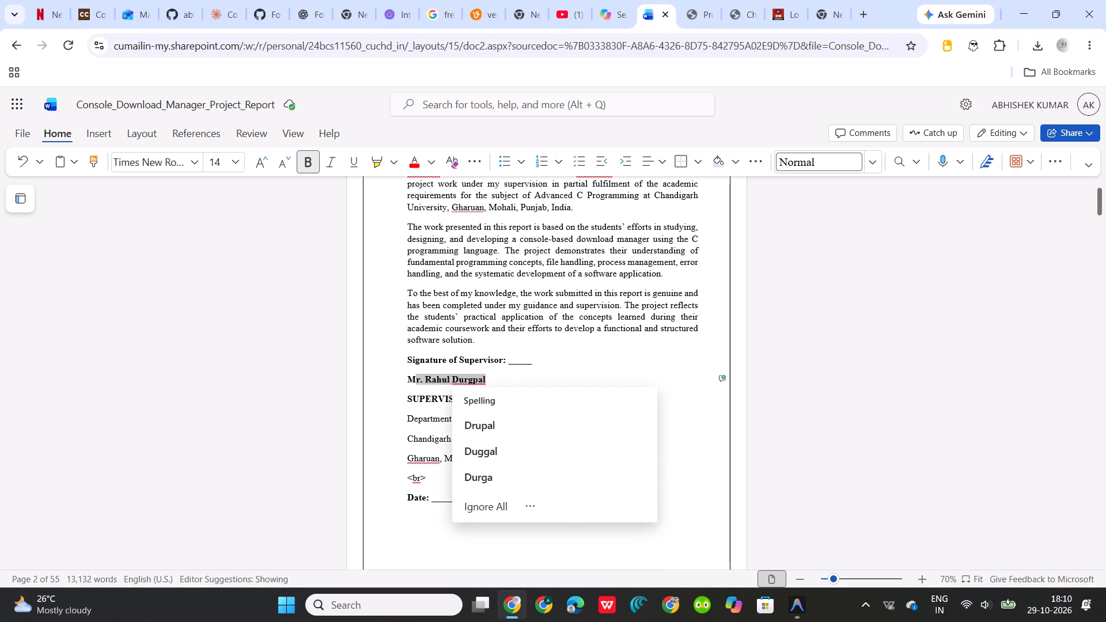
drag(412, 380, 407, 378)
key(BackSpace)
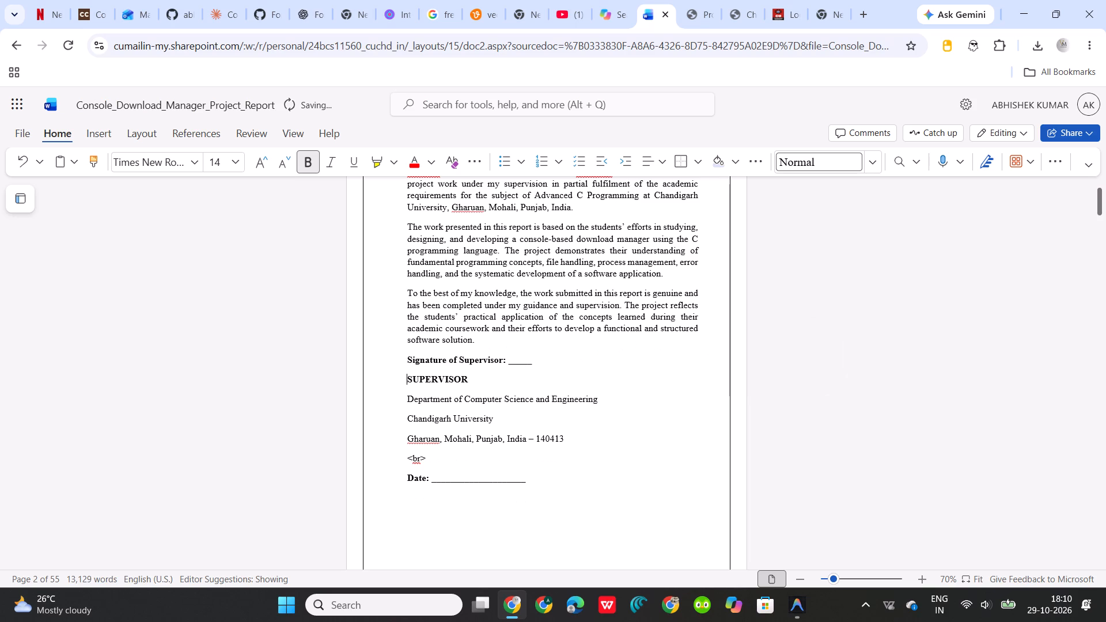
Delete the "<br>" text and its empty line above the Date line.
drag(406, 456, 427, 461)
key(BackSpace)
key(BackSpace)
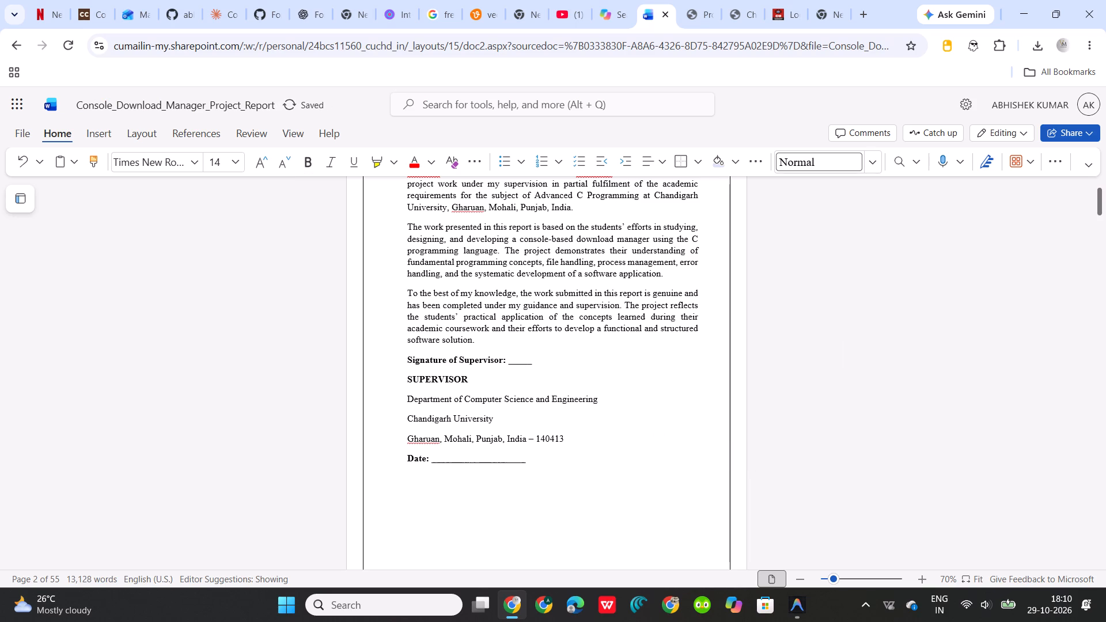
Set the line spacing of the Bonafide Certificate's three body paragraphs to 1.5.
scroll(427, 461, down, 3)
scroll(427, 461, up, 5)
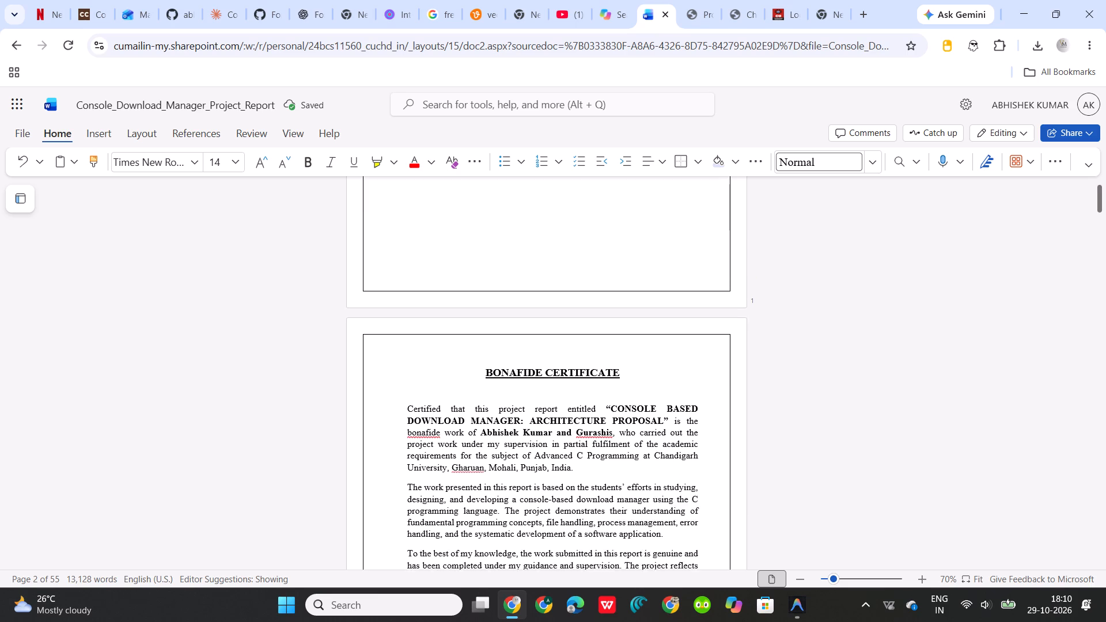
scroll(427, 461, down, 3)
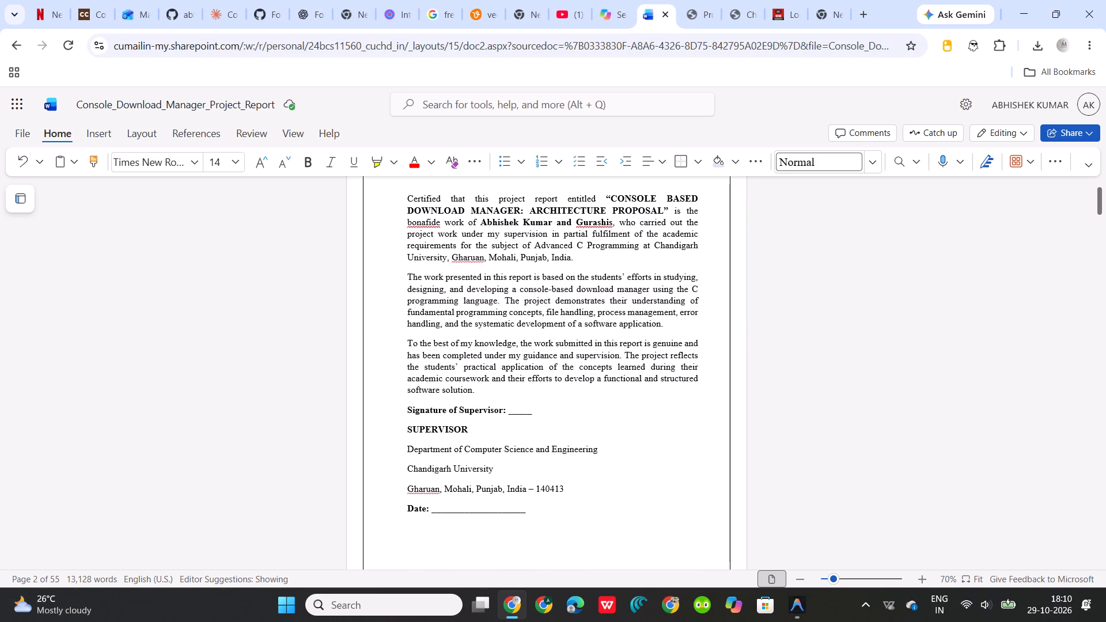
scroll(415, 234, up, 1)
drag(406, 235, 484, 321)
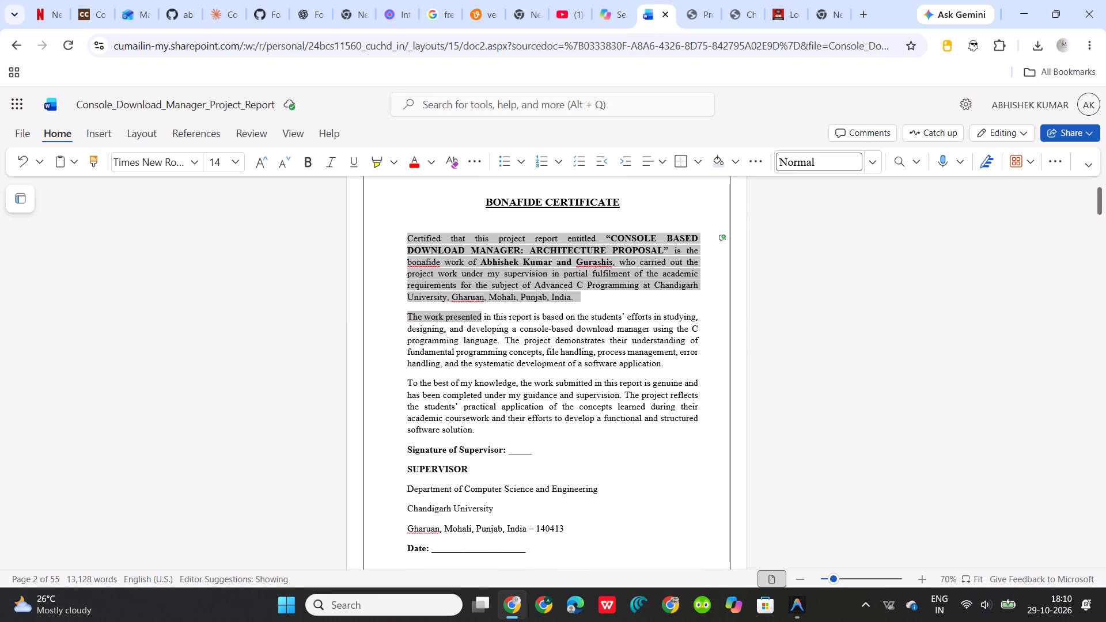
drag(484, 321, 526, 433)
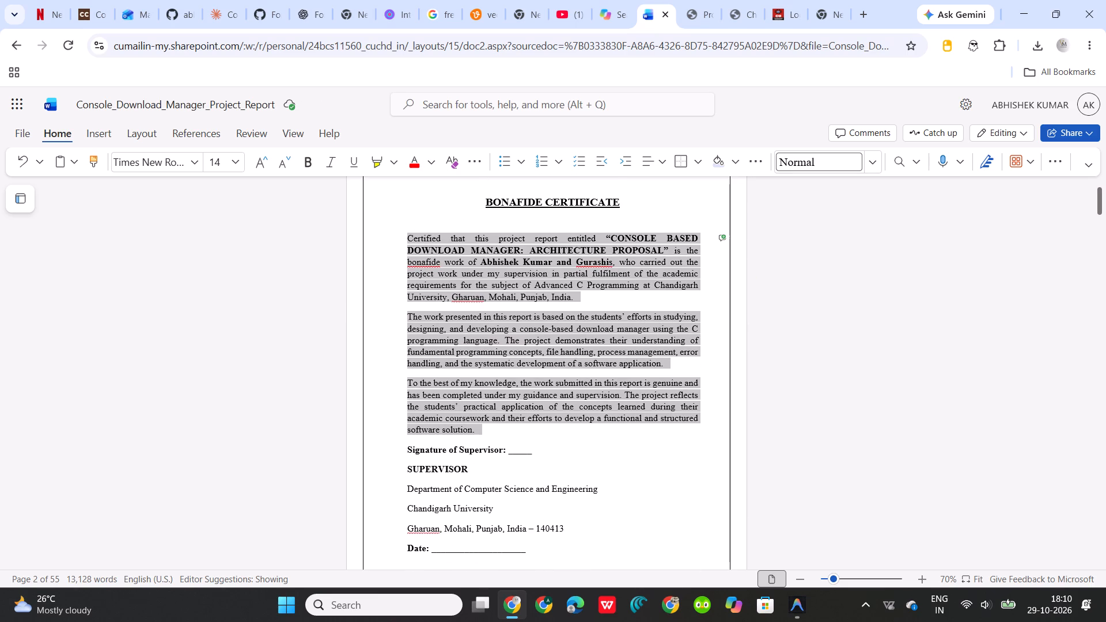
drag(526, 433, 516, 433)
click(762, 157)
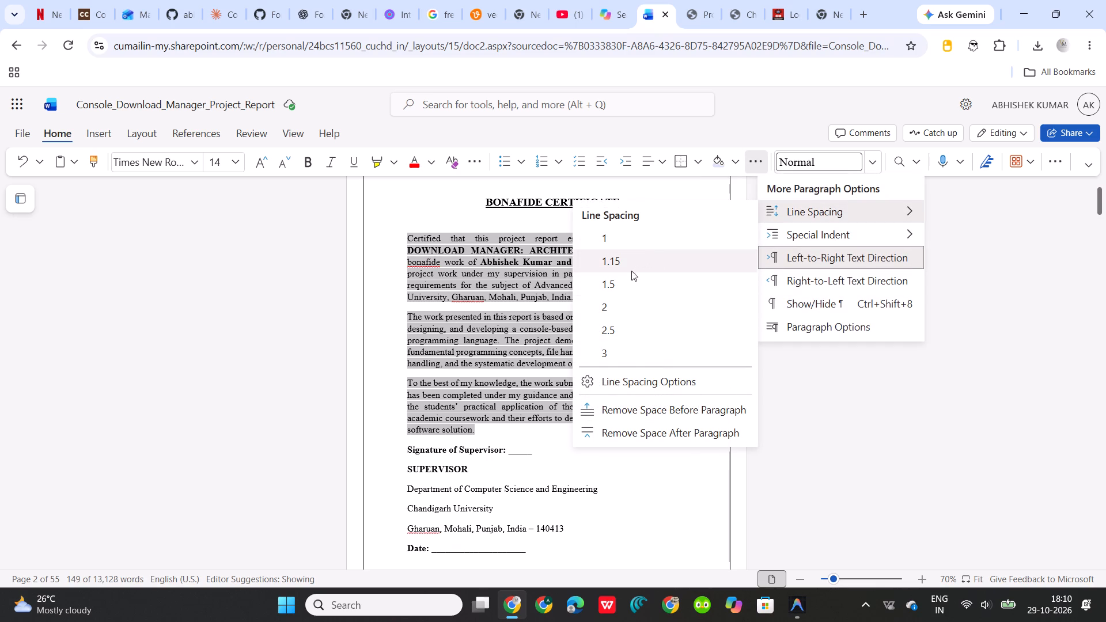
click(616, 283)
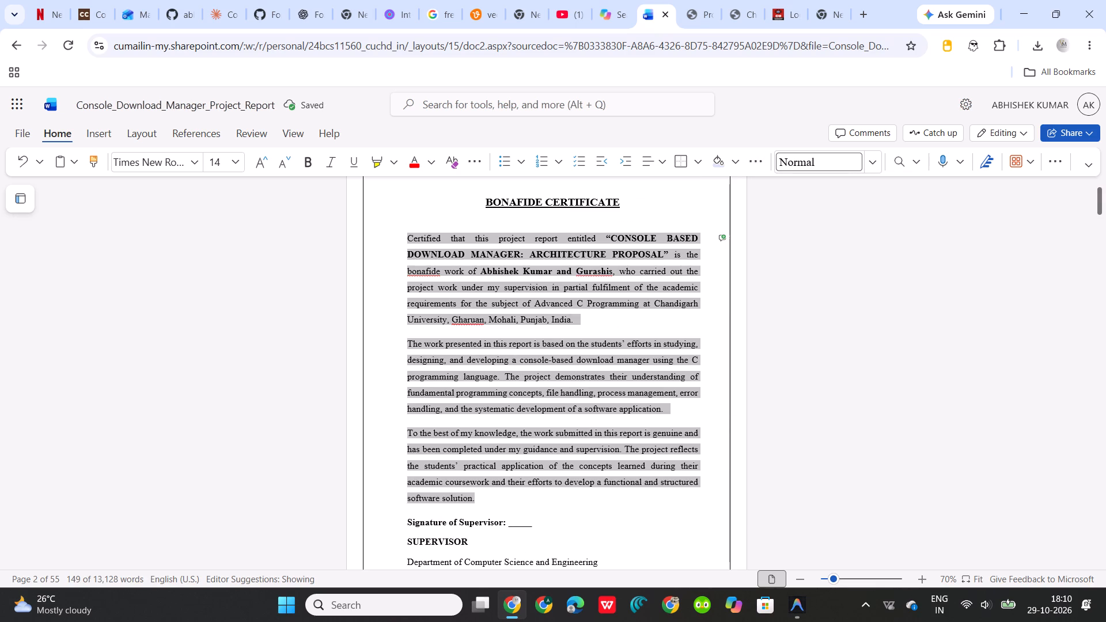
click(488, 501)
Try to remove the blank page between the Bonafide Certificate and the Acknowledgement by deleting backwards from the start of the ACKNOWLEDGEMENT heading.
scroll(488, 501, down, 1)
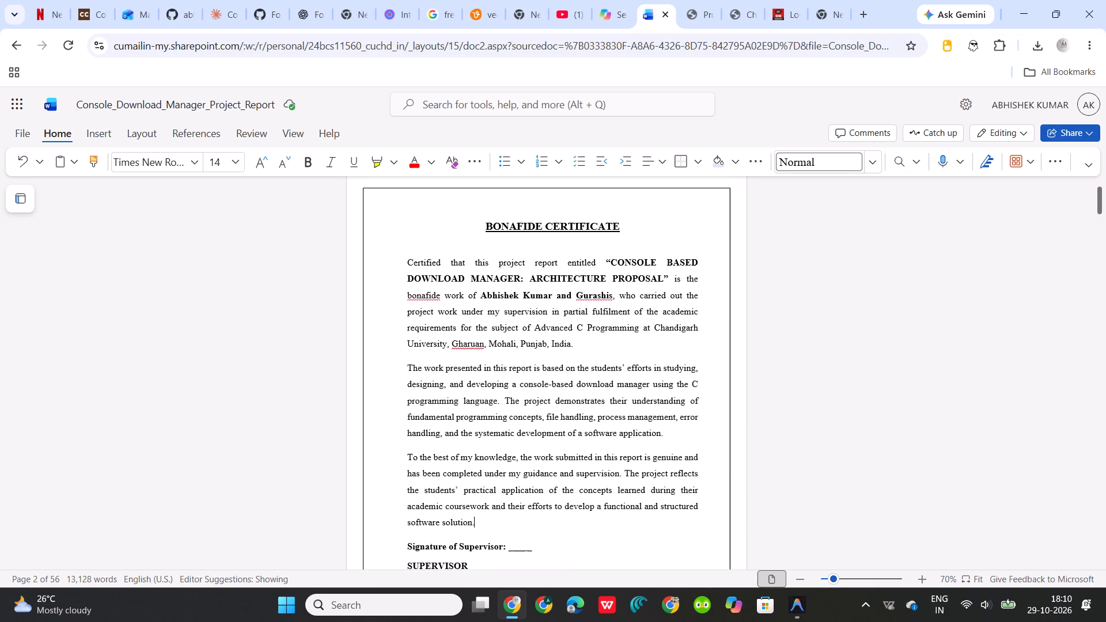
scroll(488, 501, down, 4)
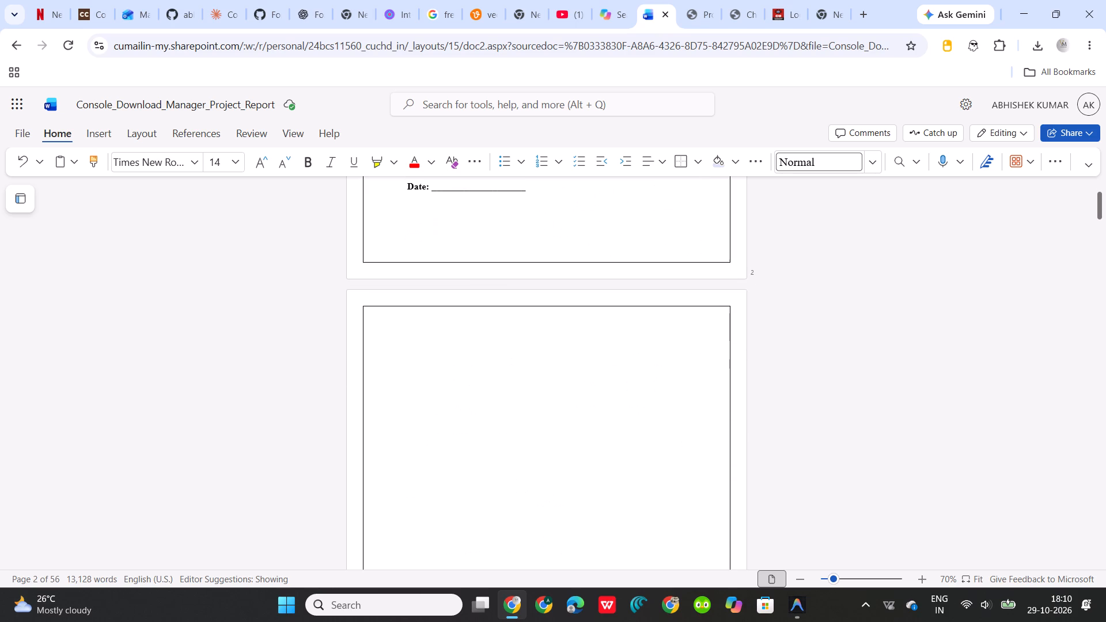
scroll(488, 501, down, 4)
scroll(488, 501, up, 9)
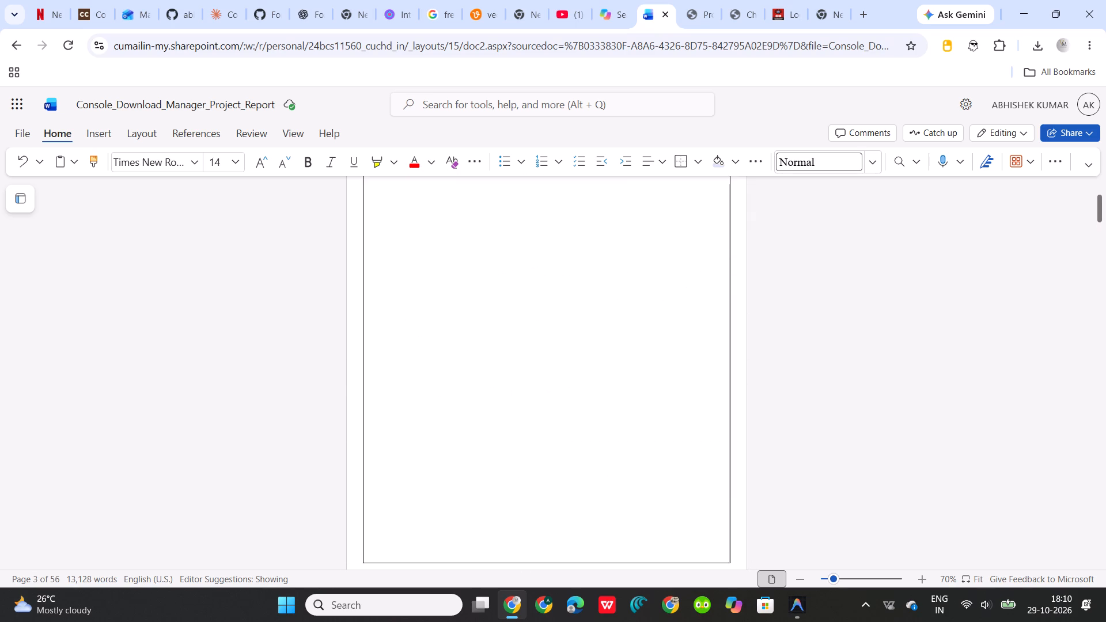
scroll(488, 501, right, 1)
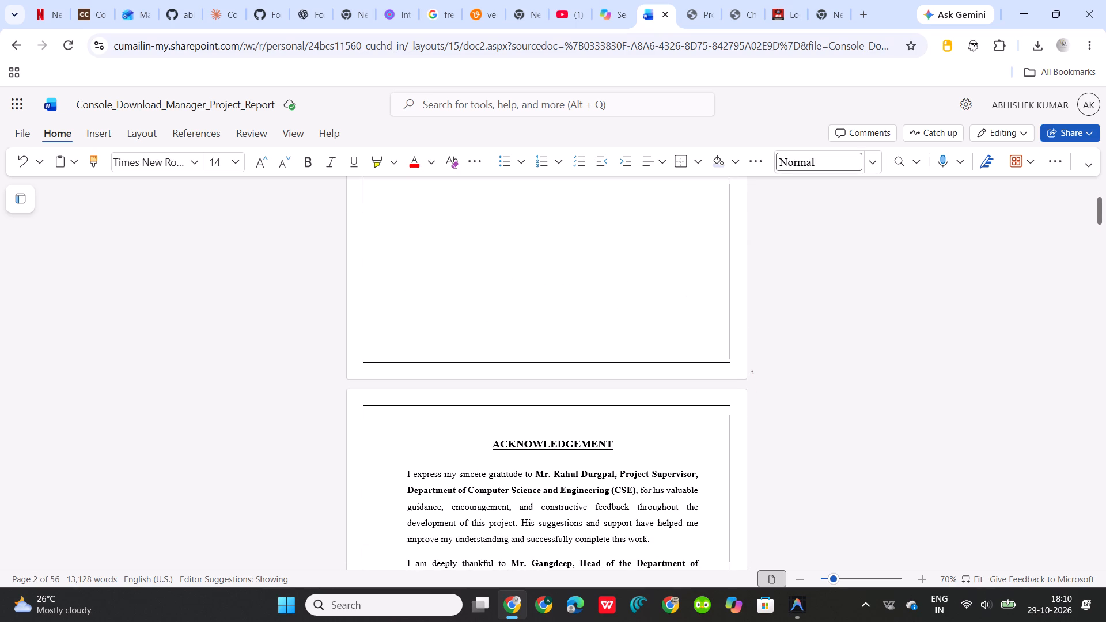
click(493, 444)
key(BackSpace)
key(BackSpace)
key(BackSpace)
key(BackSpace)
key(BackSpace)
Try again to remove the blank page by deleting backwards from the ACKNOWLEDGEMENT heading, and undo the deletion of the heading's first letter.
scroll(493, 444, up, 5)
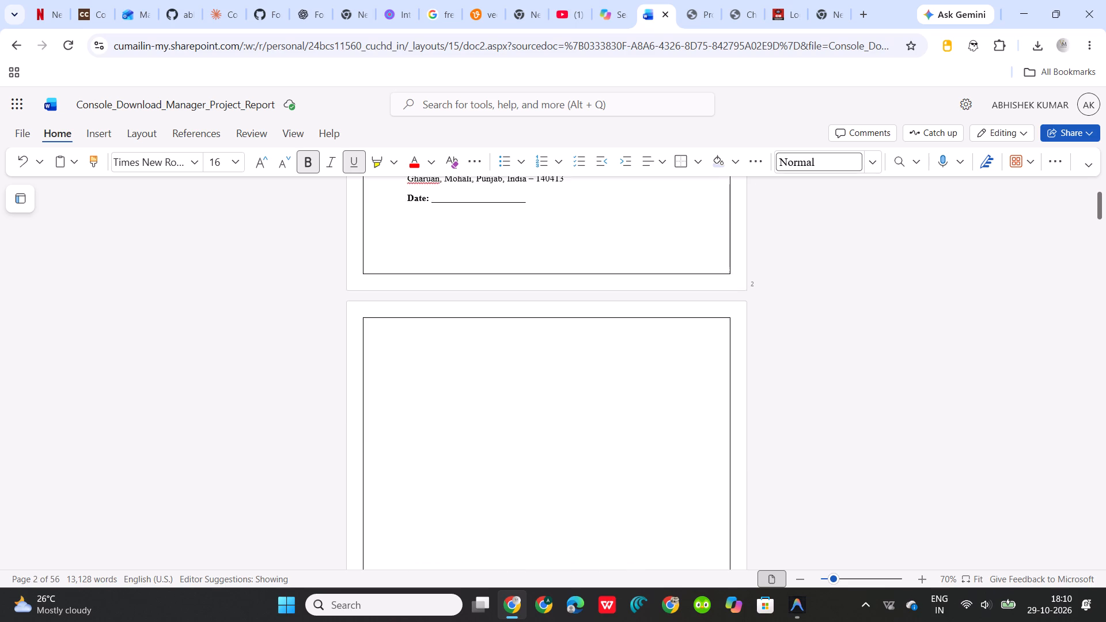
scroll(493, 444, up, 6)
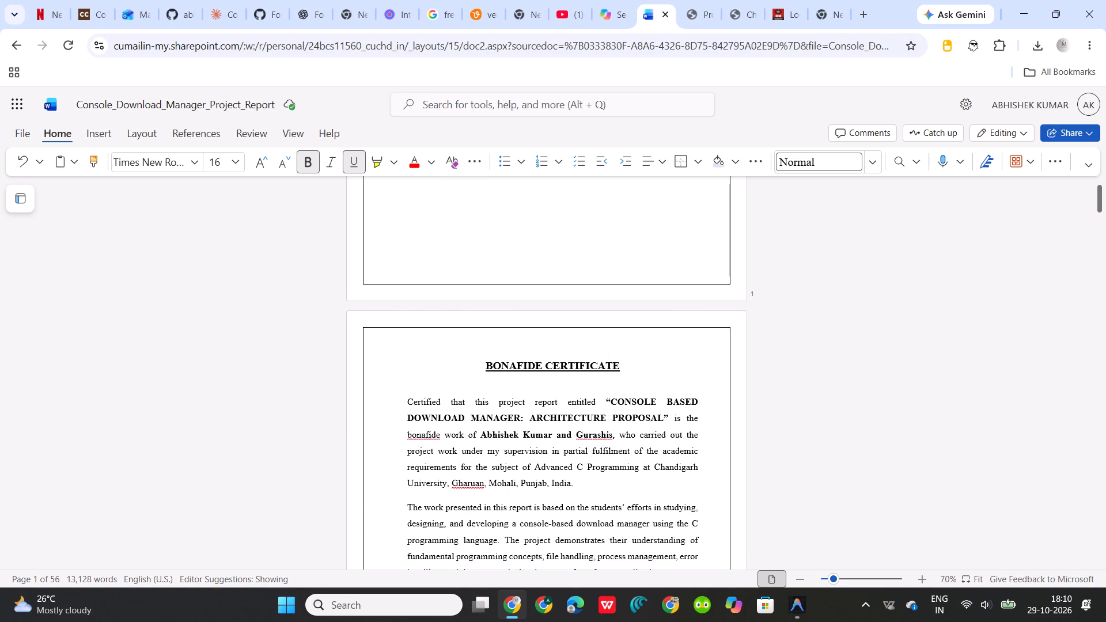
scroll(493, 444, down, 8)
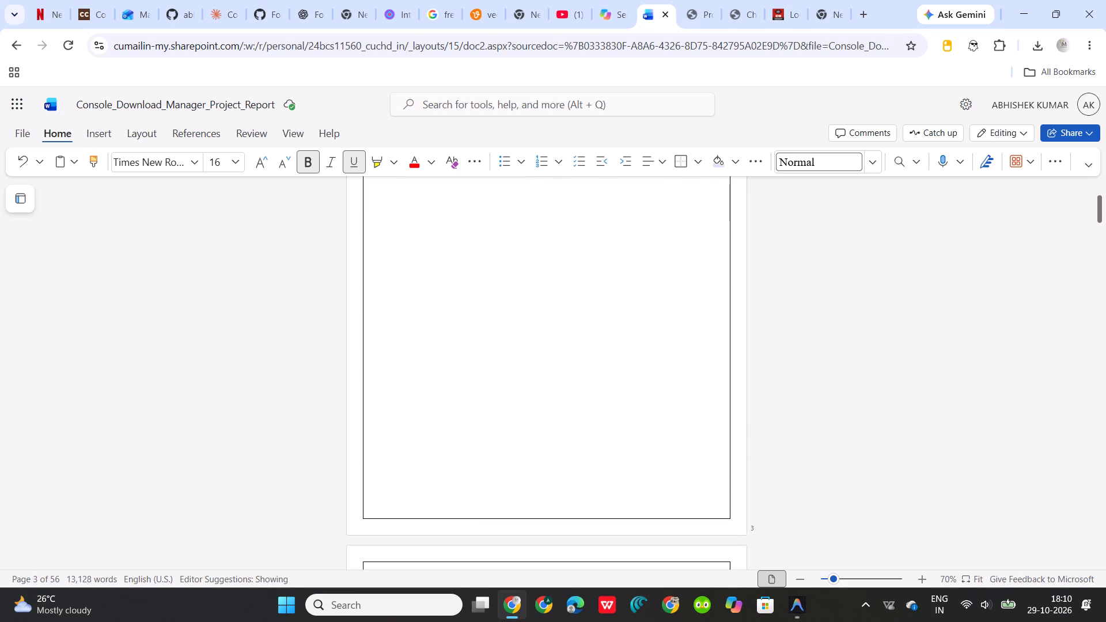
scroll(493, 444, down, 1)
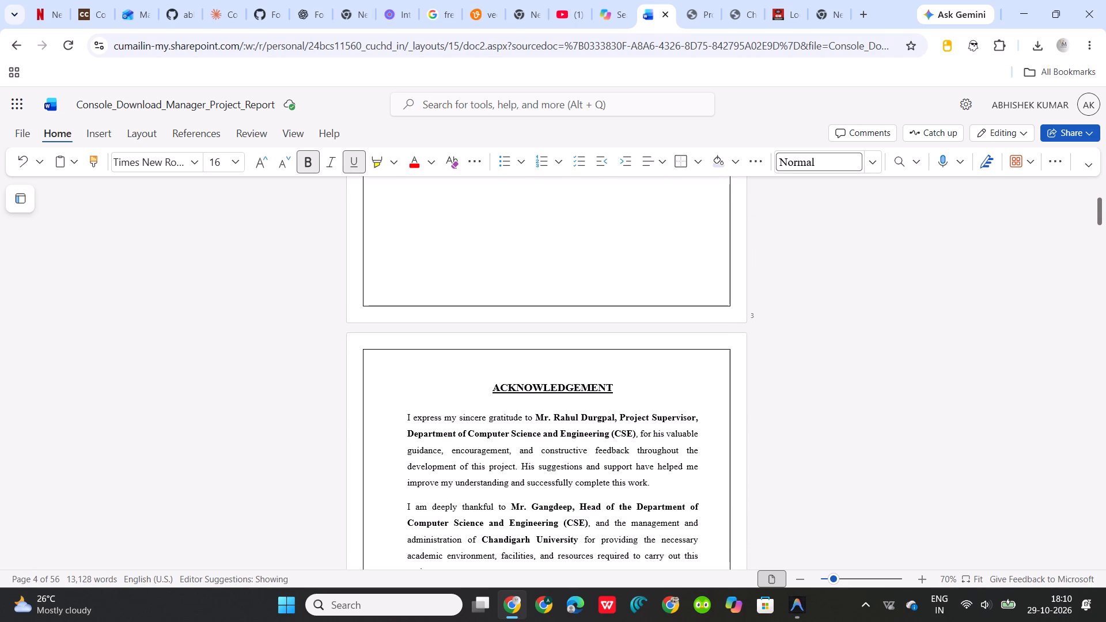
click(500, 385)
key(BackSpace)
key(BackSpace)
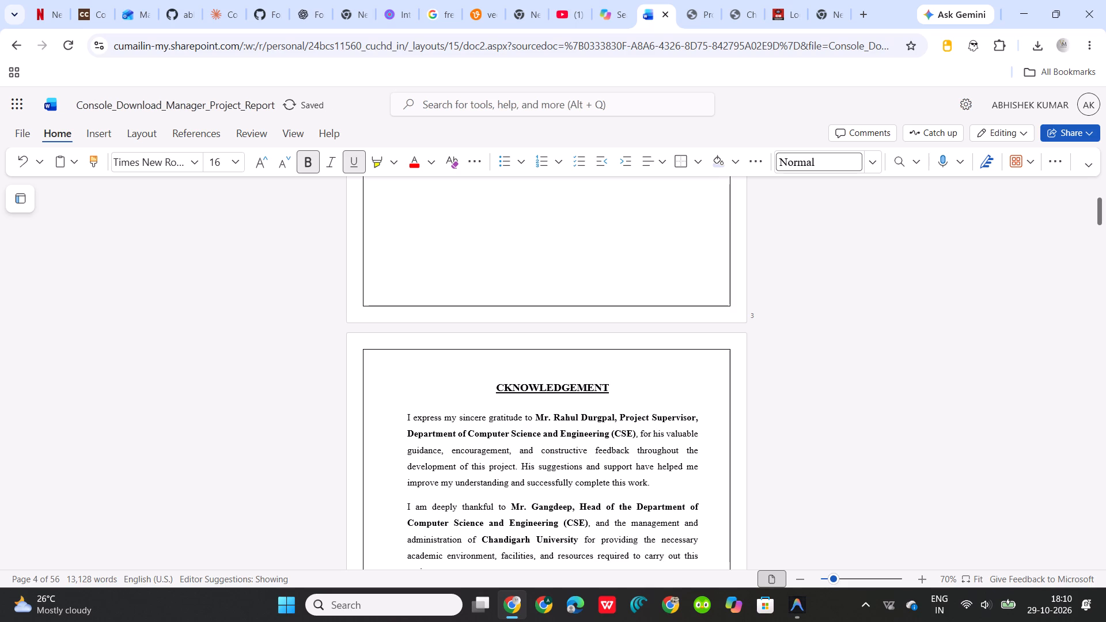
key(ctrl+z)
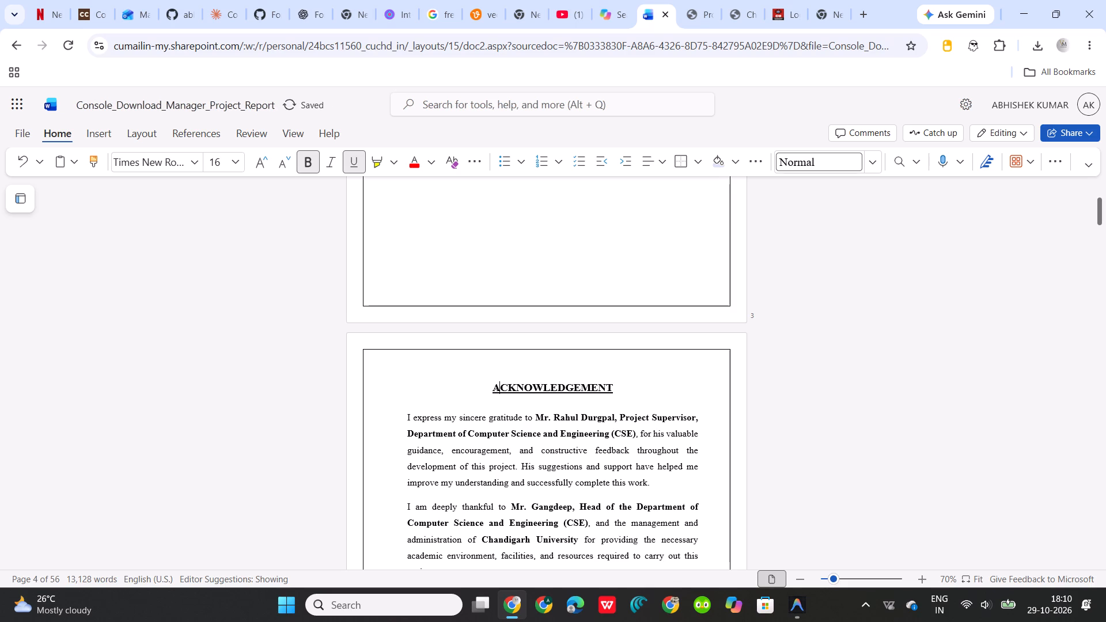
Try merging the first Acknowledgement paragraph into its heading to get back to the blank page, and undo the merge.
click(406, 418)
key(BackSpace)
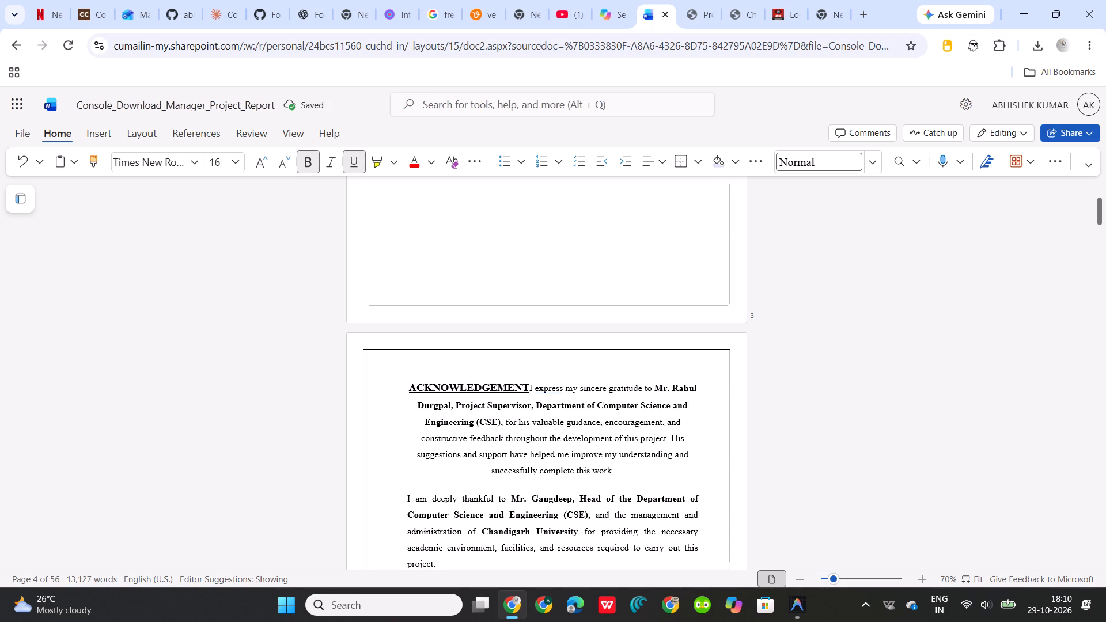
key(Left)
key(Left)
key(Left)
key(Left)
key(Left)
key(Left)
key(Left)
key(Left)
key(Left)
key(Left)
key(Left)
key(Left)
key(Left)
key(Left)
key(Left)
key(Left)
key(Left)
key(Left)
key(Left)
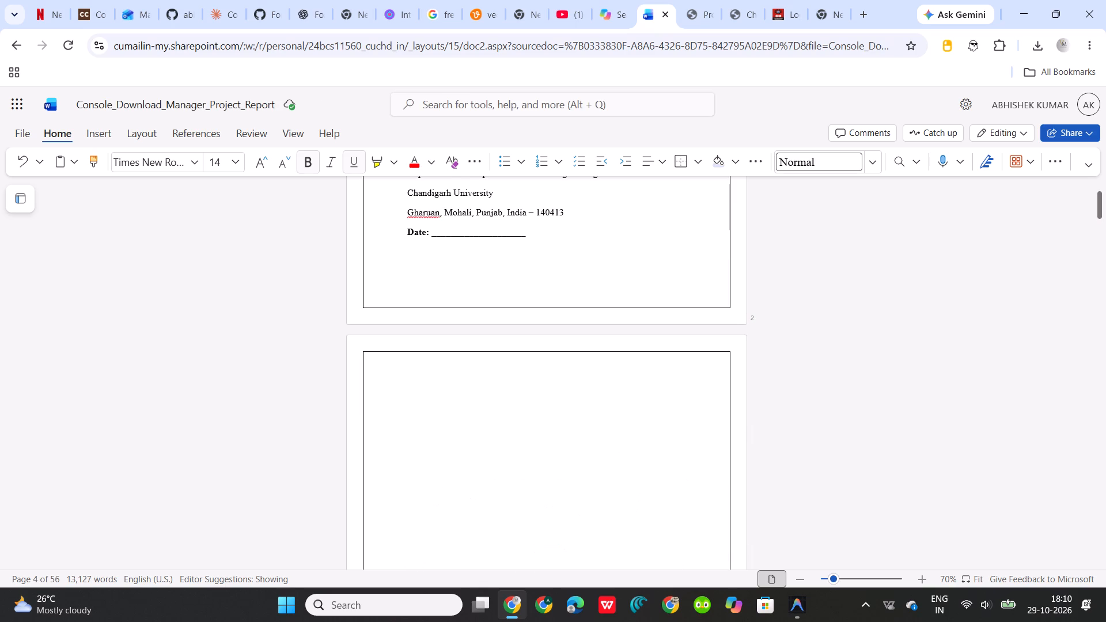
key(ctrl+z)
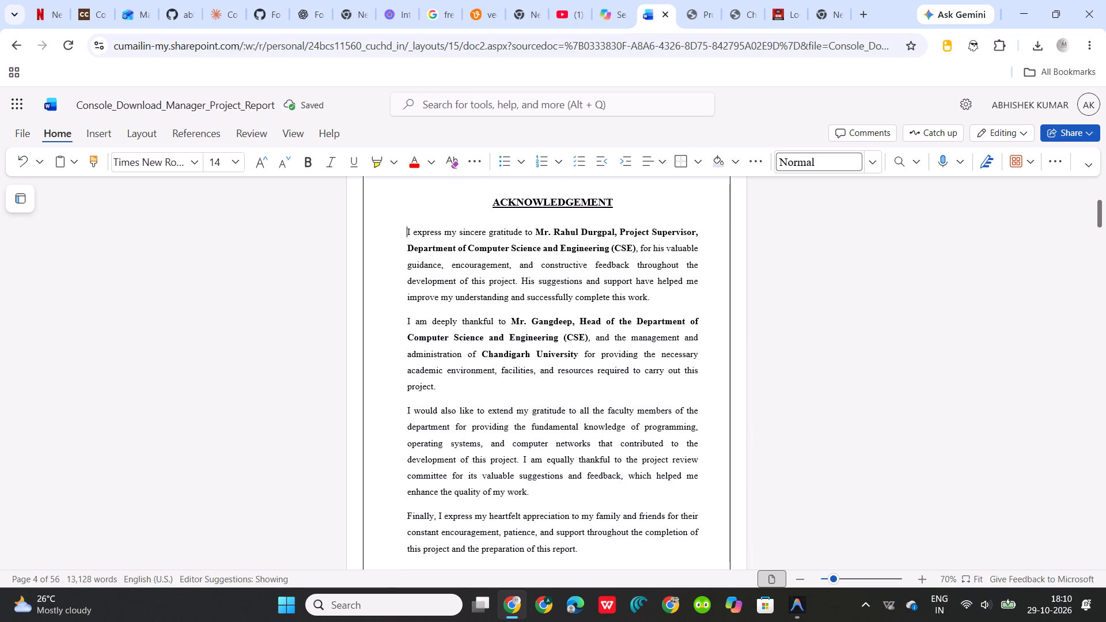
Review the Bonafide Certificate page and check it against section 2.2 of the Project Report Format PDF.
scroll(547, 423, down, 5)
scroll(547, 423, up, 13)
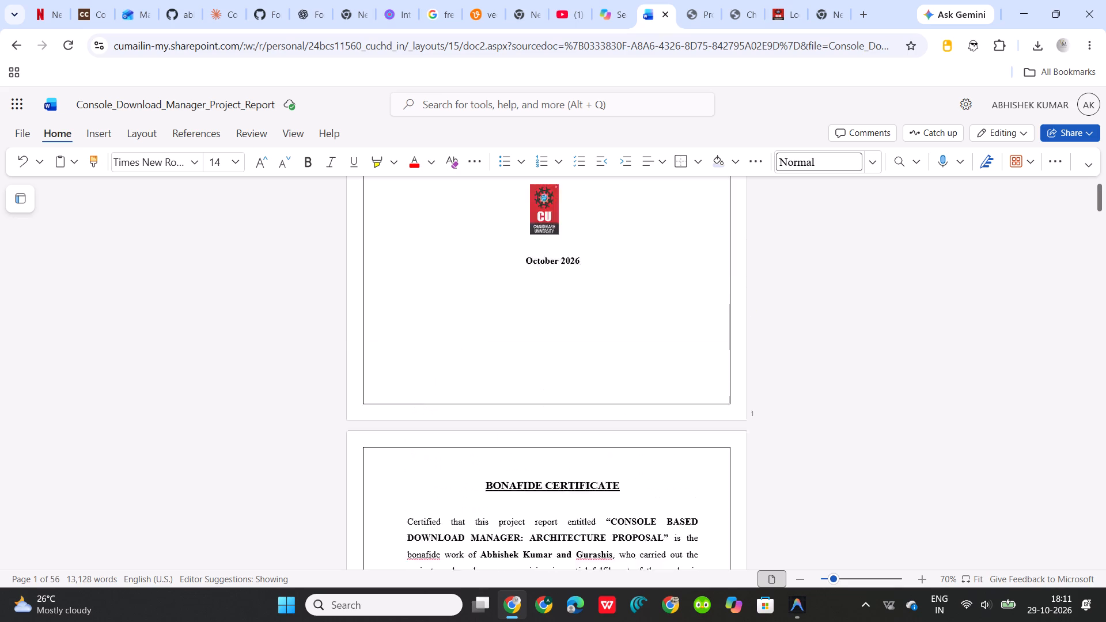
scroll(547, 423, up, 1)
scroll(547, 423, down, 4)
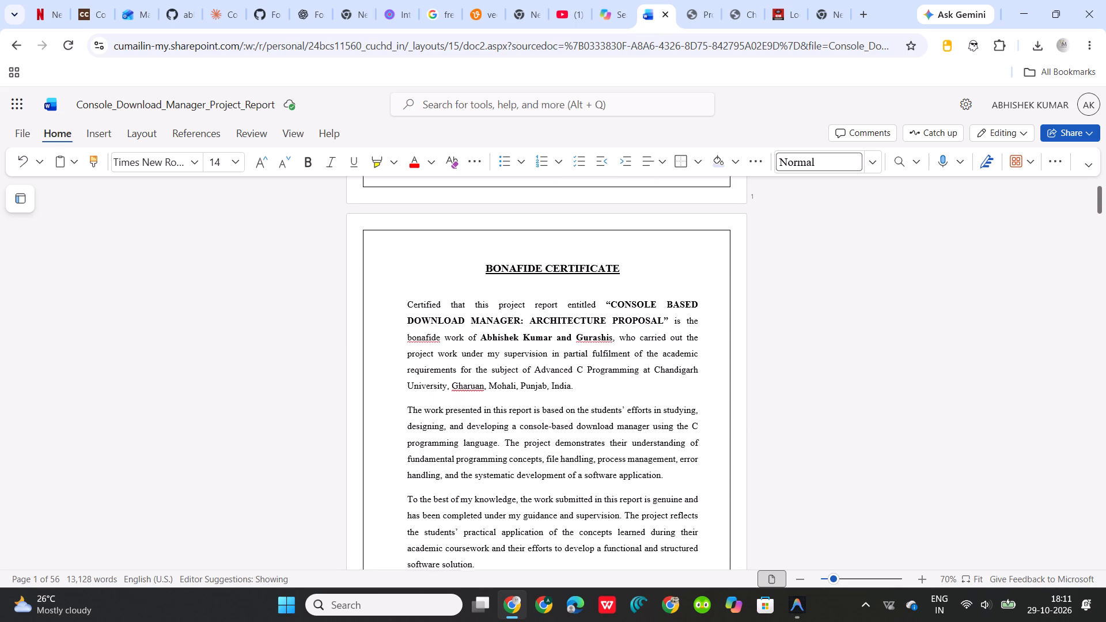
scroll(547, 423, down, 1)
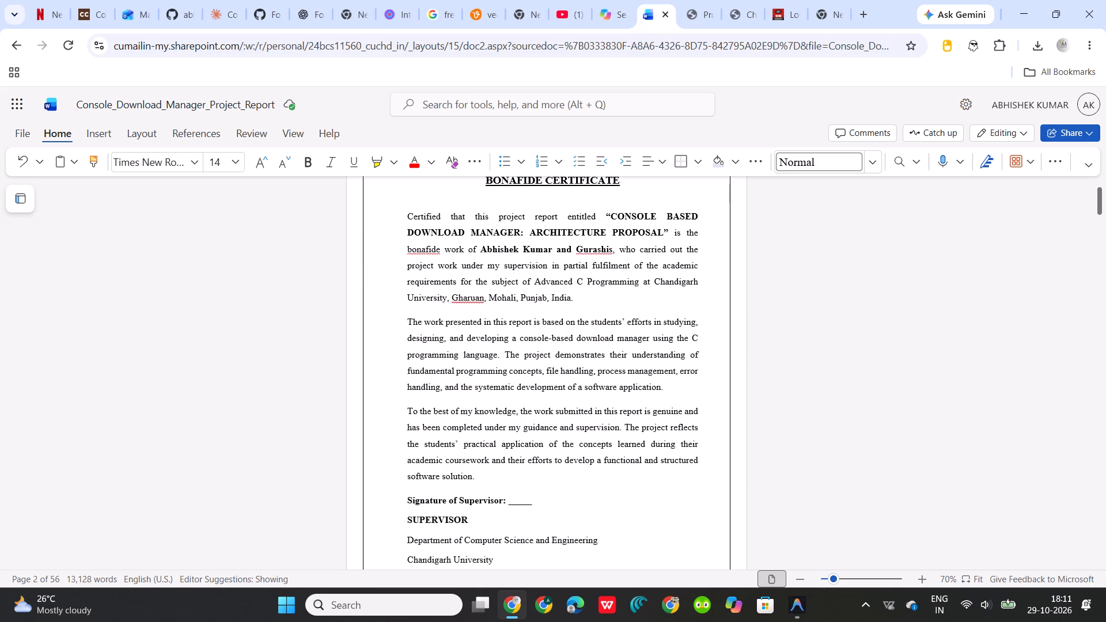
scroll(547, 423, down, 2)
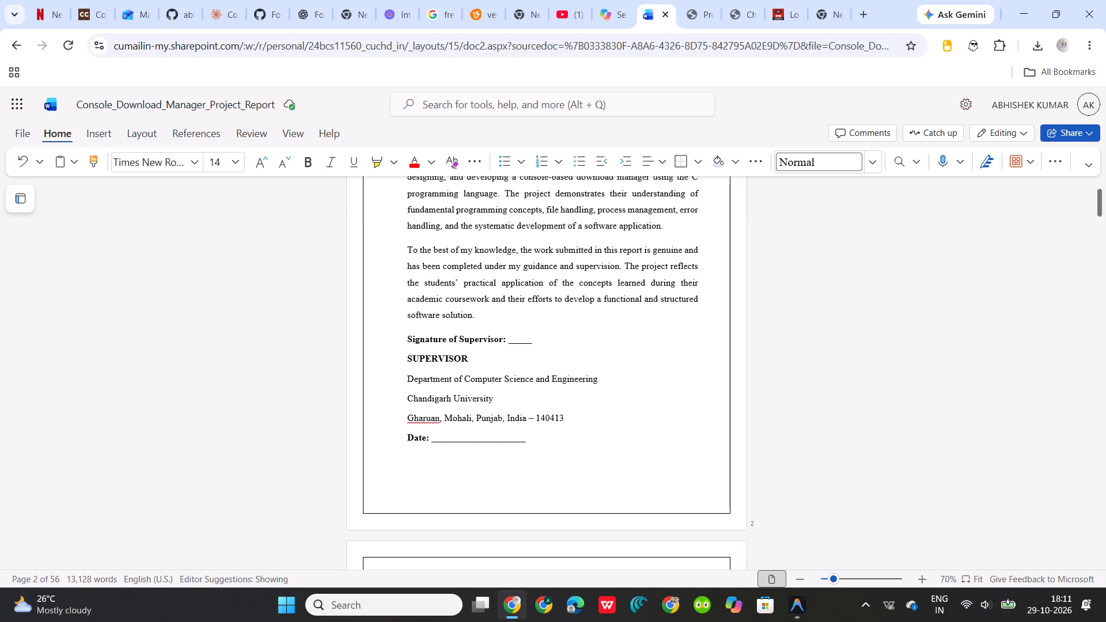
click(692, 3)
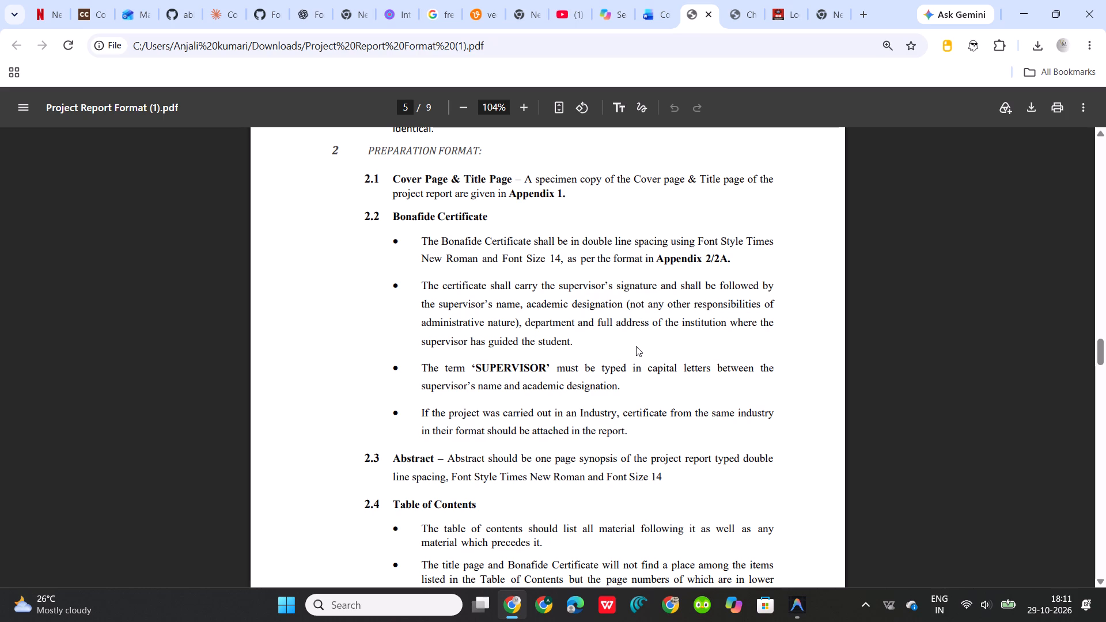
Return to the Word report and delete the underscore blank after "Signature of Supervisor:" in the certificate's signature block.
click(646, 1)
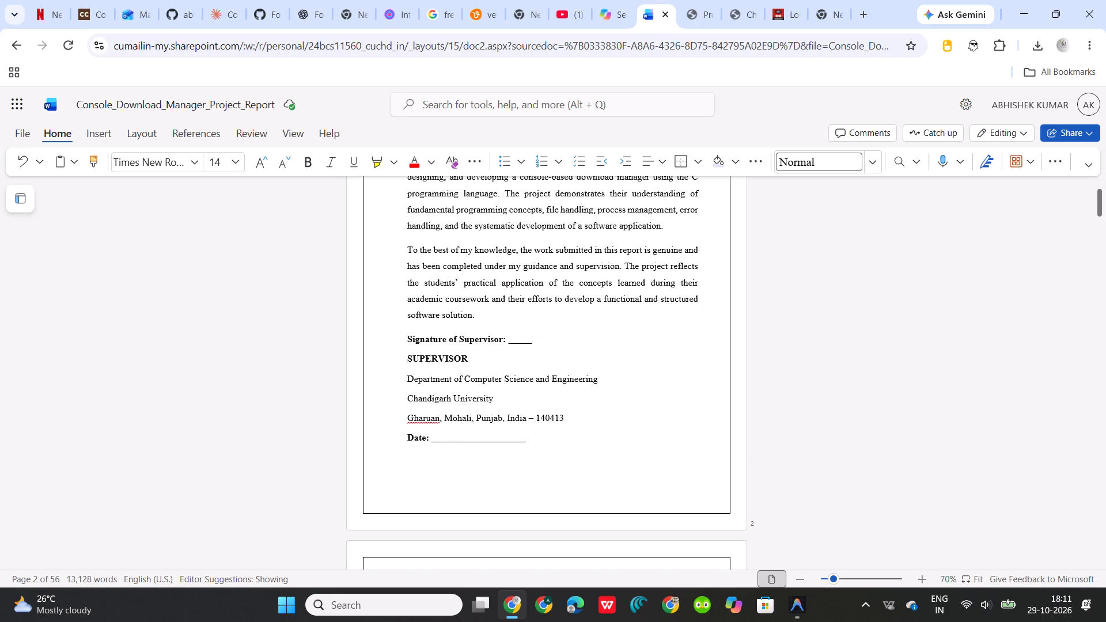
click(534, 342)
key(BackSpace)
key(BackSpace)
key(BackSpace)
key(BackSpace)
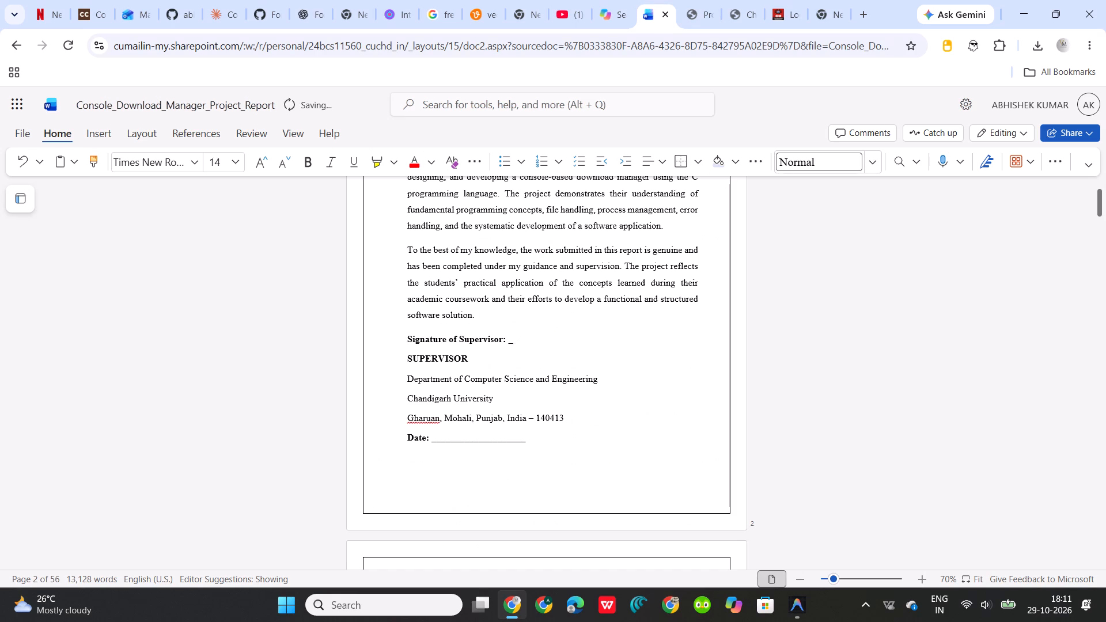
key(BackSpace)
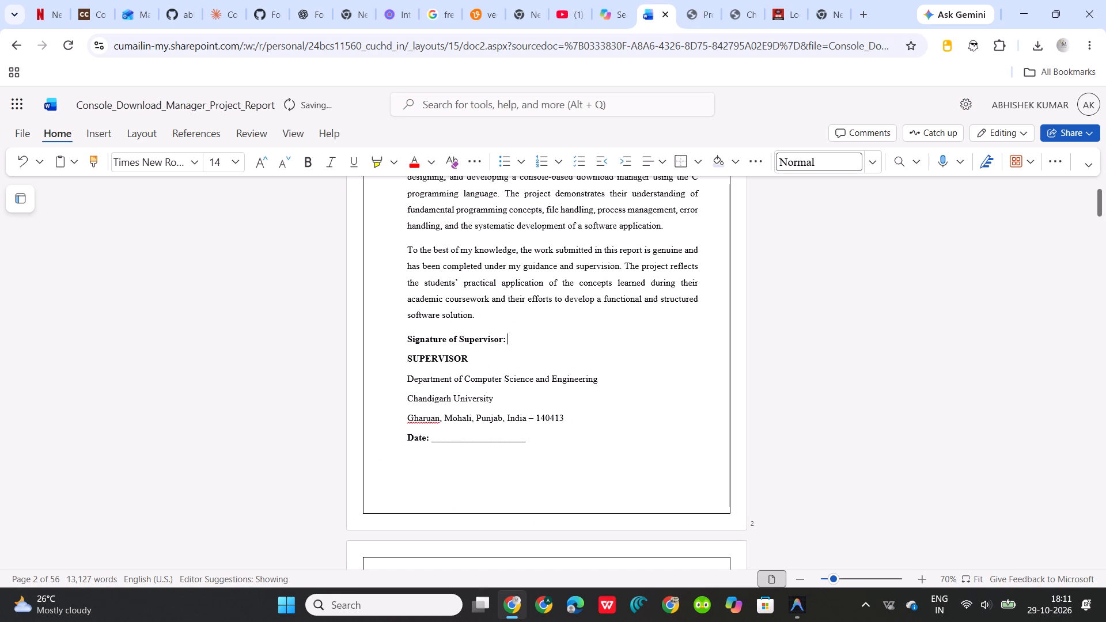
Replace the "SUPERVISOR" line below "Signature of Supervisor:" with "Designation:".
click(466, 356)
key(BackSpace)
key(BackSpace)
key(BackSpace)
key(BackSpace)
key(BackSpace)
key(BackSpace)
key(BackSpace)
key(BackSpace)
key(BackSpace)
key(BackSpace)
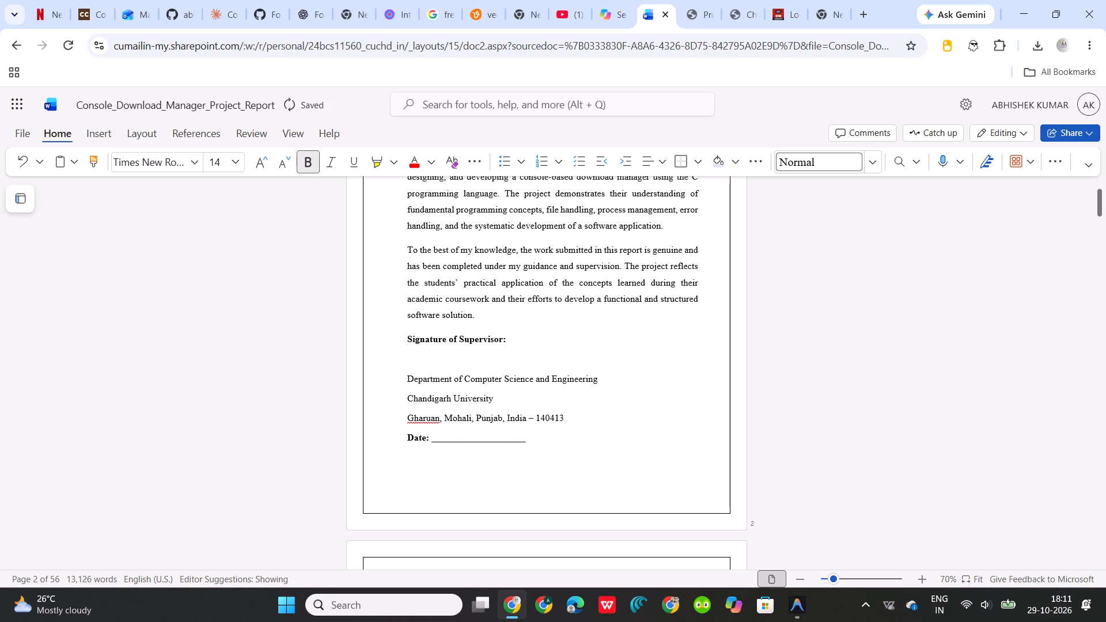
key(BackSpace)
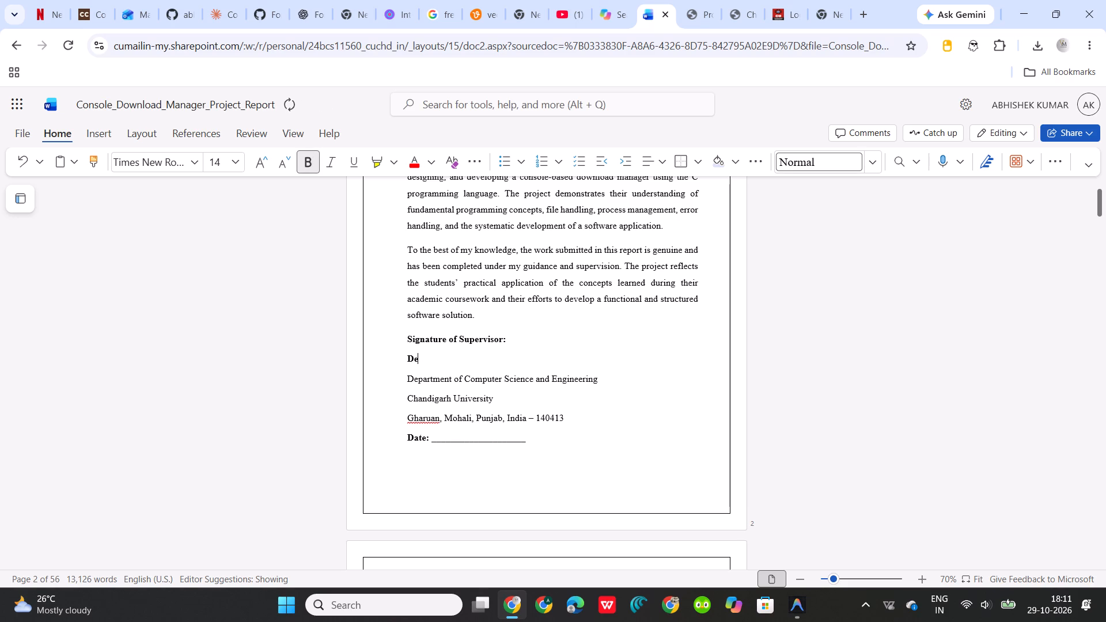
text(si)
text(gnation)
key(shift+colon)
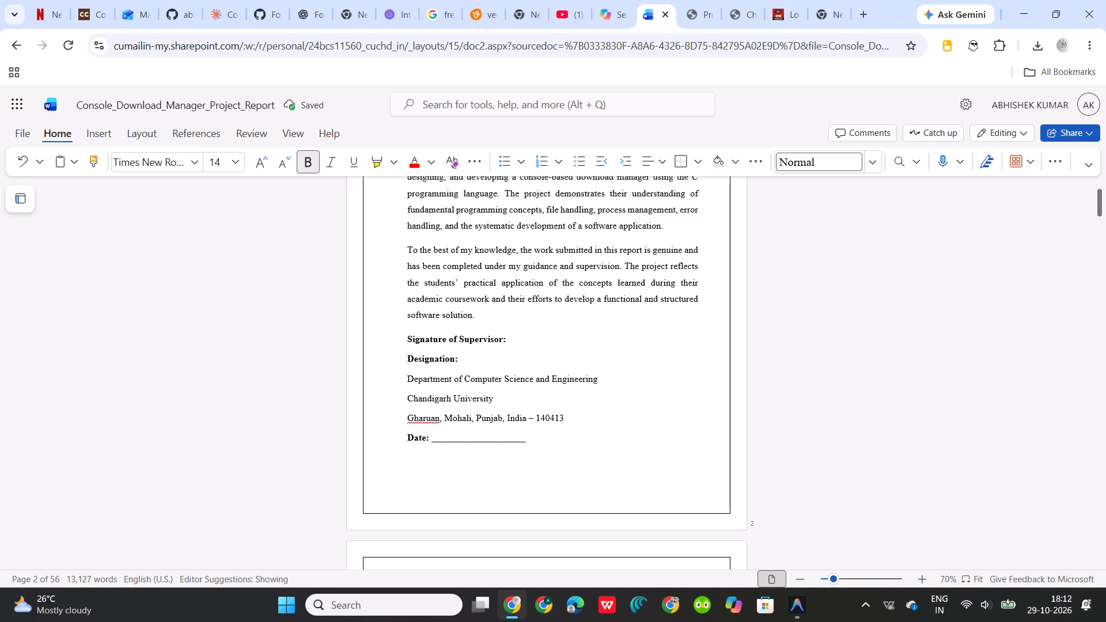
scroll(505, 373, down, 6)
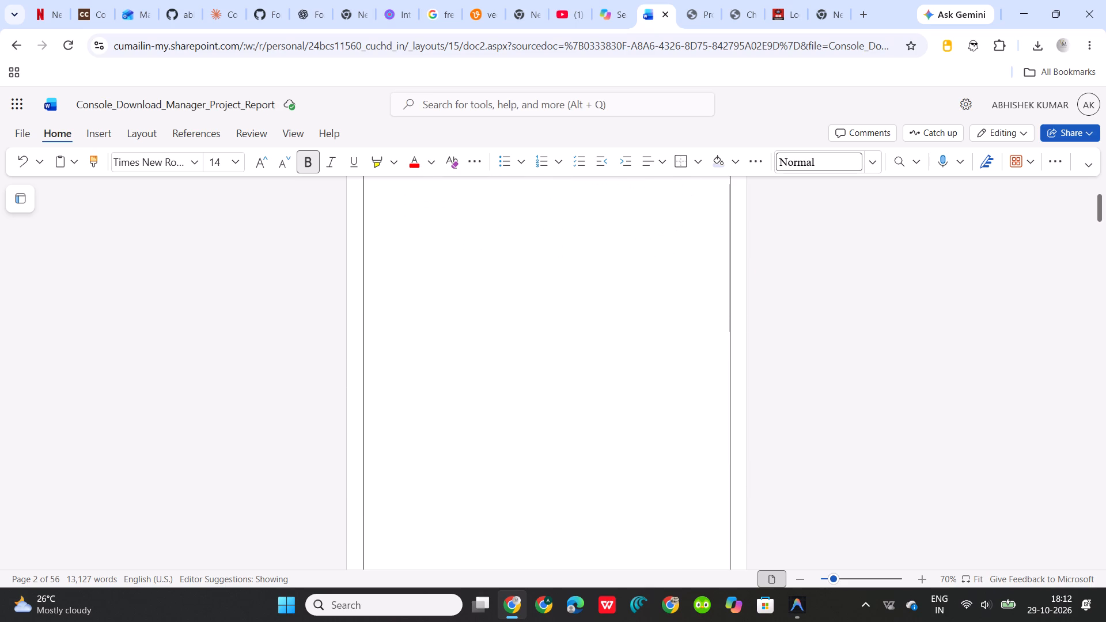
Review the pages after the certificate, from the Acknowledgement and Table of Contents through the start of Chapter 1.
scroll(505, 373, down, 2)
scroll(505, 373, up, 5)
scroll(505, 373, down, 5)
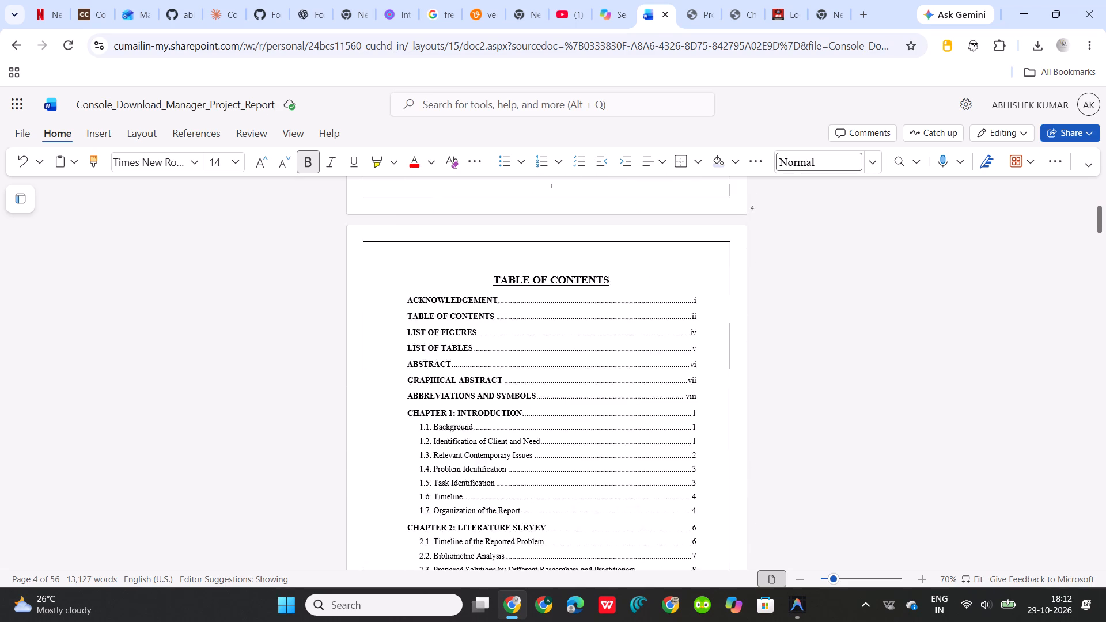
scroll(505, 373, up, 2)
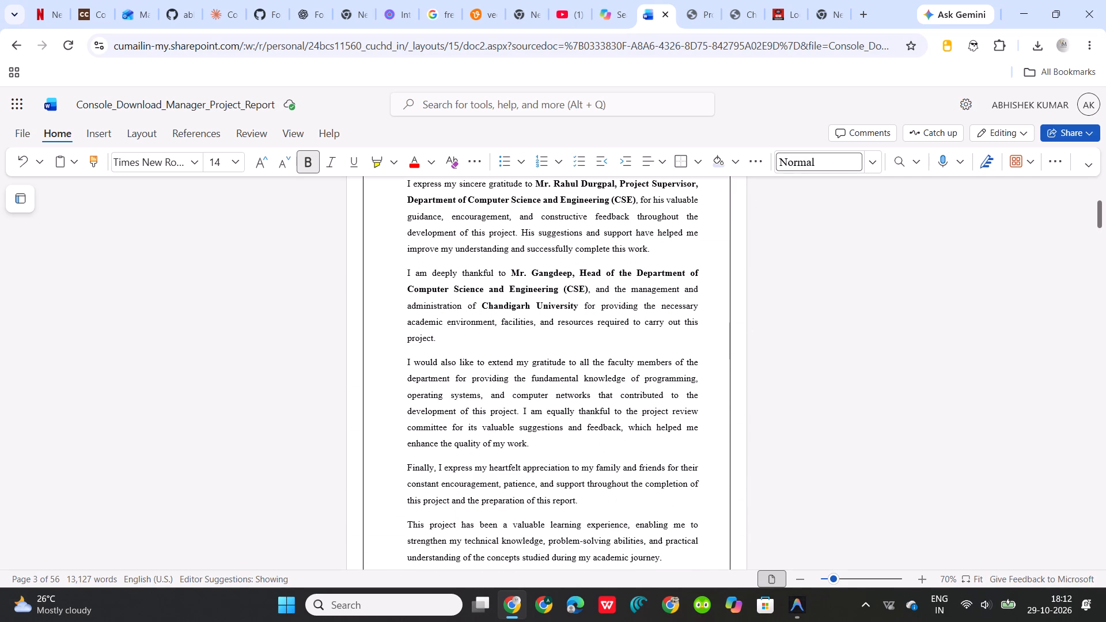
scroll(505, 373, up, 1)
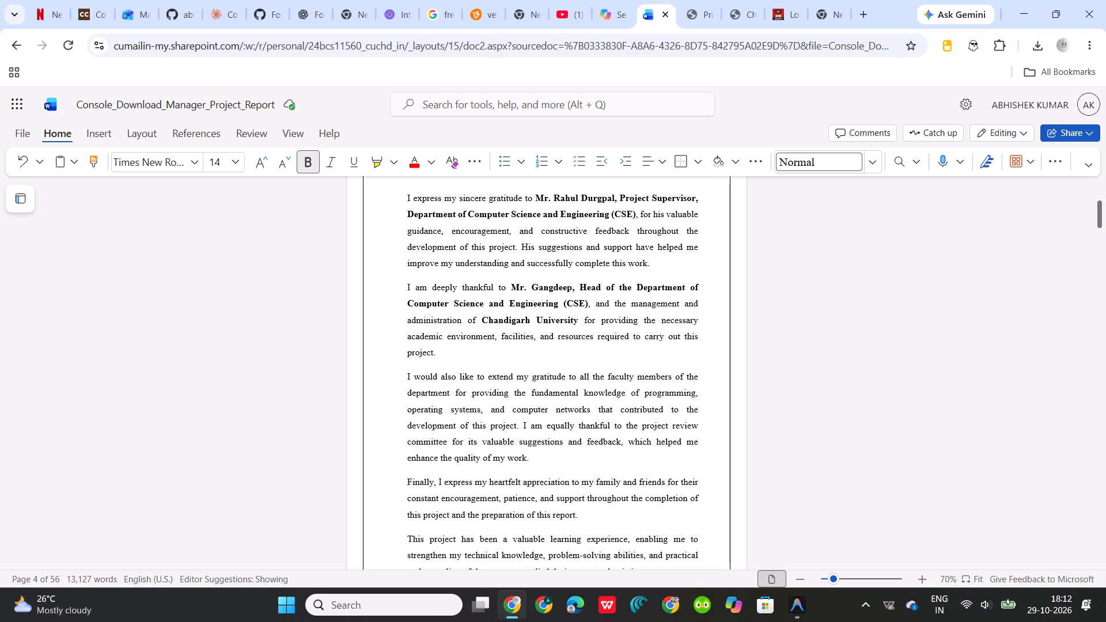
scroll(505, 373, down, 5)
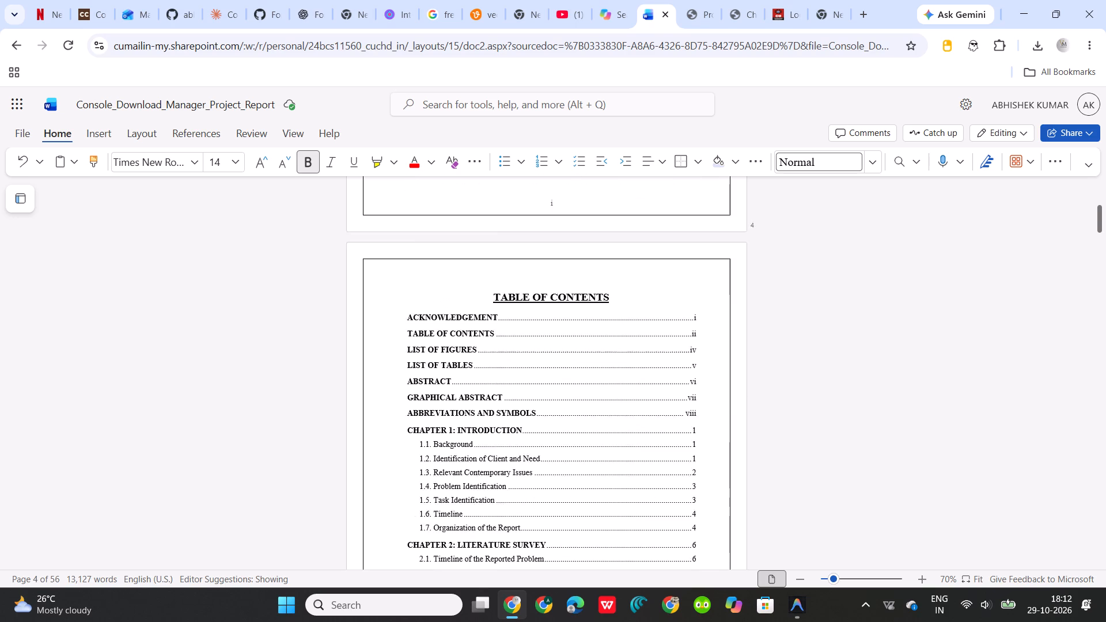
scroll(505, 373, down, 13)
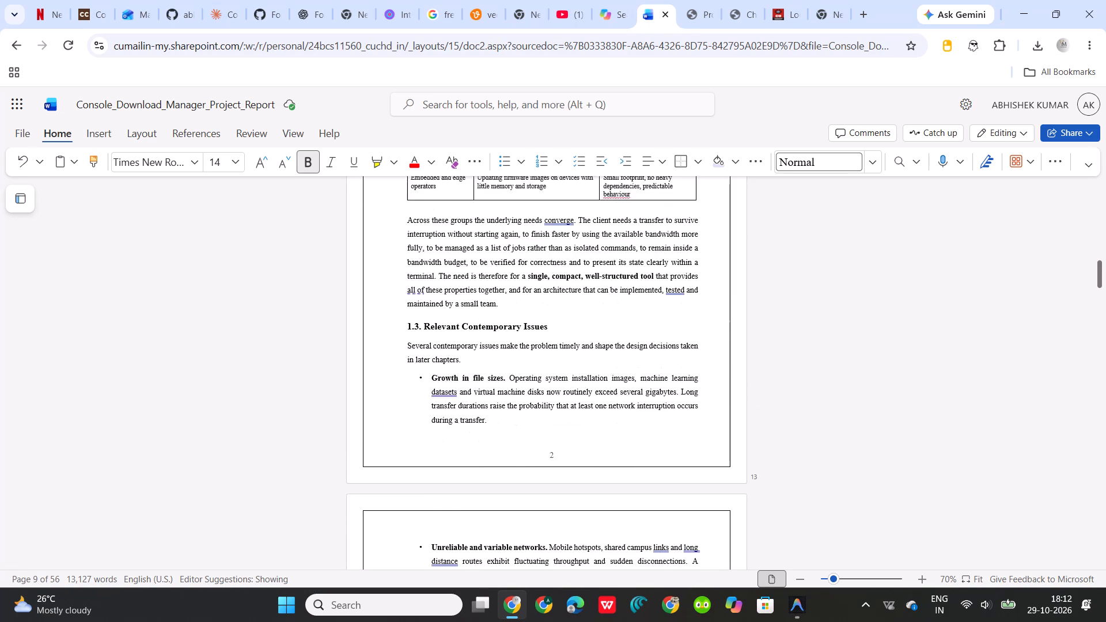
Apply the table grid style with full cell borders to the whole Abbreviations and Symbols table.
scroll(505, 373, up, 15)
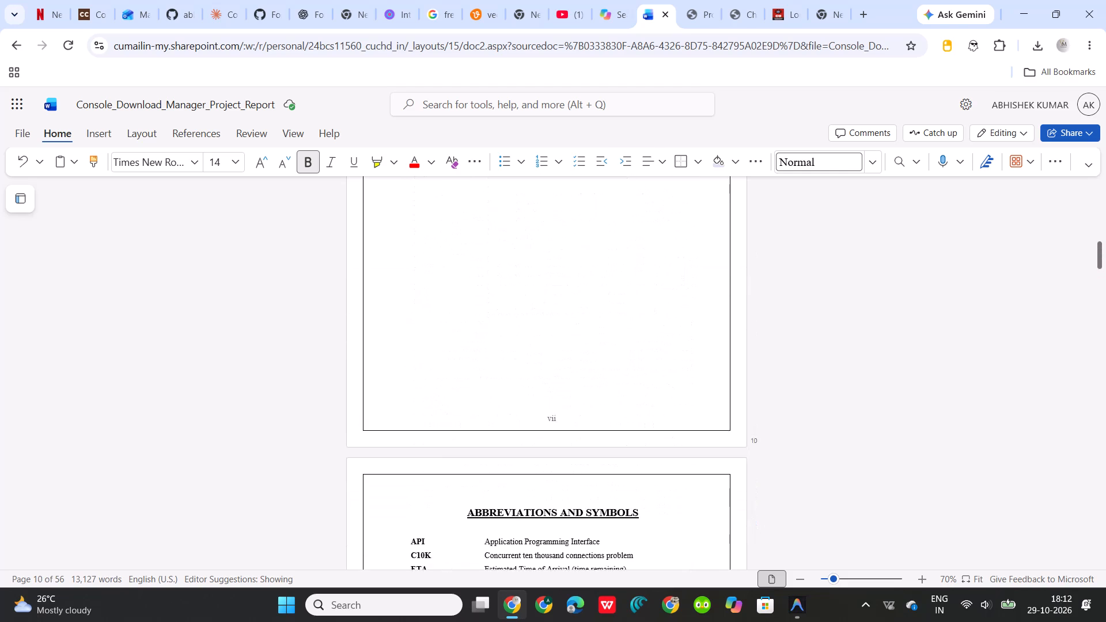
scroll(505, 373, down, 3)
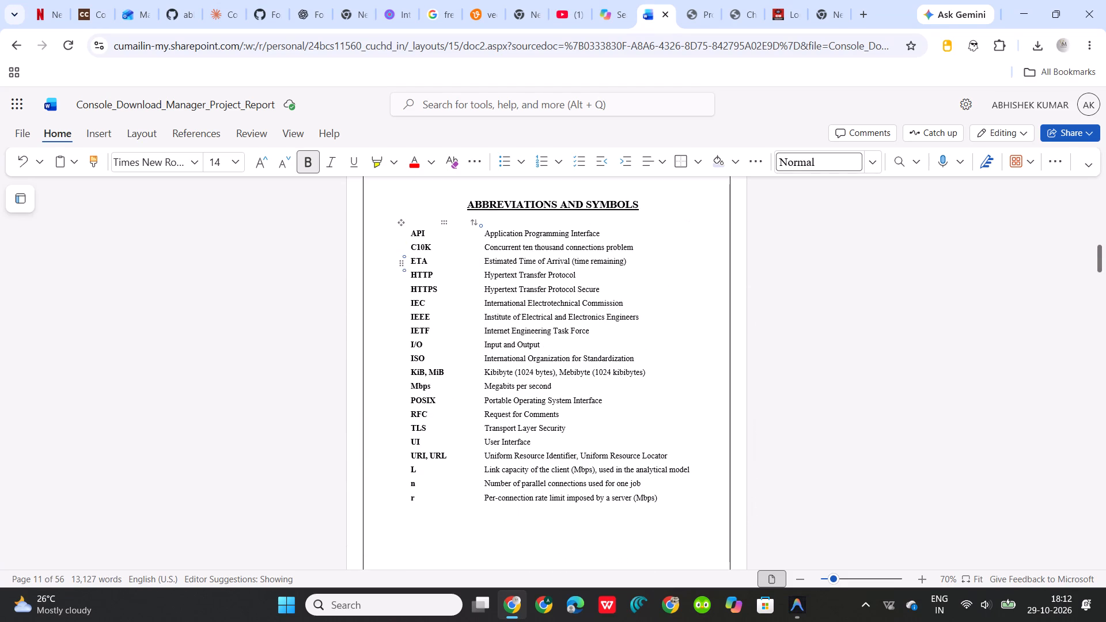
click(402, 228)
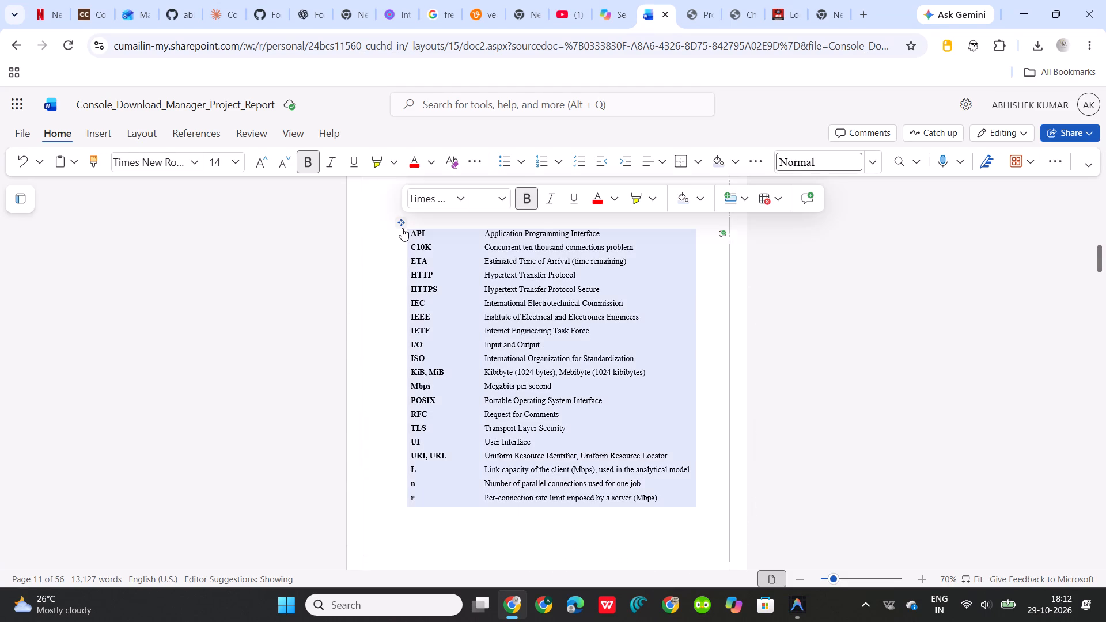
click(30, 164)
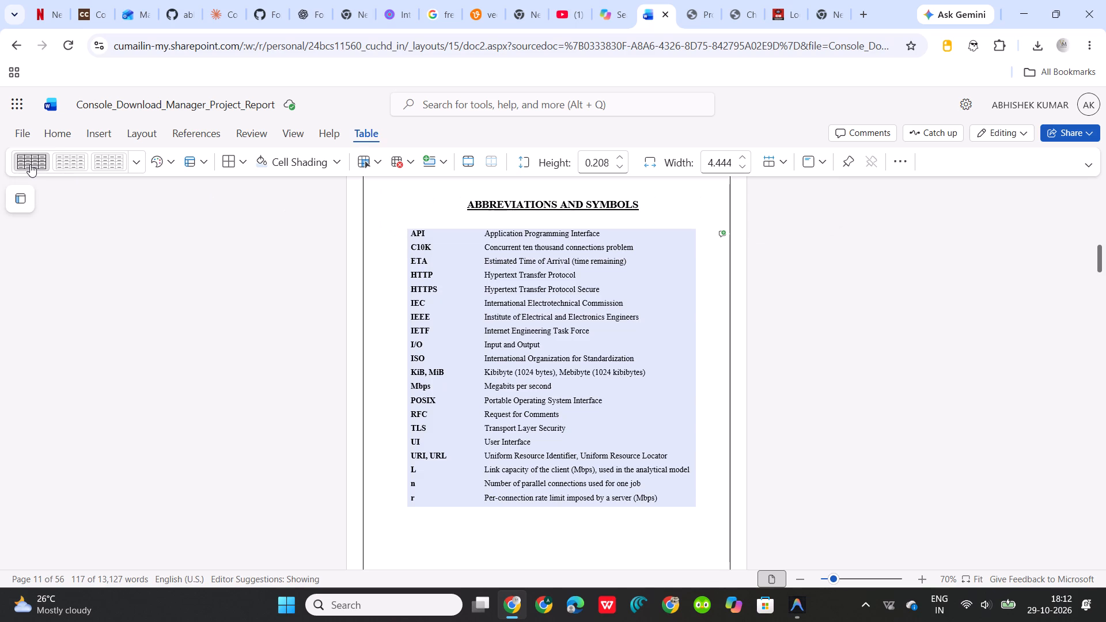
click(515, 344)
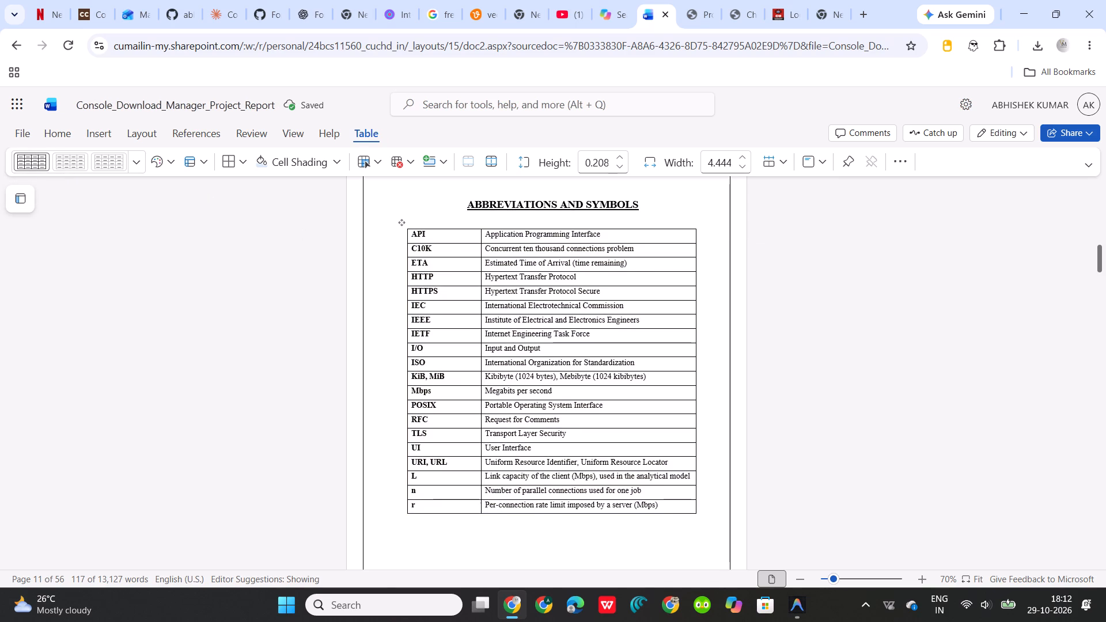
Set the line spacing of all rows in the Abbreviations and Symbols table to 1.5.
scroll(515, 344, up, 1)
scroll(608, 416, down, 2)
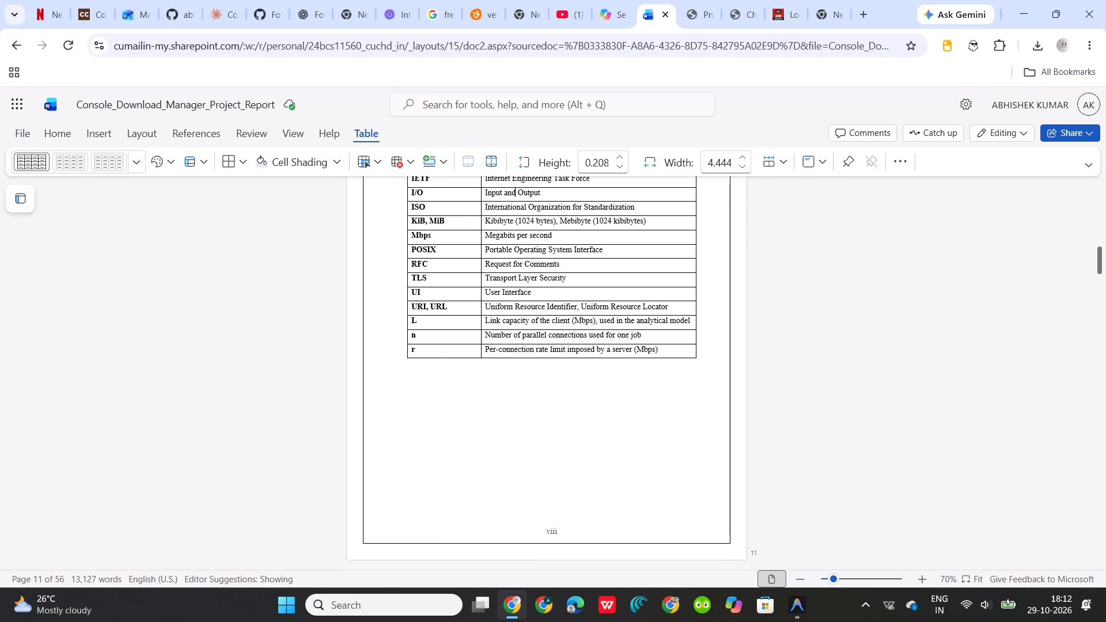
scroll(641, 367, up, 3)
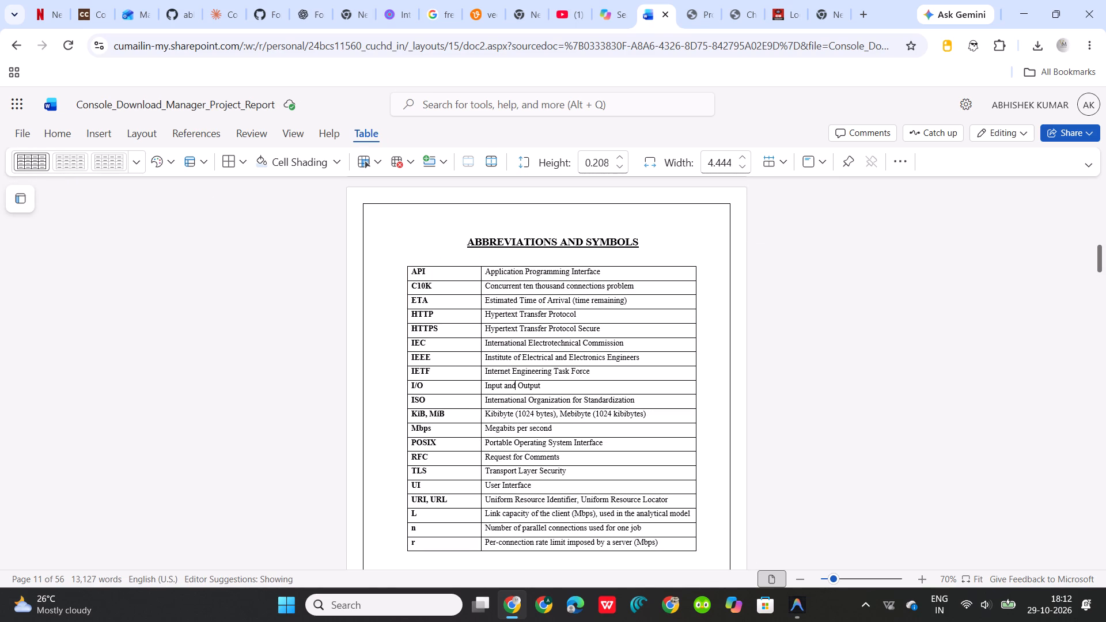
scroll(597, 374, down, 2)
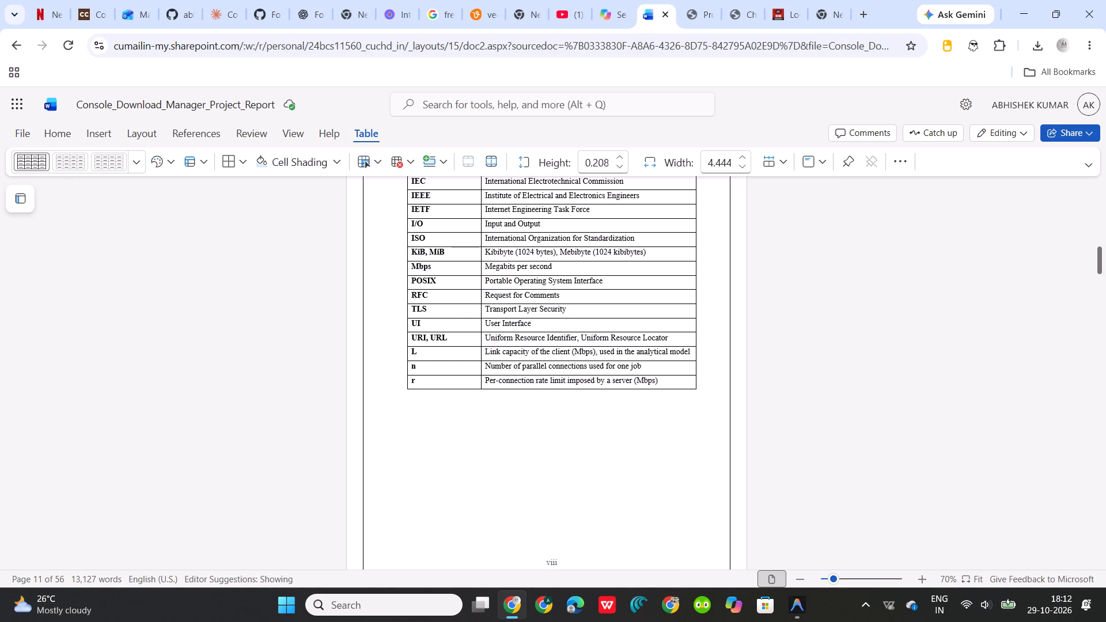
scroll(555, 344, up, 3)
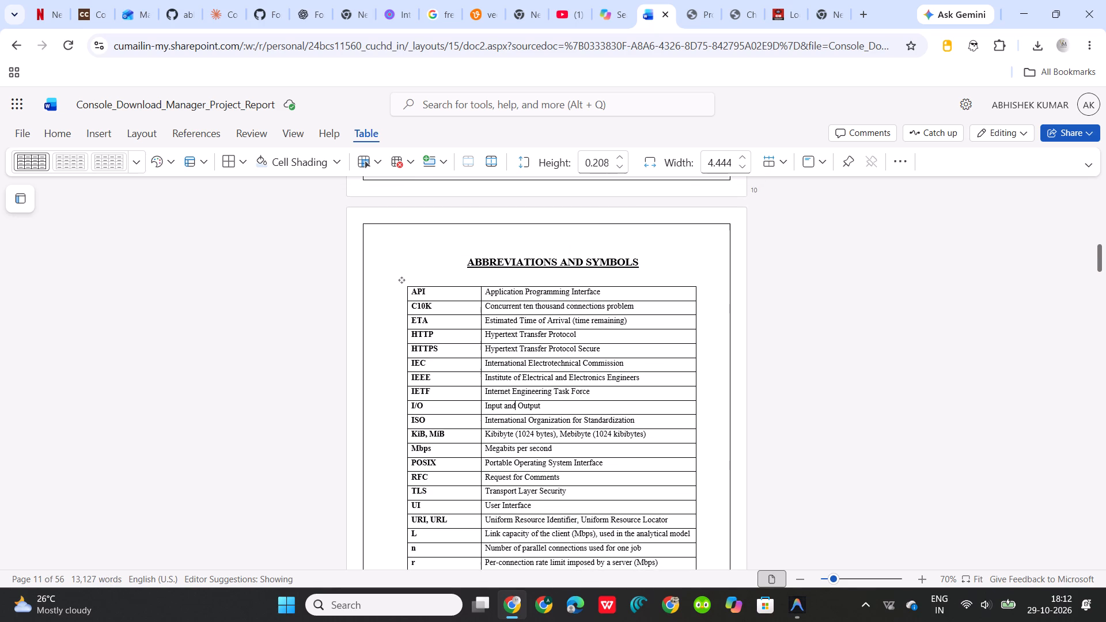
scroll(412, 294, down, 1)
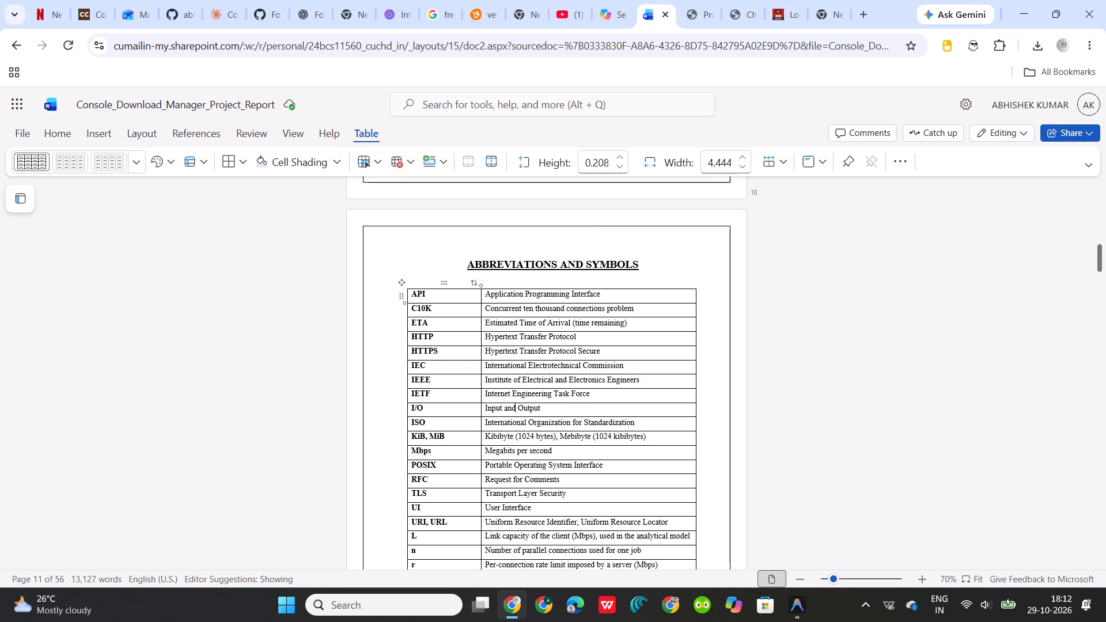
scroll(412, 294, down, 1)
drag(408, 241, 611, 412)
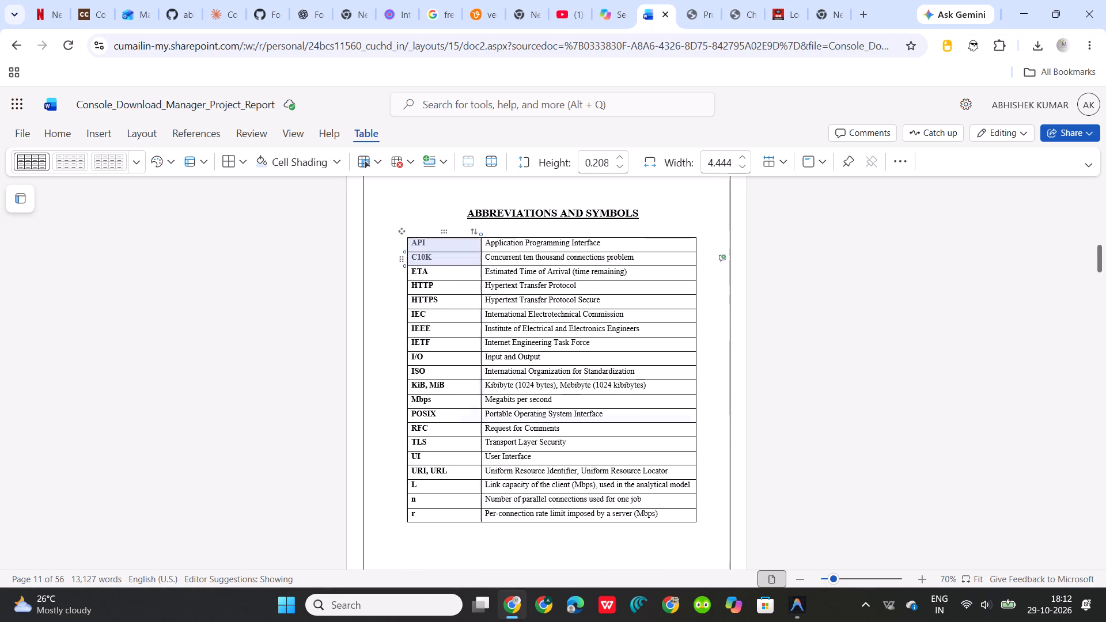
drag(611, 412, 664, 514)
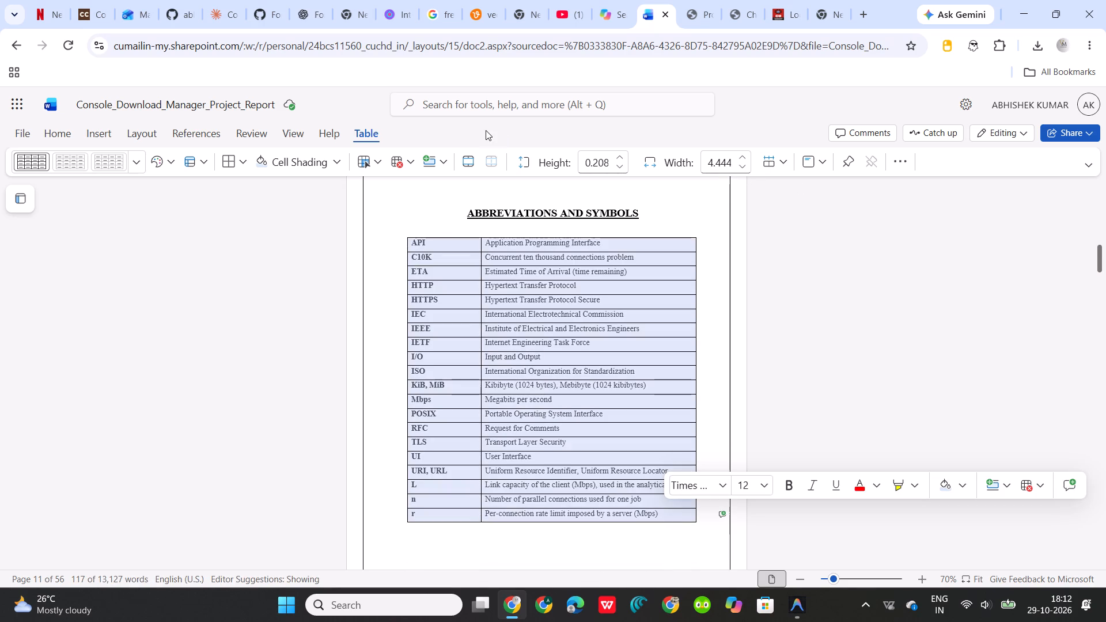
click(68, 132)
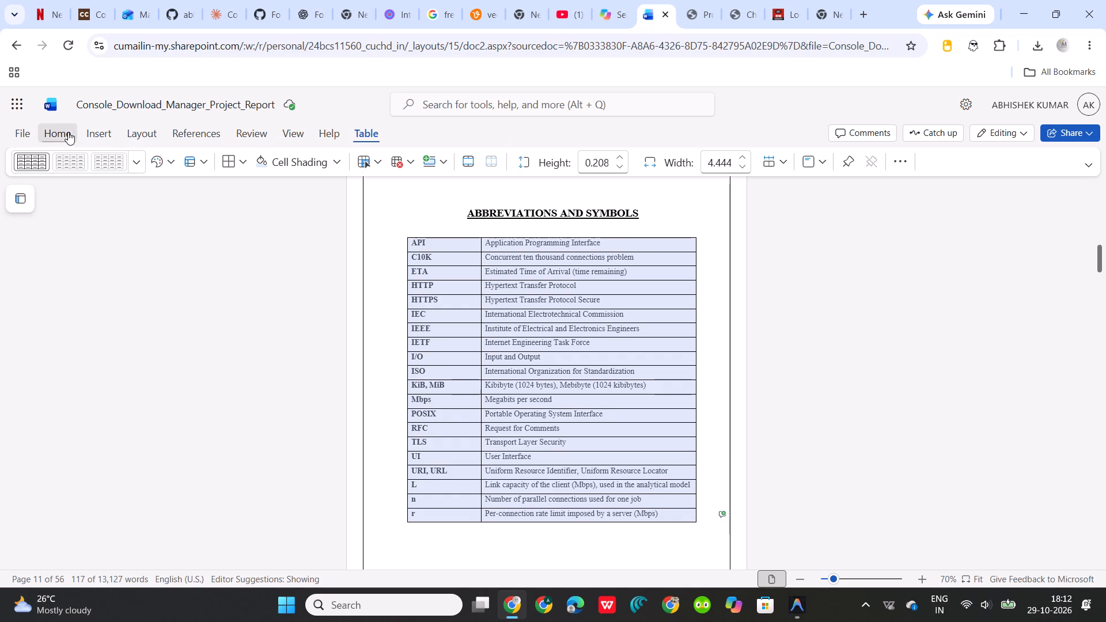
click(760, 162)
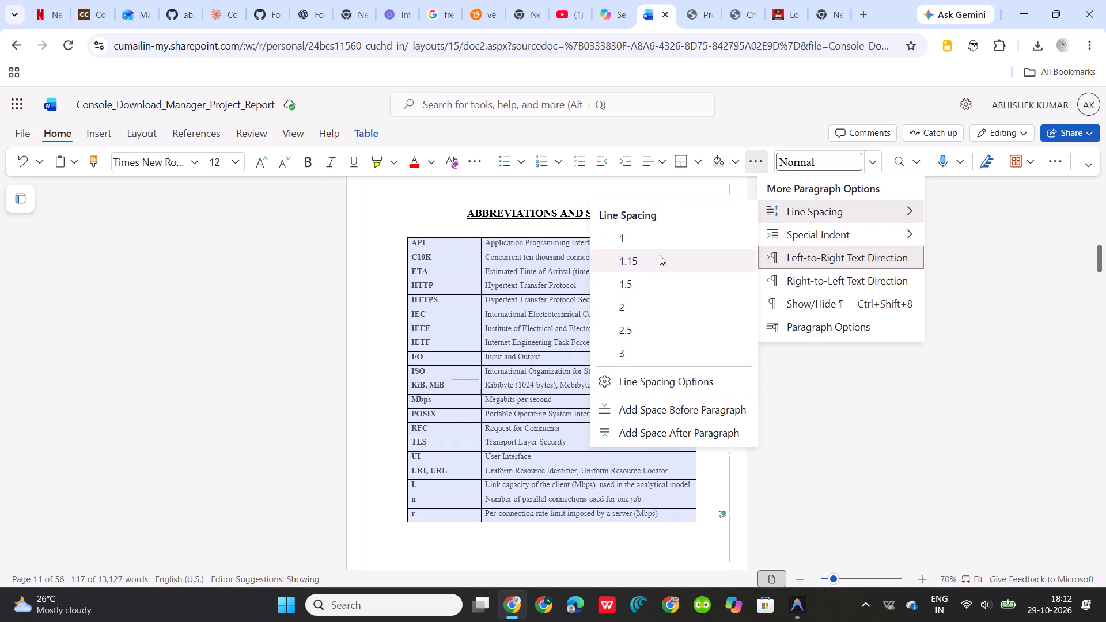
click(626, 279)
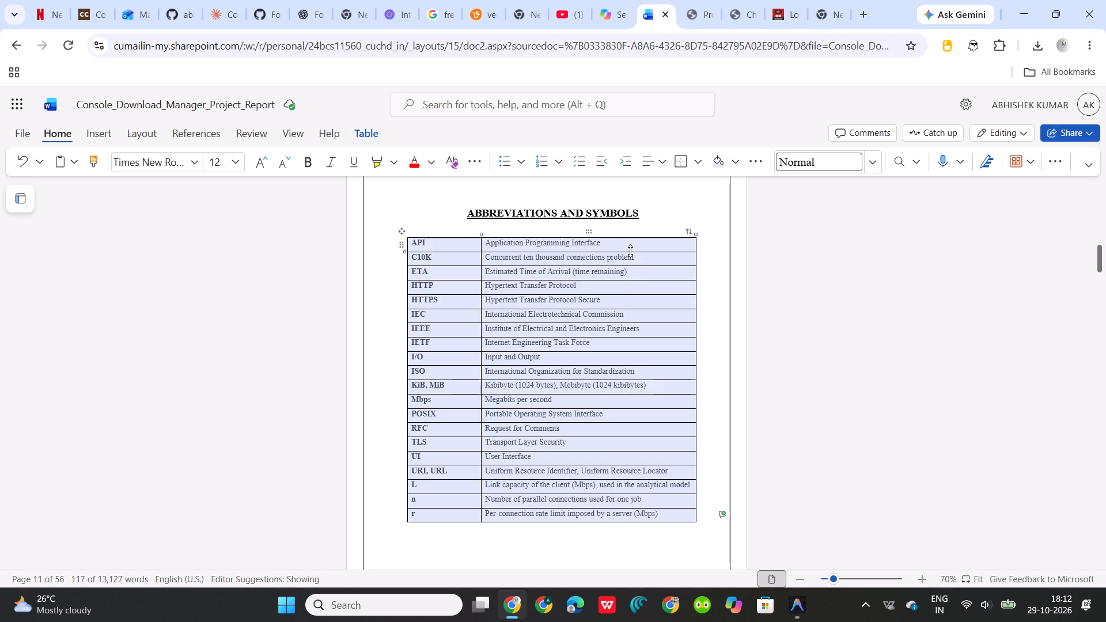
Enlarge all text in the Abbreviations and Symbols table to font size 14, keeping the table on one page.
click(294, 159)
click(267, 157)
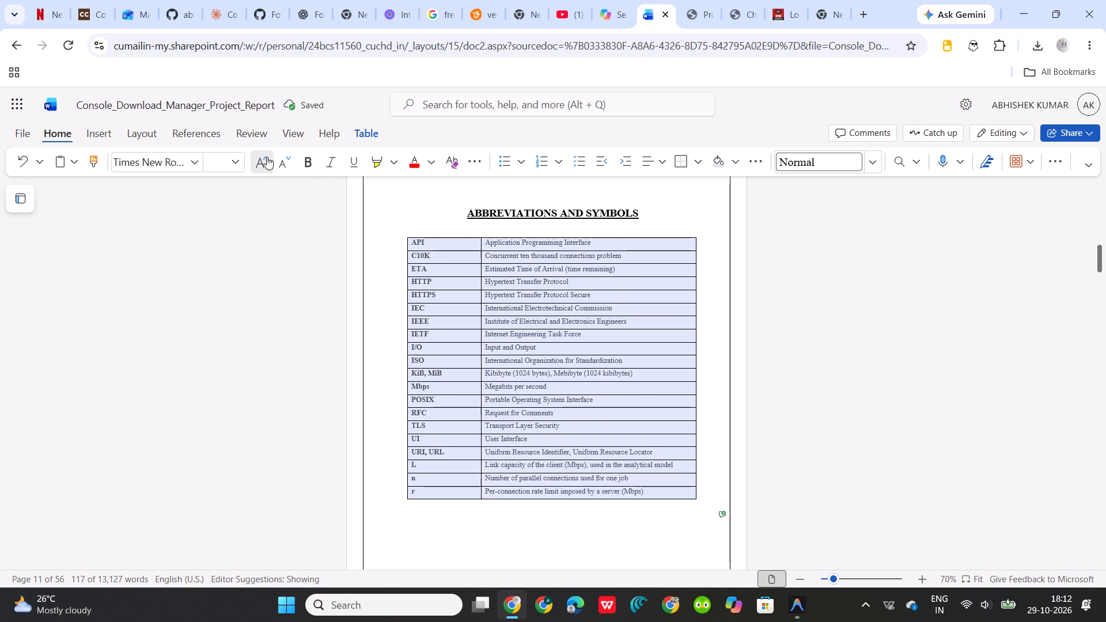
click(267, 157)
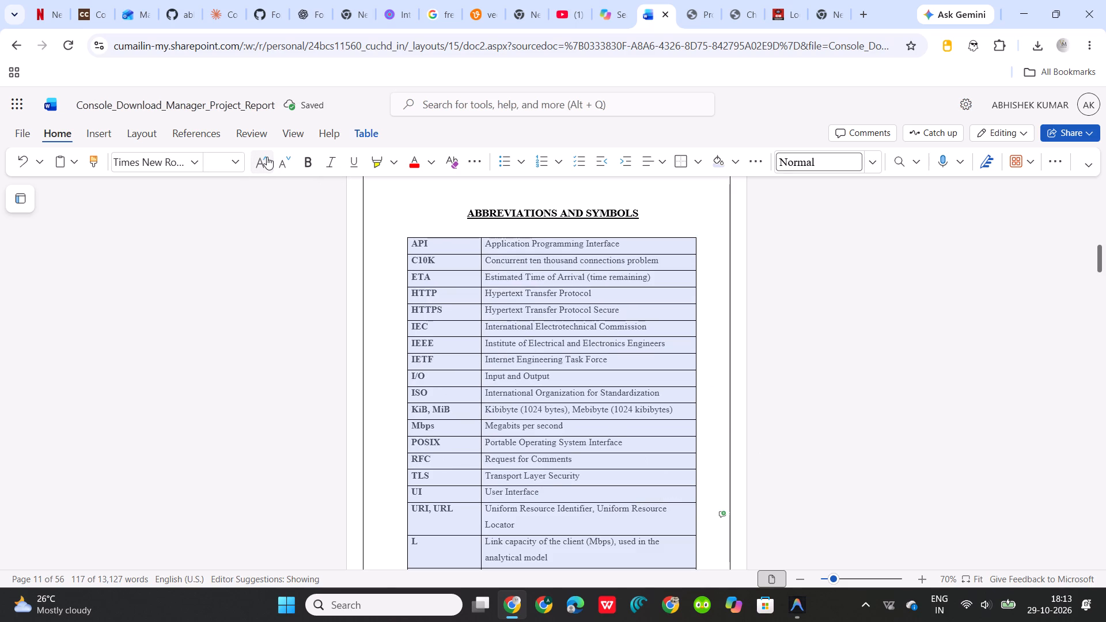
click(267, 157)
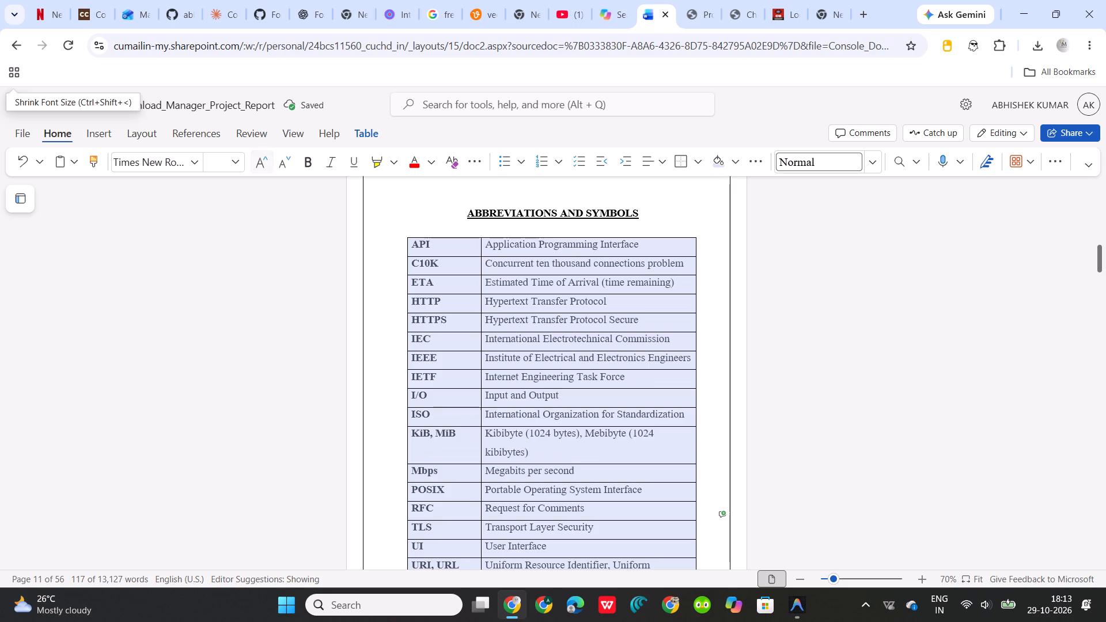
scroll(820, 327, down, 1)
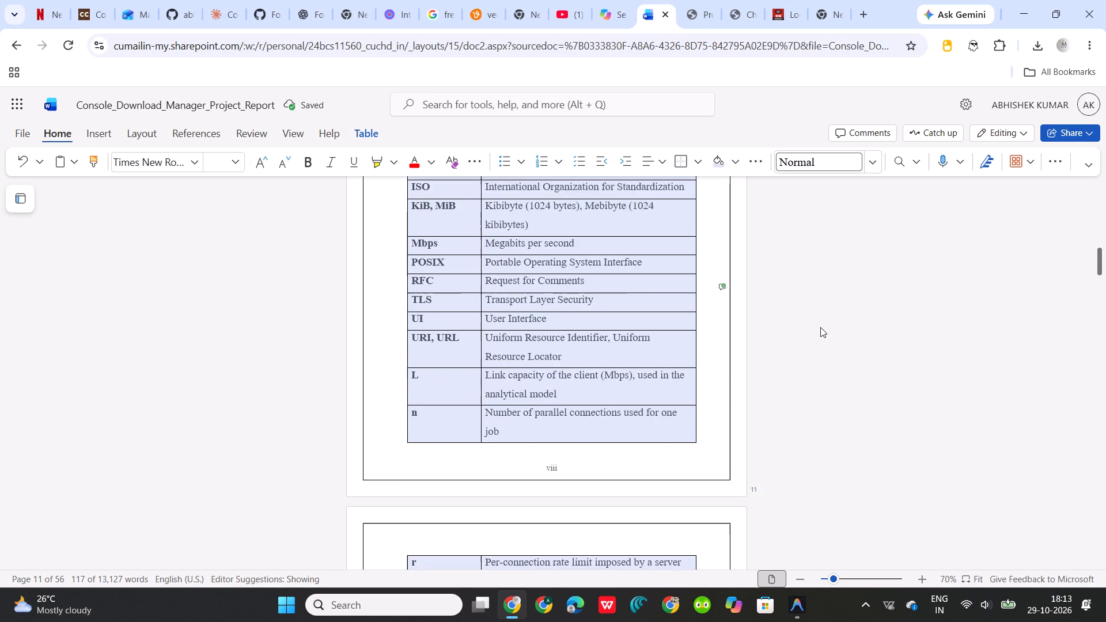
scroll(820, 327, down, 1)
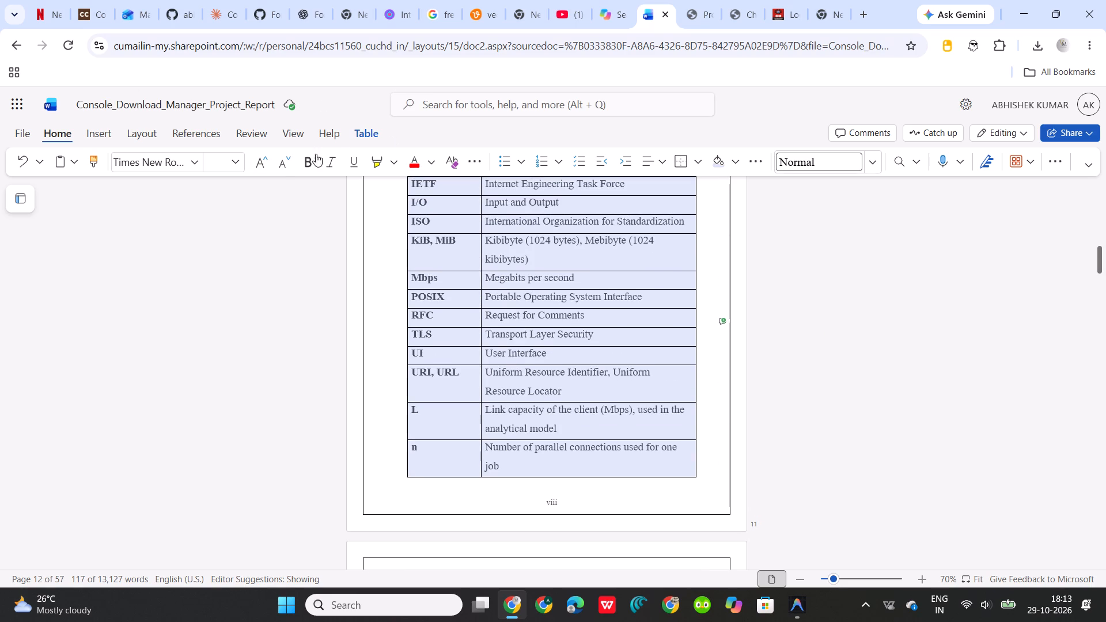
click(288, 159)
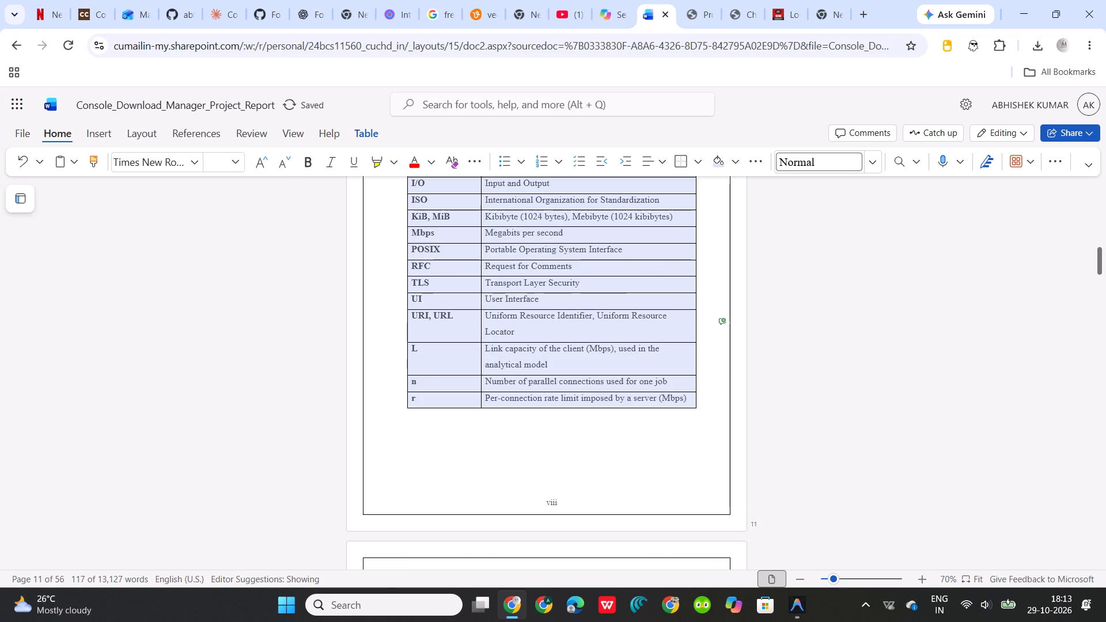
scroll(573, 337, up, 1)
click(819, 333)
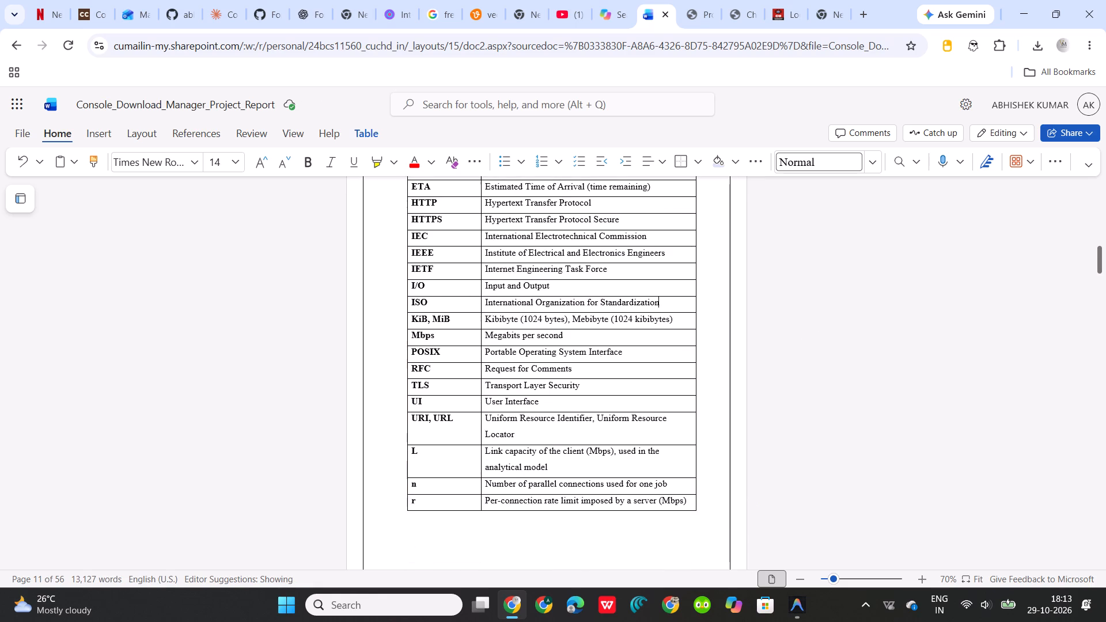
Make "Advanced C Programming" bold in the first paragraph of the Bonafide Certificate.
scroll(643, 378, down, 3)
scroll(643, 378, up, 10)
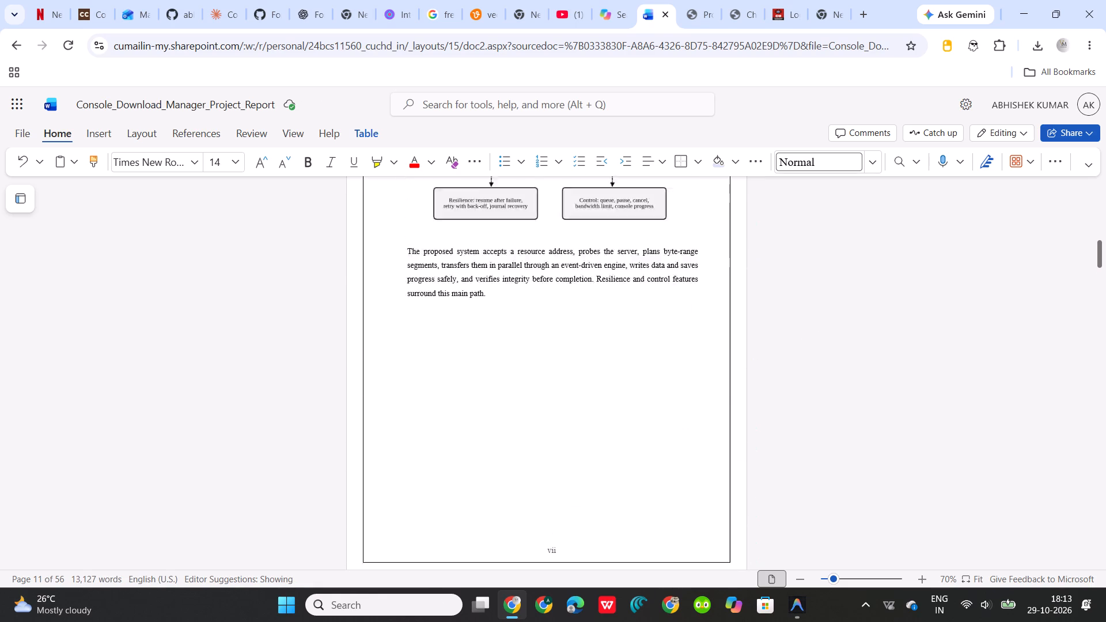
scroll(643, 378, up, 7)
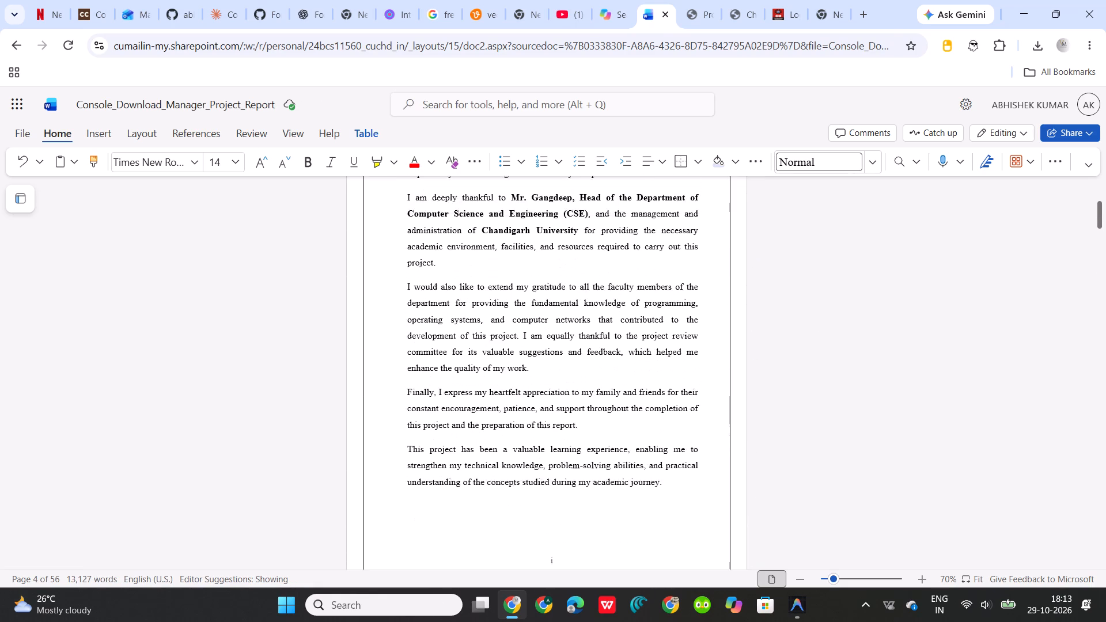
scroll(643, 378, up, 7)
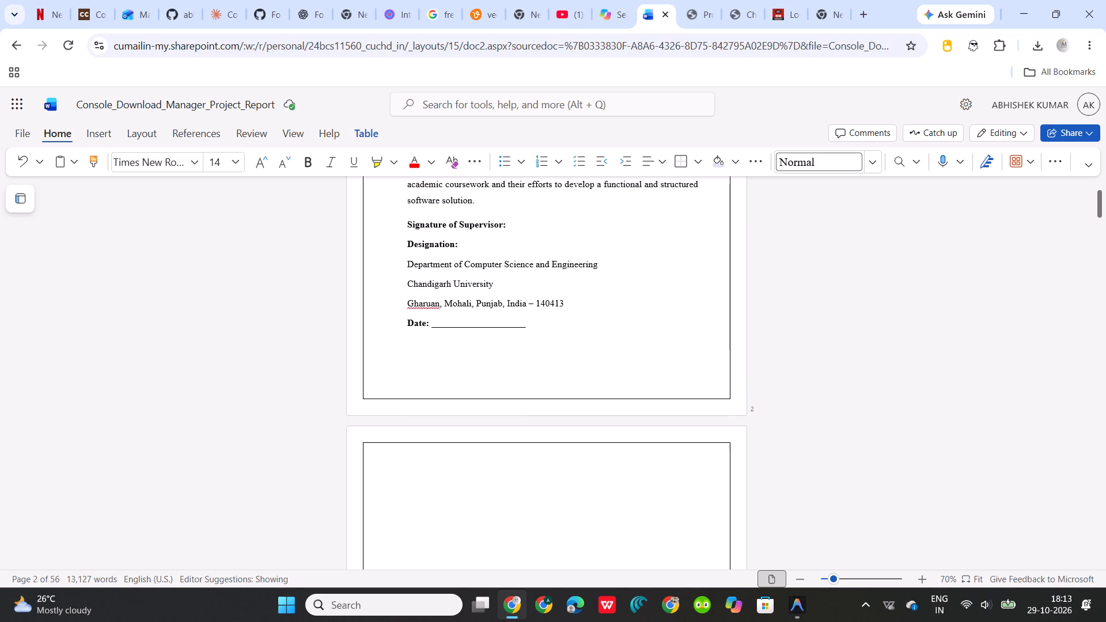
scroll(643, 378, up, 4)
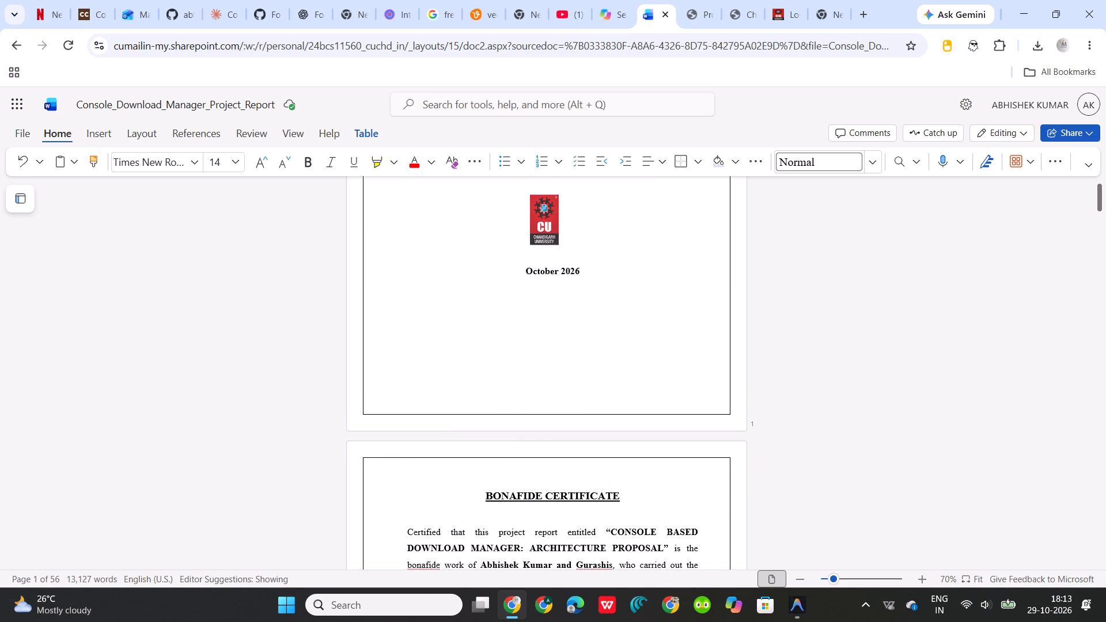
scroll(643, 378, down, 4)
scroll(643, 378, up, 1)
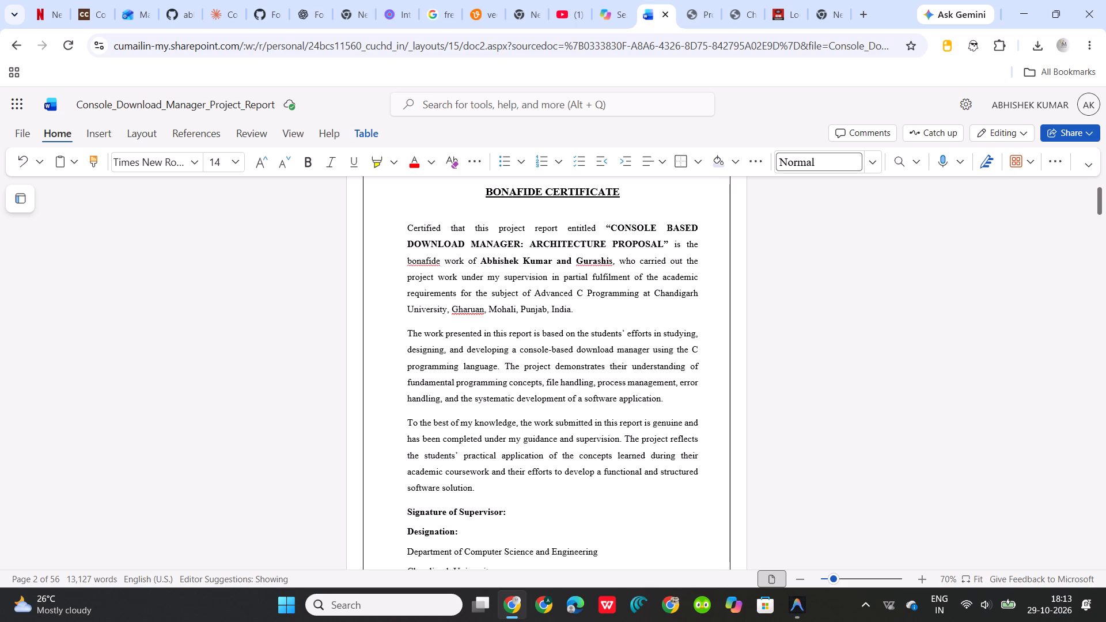
scroll(582, 357, down, 1)
drag(537, 263, 640, 264)
click(764, 236)
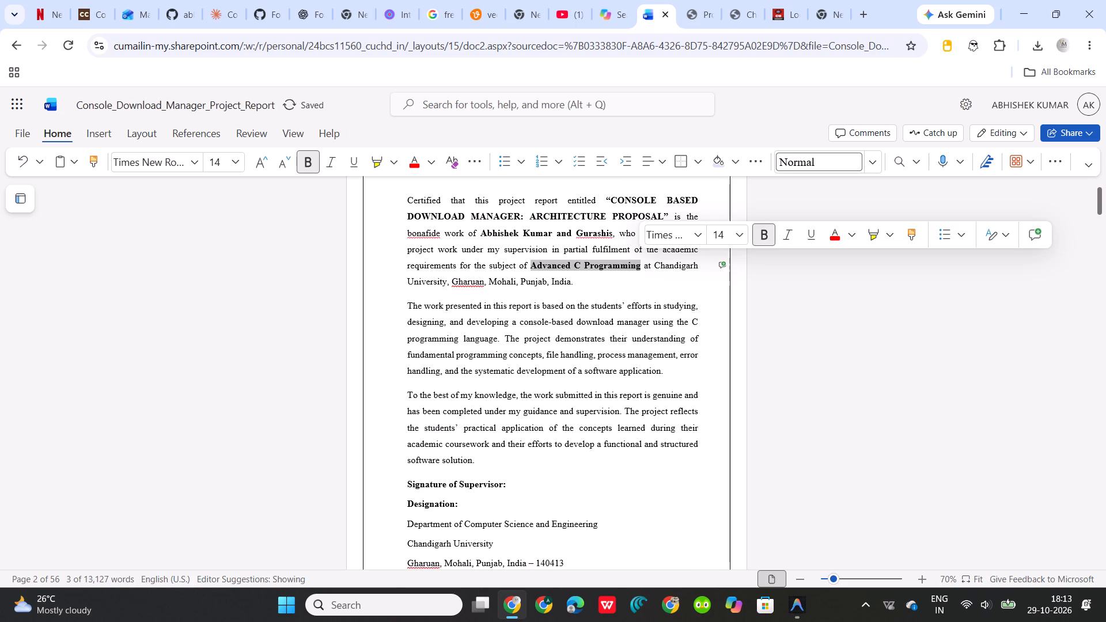
click(611, 314)
Replace the tab before "Page No." in the List of Tables header line with spaces, keeping the heading above the page numbers.
scroll(611, 314, down, 10)
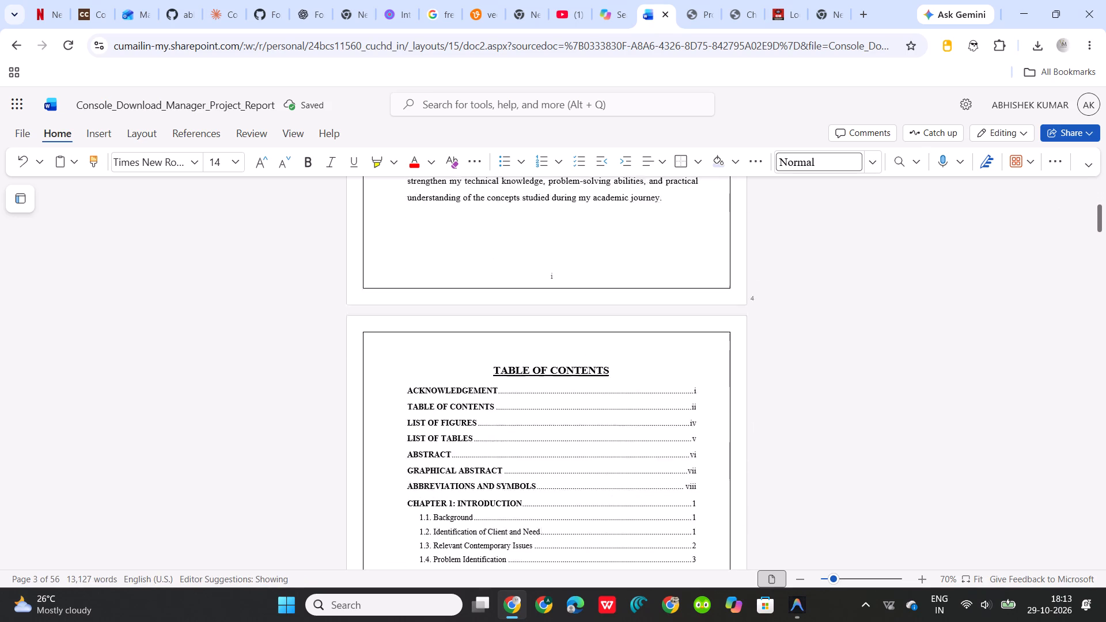
scroll(611, 314, up, 1)
scroll(611, 314, down, 7)
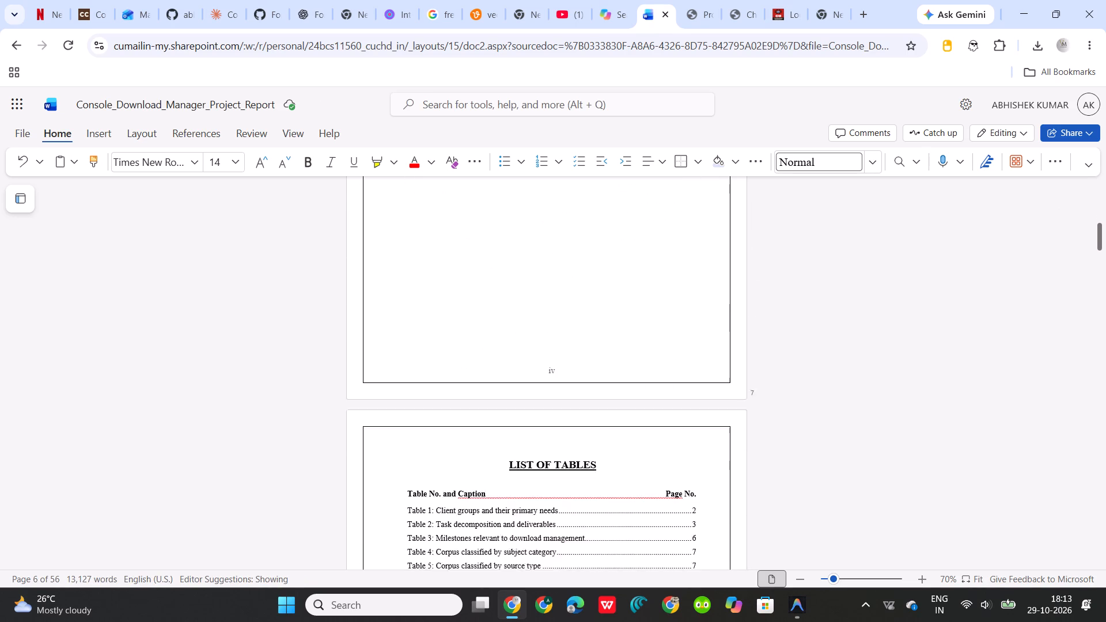
scroll(611, 314, down, 2)
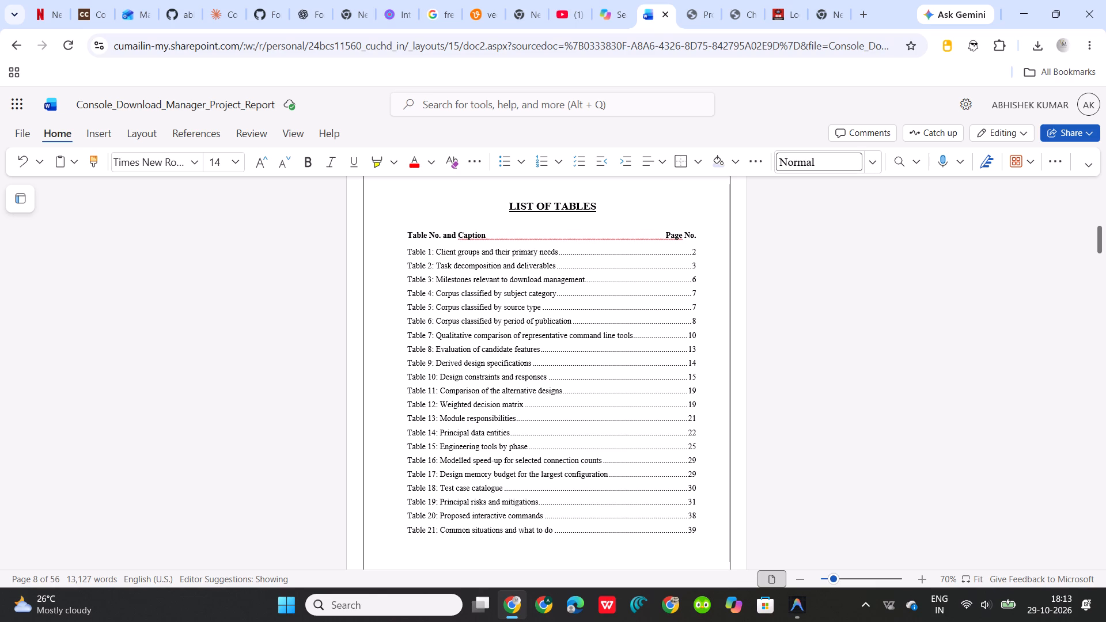
click(665, 238)
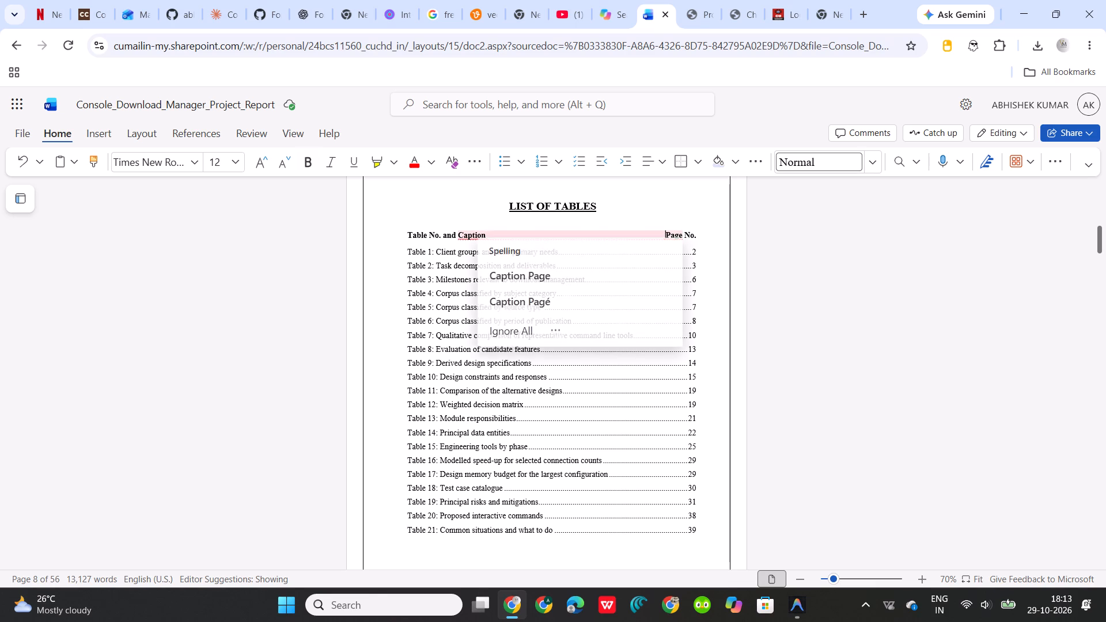
key(BackSpace)
key(space)
key(space)
key(space)
key(space)
key(space)
key(space)
key(space)
key(space)
key(space)
key(space)
key(space)
key(space)
key(space)
key(space)
key(space)
key(space)
key(space)
key(space)
key(space)
key(space)
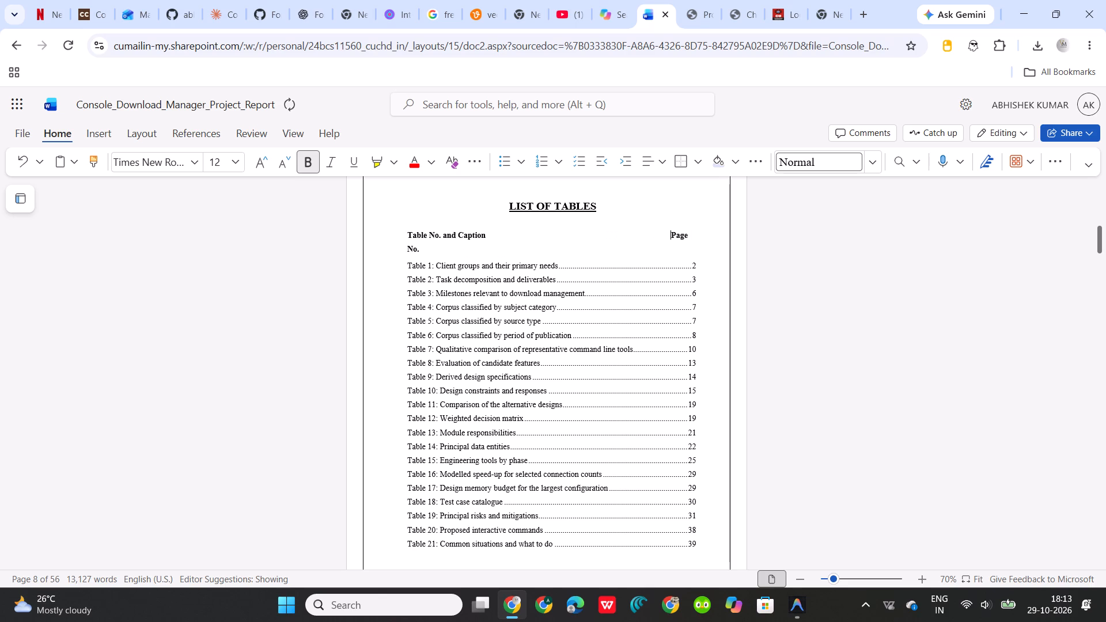
key(BackSpace)
key(BackSpace)
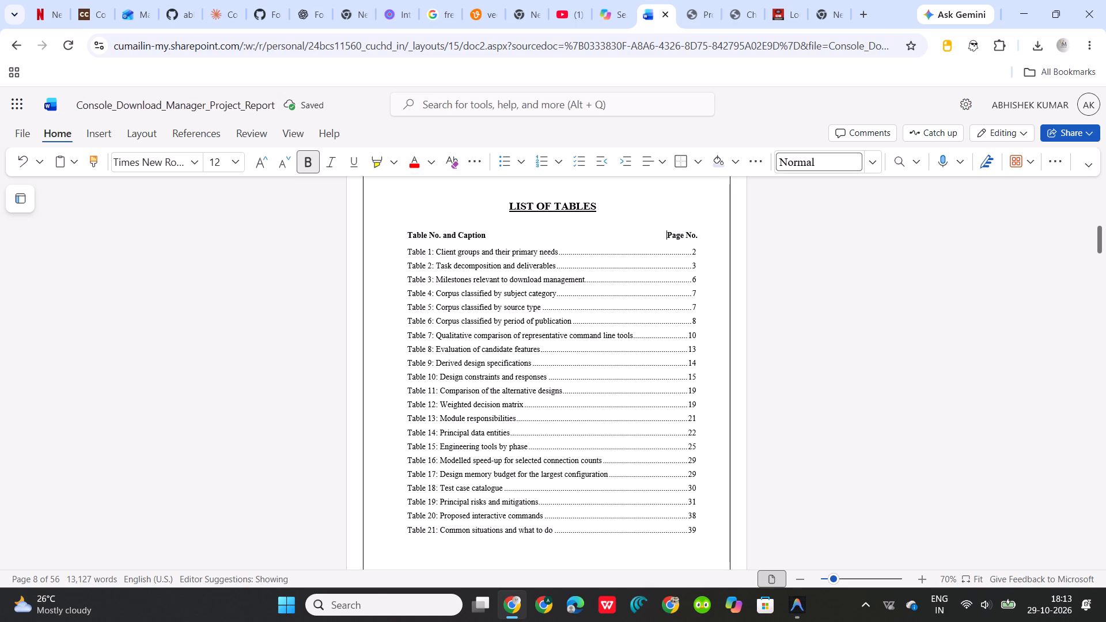
Delete "and Caption" from the List of Tables header line, leaving "Table No.".
click(487, 232)
key(BackSpace)
key(BackSpace)
key(BackSpace)
key(BackSpace)
key(BackSpace)
key(BackSpace)
key(BackSpace)
key(BackSpace)
key(BackSpace)
key(BackSpace)
key(BackSpace)
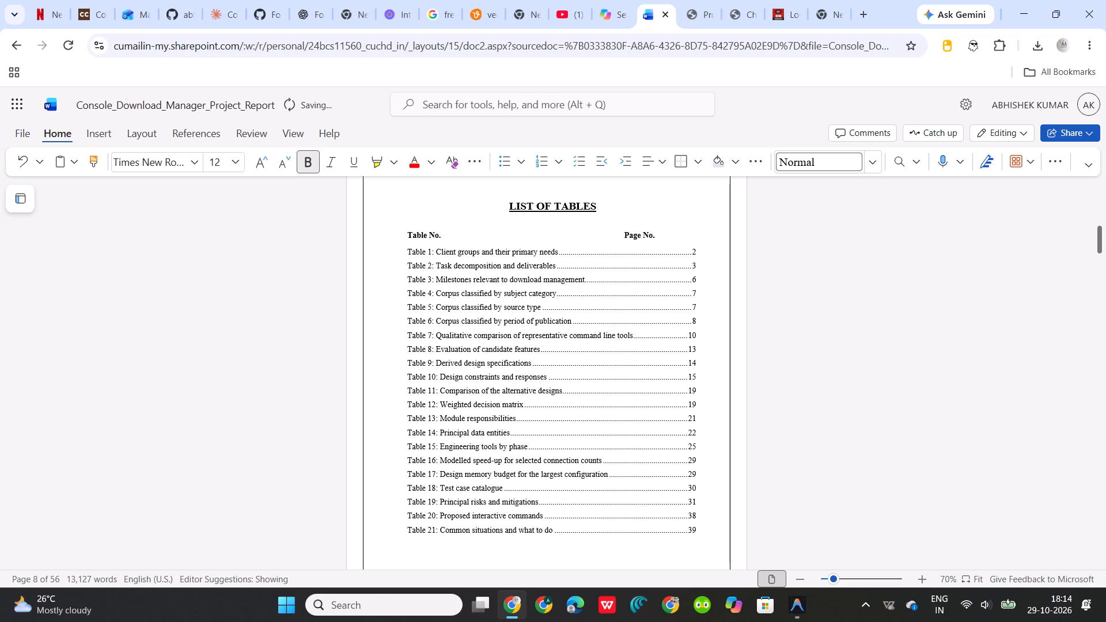
Add spaces before "Page No." in the List of Tables header line until it sits above the page numbers on one line.
click(622, 237)
key(space)
key(space)
key(space)
key(space)
key(space)
key(space)
key(space)
key(space)
key(space)
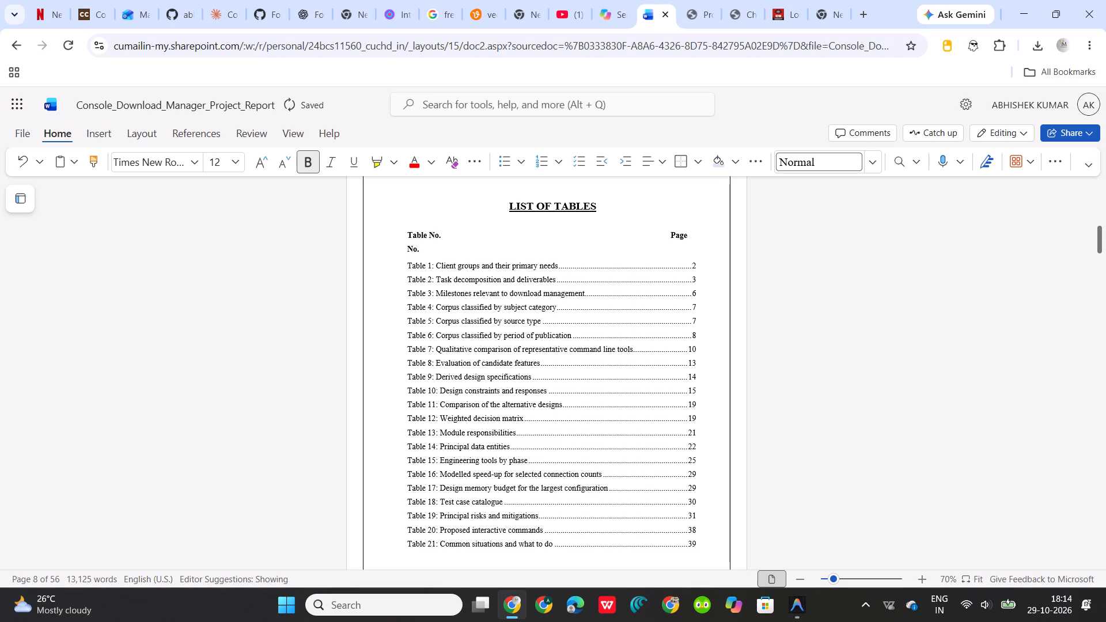
key(BackSpace)
key(BackSpace)
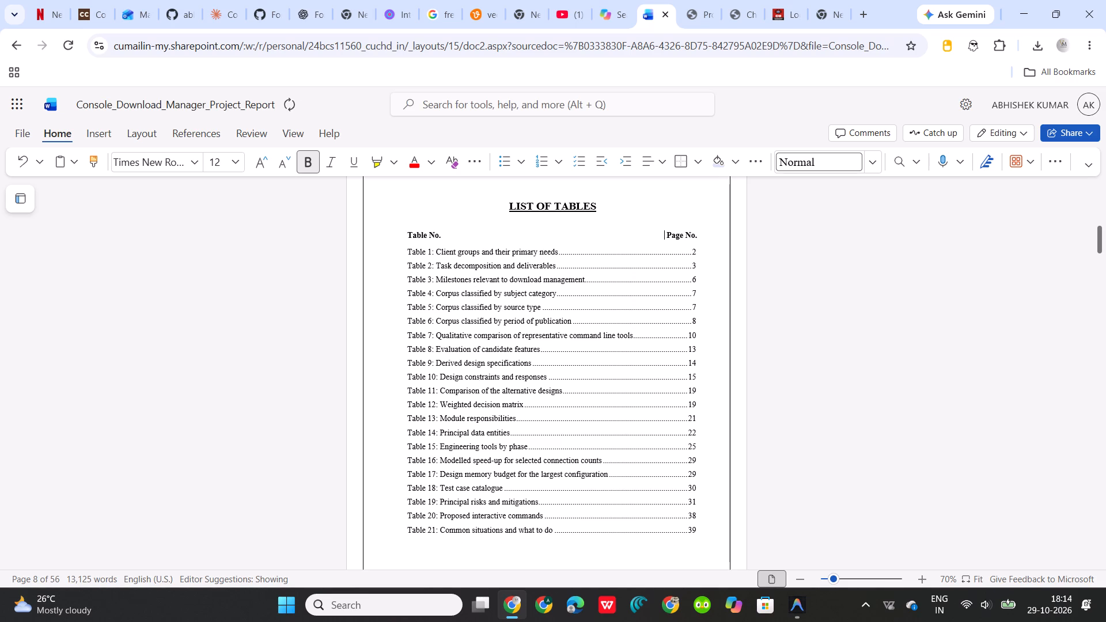
Left-align the "October 2026" date line on the cover page.
scroll(408, 248, down, 1)
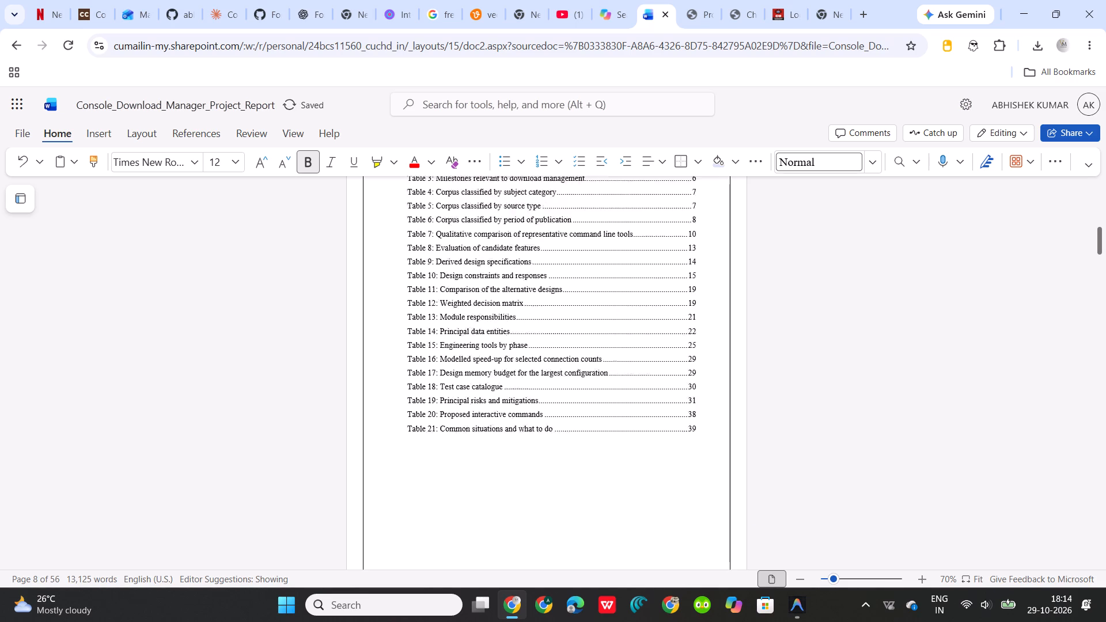
scroll(408, 248, down, 6)
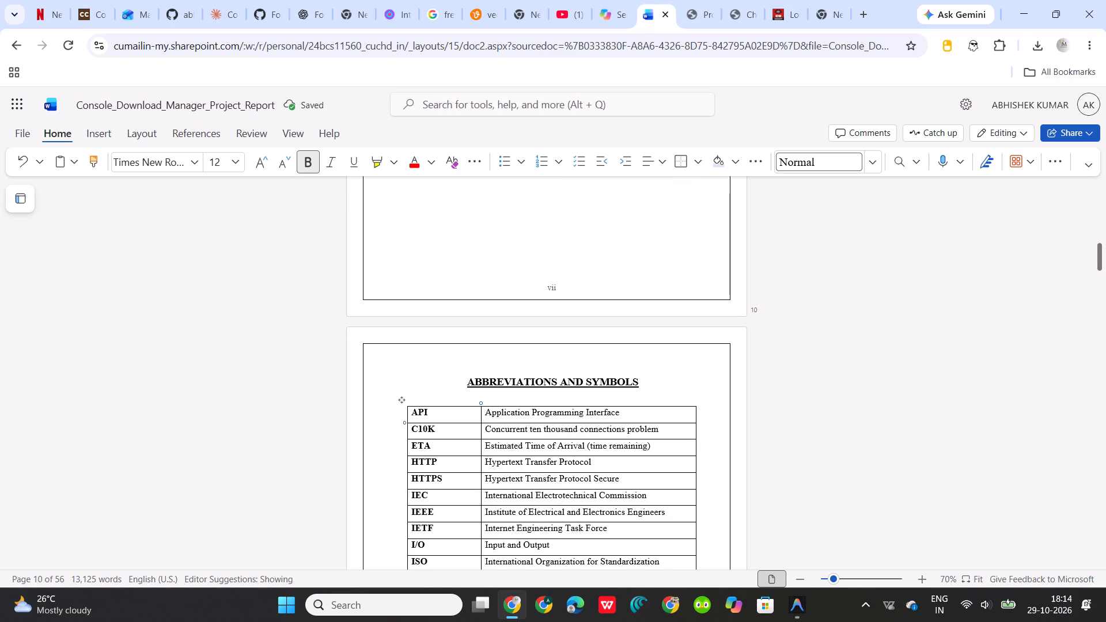
scroll(413, 407, up, 17)
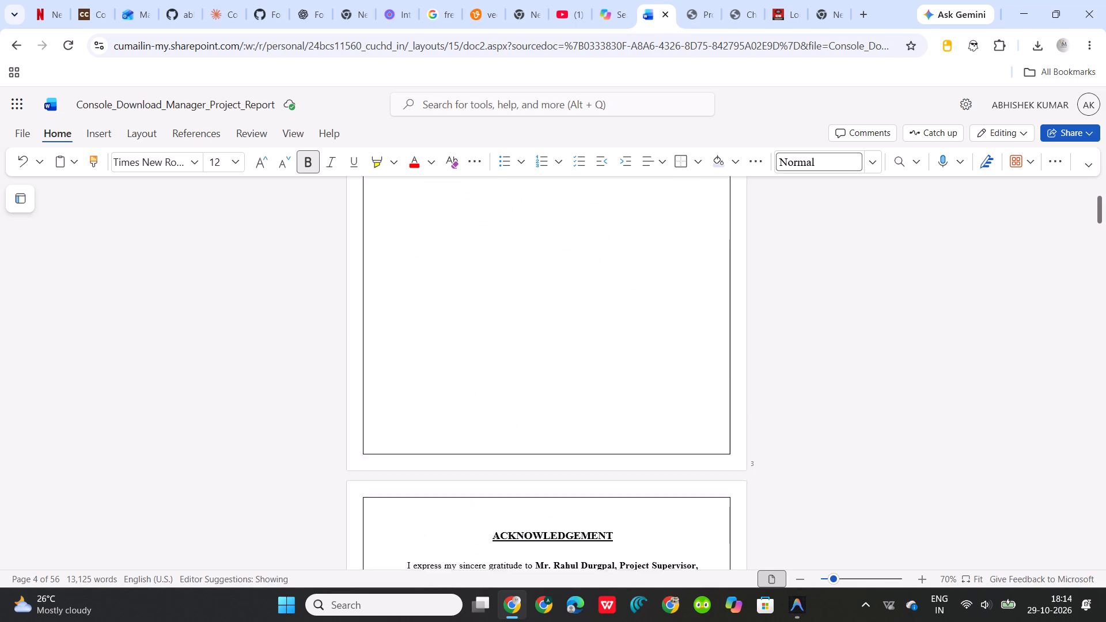
scroll(413, 407, up, 6)
scroll(413, 407, down, 1)
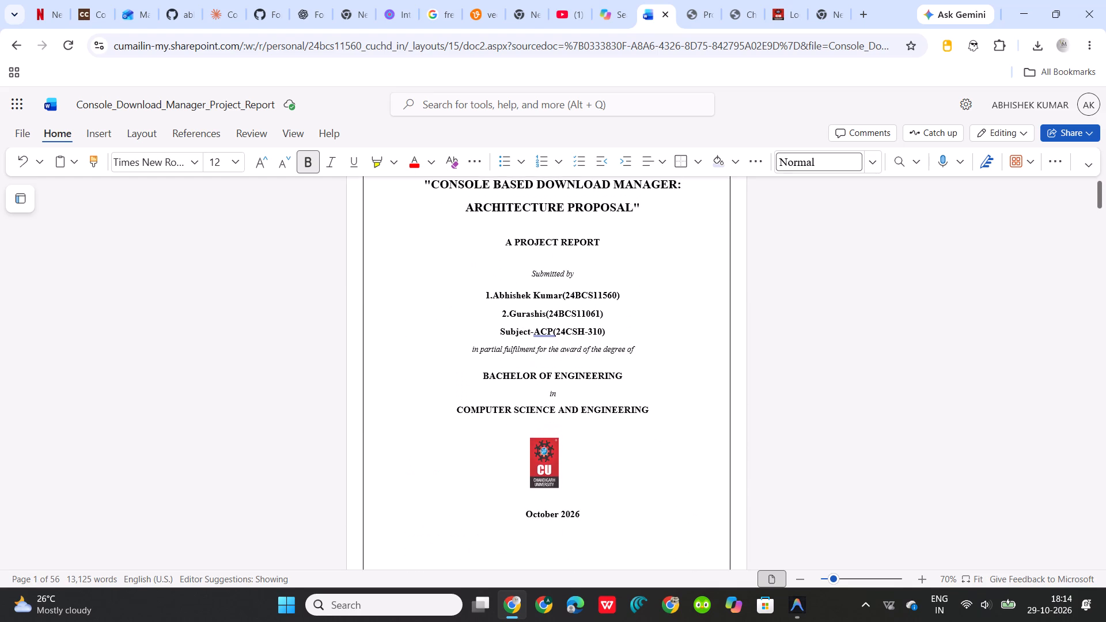
scroll(413, 407, down, 1)
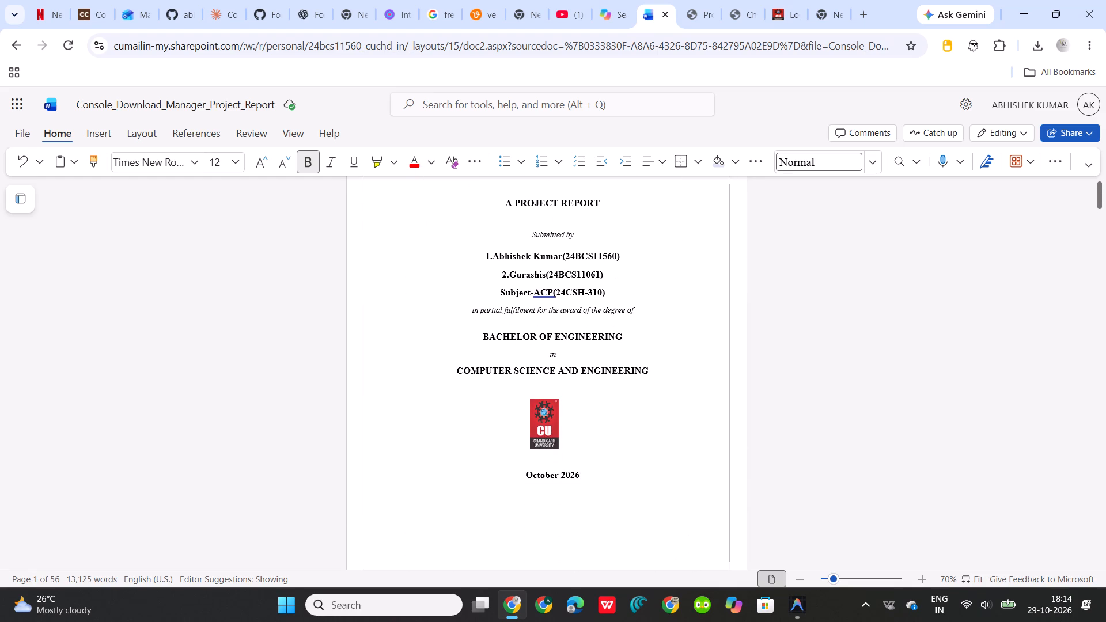
drag(578, 476, 517, 474)
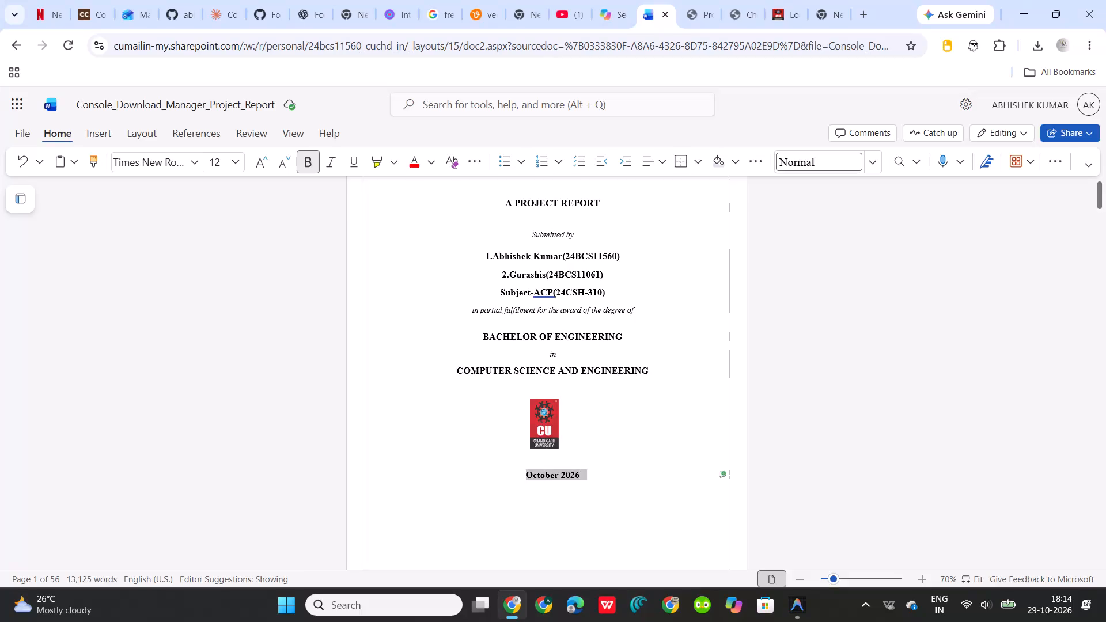
drag(517, 474, 513, 475)
click(658, 158)
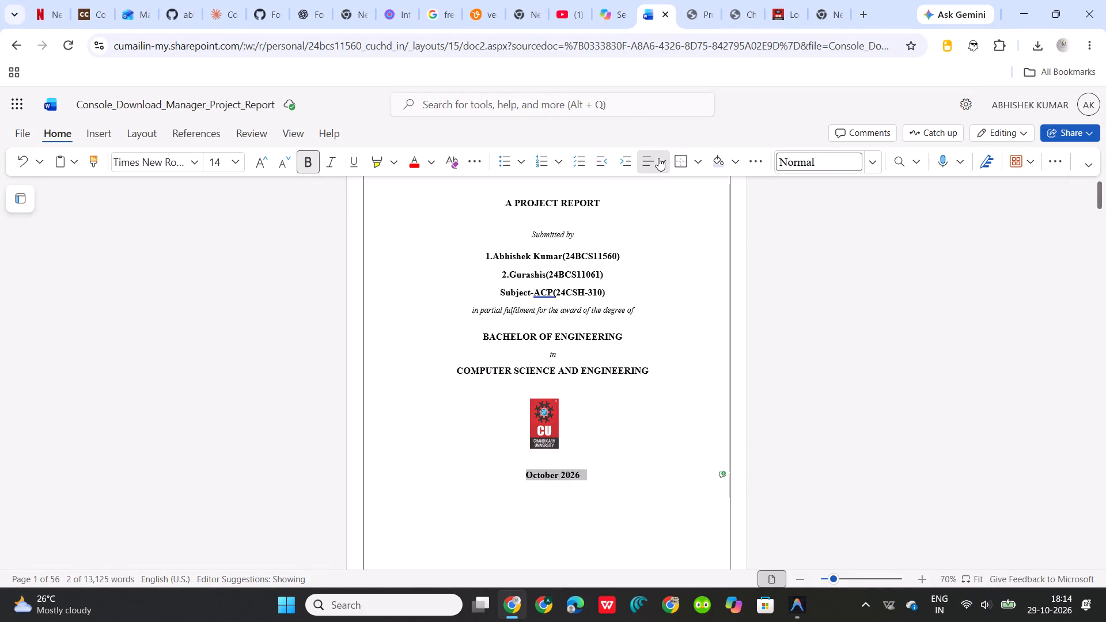
click(681, 216)
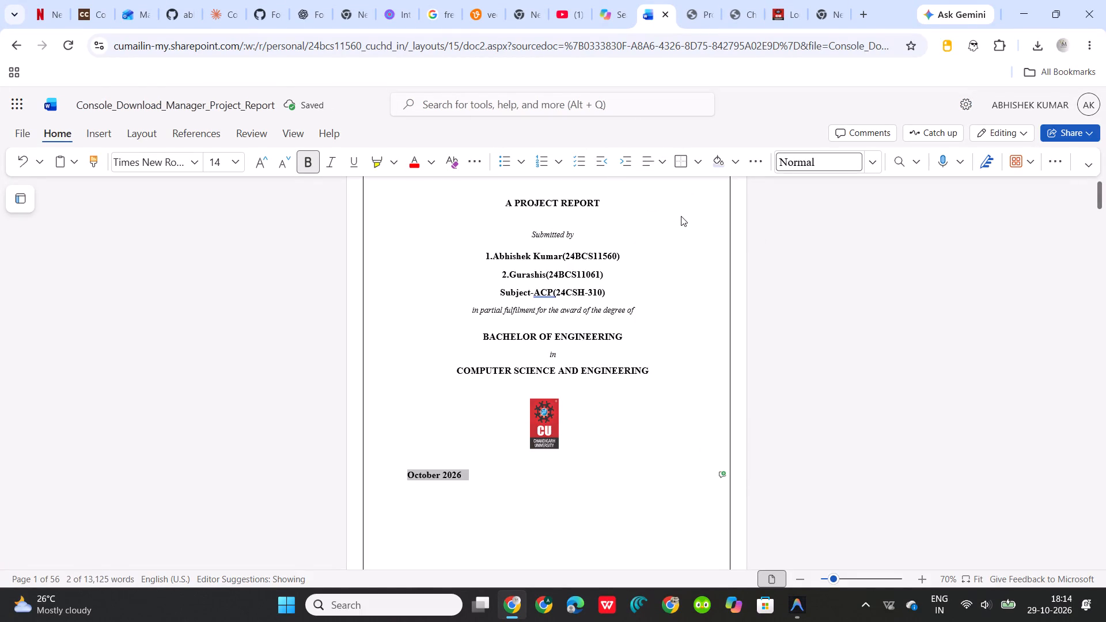
Insert spaces before "October 2026" on the cover page until the date is centred beneath the university logo.
click(410, 477)
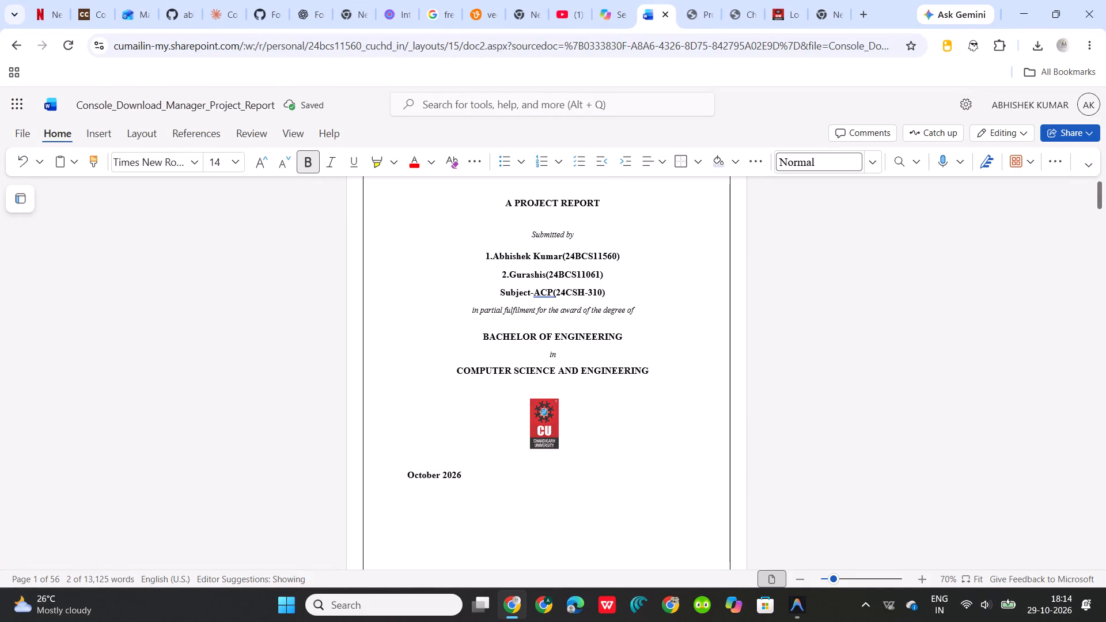
key(space)
key(space)
key(space)
key(space)
key(space)
key(space)
key(space)
key(space)
key(space)
key(space)
key(space)
key(space)
key(space)
key(space)
key(space)
key(space)
key(space)
key(space)
key(space)
key(space)
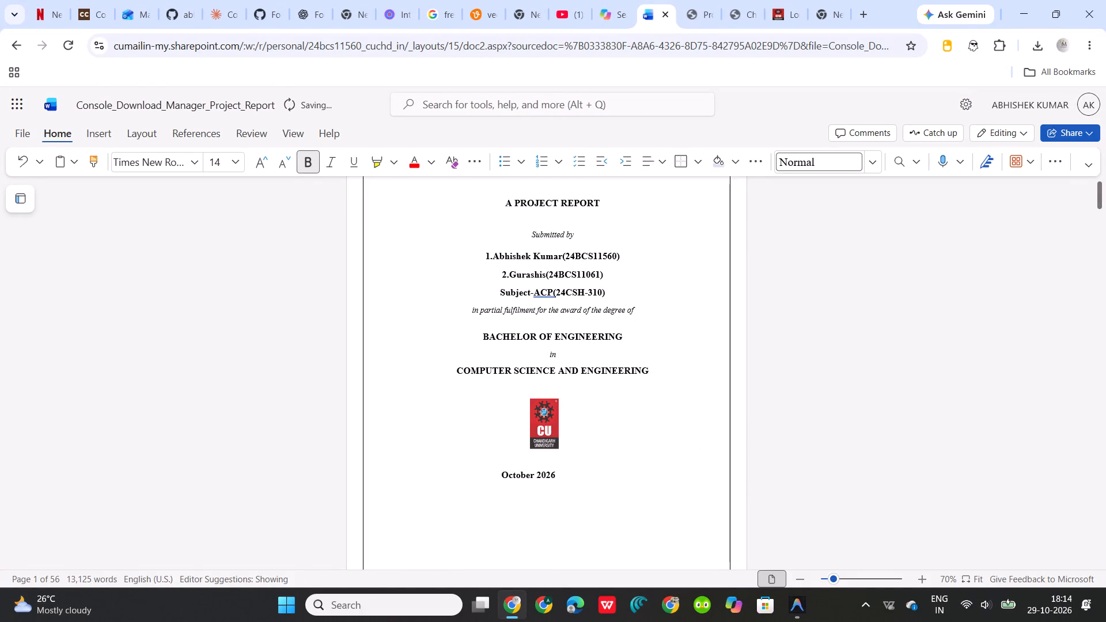
key(BackSpace)
key(BackSpace)
key(BackSpace)
key(BackSpace)
key(BackSpace)
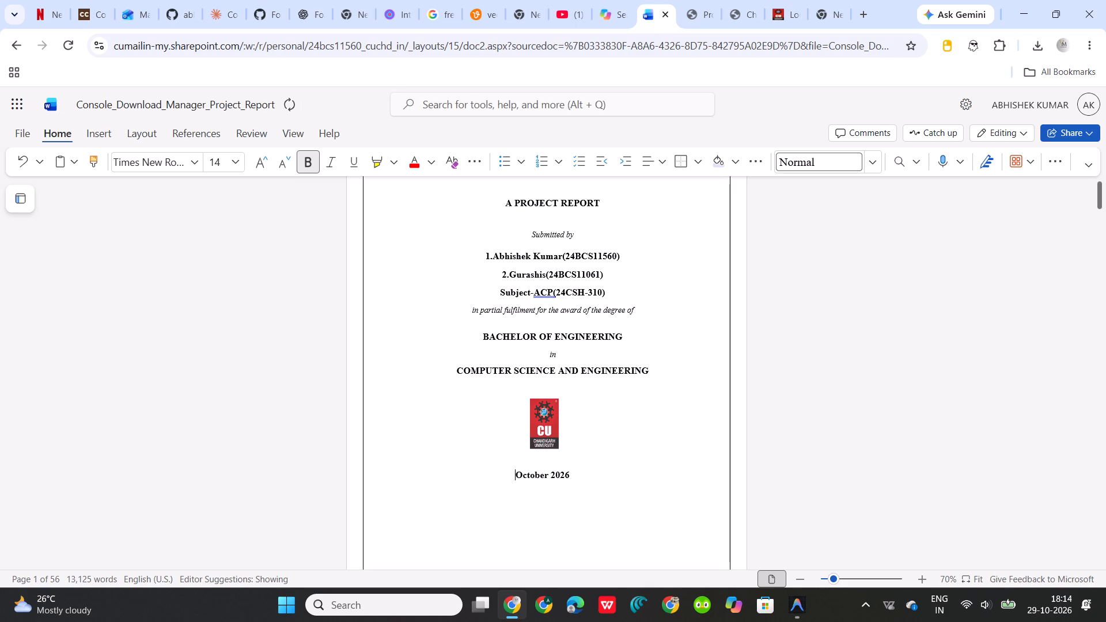
key(space)
key(space)
key(BackSpace)
Review the cover page, Bonafide Certificate and Acknowledgement pages for layout.
scroll(471, 533, up, 1)
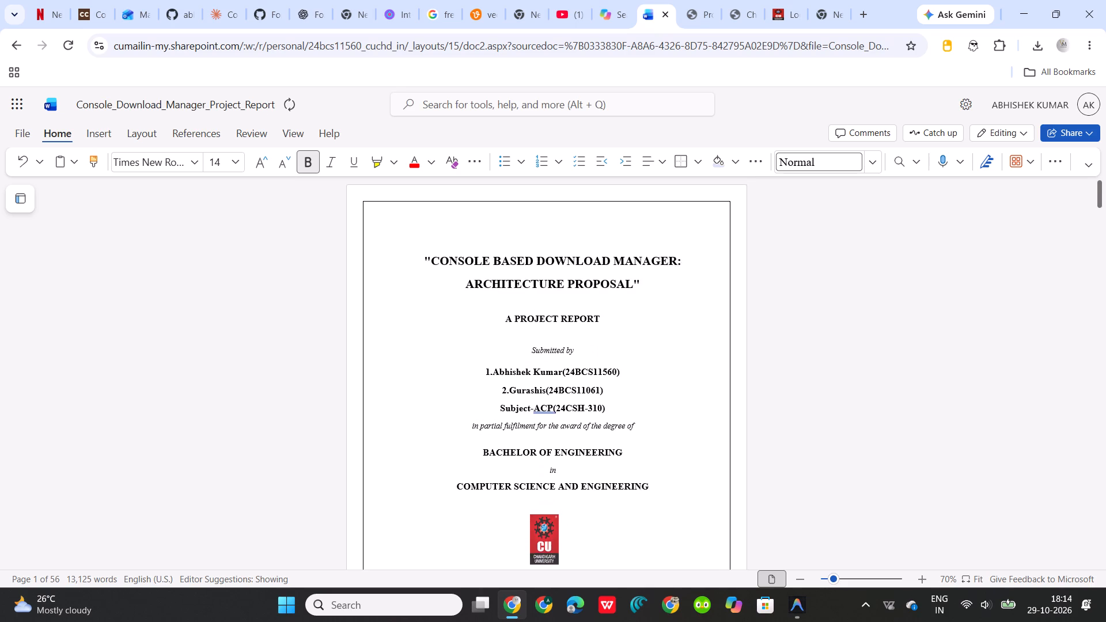
scroll(471, 533, up, 1)
scroll(471, 533, down, 2)
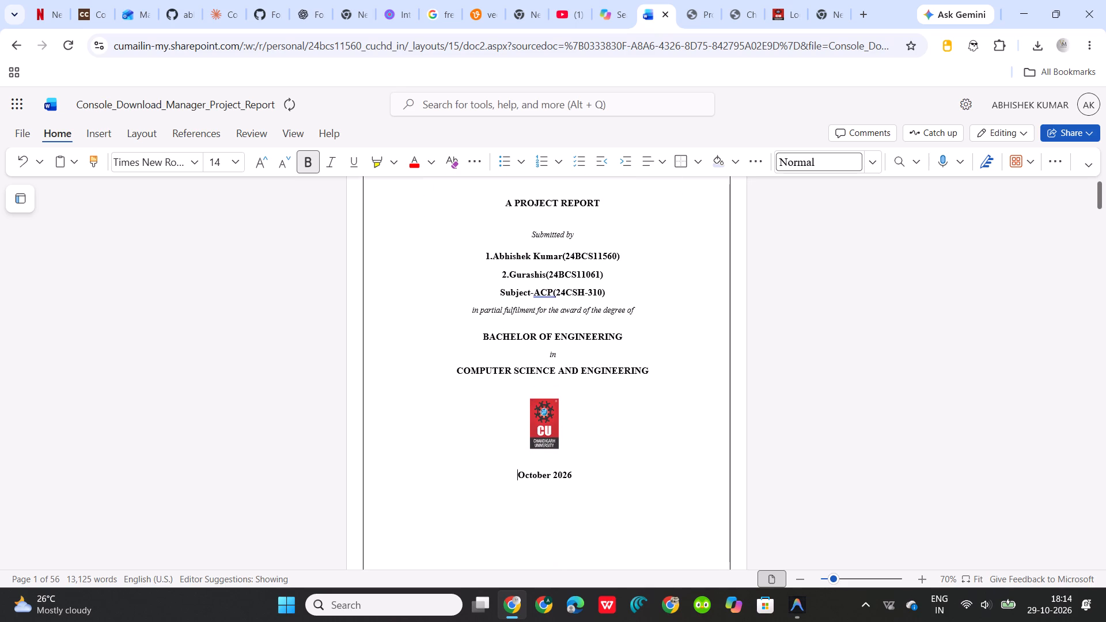
scroll(471, 533, down, 3)
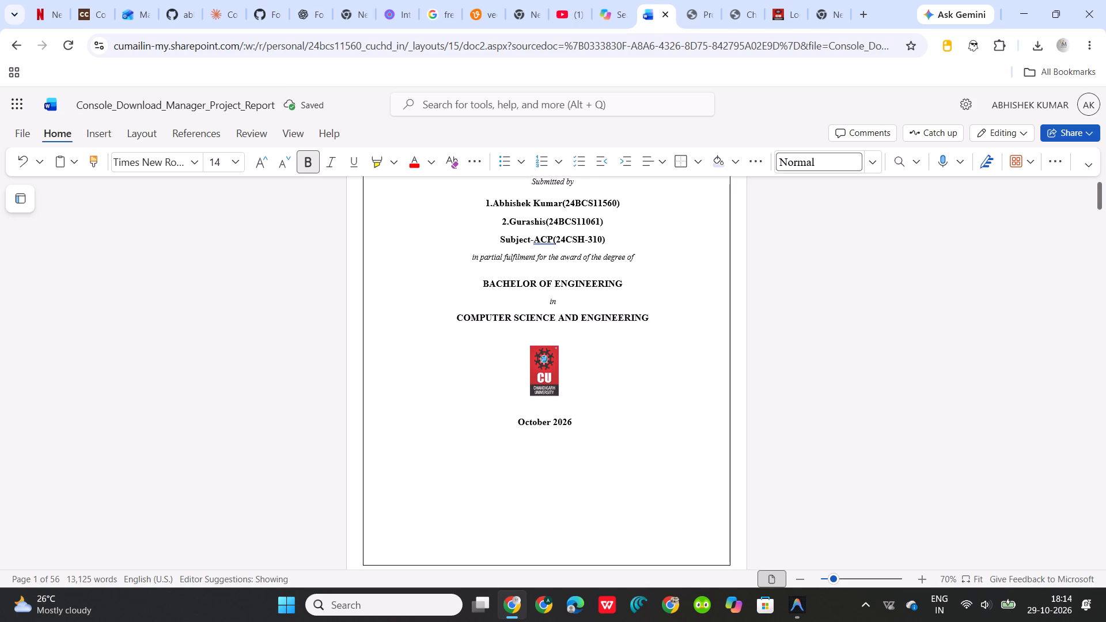
scroll(471, 533, down, 1)
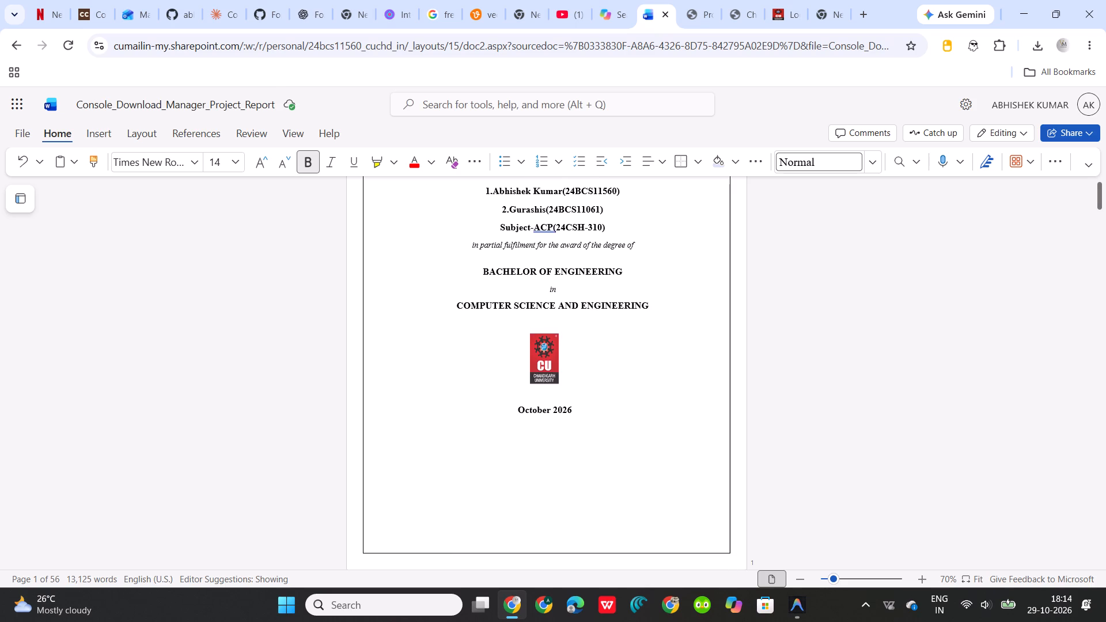
scroll(471, 533, down, 4)
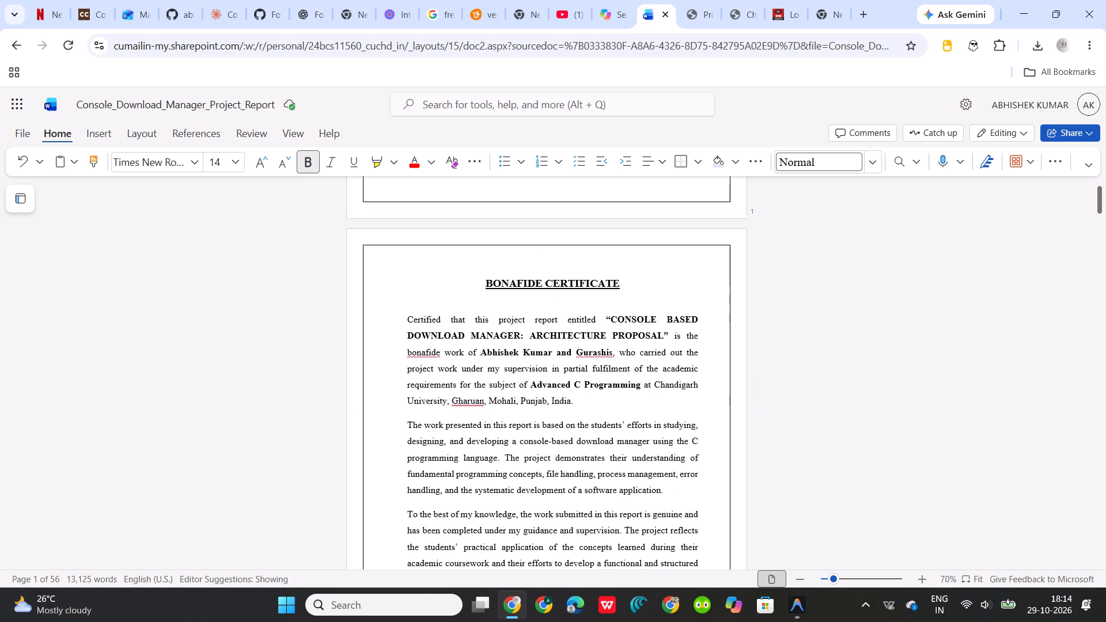
scroll(471, 533, down, 6)
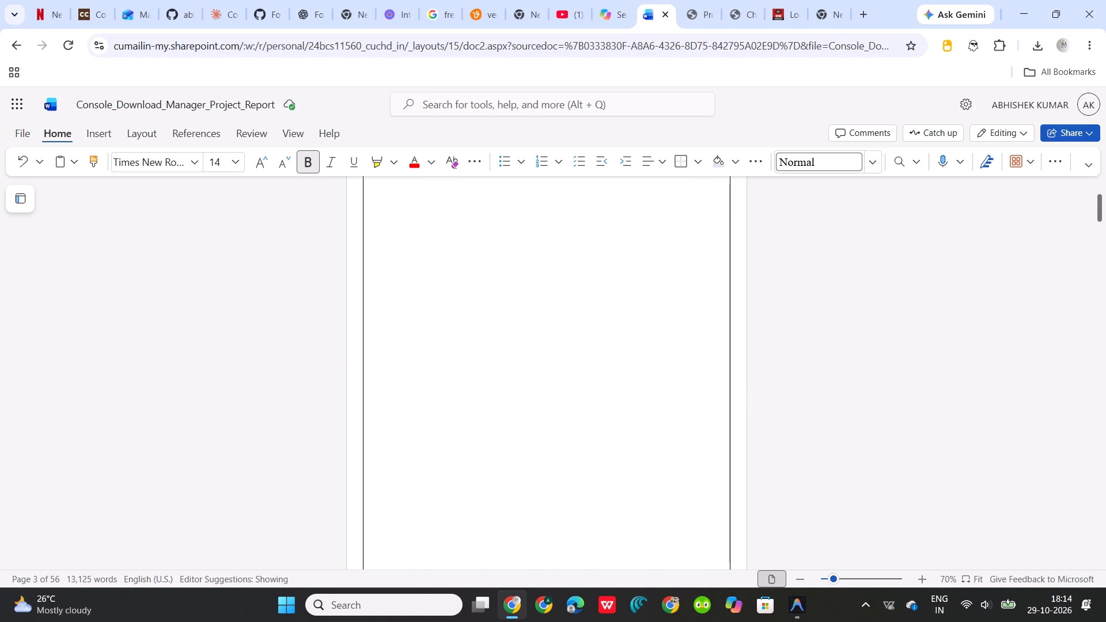
scroll(471, 533, down, 2)
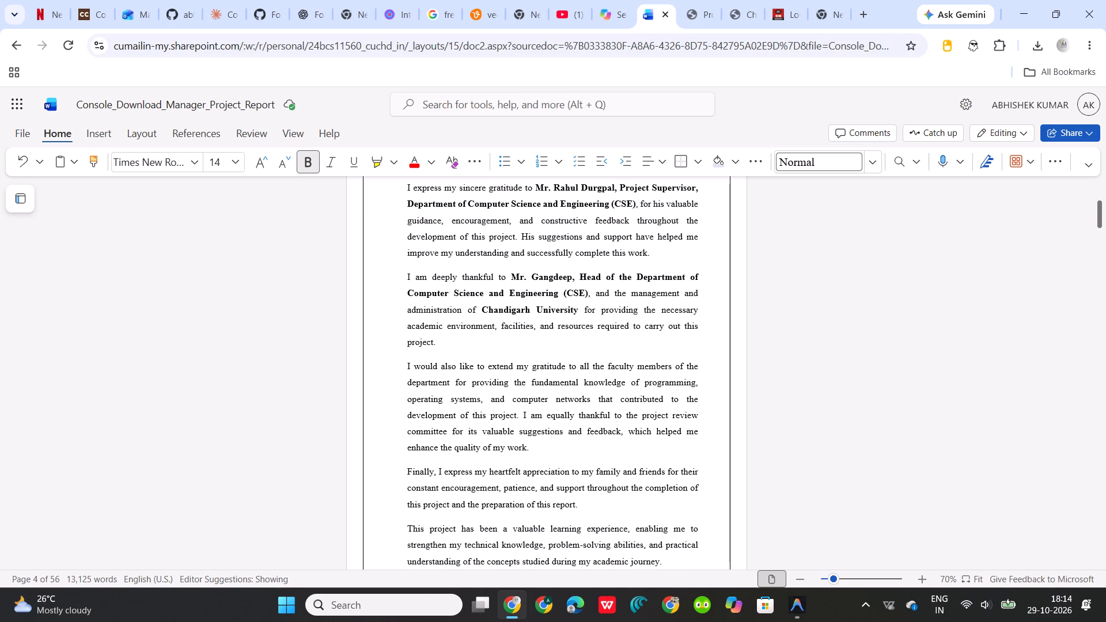
Check the cover page in the report's print preview, and close the preview without saving a PDF.
key(ctrl+p)
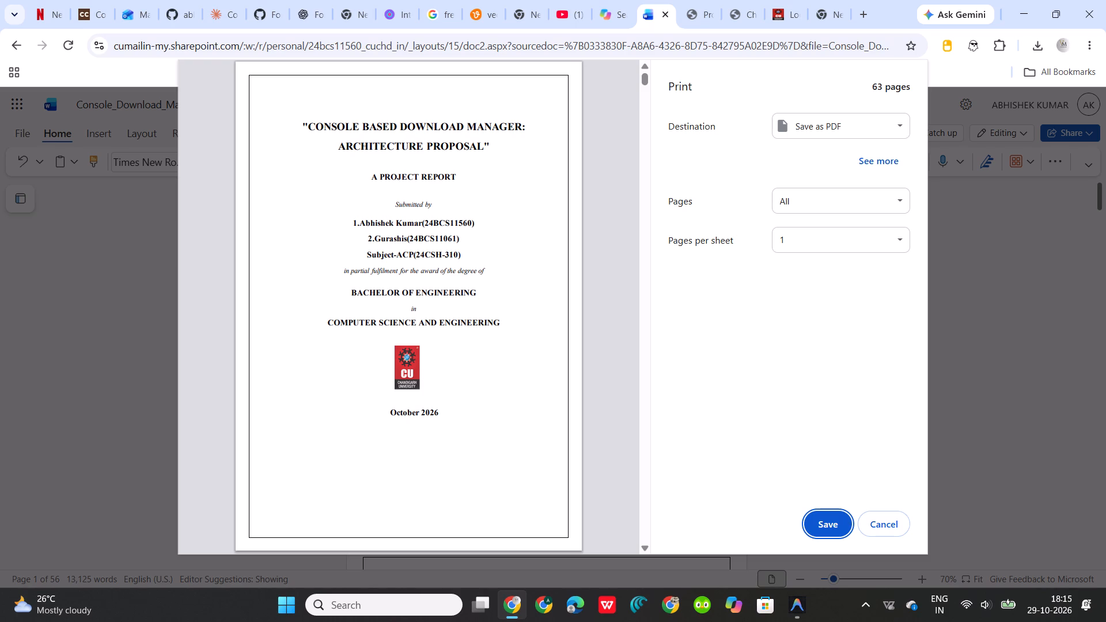
click(881, 521)
Set the font size of "A PROJECT REPORT" on the cover page to 18.
scroll(640, 230, up, 6)
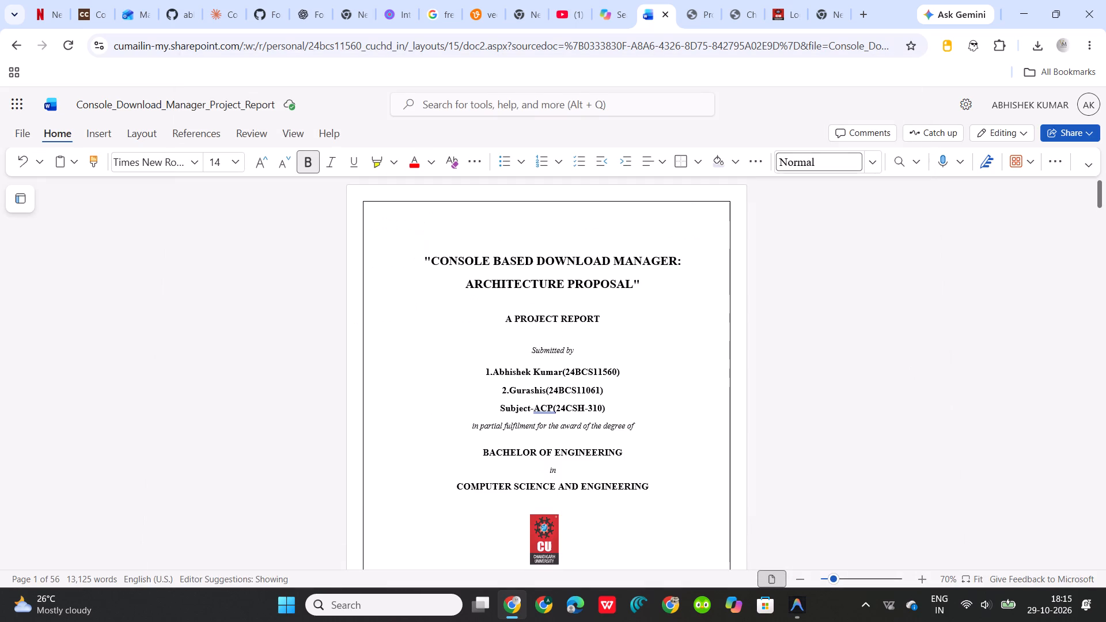
drag(518, 254, 586, 262)
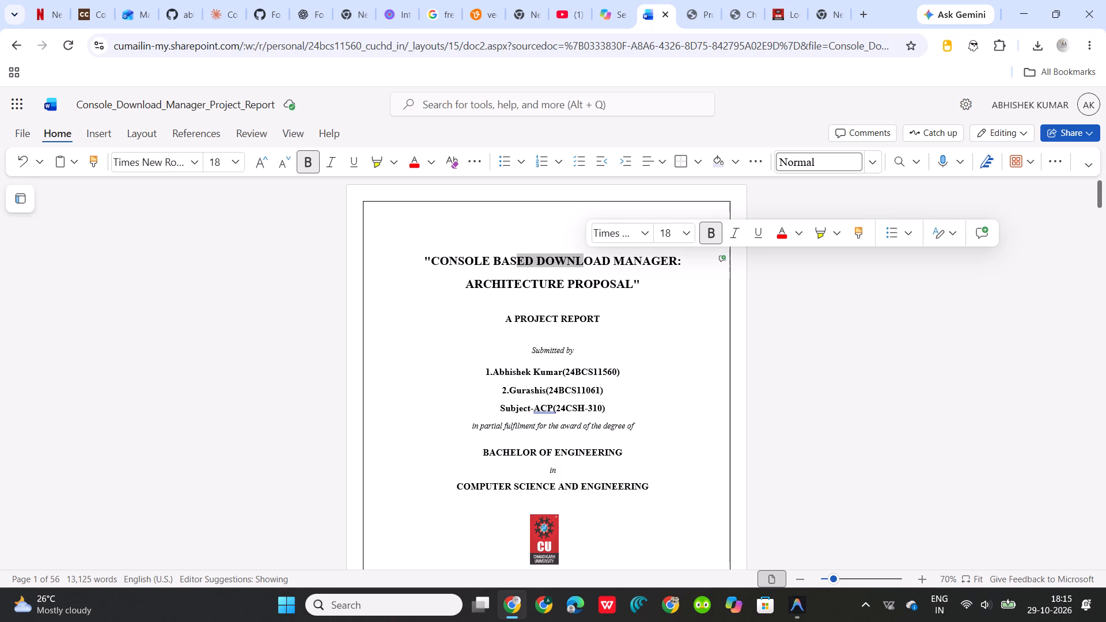
click(593, 263)
drag(505, 319, 607, 329)
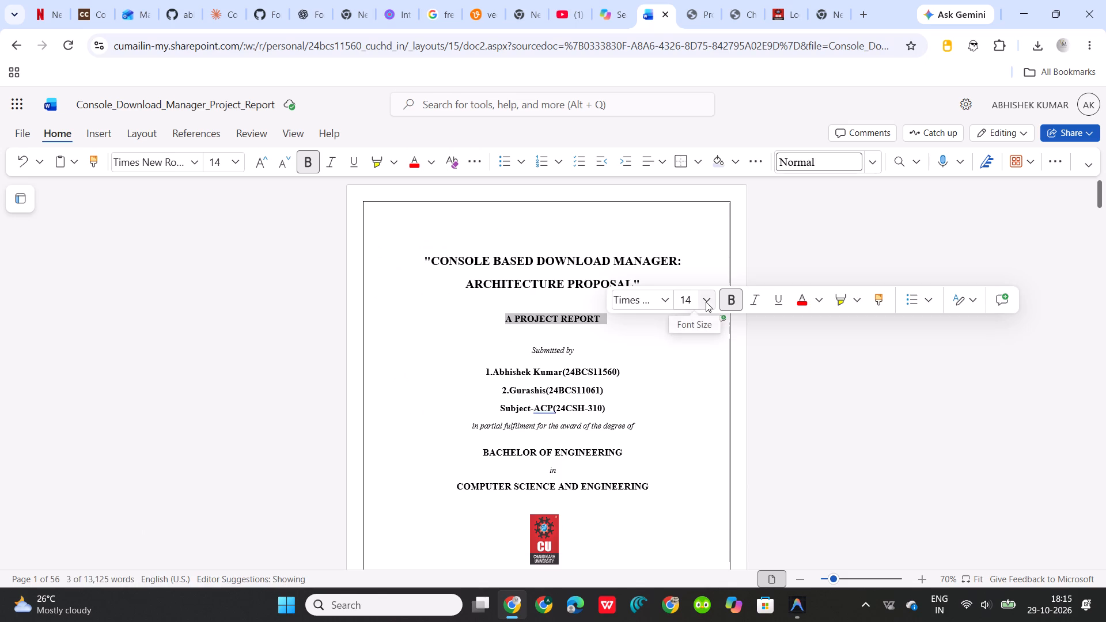
click(706, 302)
click(733, 407)
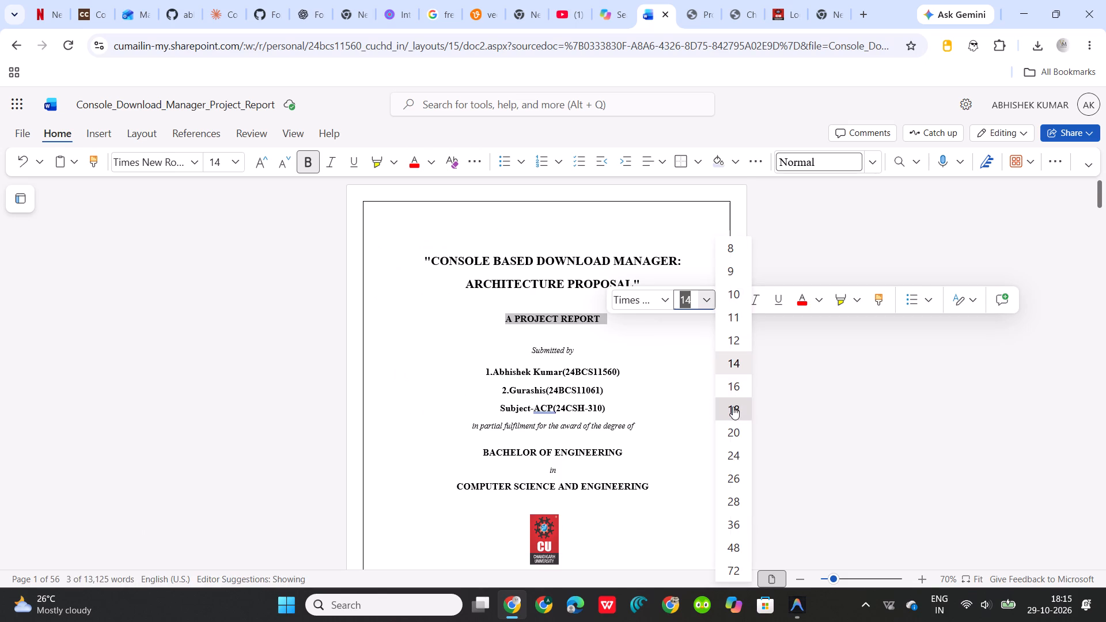
Check the cover page and Bonafide Certificate in the report's print preview, and close the preview without saving a PDF.
click(634, 318)
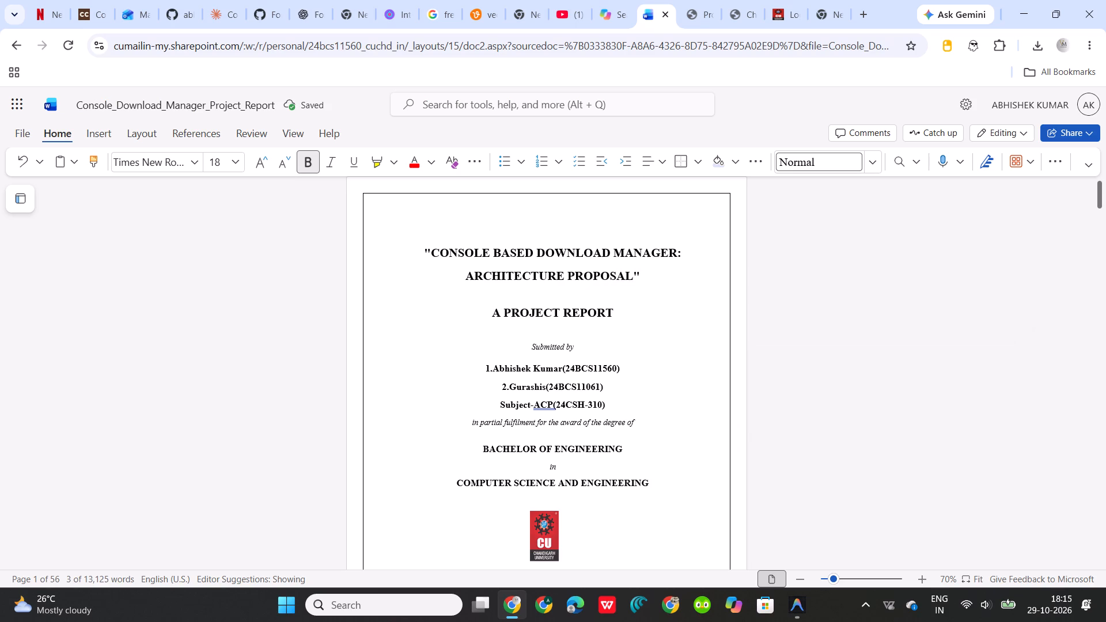
scroll(634, 318, down, 2)
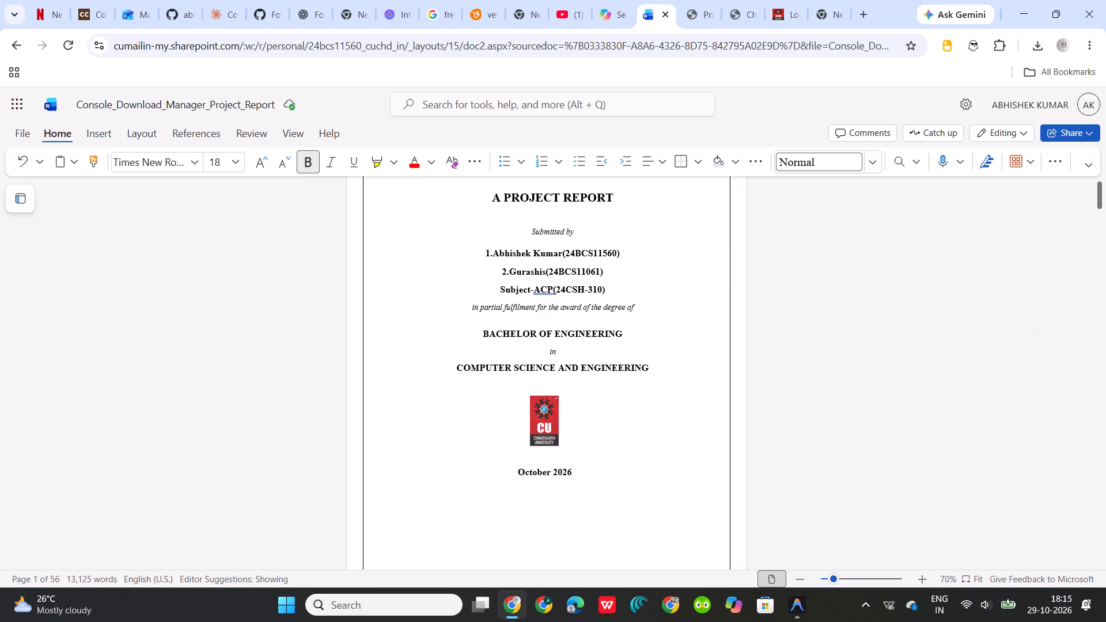
scroll(634, 318, down, 1)
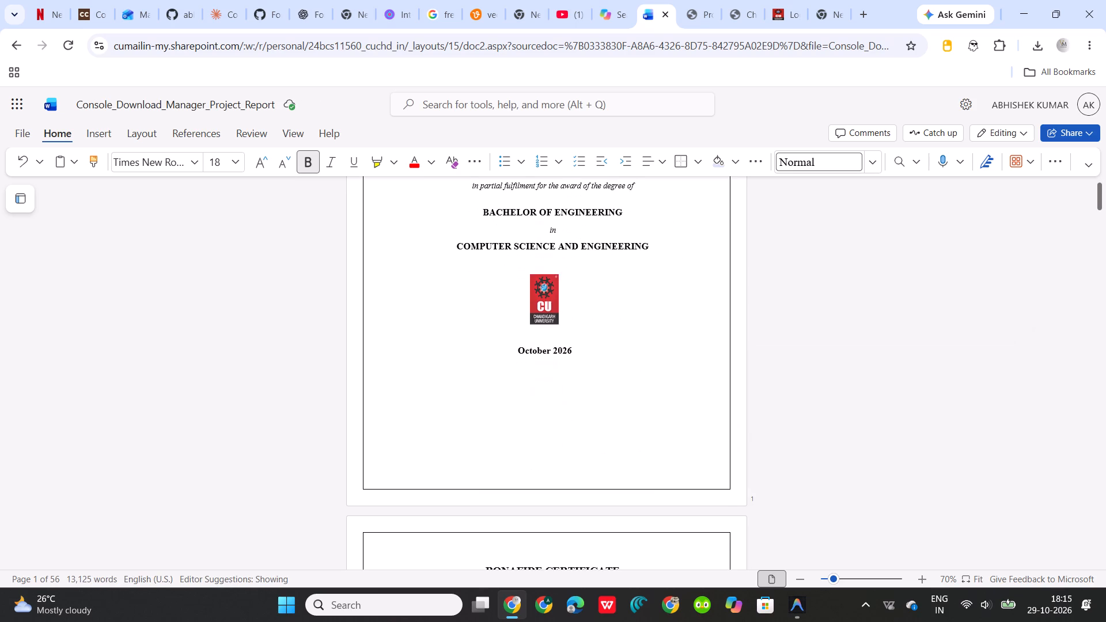
key(ctrl+p)
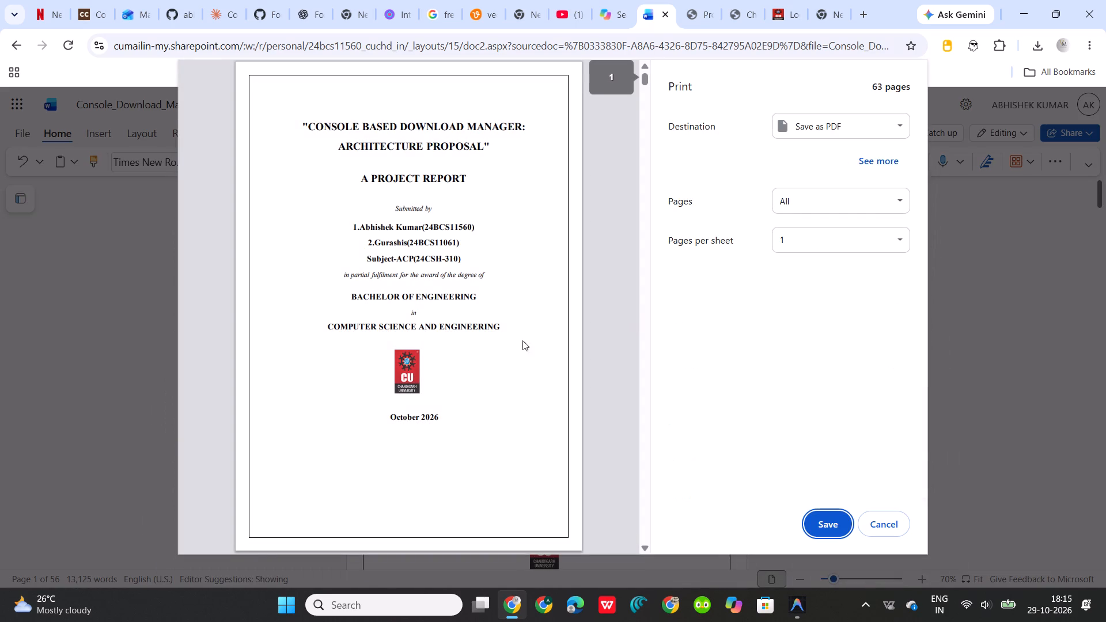
scroll(498, 343, down, 5)
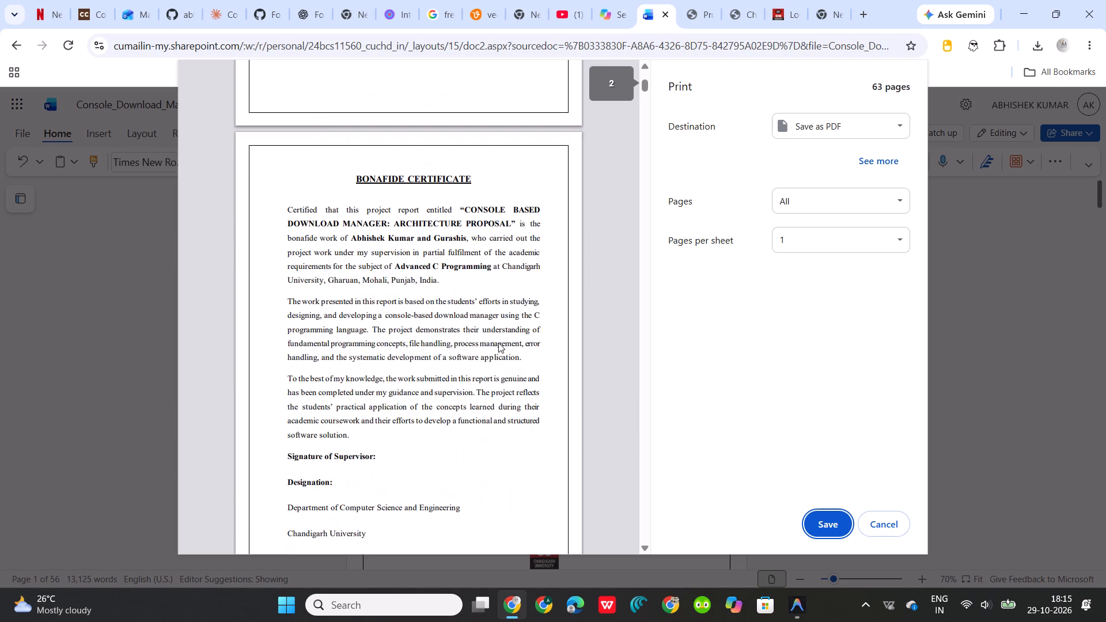
scroll(498, 343, down, 1)
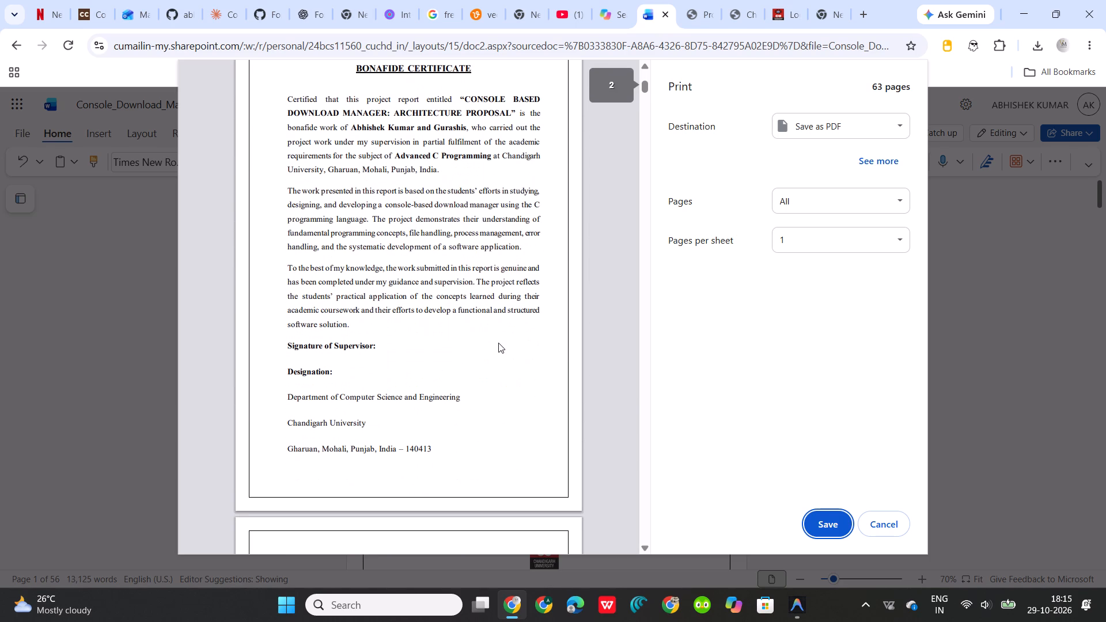
click(907, 517)
Set the line spacing of the Bonafide Certificate's lines from "Signature of Supervisor:" through "Date:" to 1, after trying 1.15.
scroll(634, 507, down, 7)
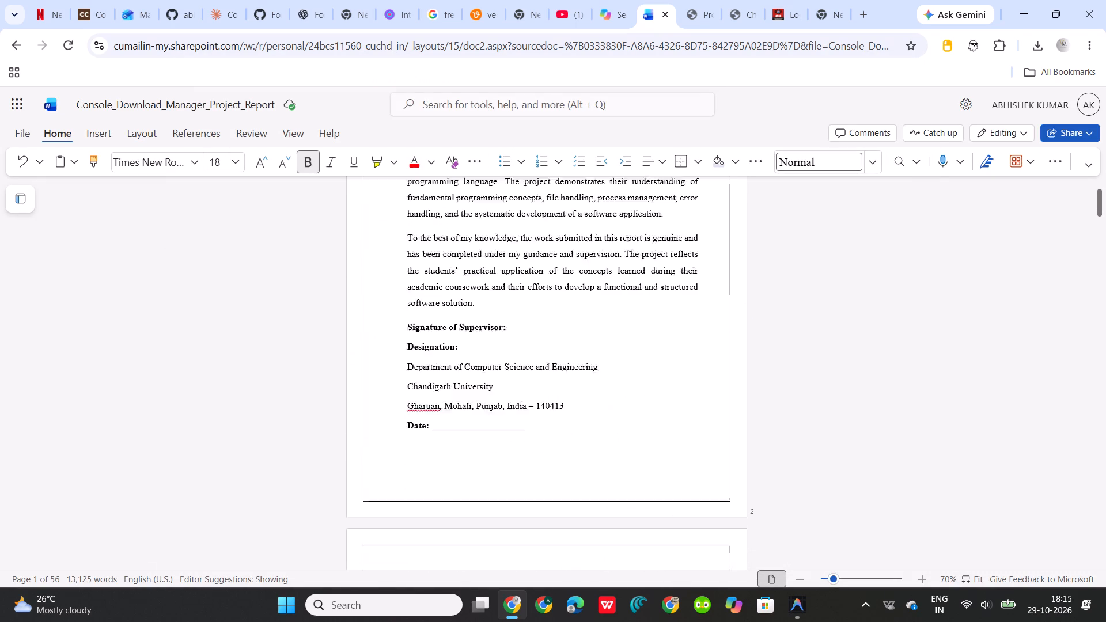
scroll(634, 507, down, 2)
scroll(634, 507, up, 1)
scroll(634, 507, down, 3)
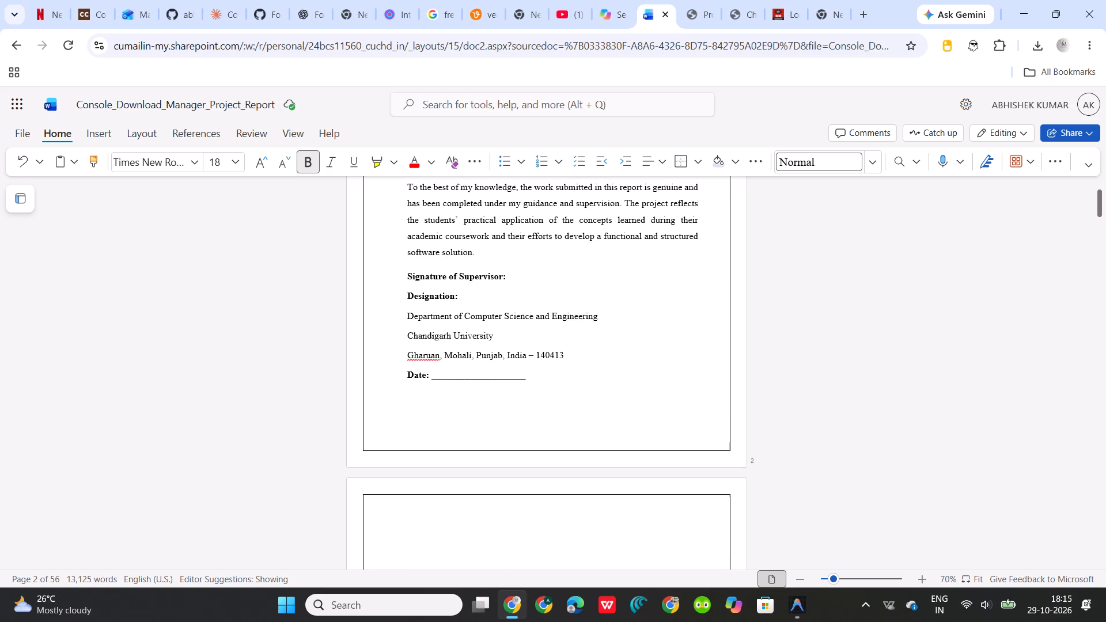
scroll(634, 507, down, 1)
scroll(634, 507, up, 1)
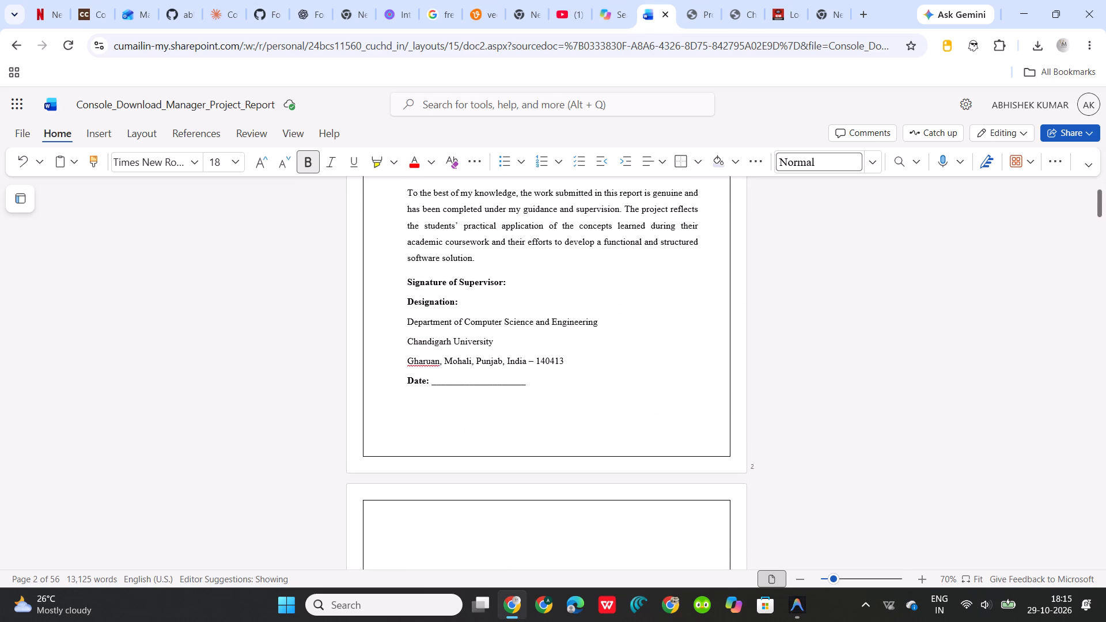
drag(406, 280, 484, 380)
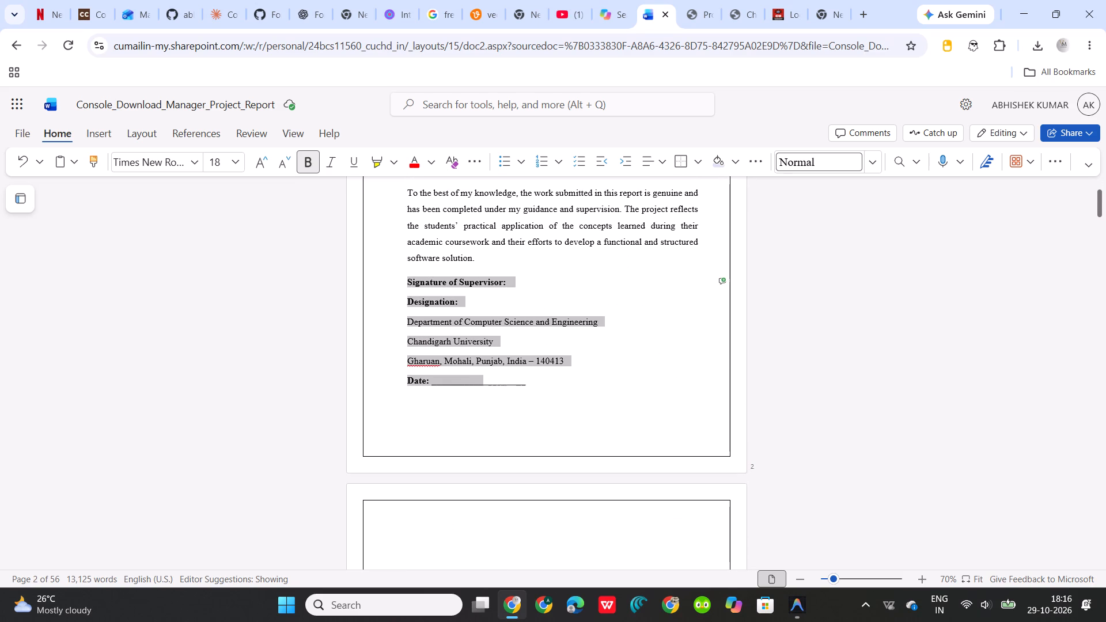
drag(484, 380, 528, 388)
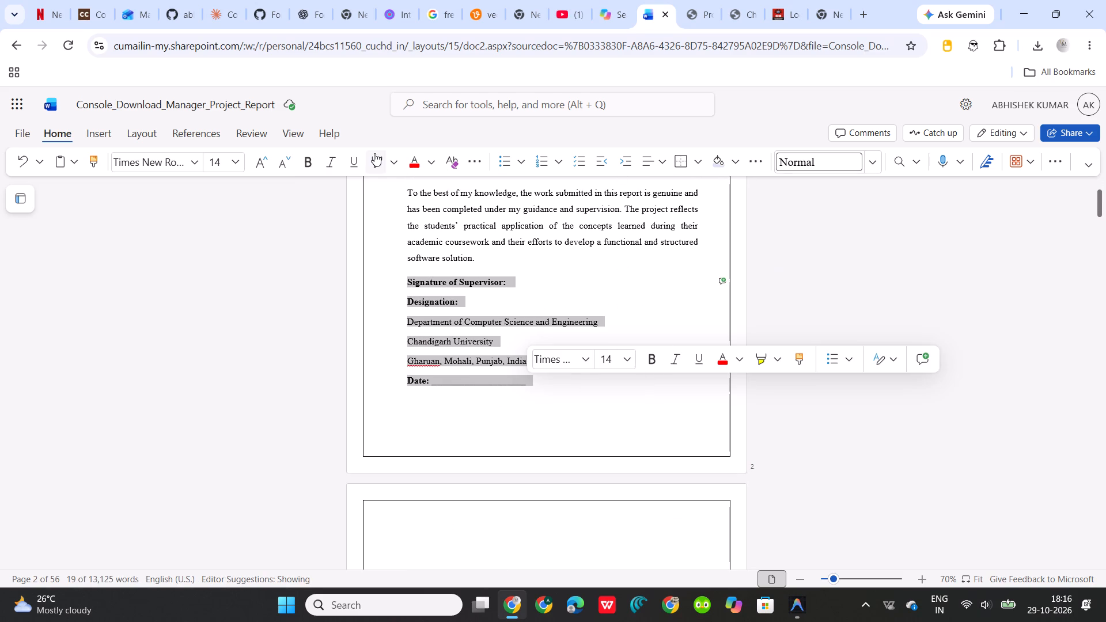
click(761, 166)
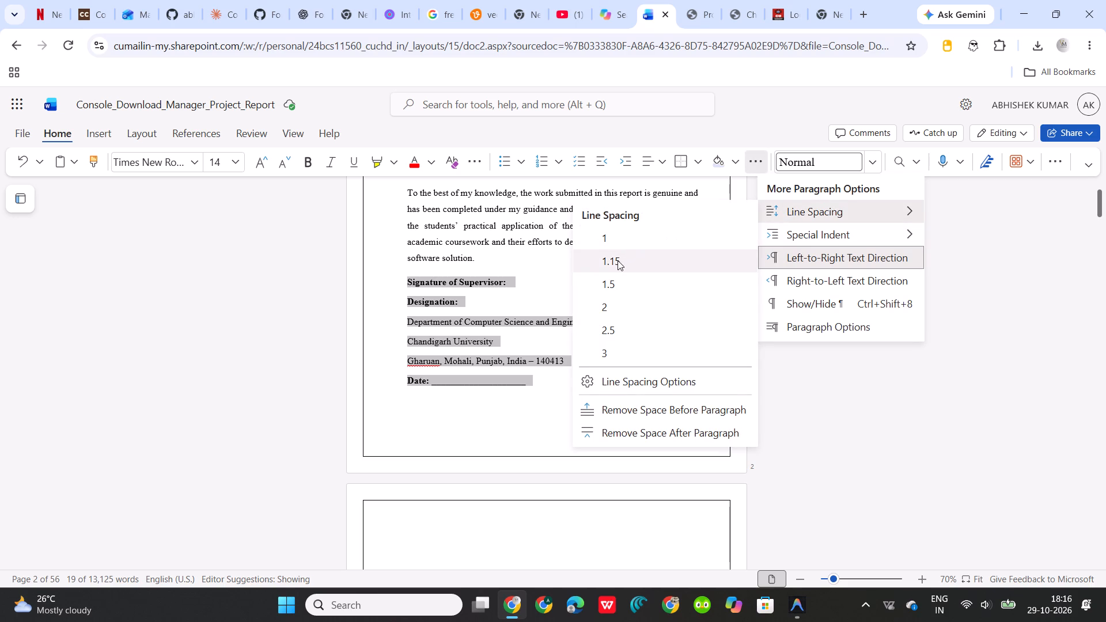
click(618, 260)
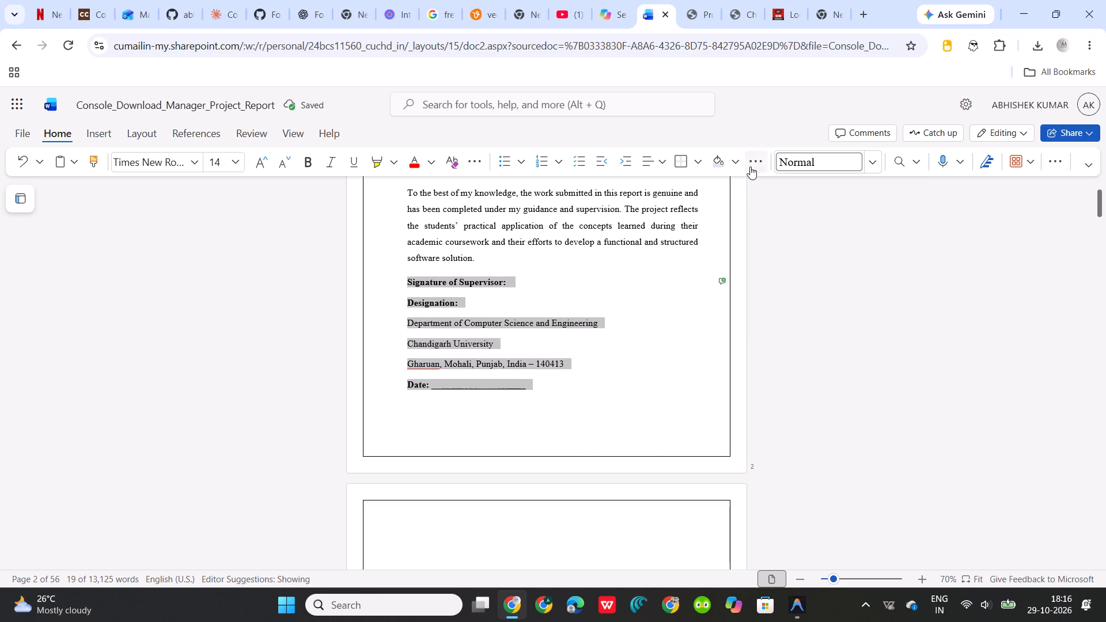
click(750, 166)
click(799, 214)
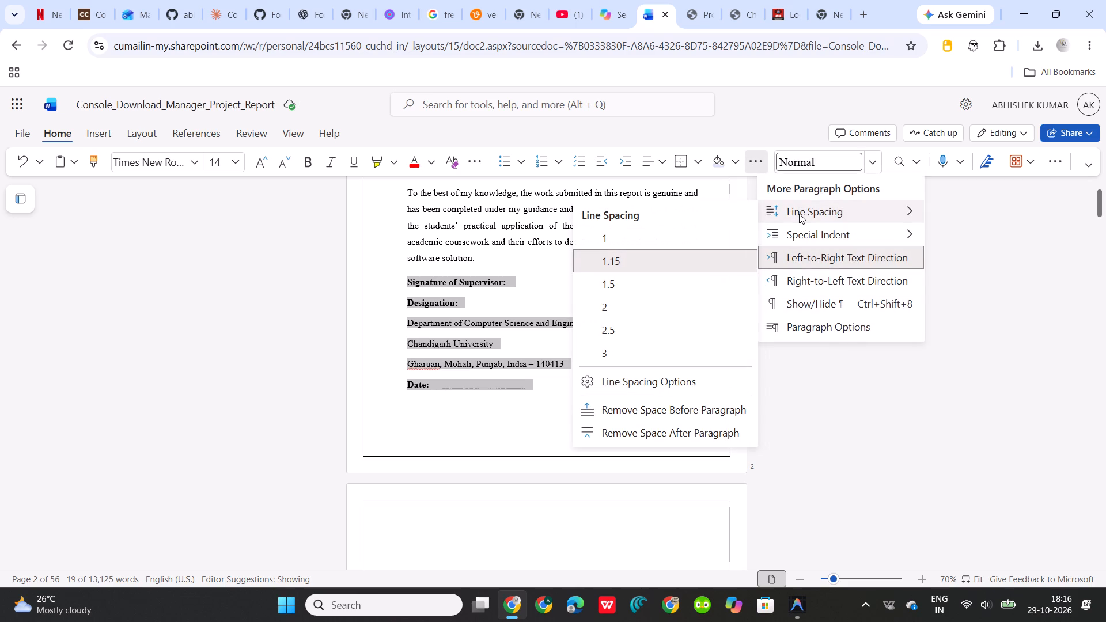
click(607, 236)
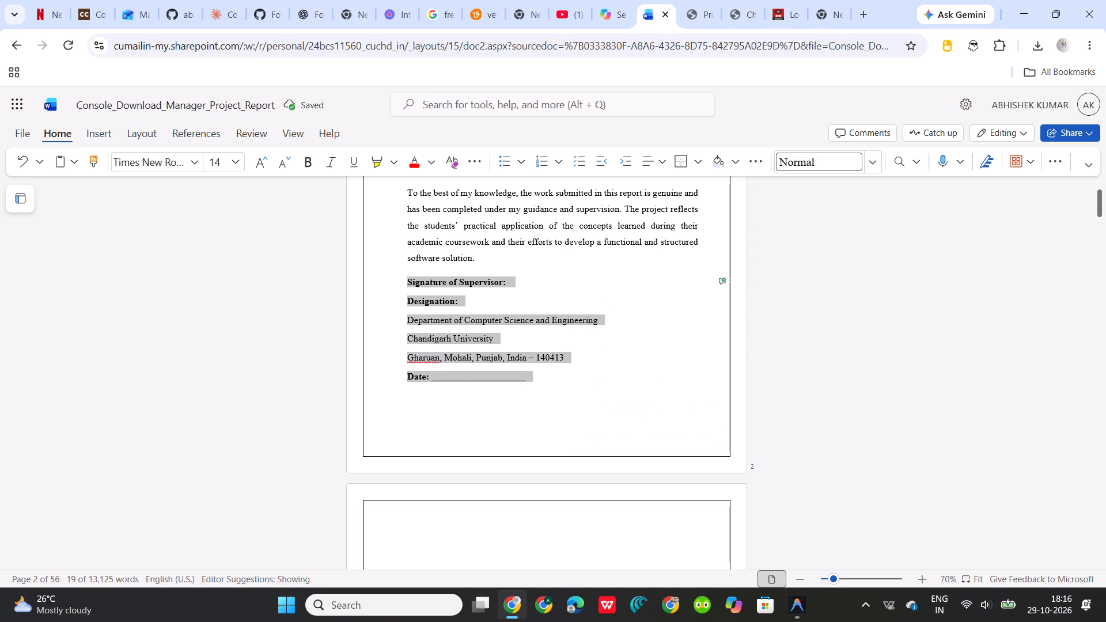
click(535, 377)
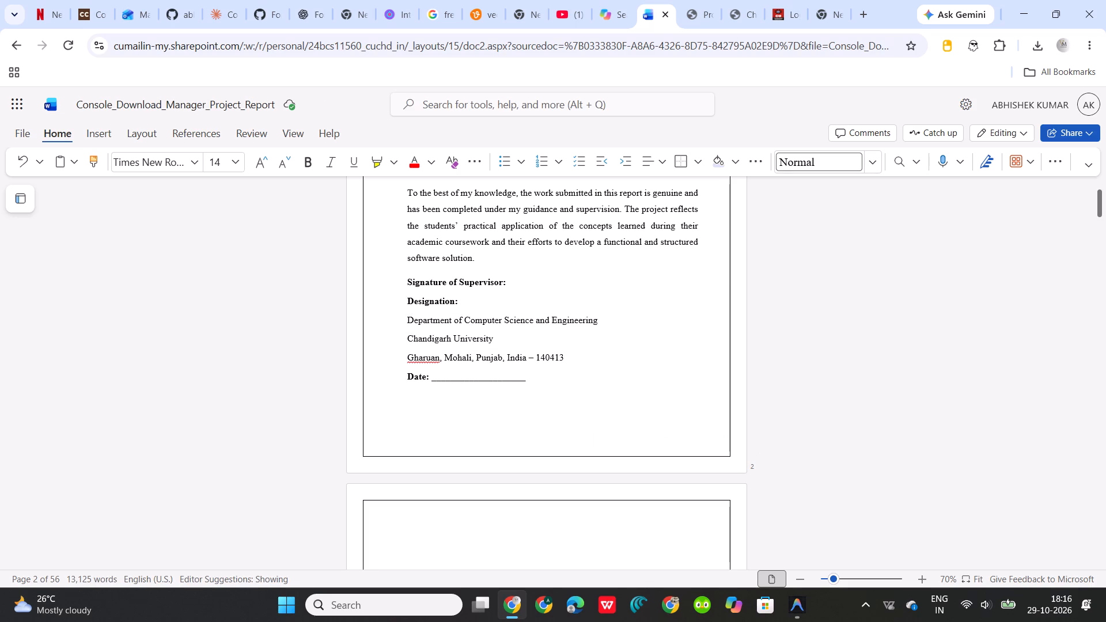
Check the page breaks from the cover page through the Table of Contents in the print preview, and close it without saving.
key(ctrl+p)
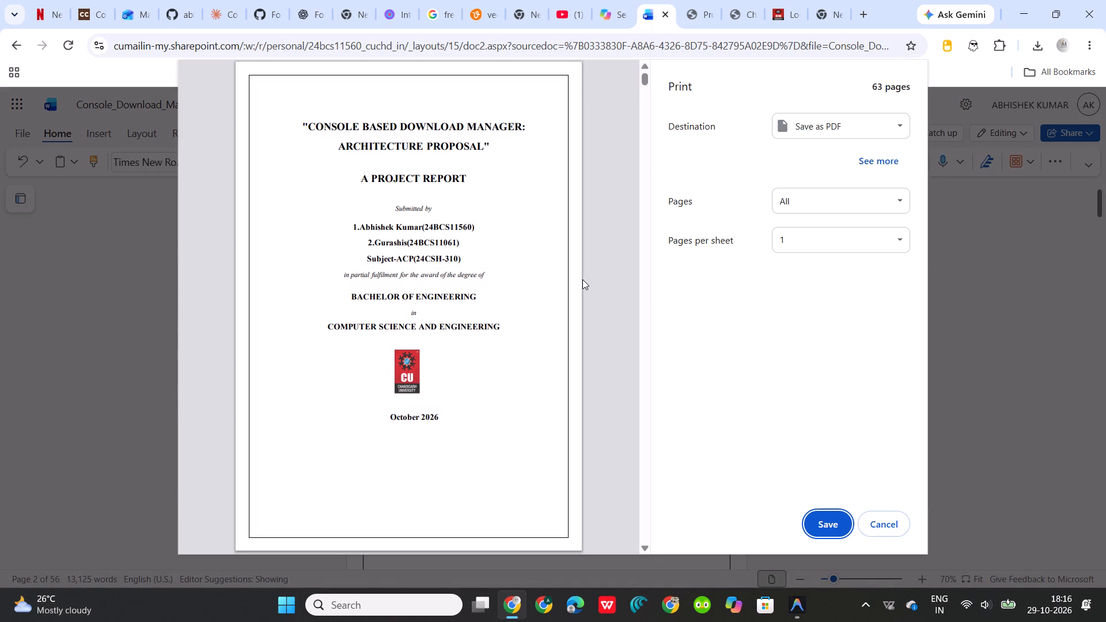
scroll(582, 279, down, 8)
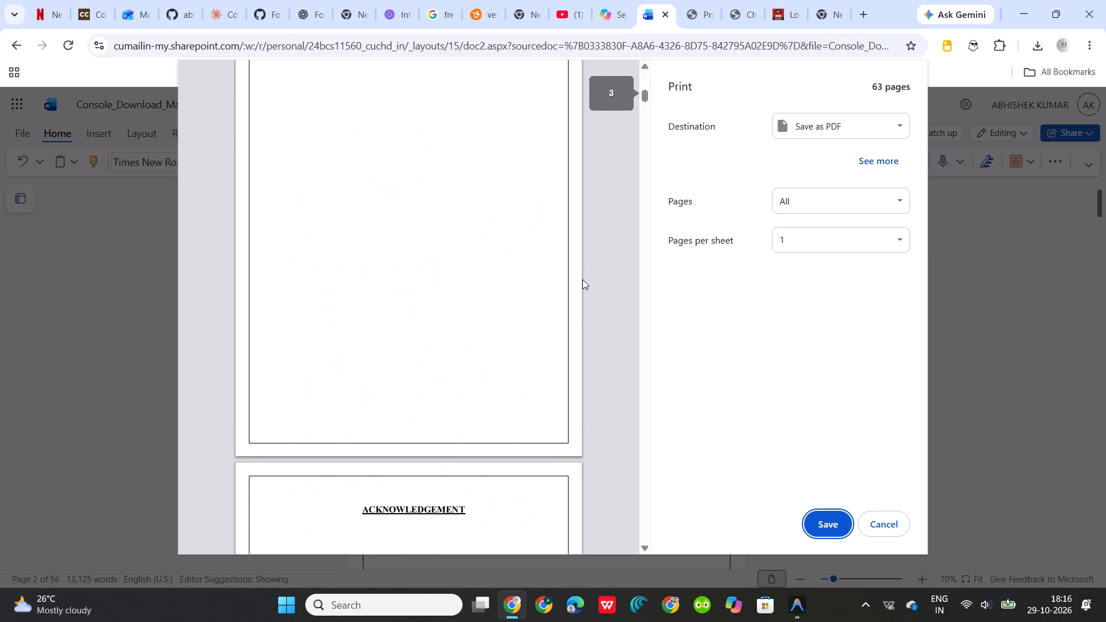
scroll(582, 279, down, 1)
scroll(582, 279, up, 4)
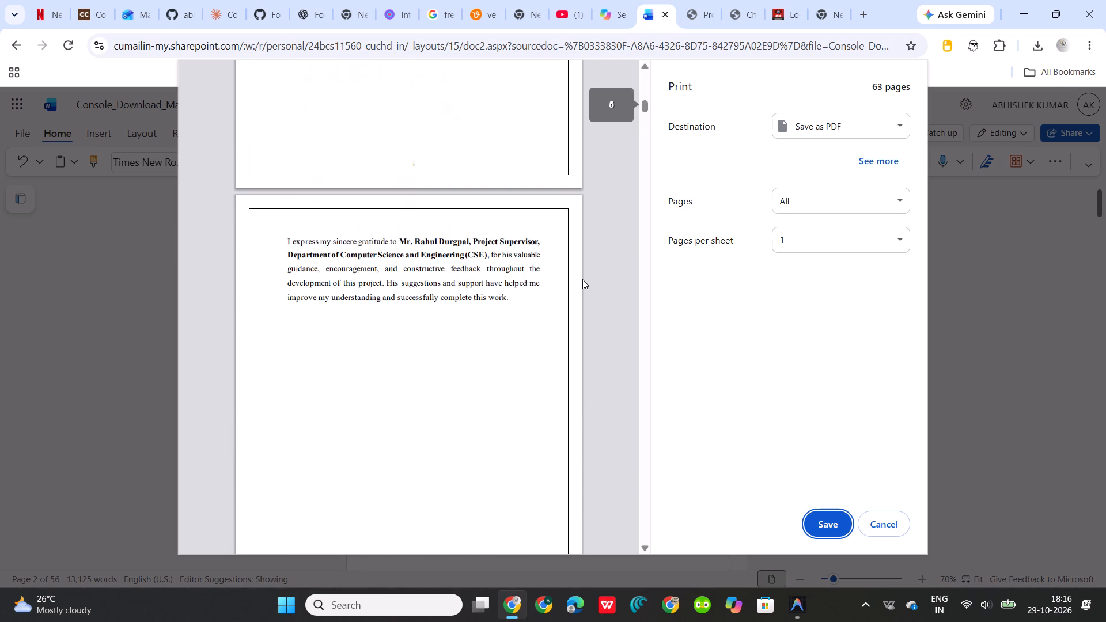
scroll(582, 279, up, 4)
scroll(582, 279, down, 5)
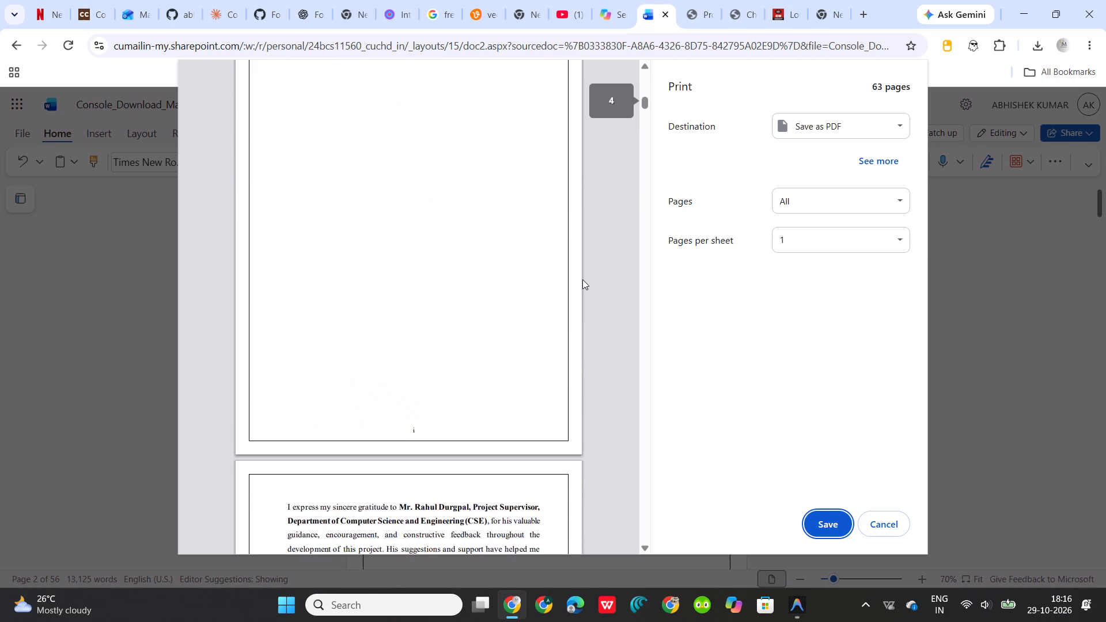
scroll(582, 279, down, 8)
scroll(582, 279, up, 1)
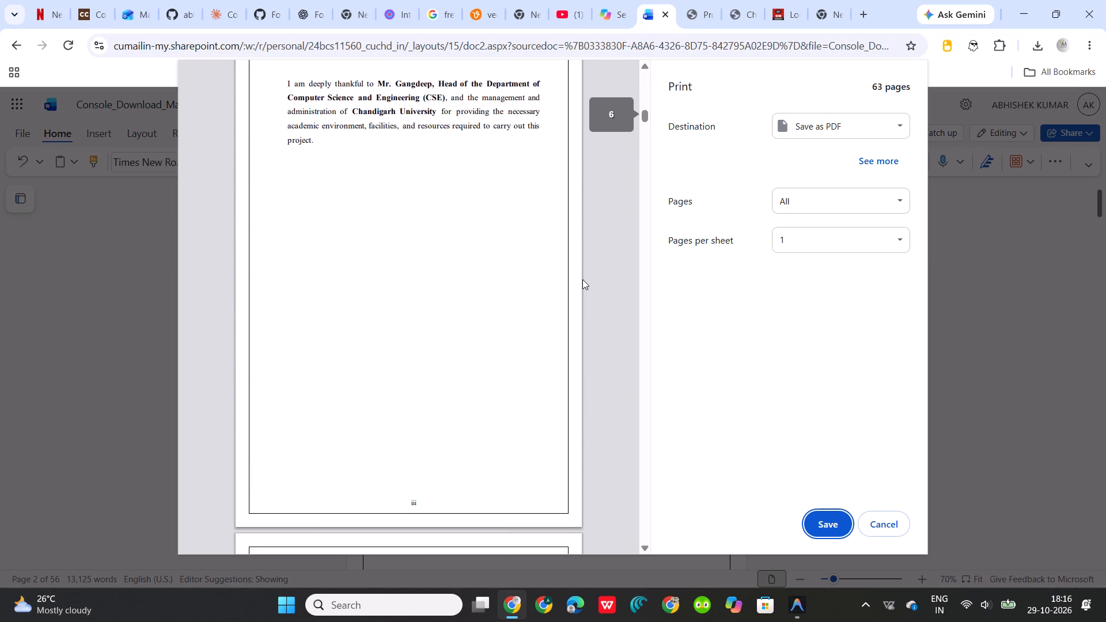
scroll(582, 279, up, 1)
scroll(582, 279, down, 12)
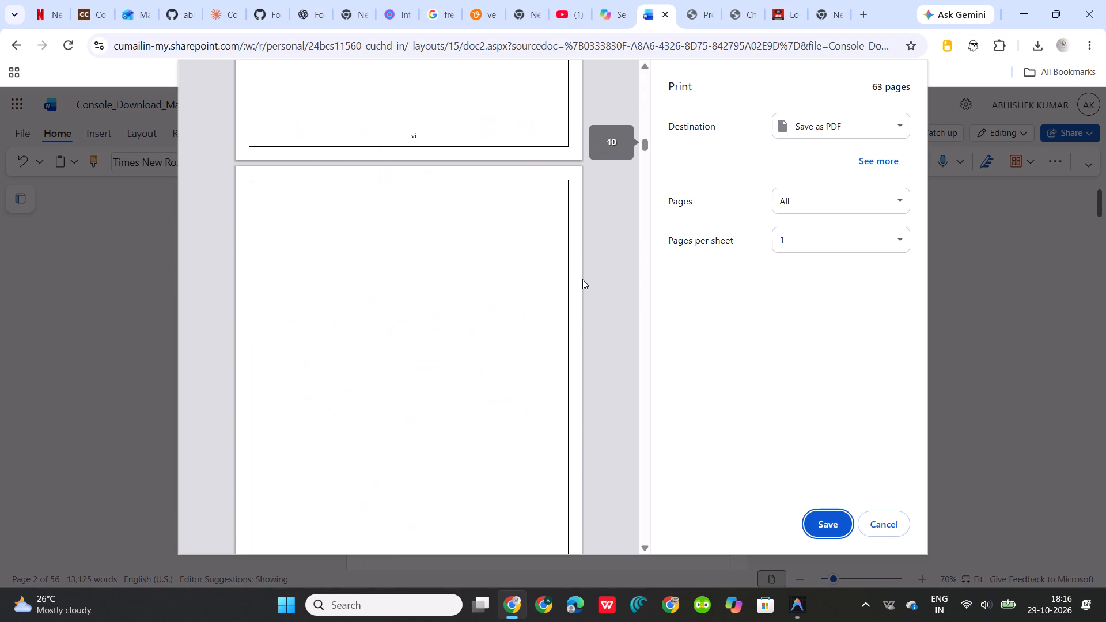
scroll(582, 279, down, 5)
scroll(582, 279, up, 6)
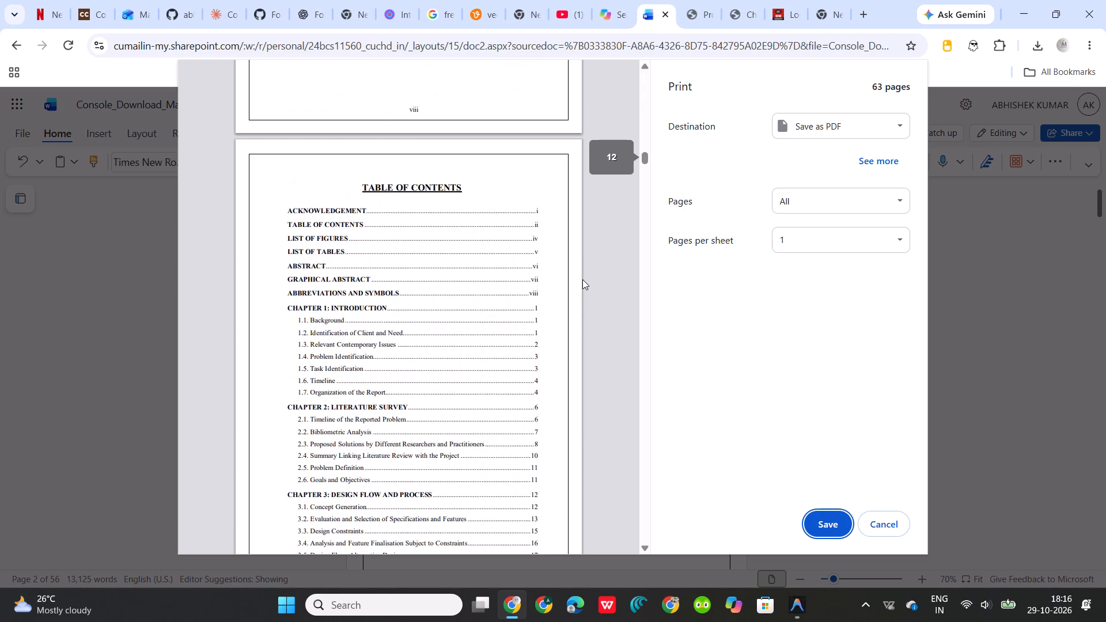
scroll(582, 279, up, 6)
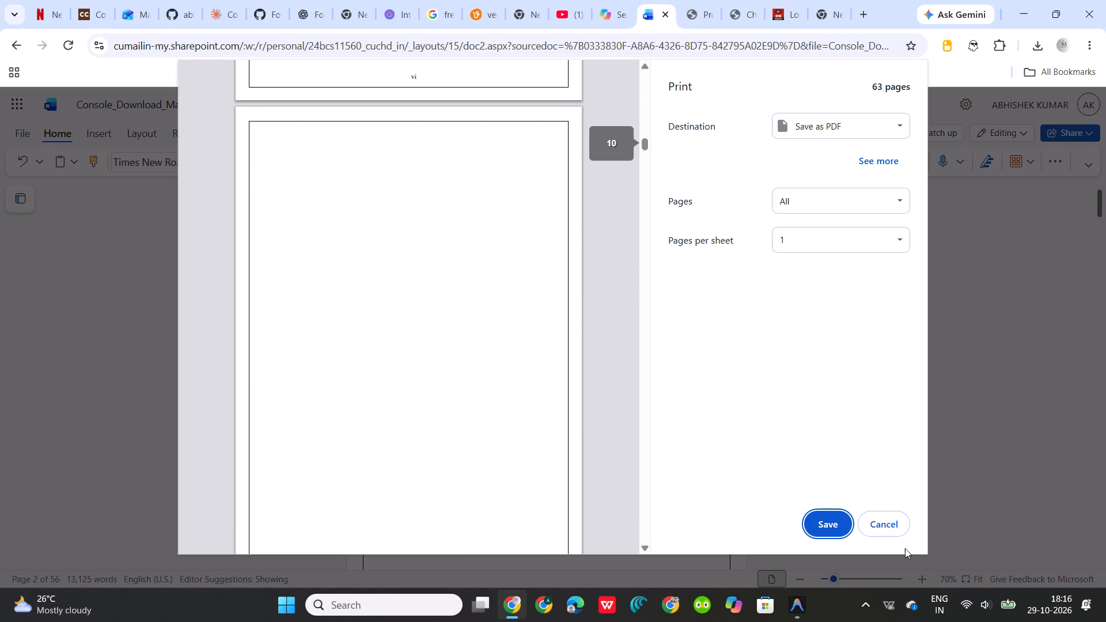
click(892, 534)
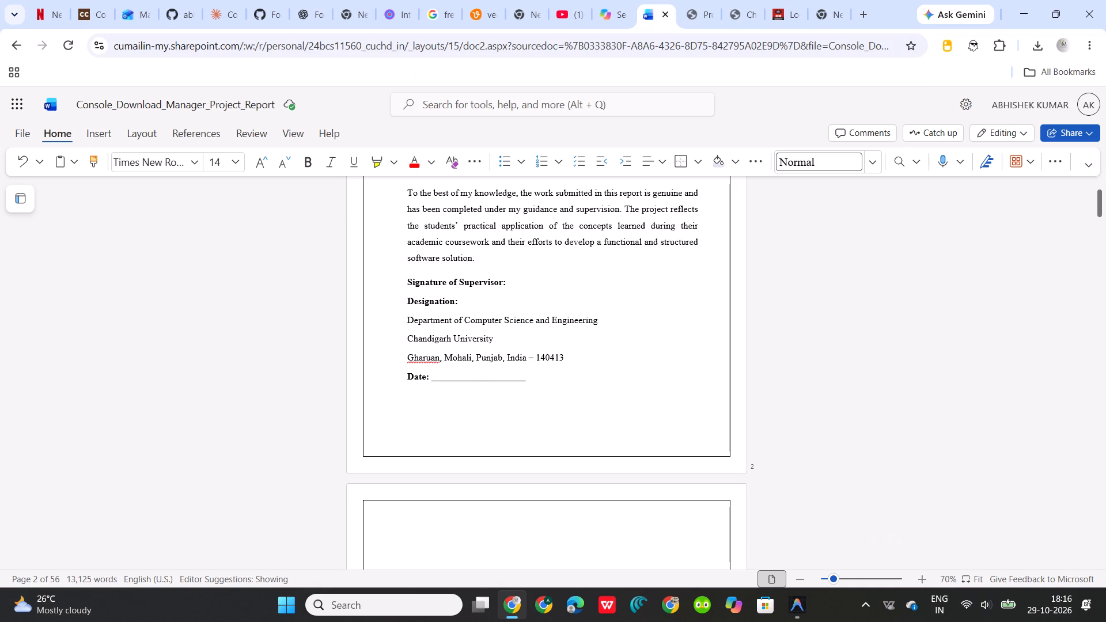
Export the report as a PDF and download it.
click(29, 130)
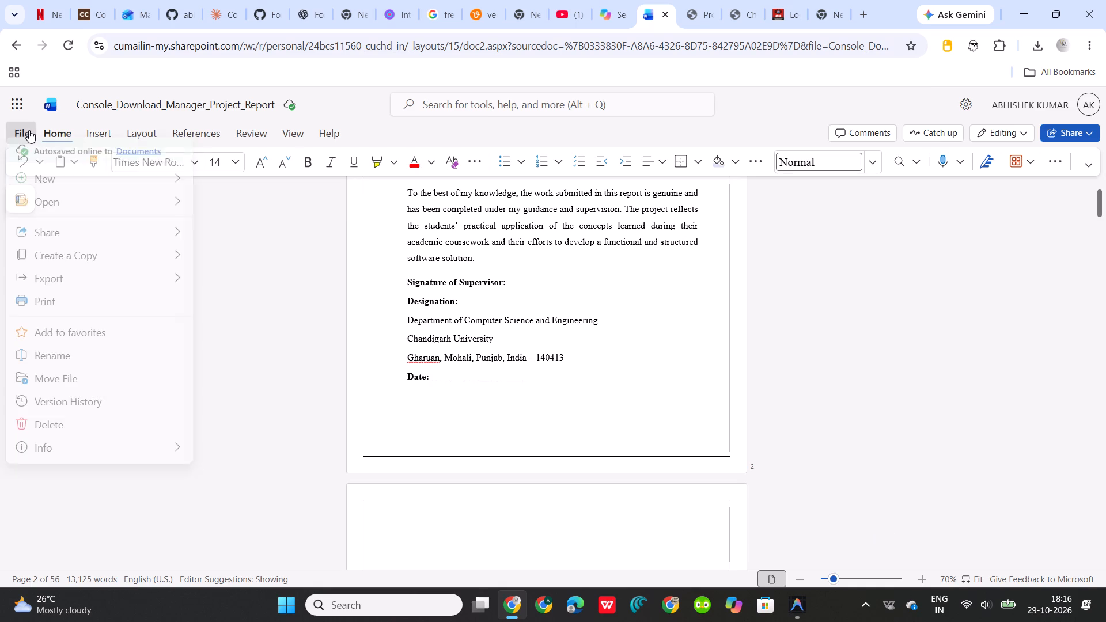
click(245, 290)
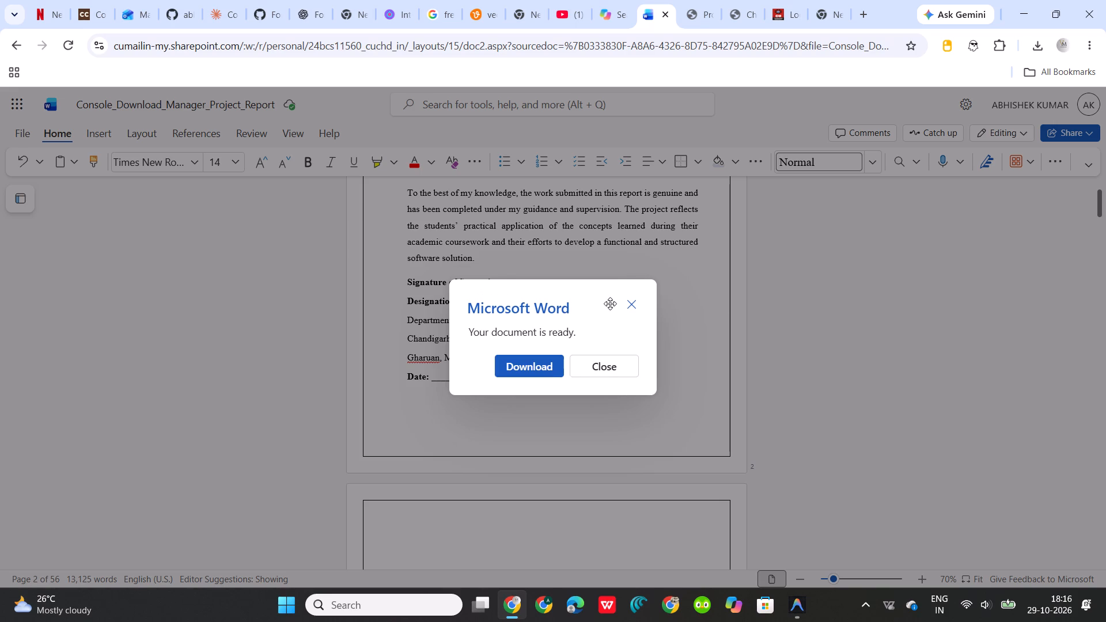
click(539, 365)
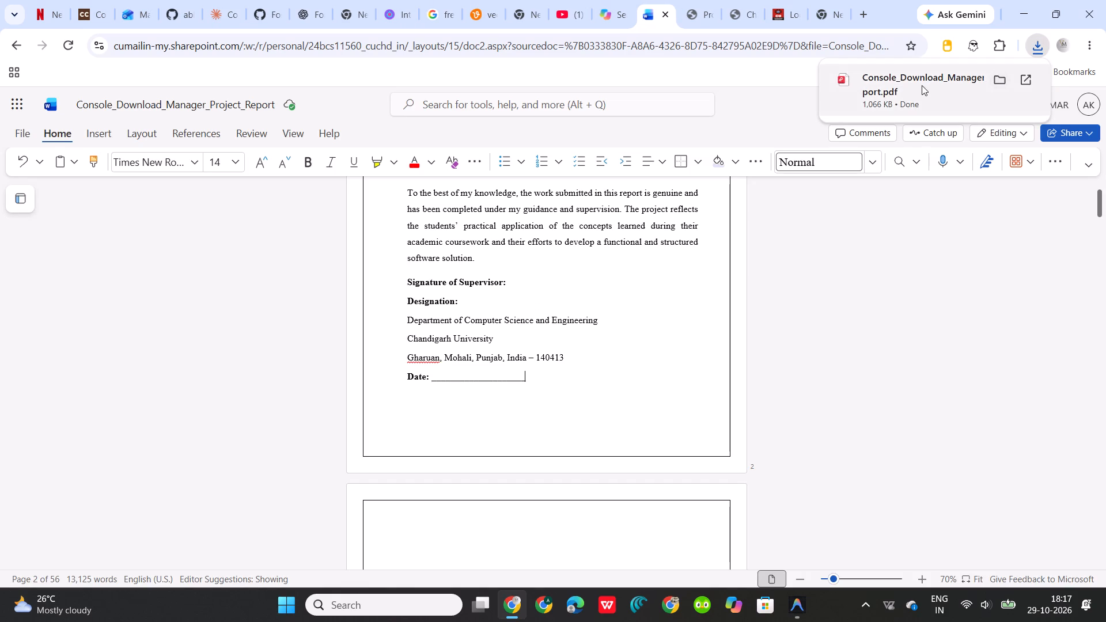
Open the downloaded Console_Download_Manager_Project_Report.pdf and examine the layout from the cover page through the Acknowledgement pages.
double_click(922, 85)
scroll(643, 173, down, 2)
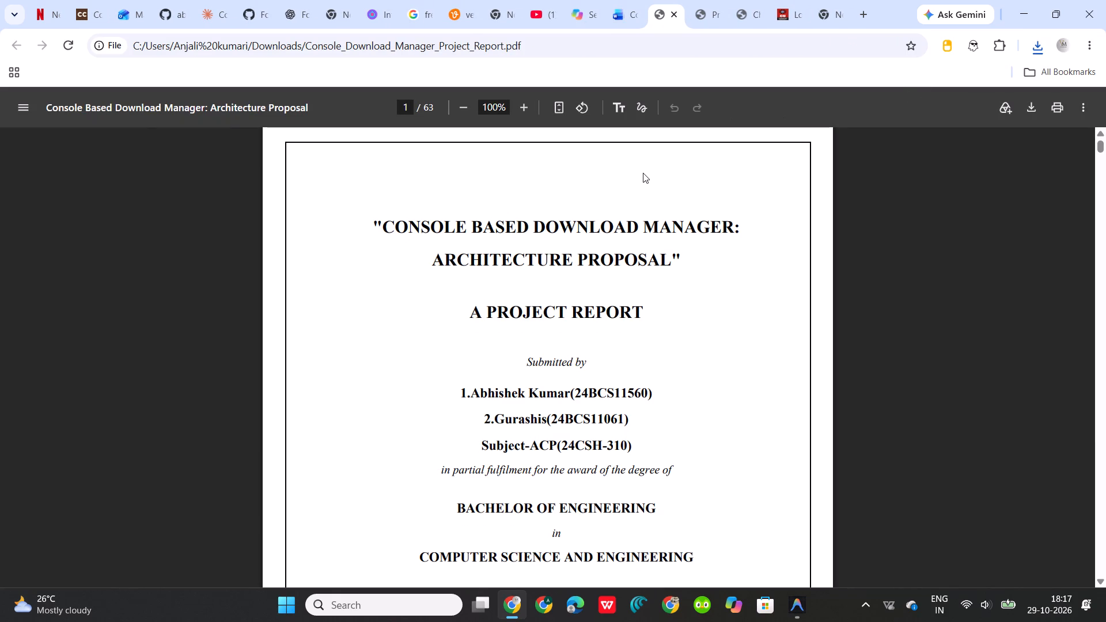
scroll(643, 173, down, 10)
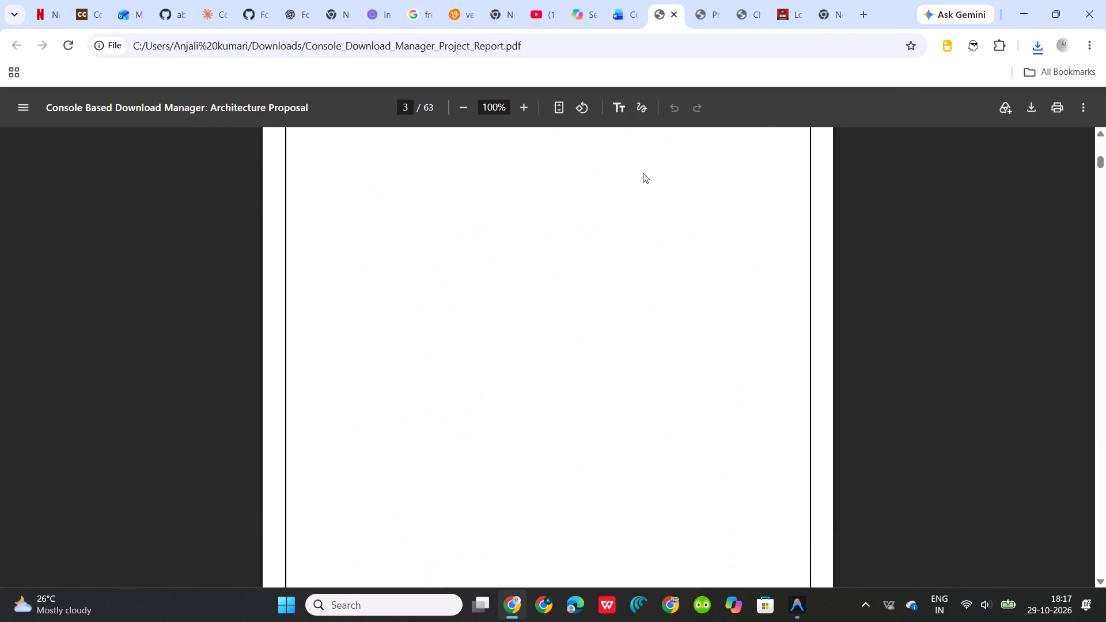
scroll(643, 173, down, 9)
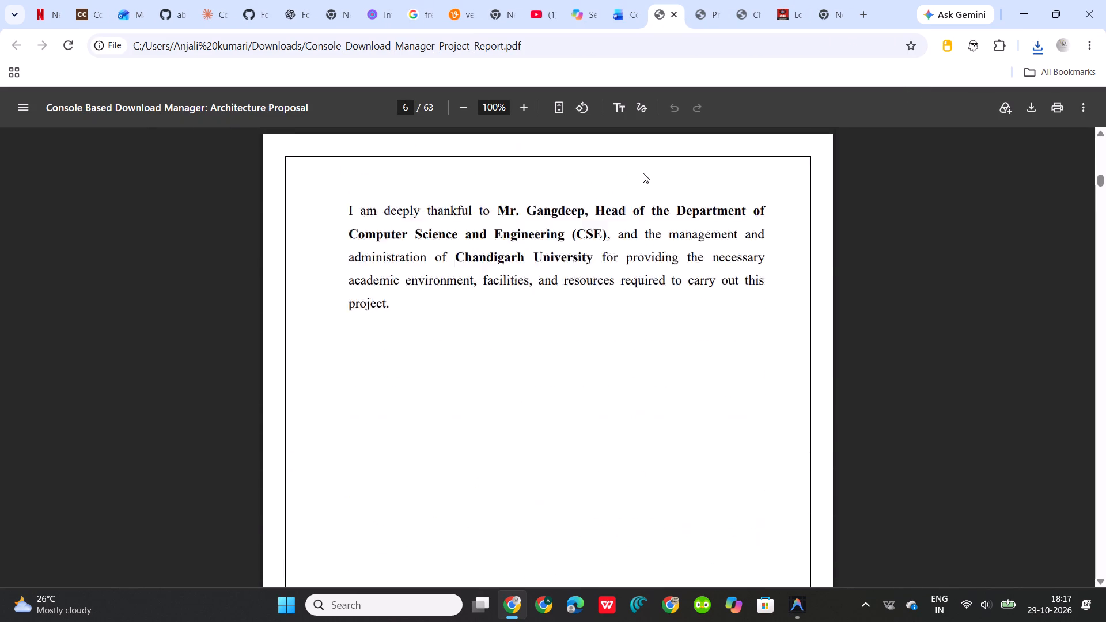
scroll(643, 173, down, 3)
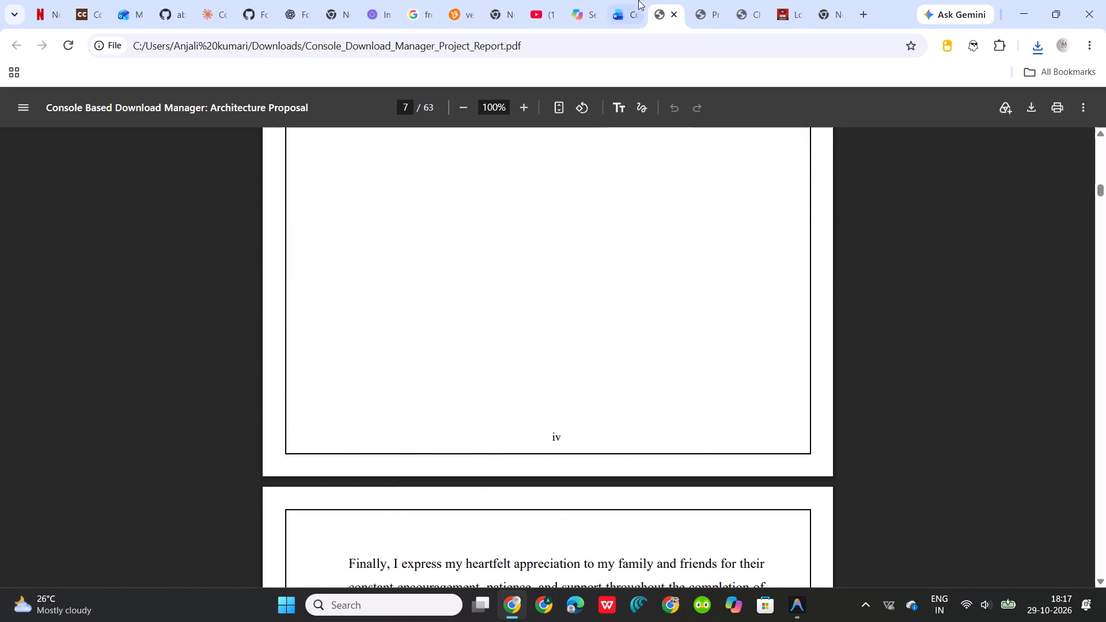
Switch back to the report in Word and examine the page layout from the Bonafide Certificate through the Table of Contents.
click(628, 2)
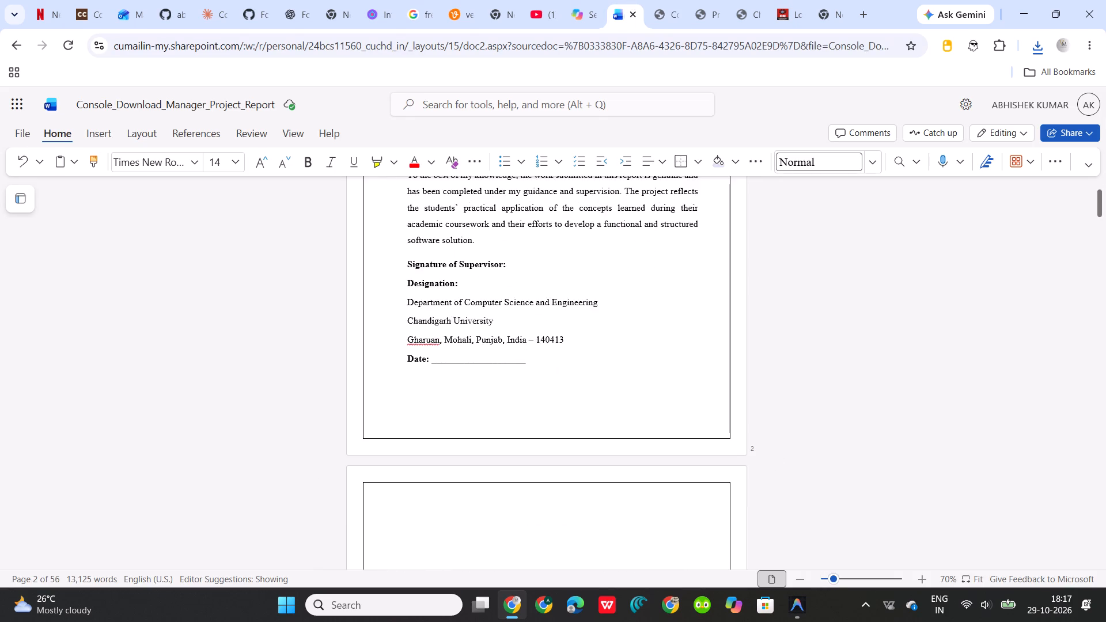
scroll(517, 346, up, 4)
scroll(517, 346, down, 7)
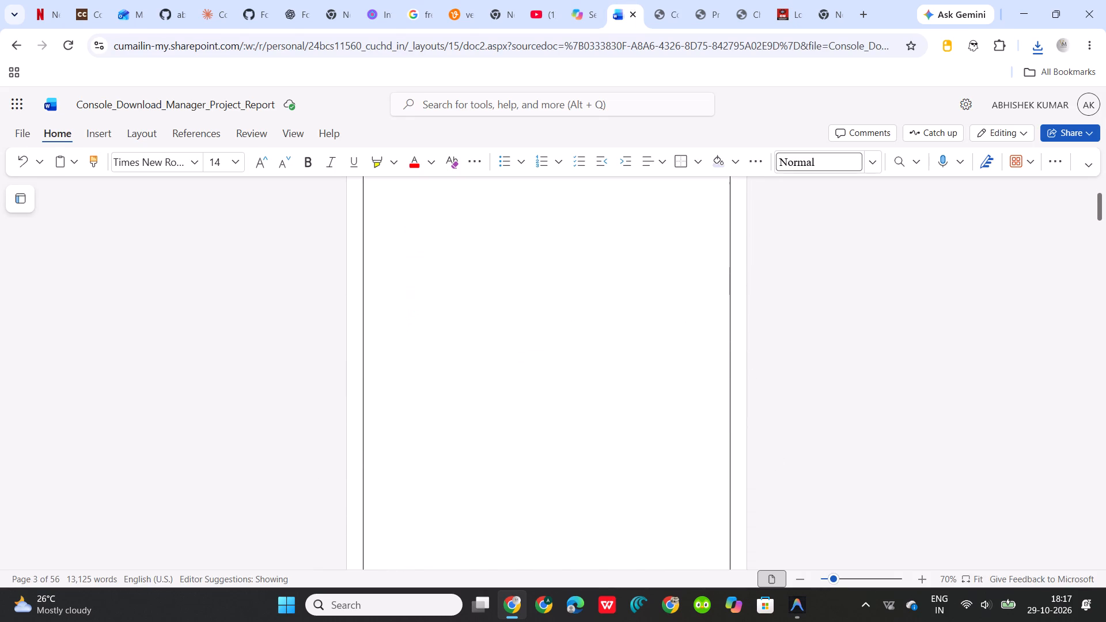
scroll(517, 346, down, 3)
scroll(517, 346, up, 2)
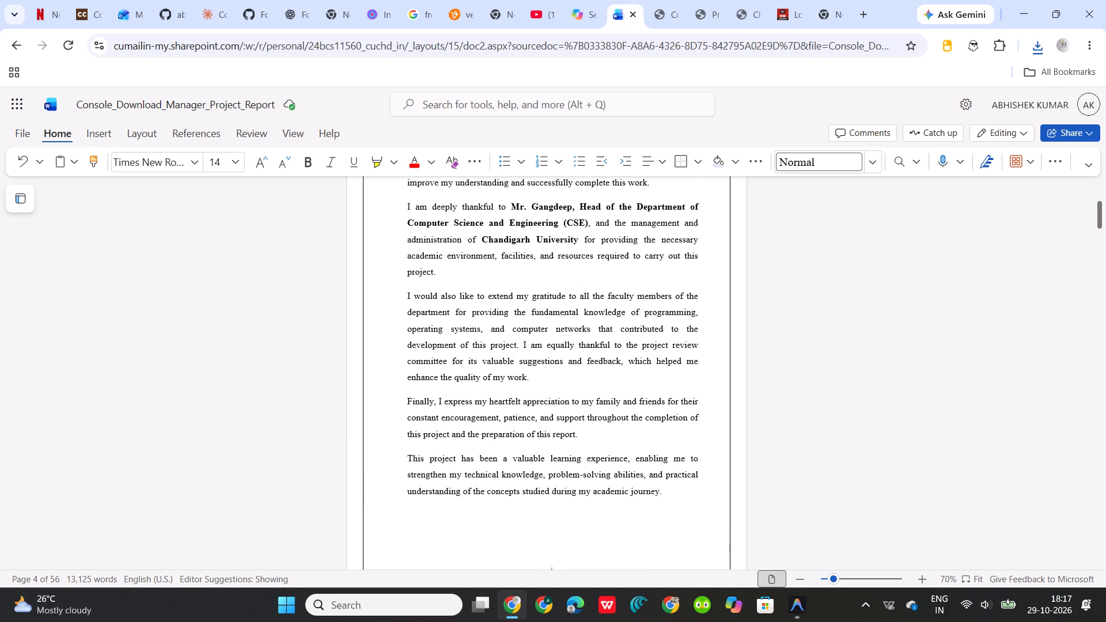
scroll(517, 346, up, 2)
scroll(517, 346, down, 4)
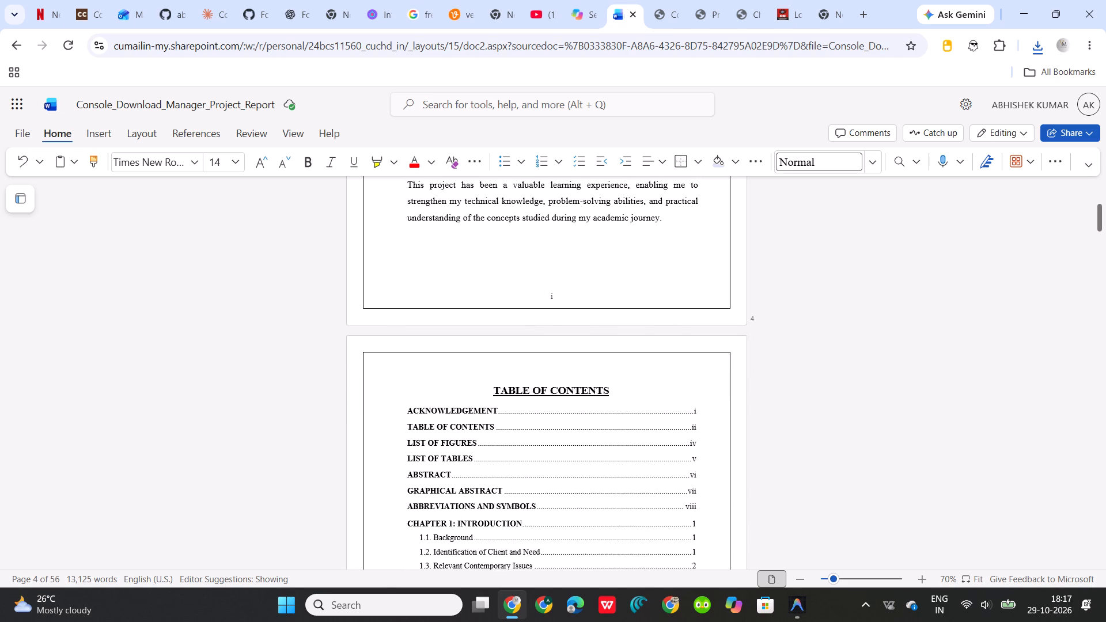
scroll(517, 346, down, 1)
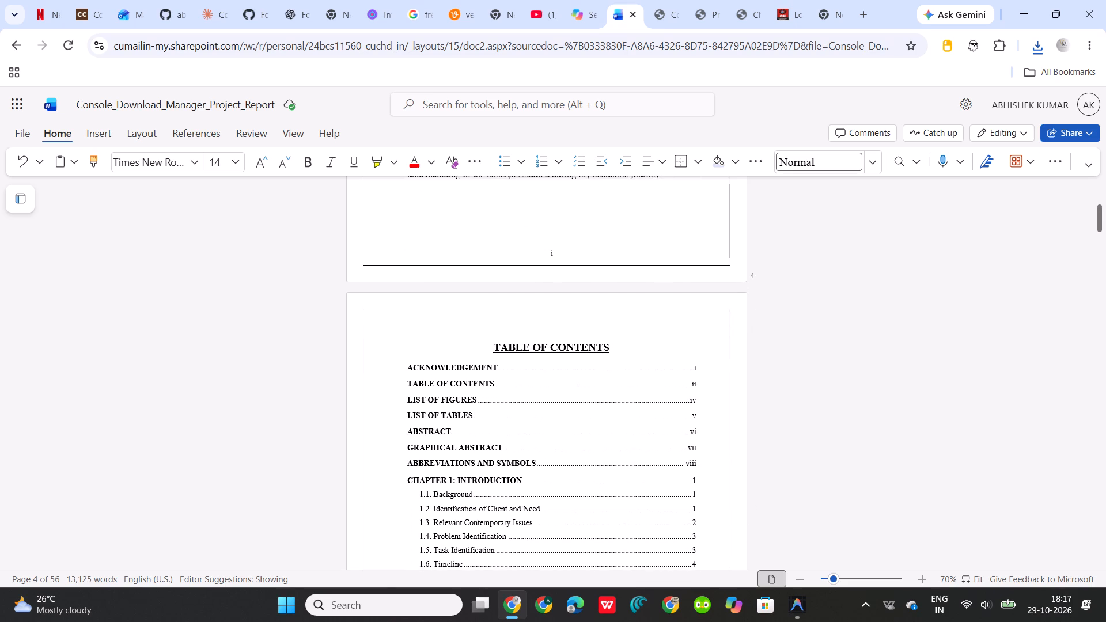
scroll(517, 346, down, 5)
scroll(517, 346, up, 2)
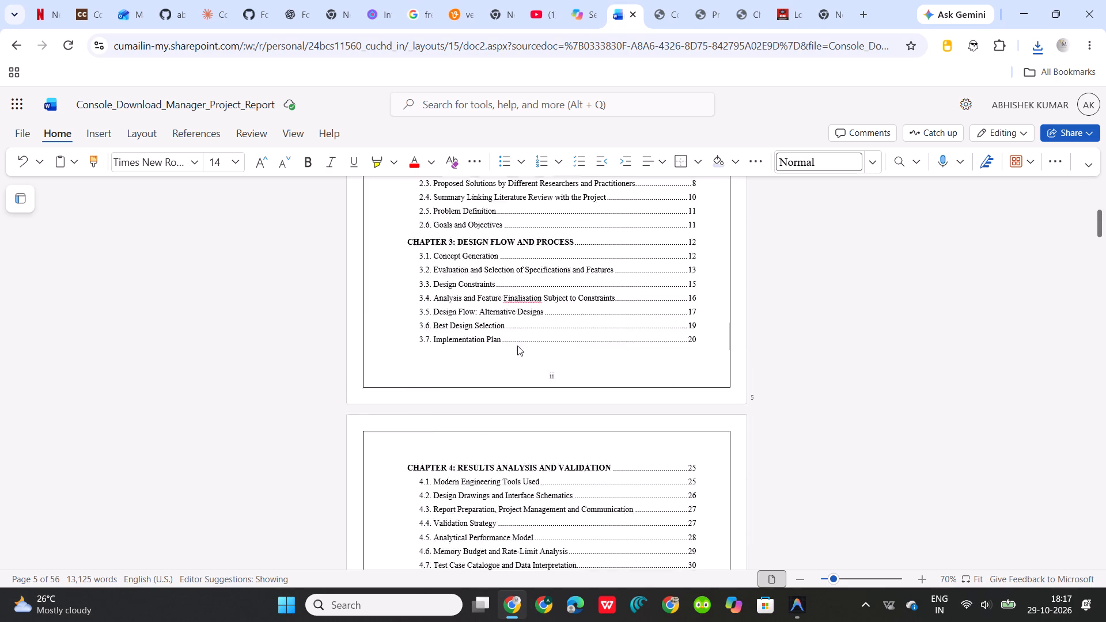
scroll(517, 346, up, 3)
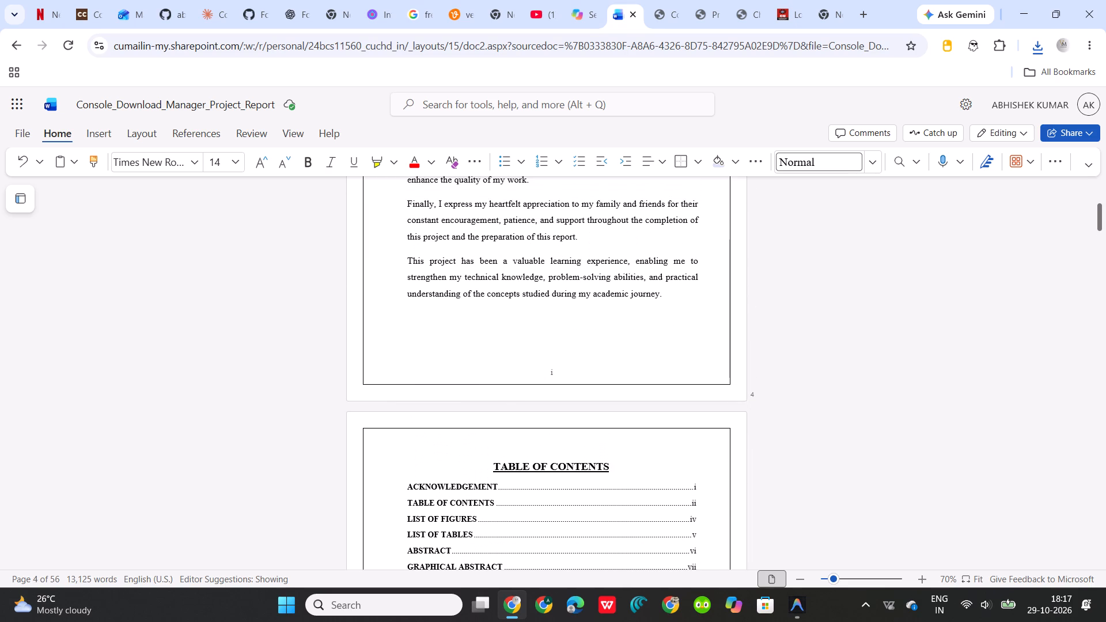
scroll(517, 346, up, 4)
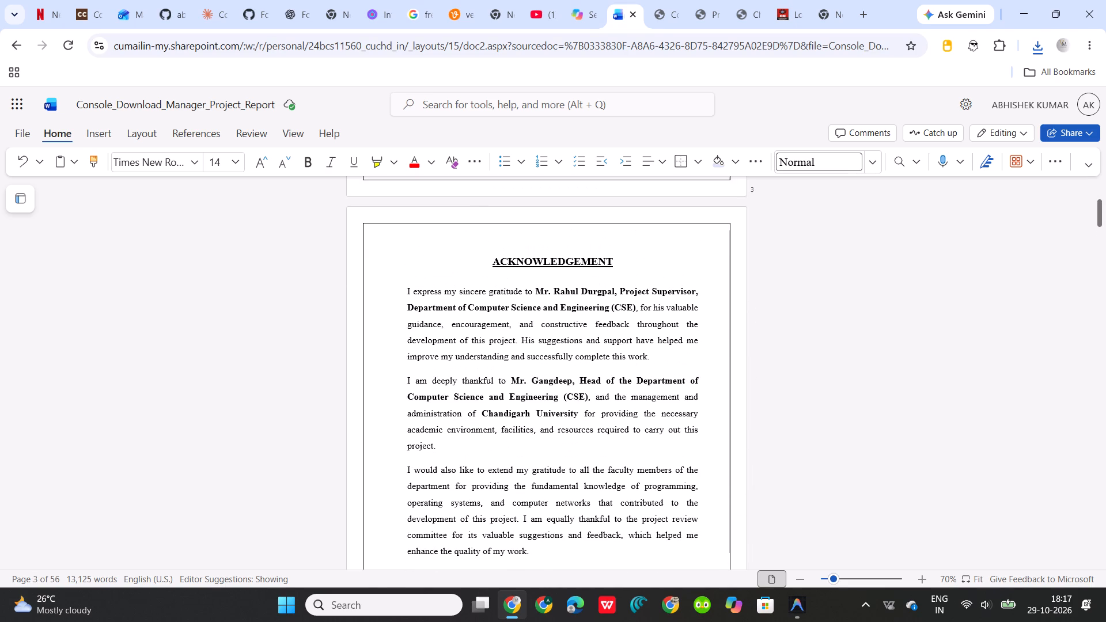
scroll(517, 346, down, 4)
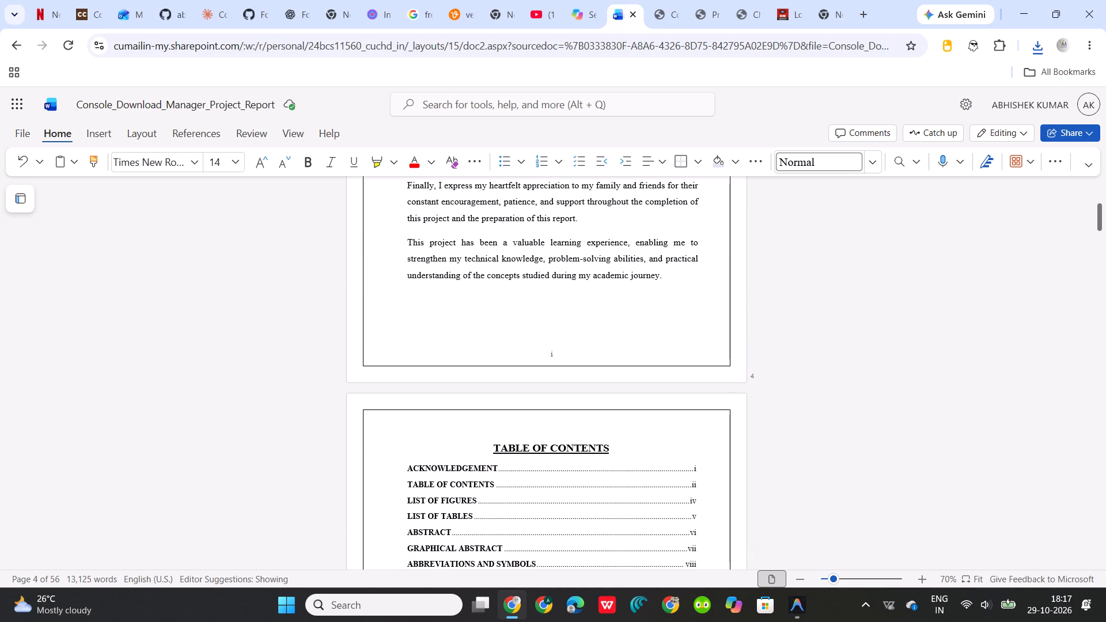
scroll(517, 346, up, 3)
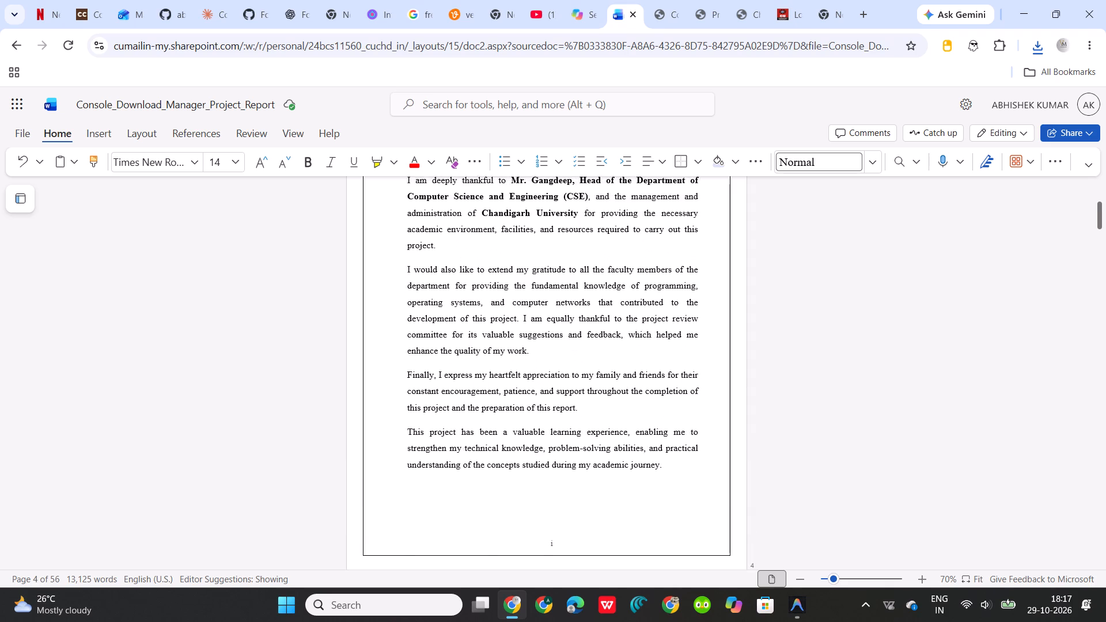
scroll(517, 346, up, 2)
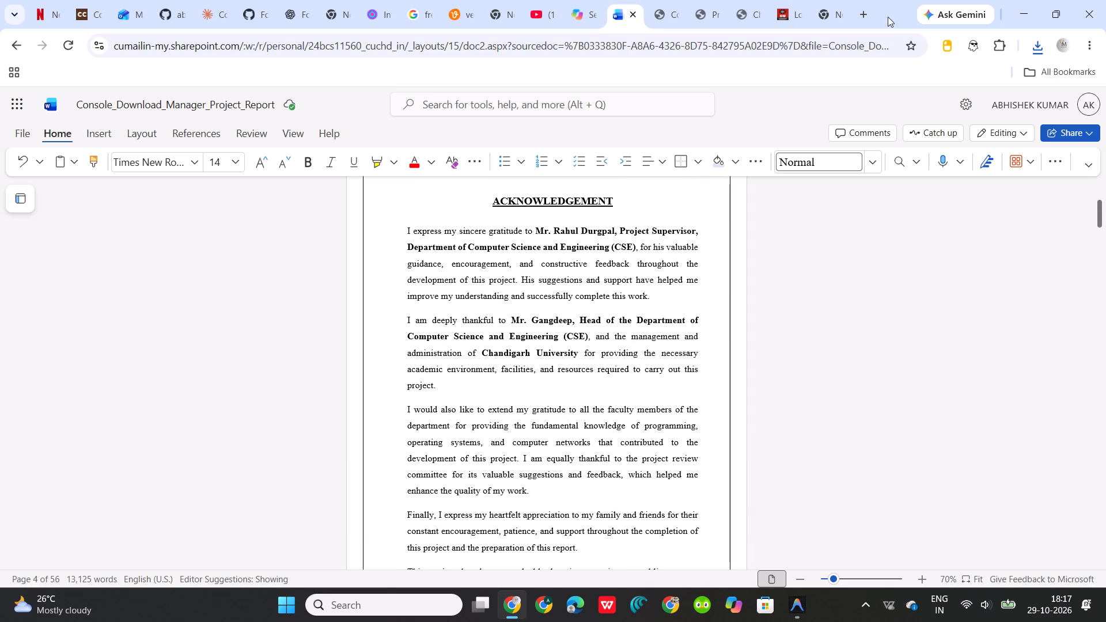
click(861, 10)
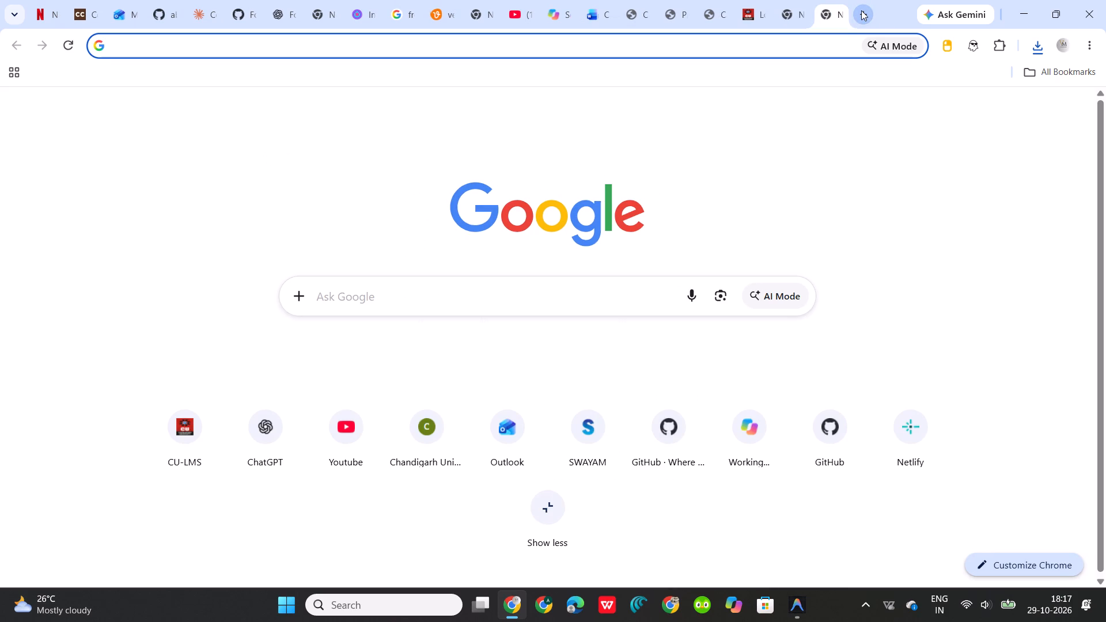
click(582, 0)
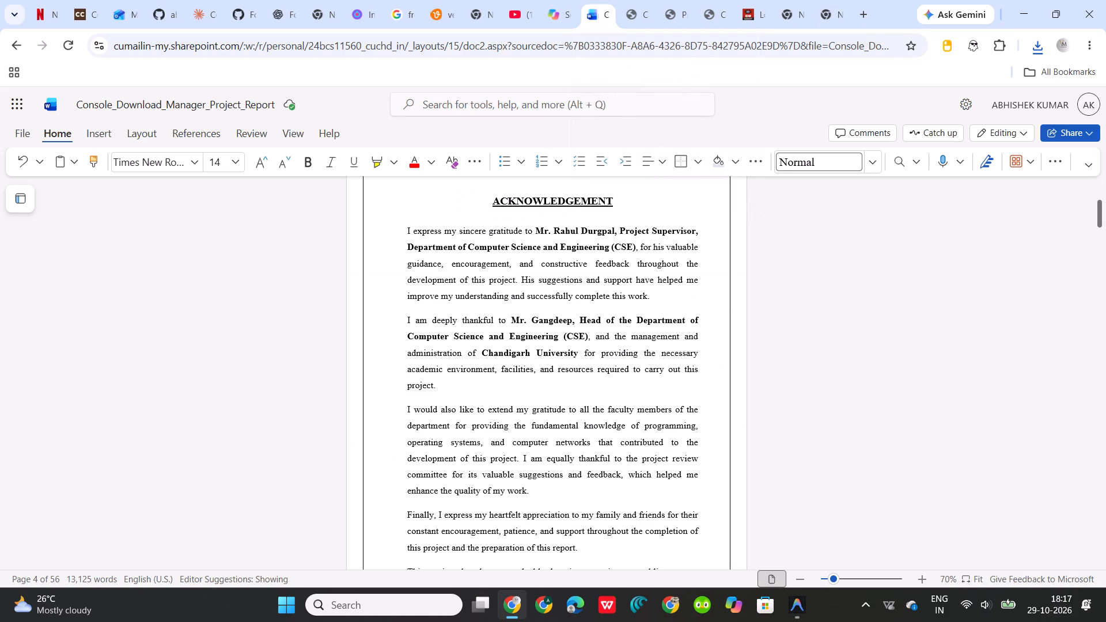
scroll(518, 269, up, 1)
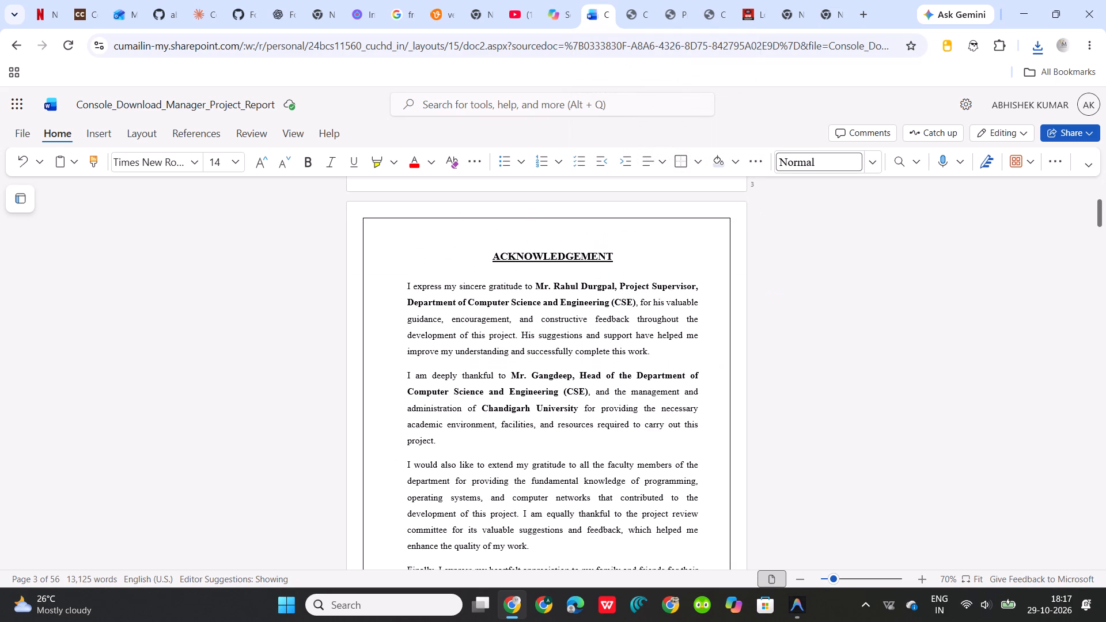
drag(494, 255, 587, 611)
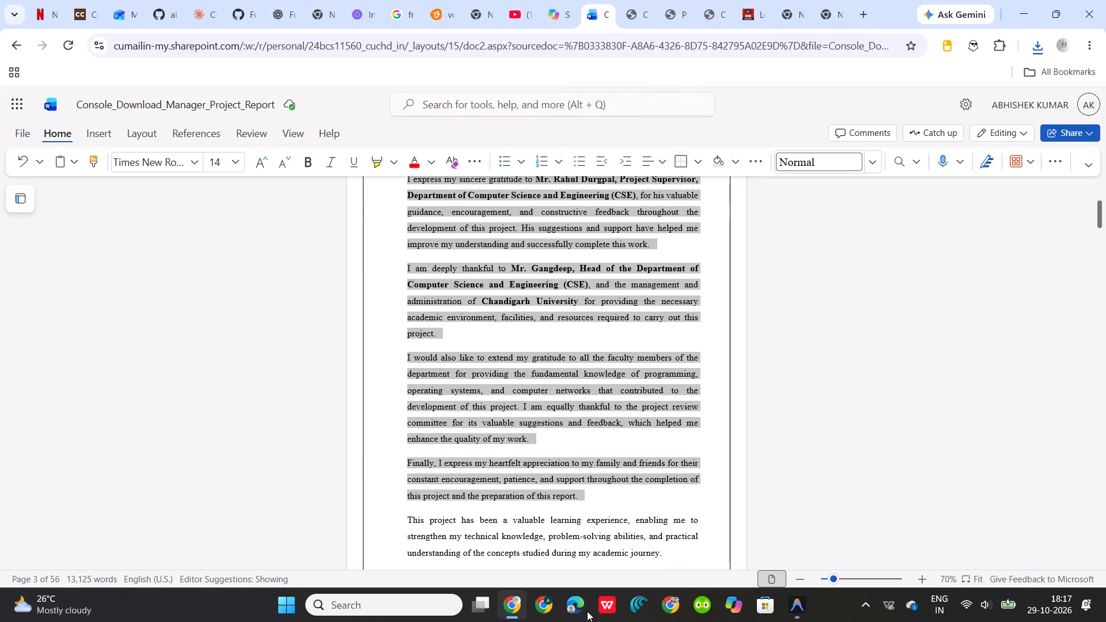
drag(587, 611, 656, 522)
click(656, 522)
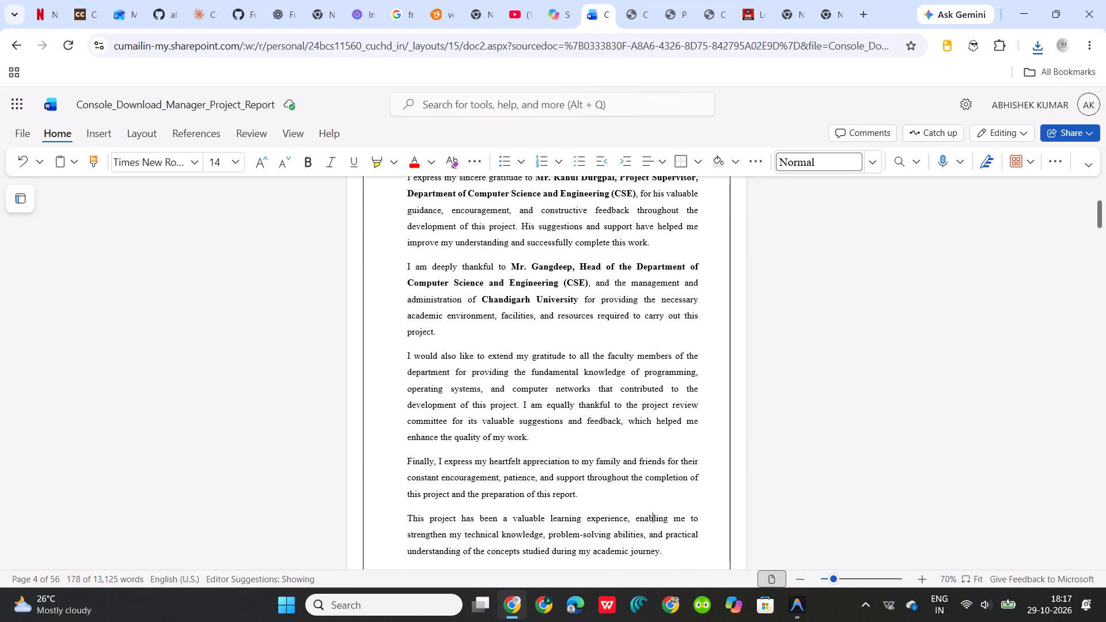
Check the line spacing setting of the Acknowledgement's second paragraph, leaving it as it is.
scroll(656, 522, up, 1)
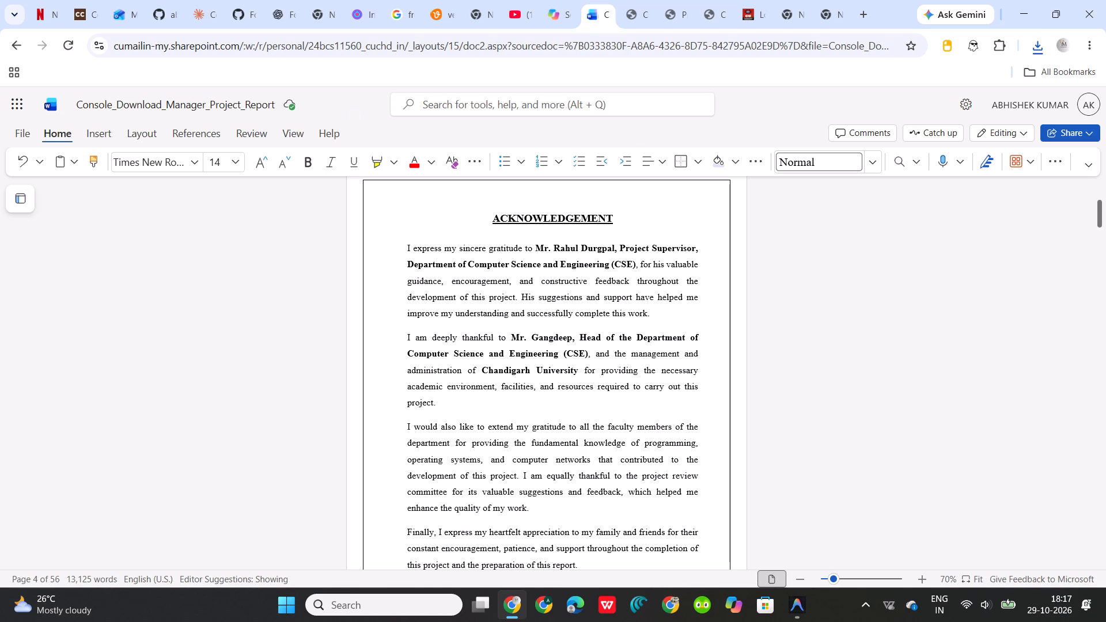
scroll(424, 352, down, 4)
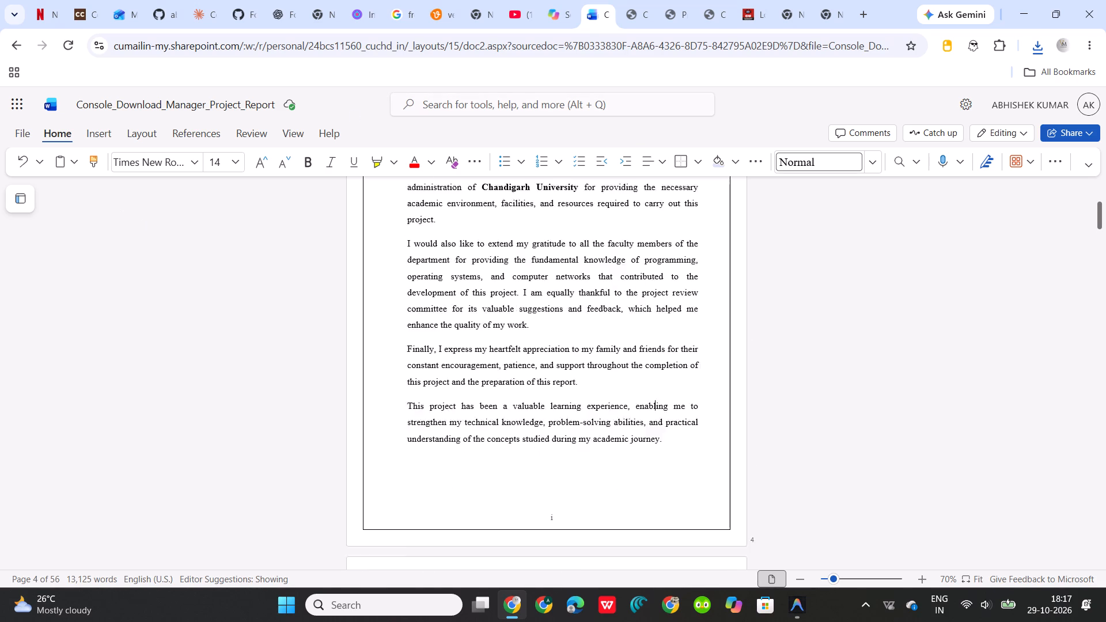
scroll(424, 352, down, 1)
scroll(424, 352, up, 5)
drag(440, 362, 517, 395)
click(754, 160)
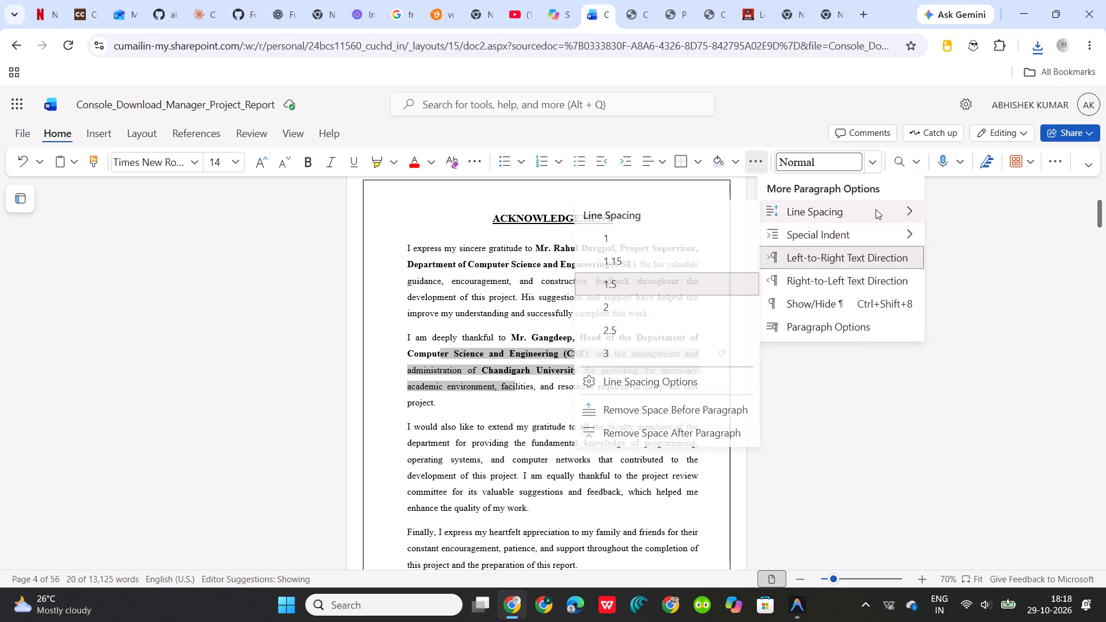
click(800, 490)
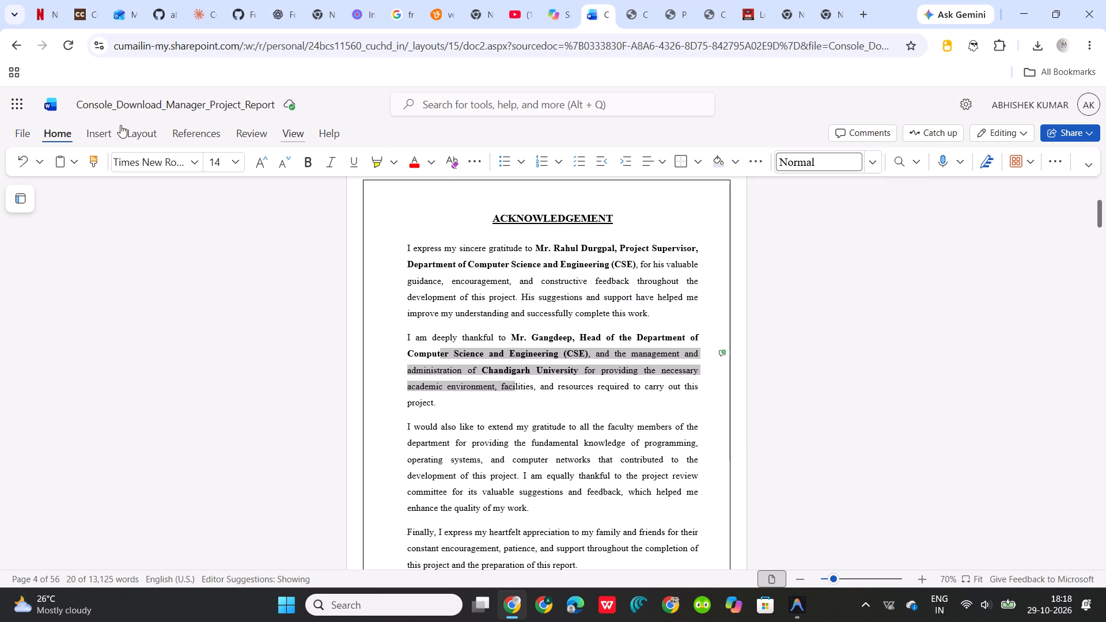
click(49, 105)
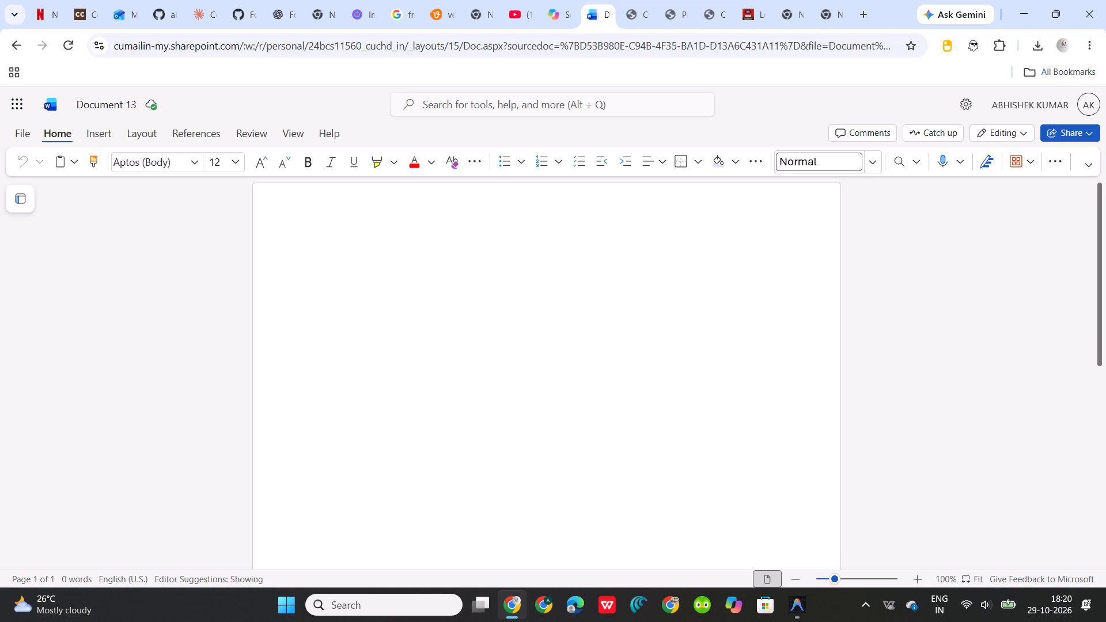
key(ctrl+v)
scroll(350, 260, up, 4)
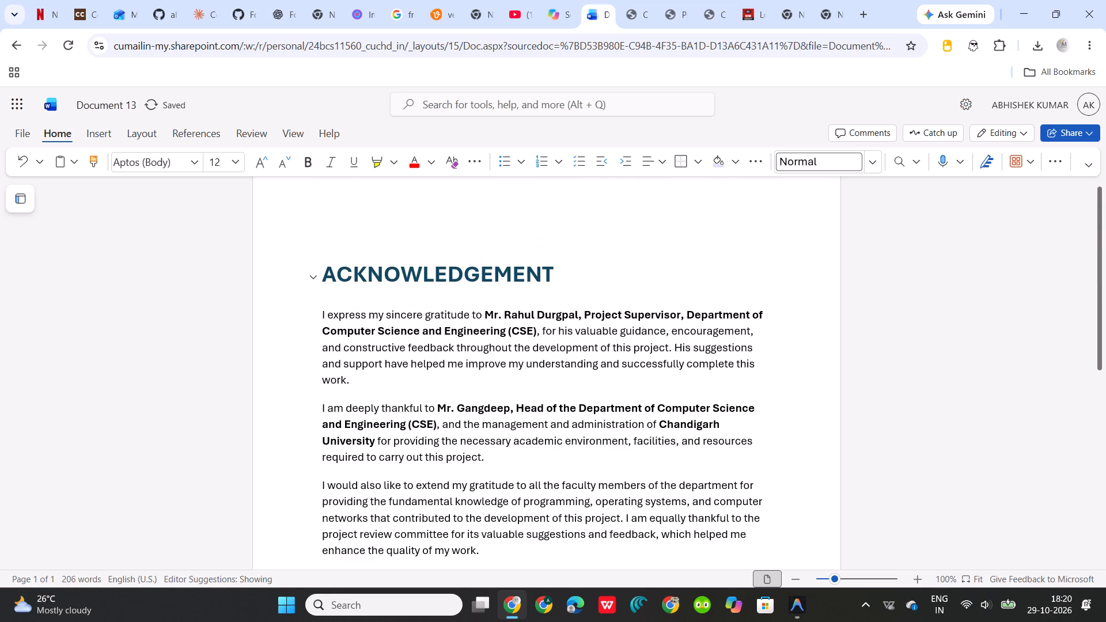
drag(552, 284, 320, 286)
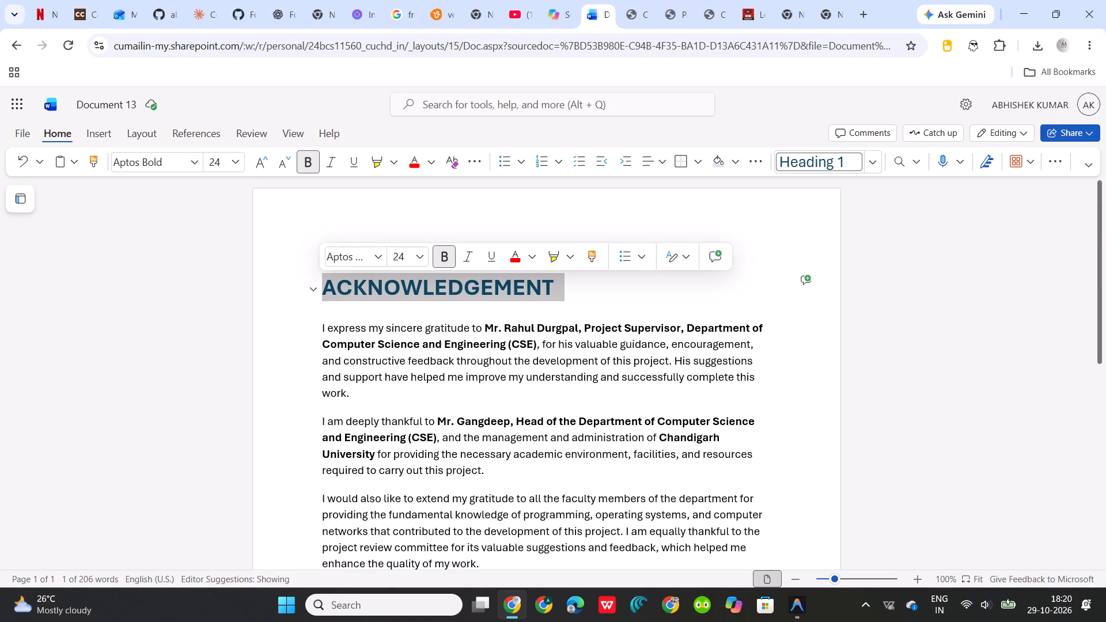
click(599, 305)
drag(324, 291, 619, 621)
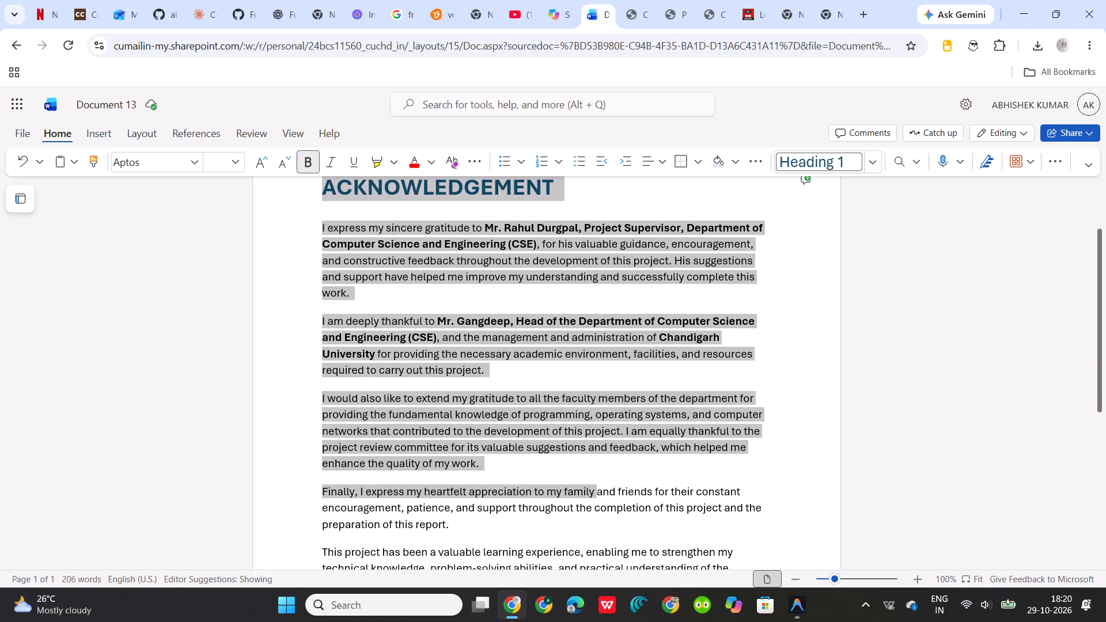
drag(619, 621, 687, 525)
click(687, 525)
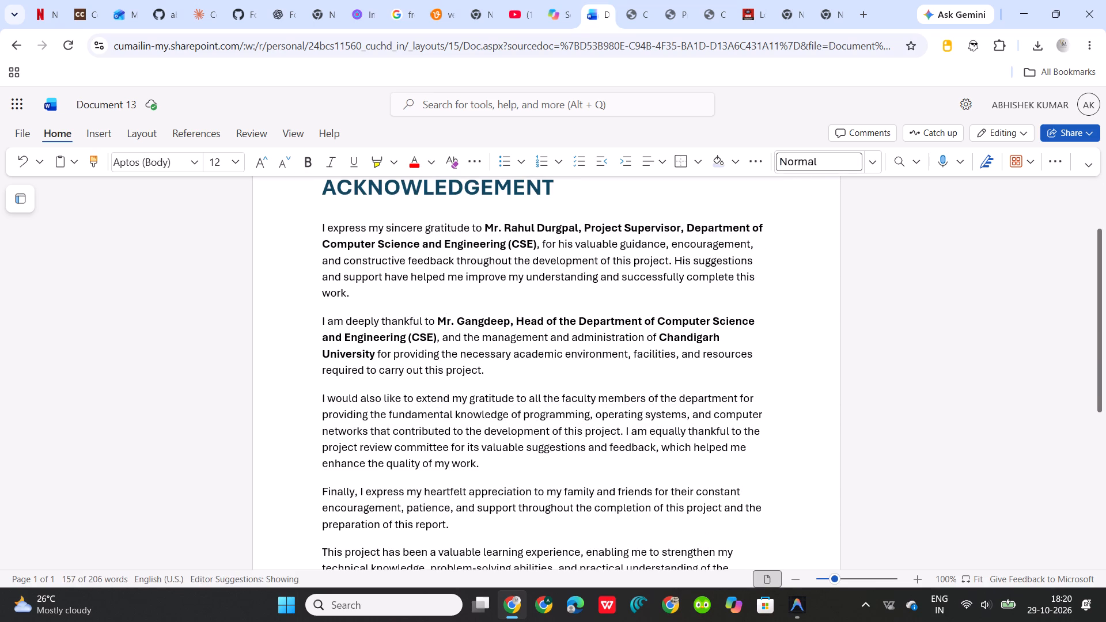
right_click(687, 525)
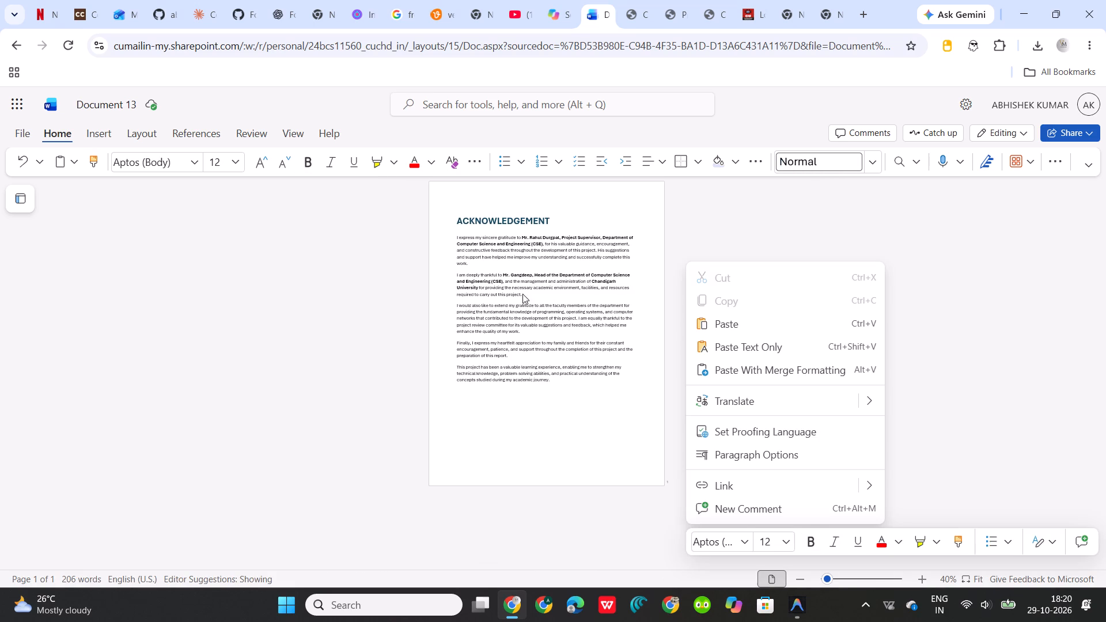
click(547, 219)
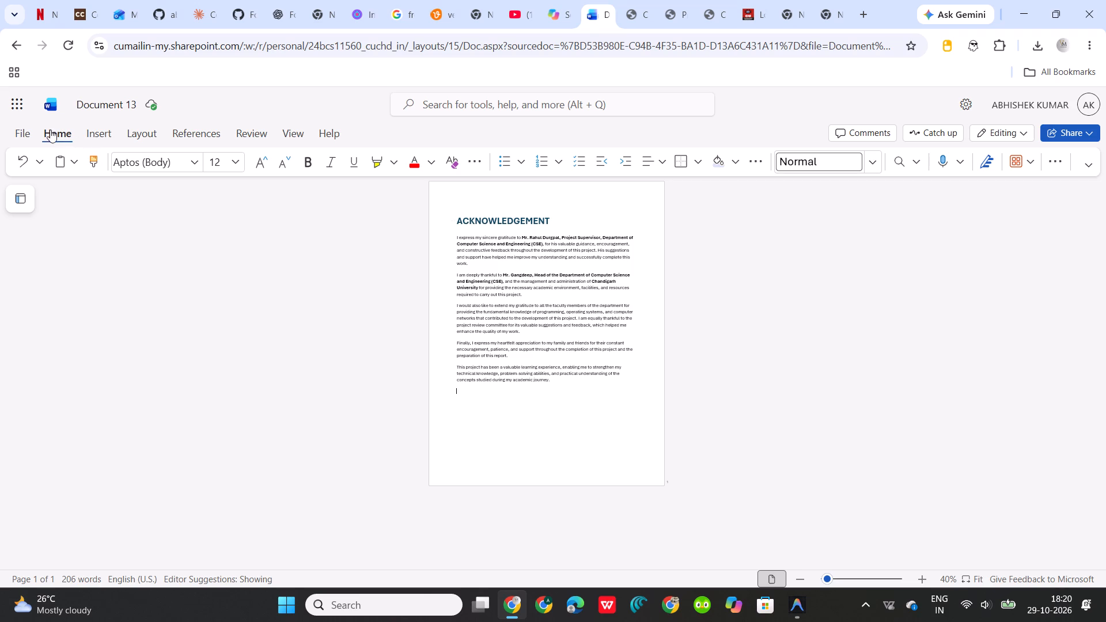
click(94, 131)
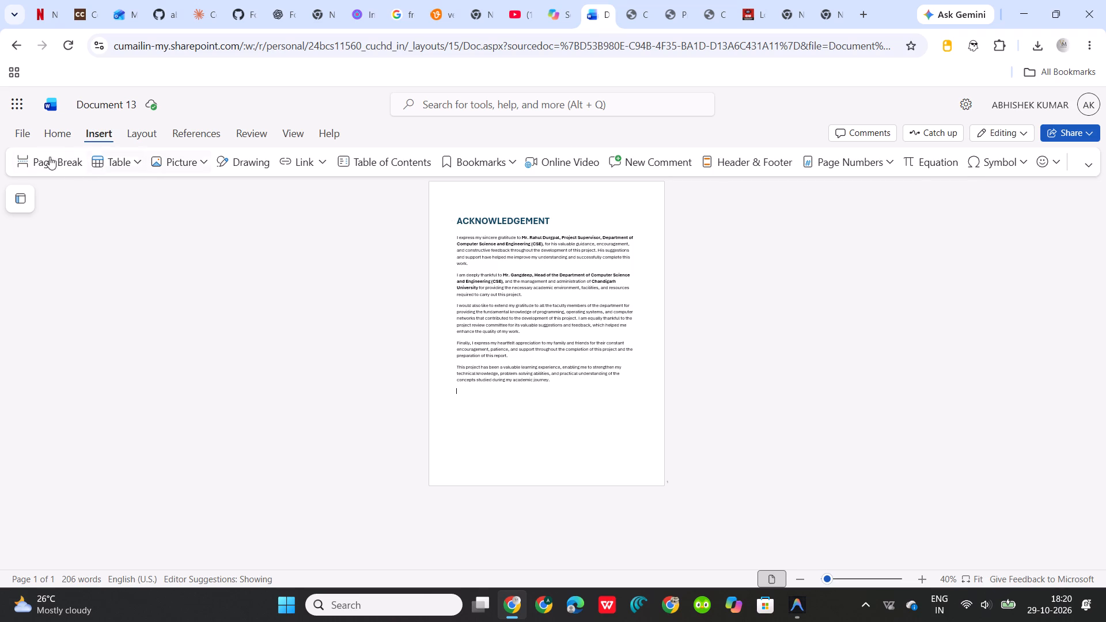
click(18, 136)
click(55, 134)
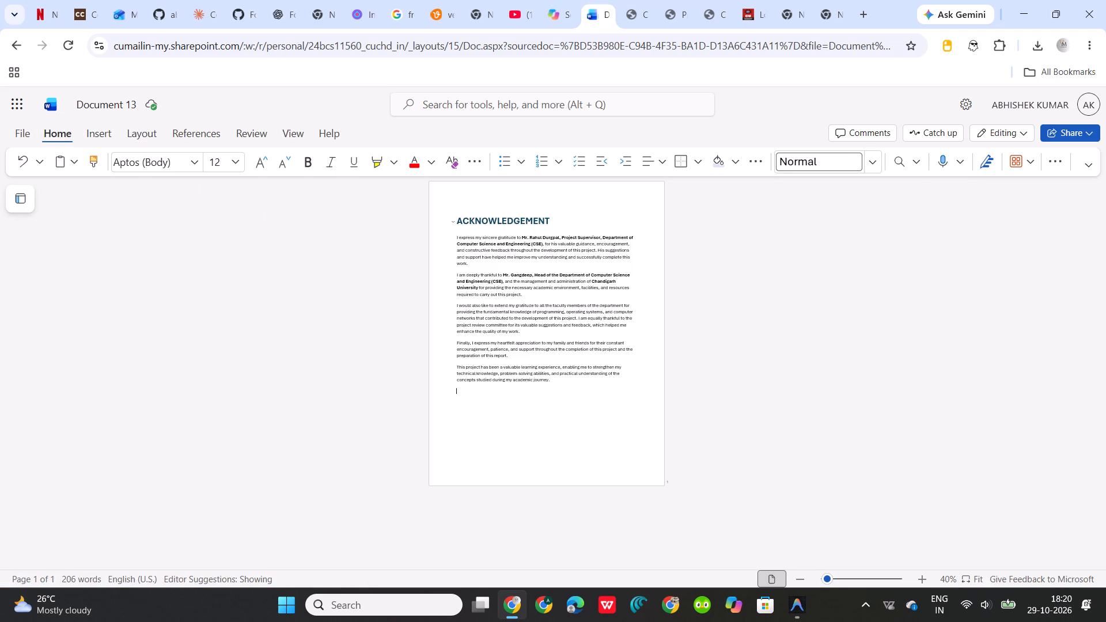
Set the font of the whole Acknowledgement, heading and all paragraphs, to Times New Roman.
drag(456, 221, 535, 422)
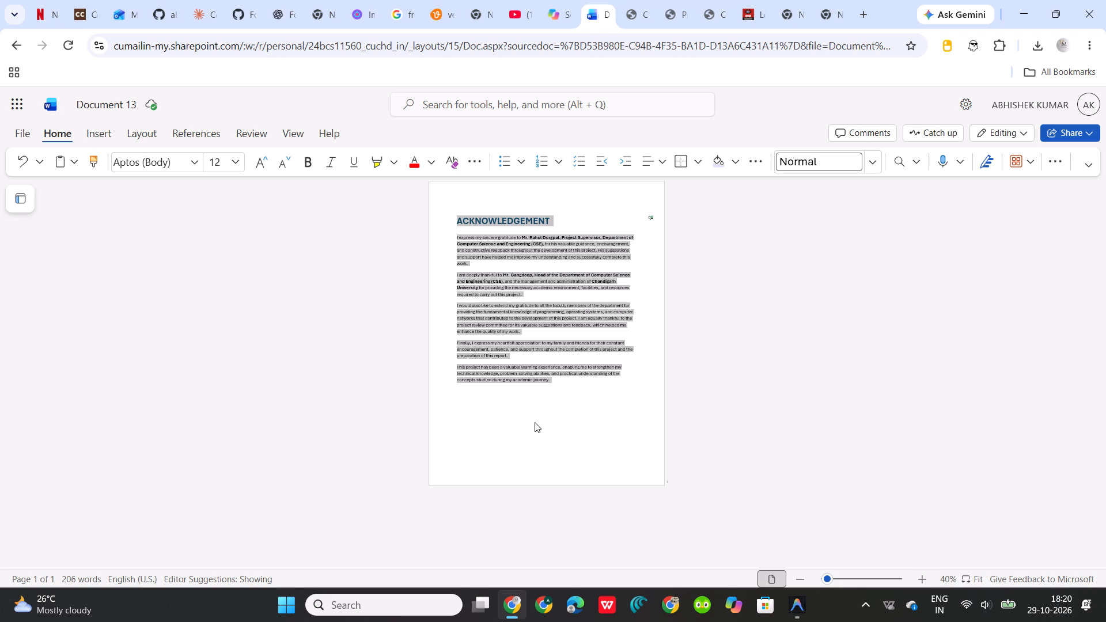
drag(535, 422, 565, 392)
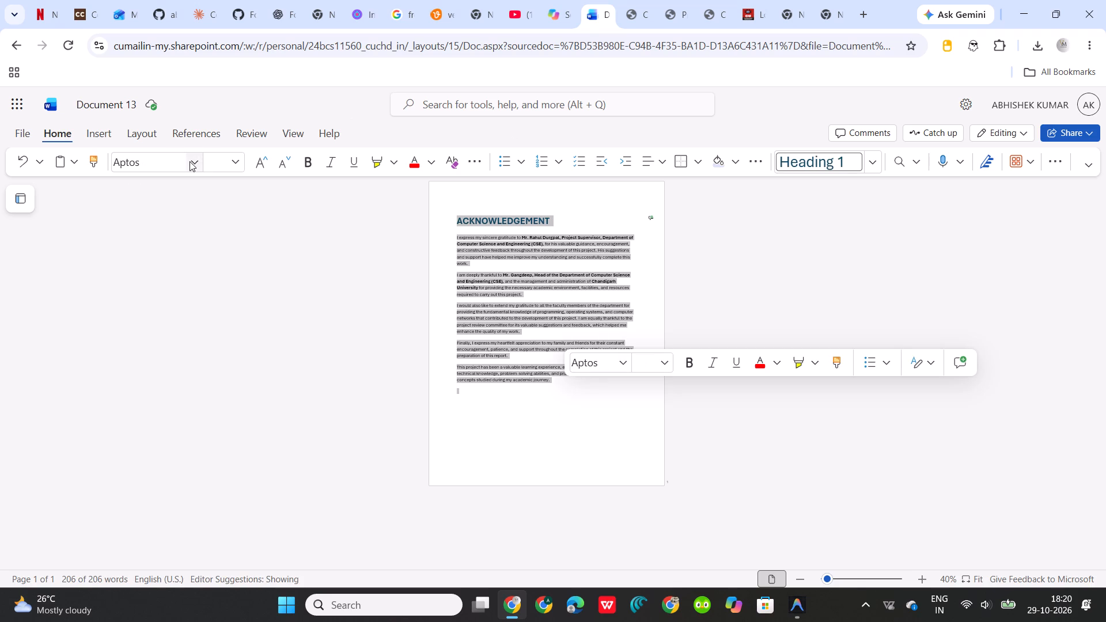
click(190, 161)
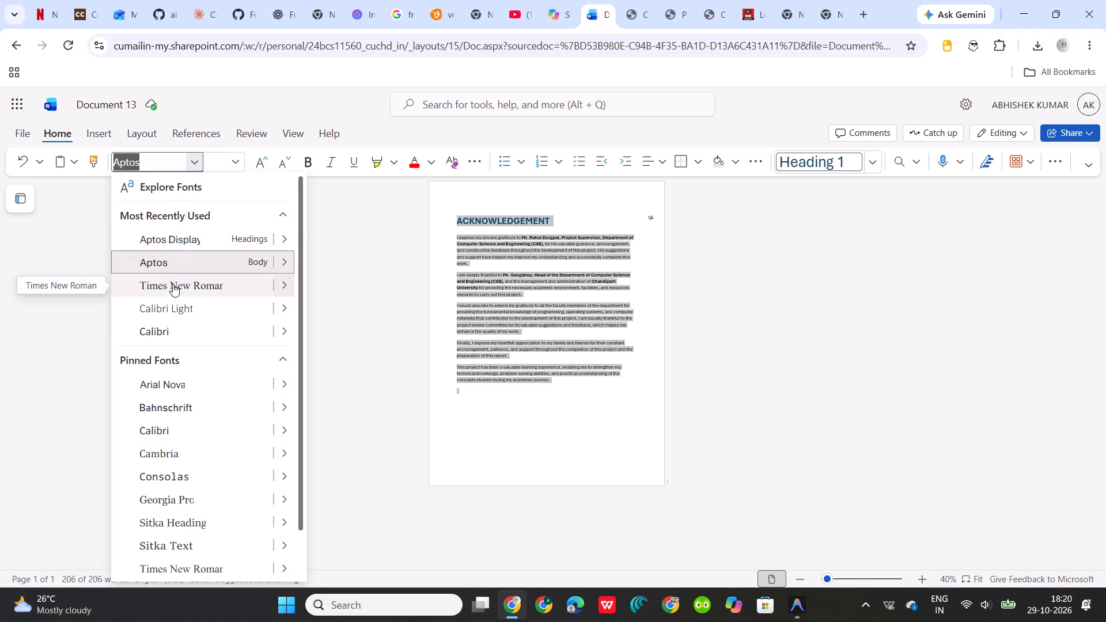
click(173, 284)
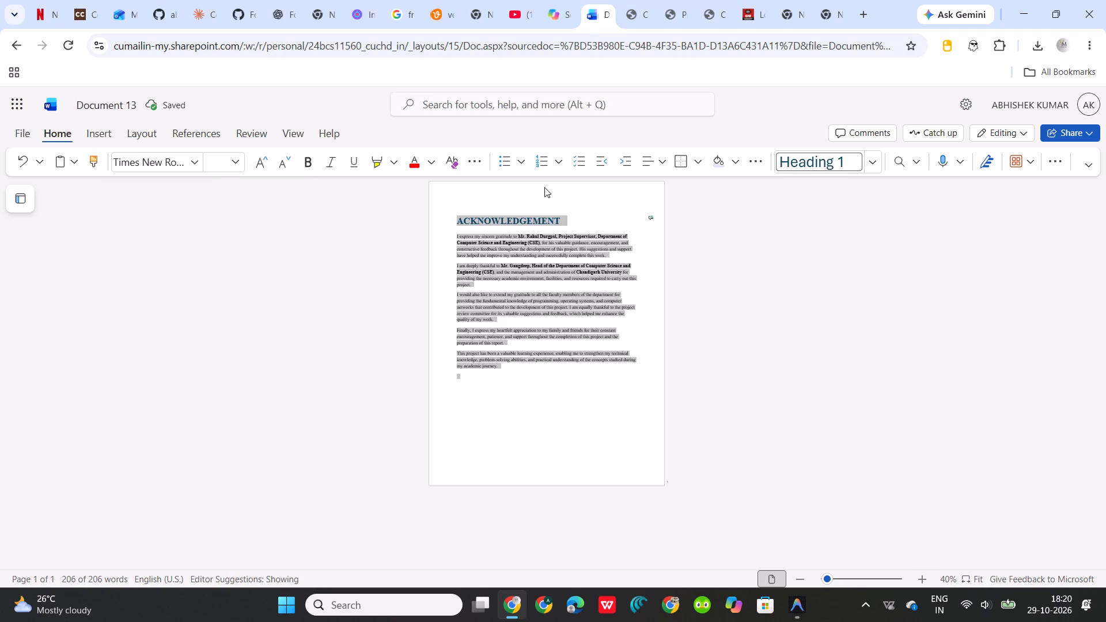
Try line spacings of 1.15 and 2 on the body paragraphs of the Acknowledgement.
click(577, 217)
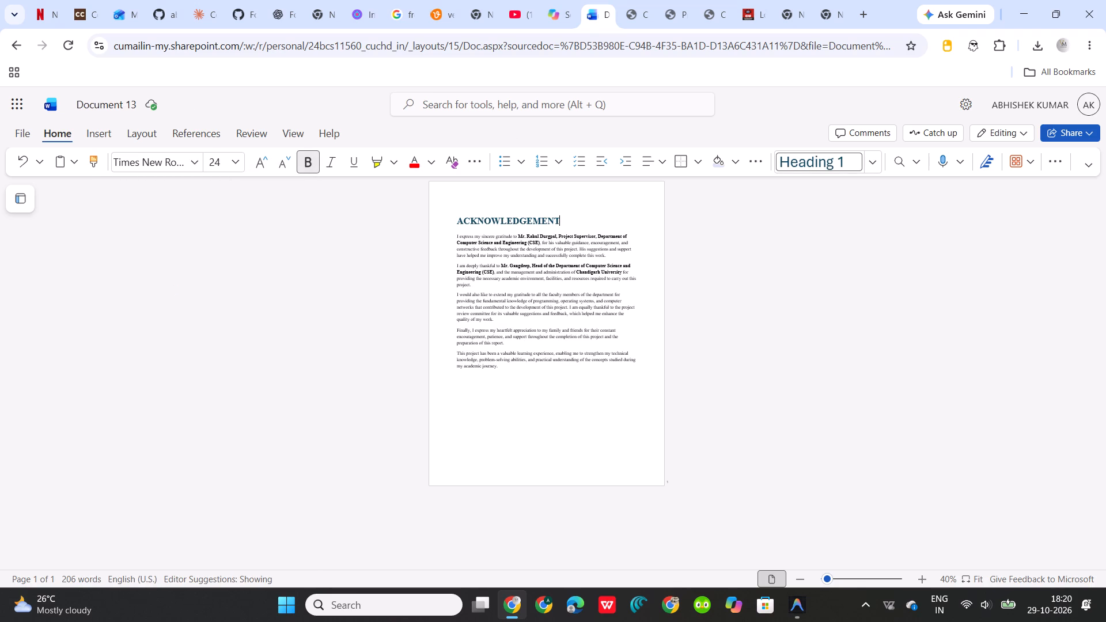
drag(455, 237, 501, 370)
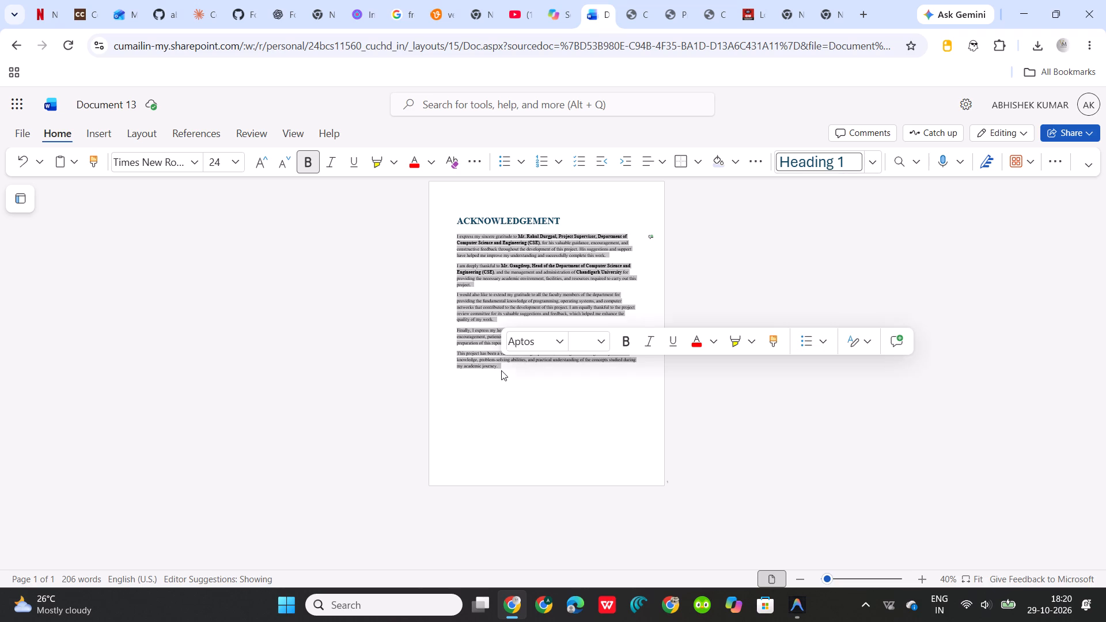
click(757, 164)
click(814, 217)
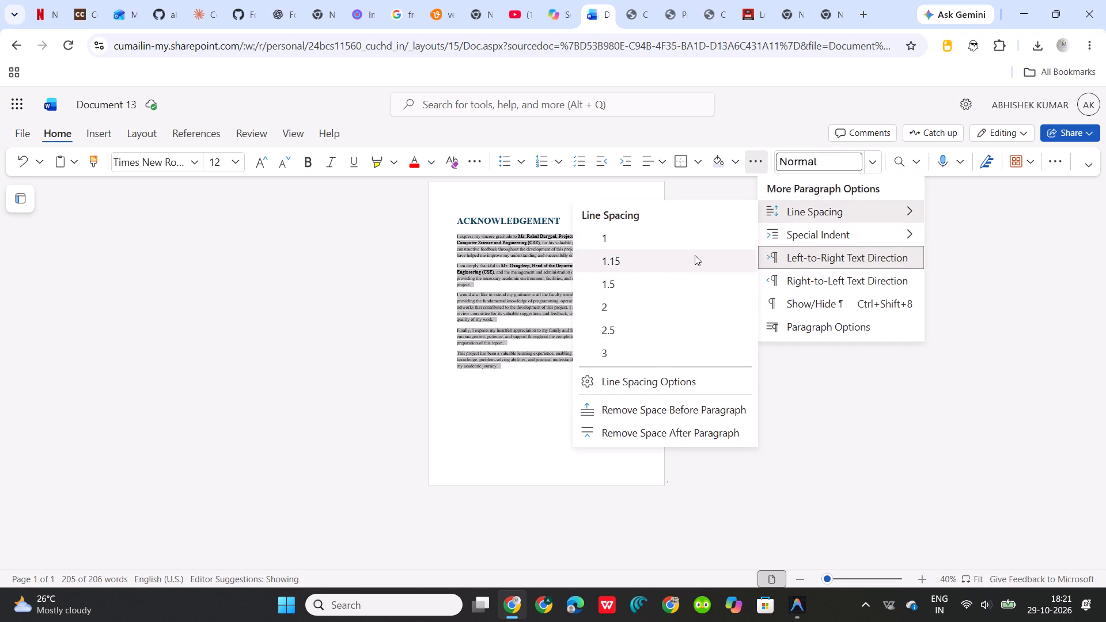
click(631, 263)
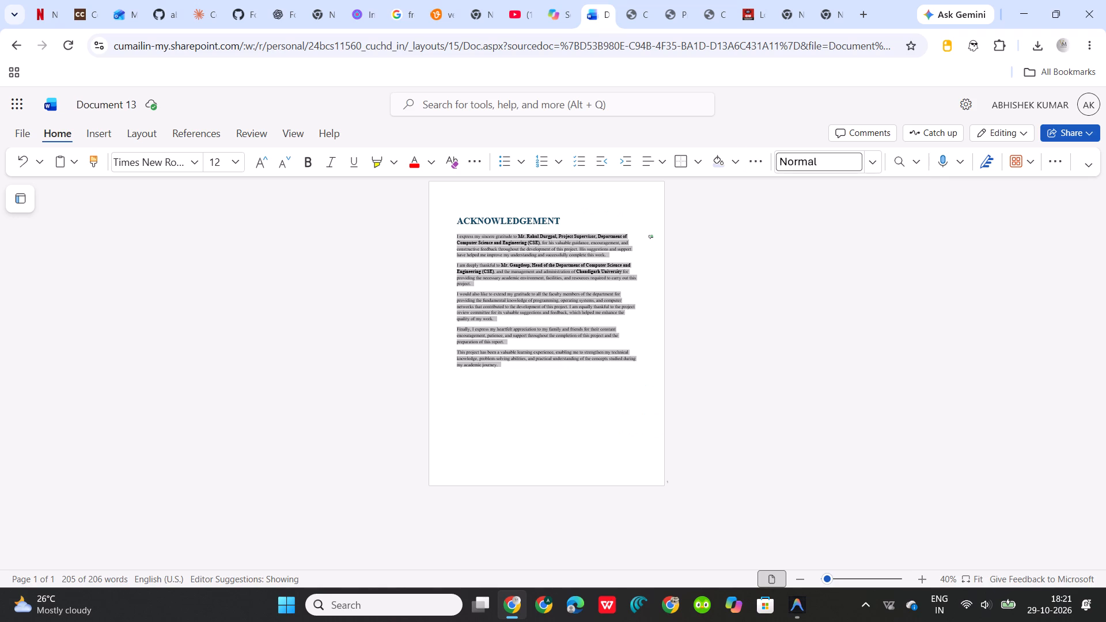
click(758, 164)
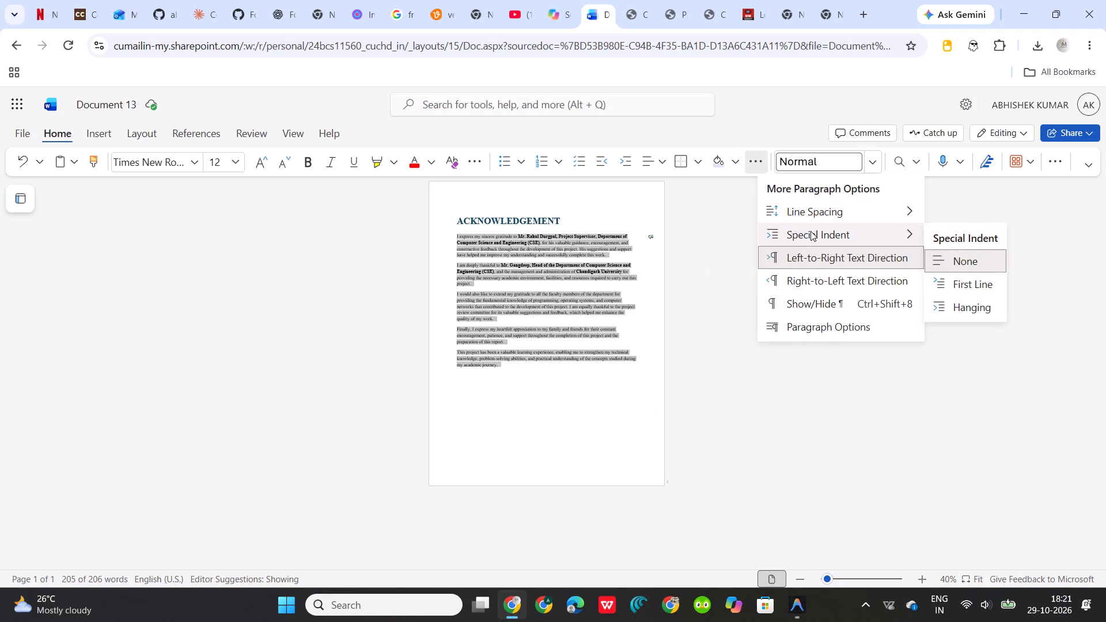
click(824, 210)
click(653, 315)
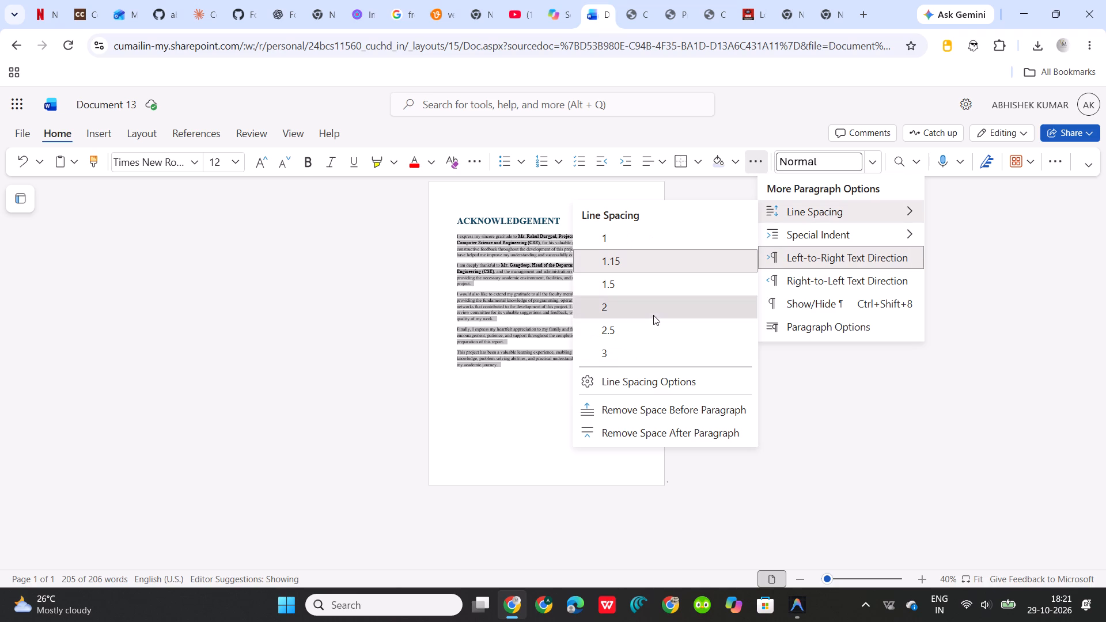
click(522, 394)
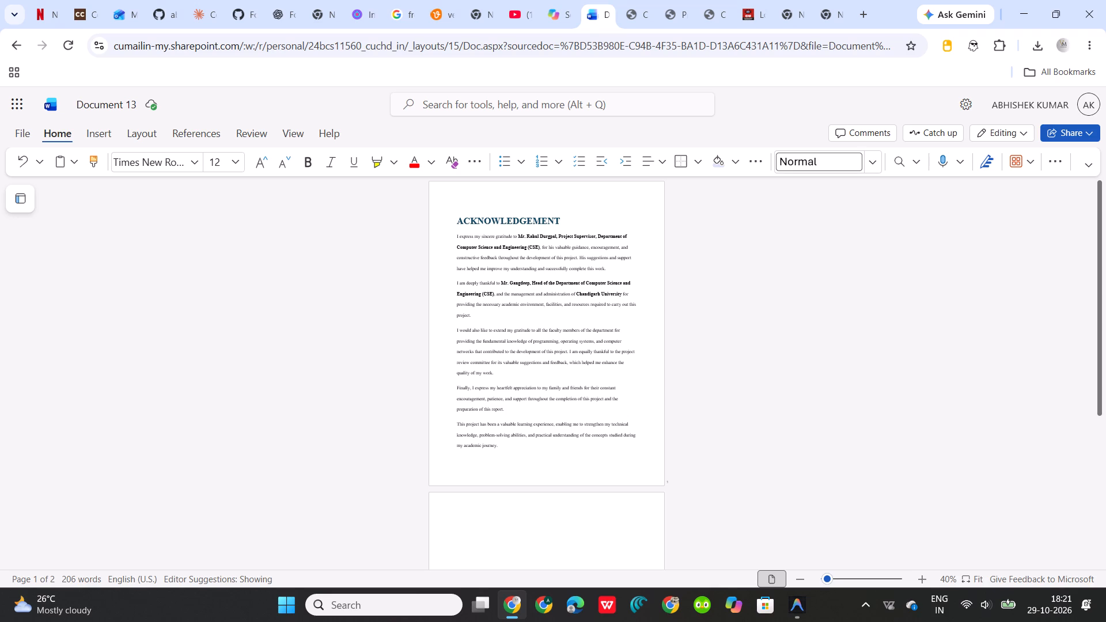
Set the line spacing of all Acknowledgement body paragraphs below the heading to 1.5.
drag(454, 234, 499, 444)
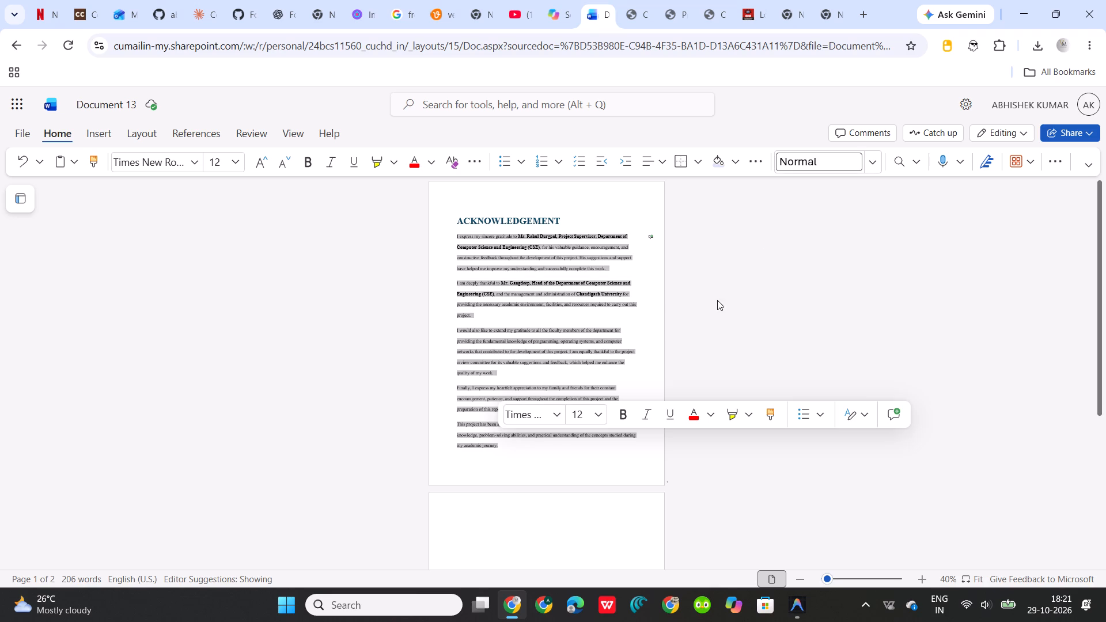
click(763, 150)
click(759, 156)
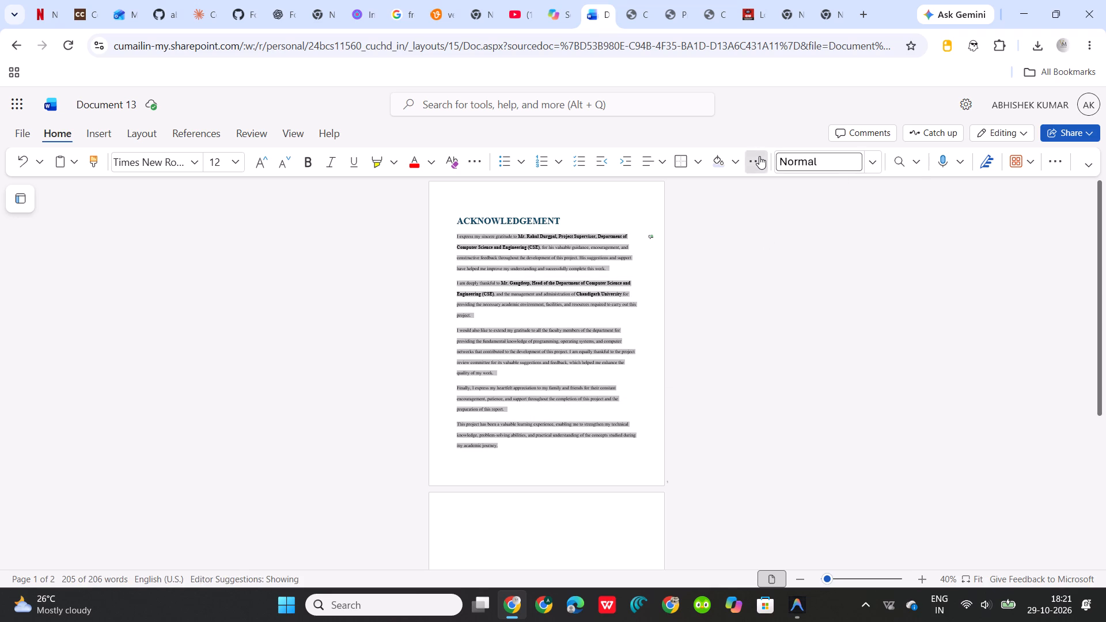
click(789, 209)
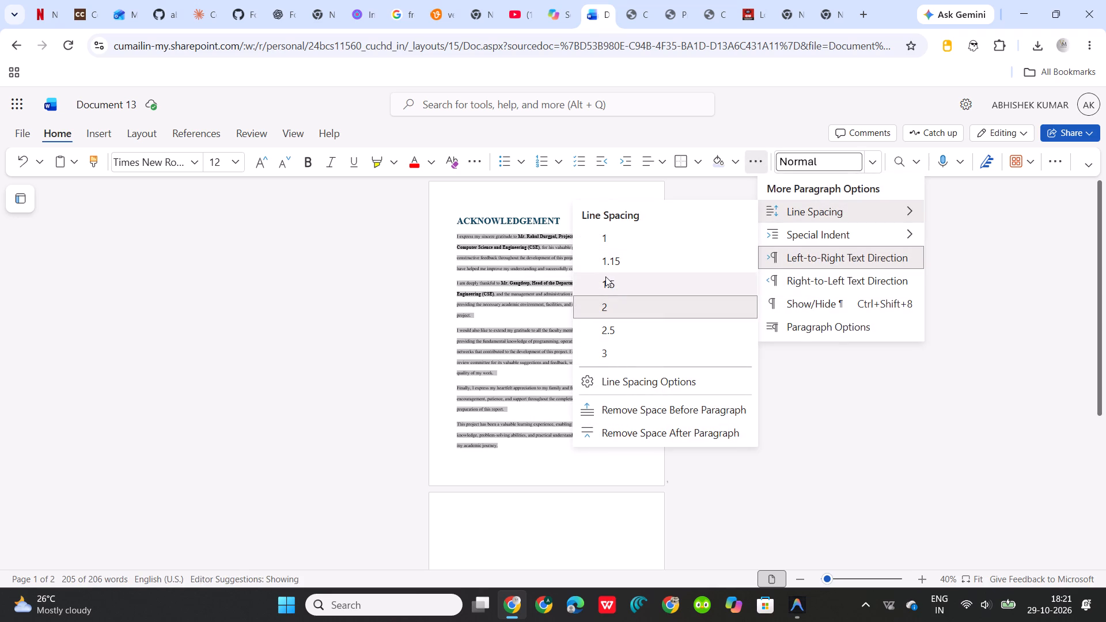
click(605, 276)
click(539, 365)
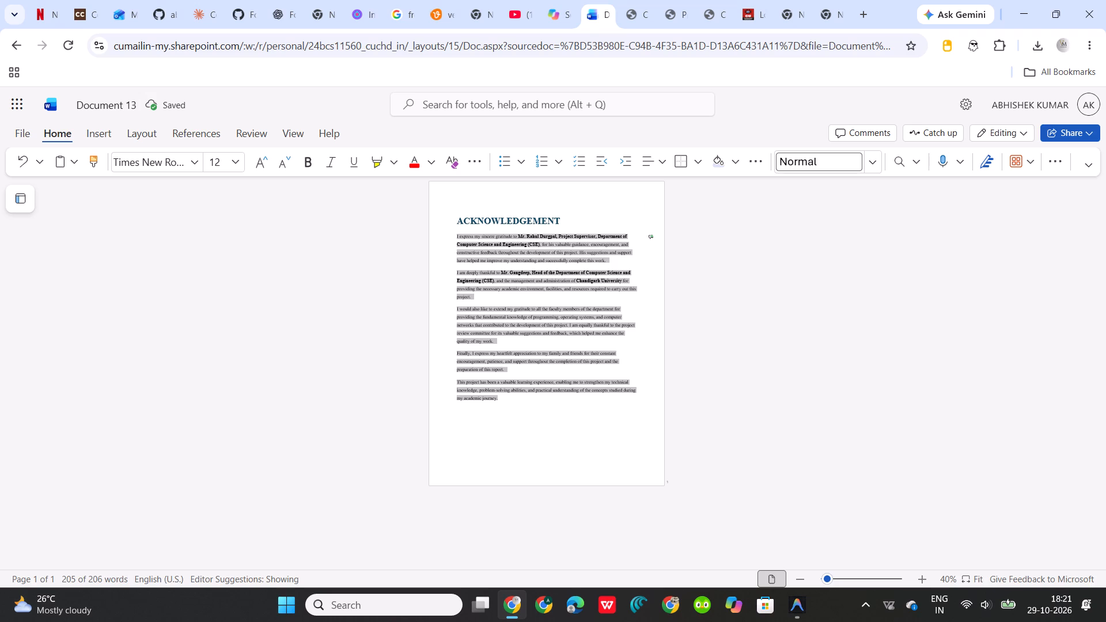
Consult the Project Report Format PDF for the formatting requirements, and return to the Acknowledgement document.
drag(568, 219, 460, 220)
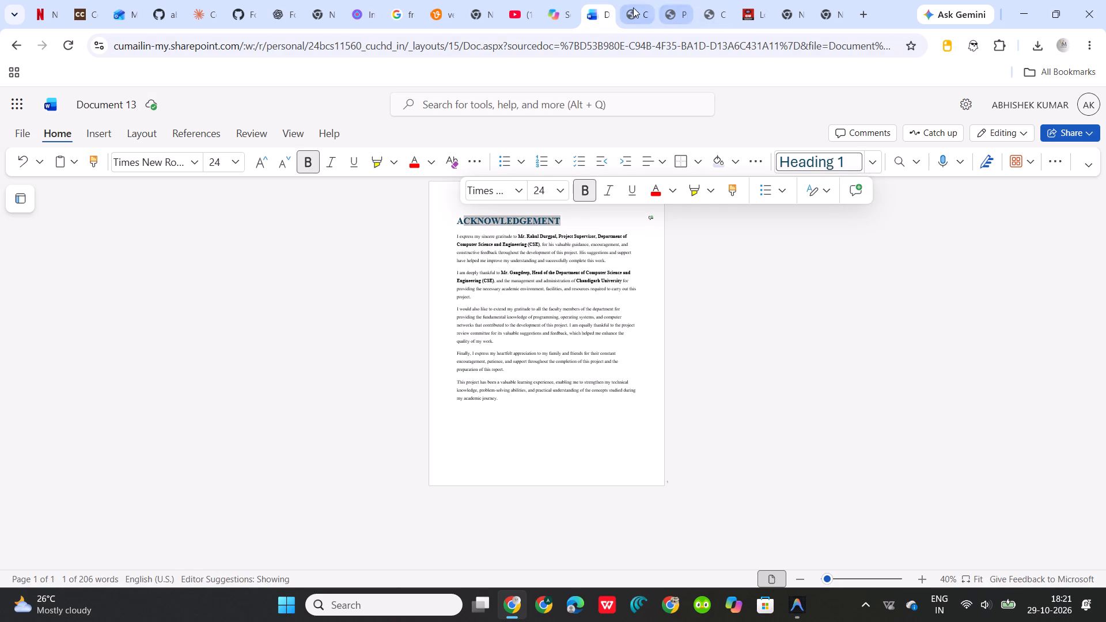
click(629, 8)
click(672, 1)
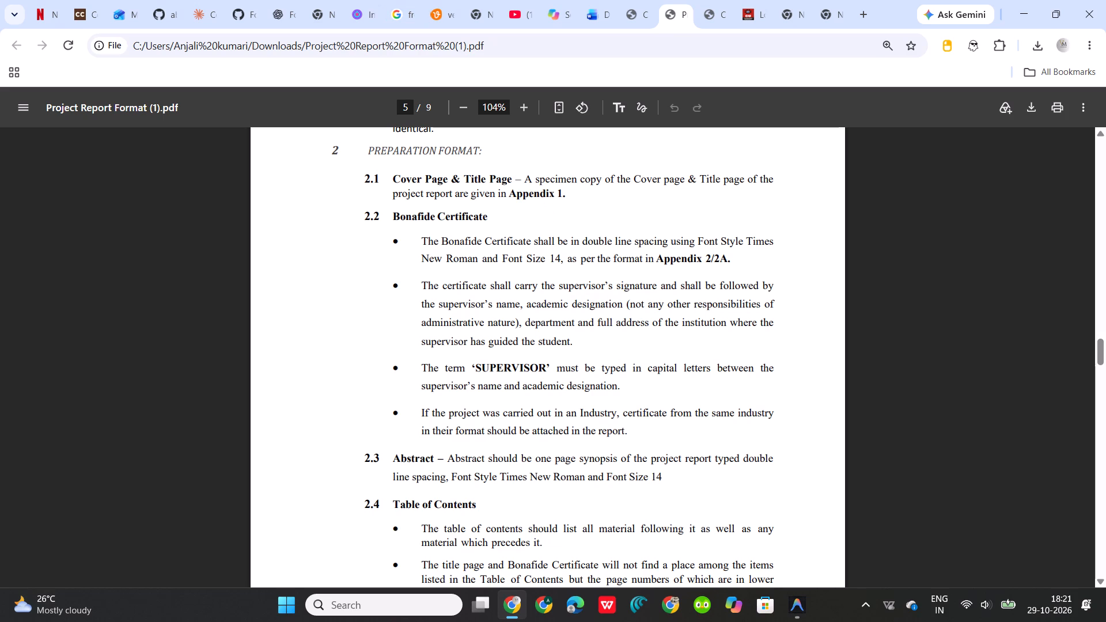
scroll(522, 202, up, 9)
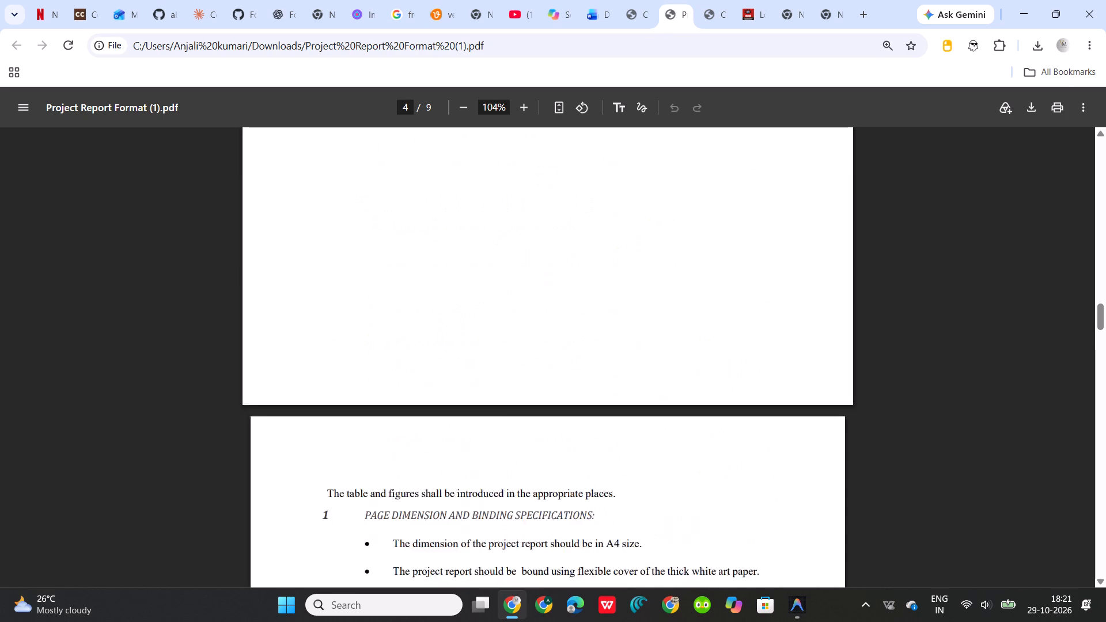
scroll(522, 202, up, 7)
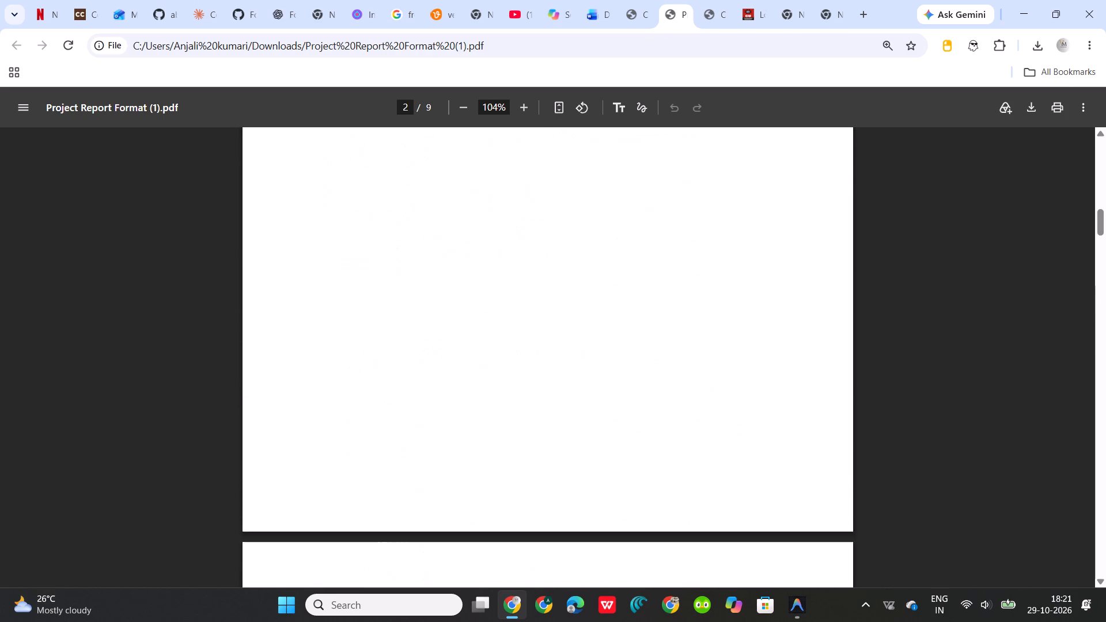
scroll(522, 202, right, 1)
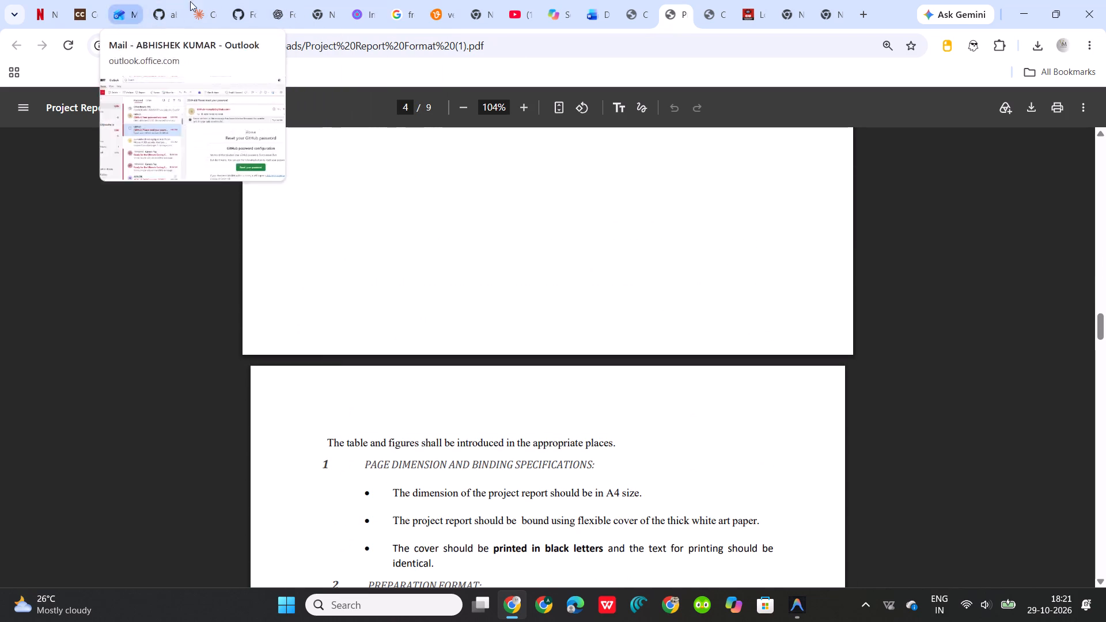
click(597, 0)
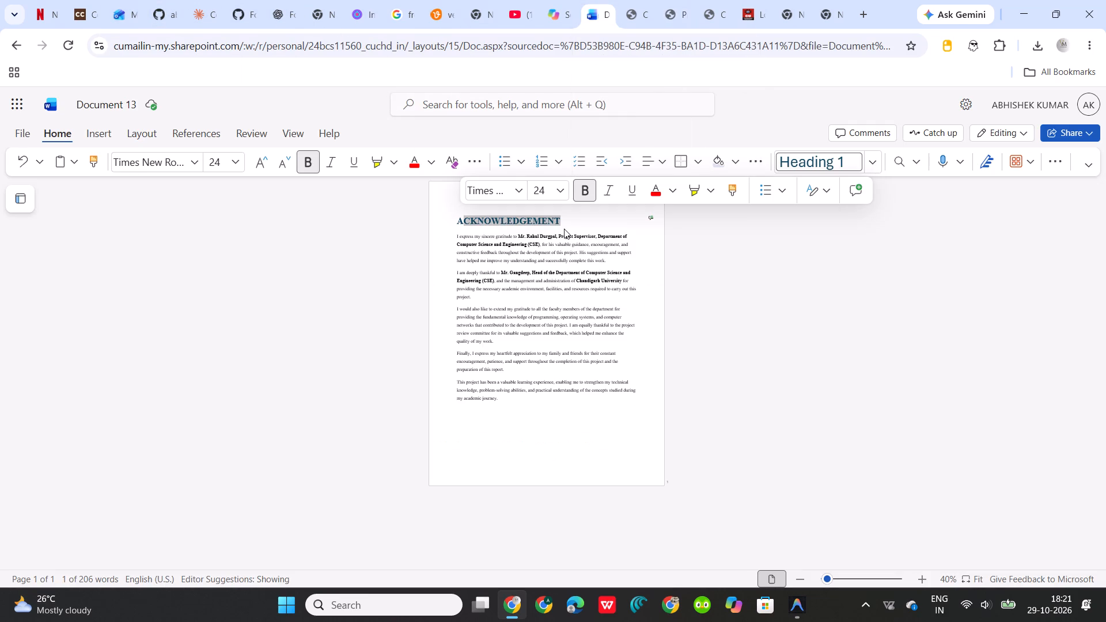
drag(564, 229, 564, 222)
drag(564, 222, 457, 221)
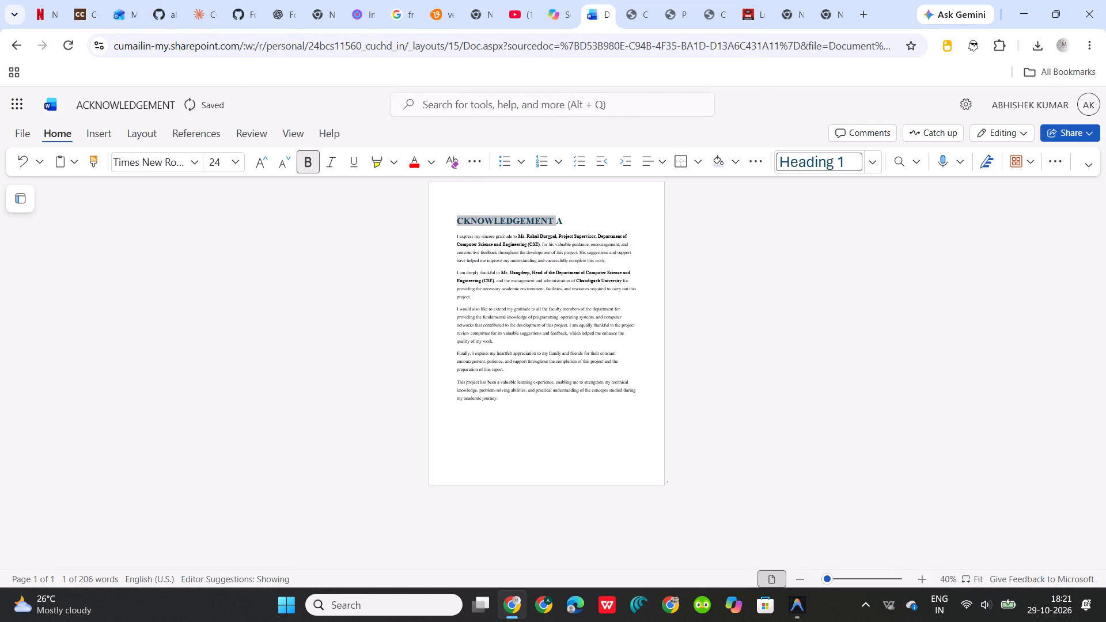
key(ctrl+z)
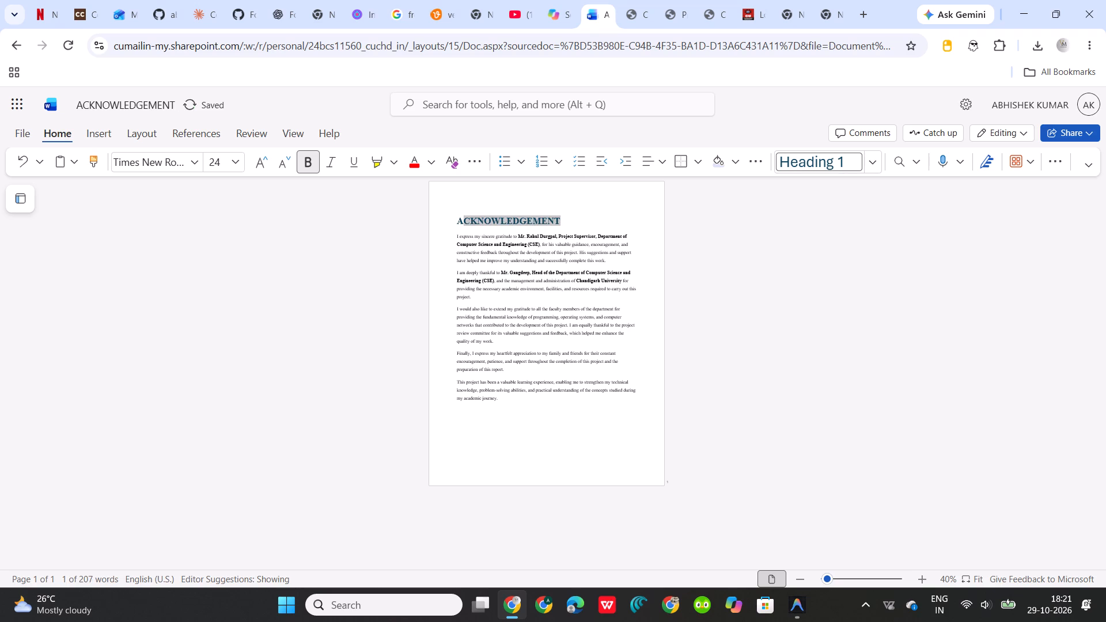
Set the font size of the whole ACKNOWLEDGEMENT heading to 16.
click(562, 221)
drag(562, 221, 469, 217)
drag(469, 217, 457, 218)
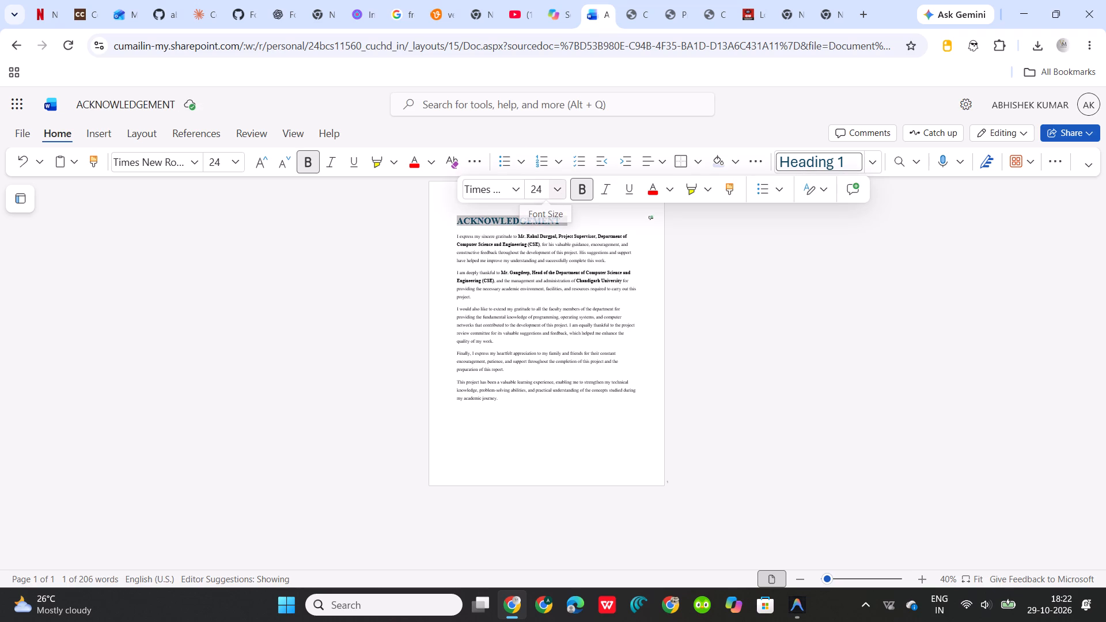
click(553, 187)
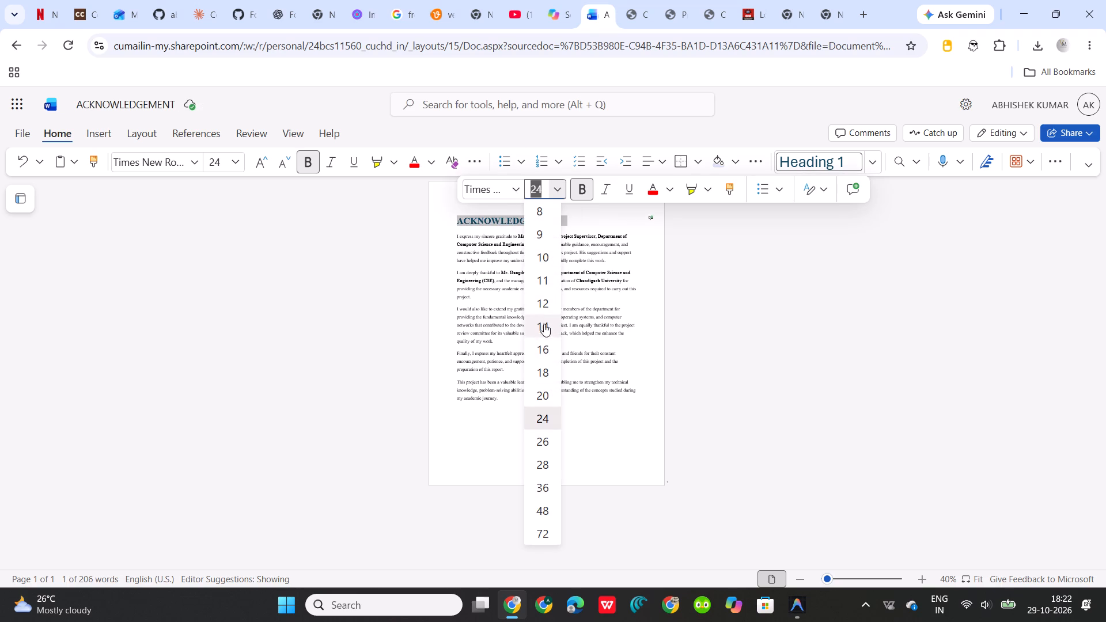
click(543, 349)
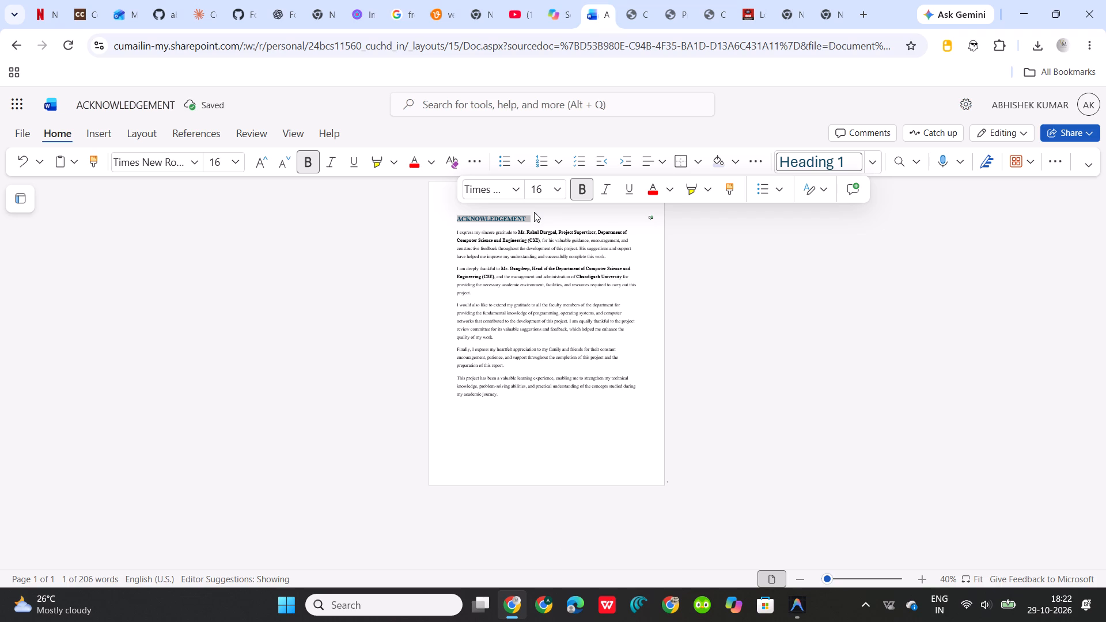
Centre the ACKNOWLEDGEMENT heading on the page.
click(659, 161)
click(677, 217)
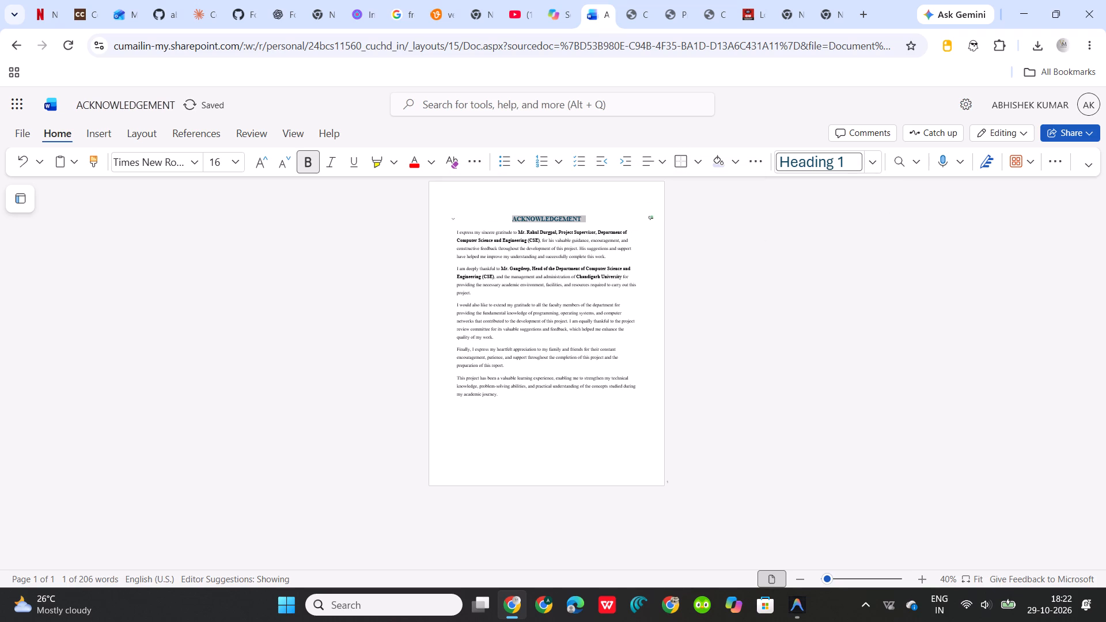
click(595, 217)
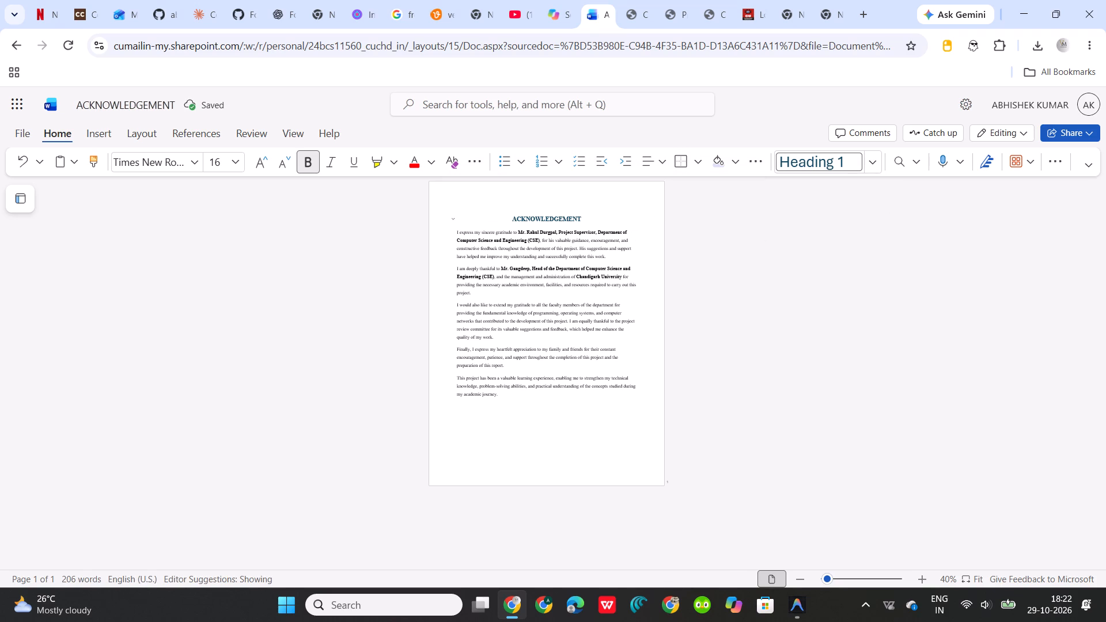
click(513, 218)
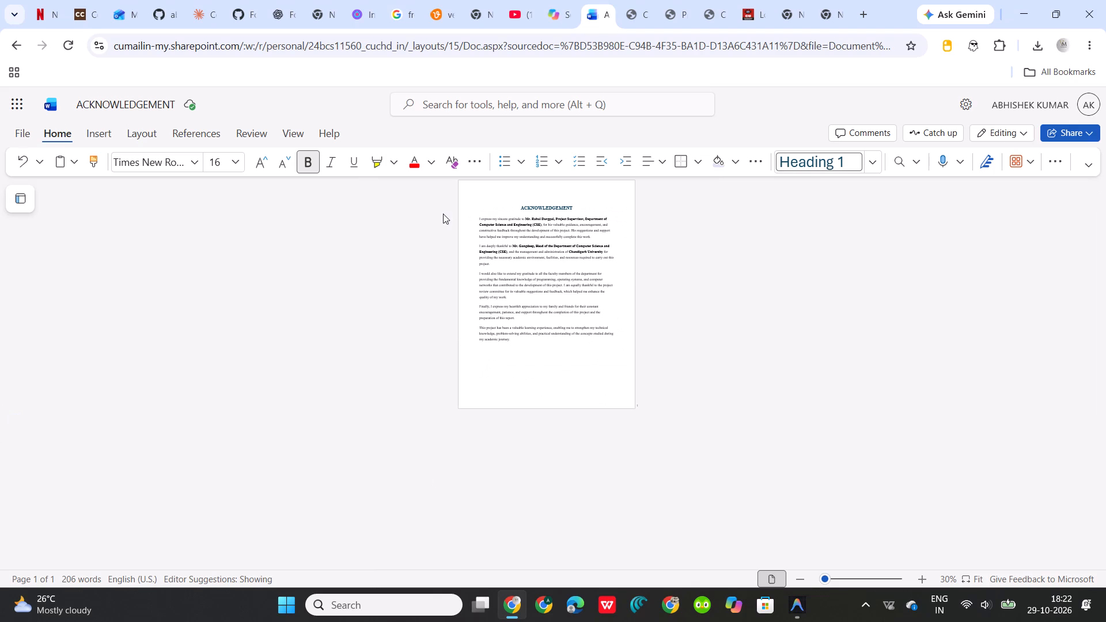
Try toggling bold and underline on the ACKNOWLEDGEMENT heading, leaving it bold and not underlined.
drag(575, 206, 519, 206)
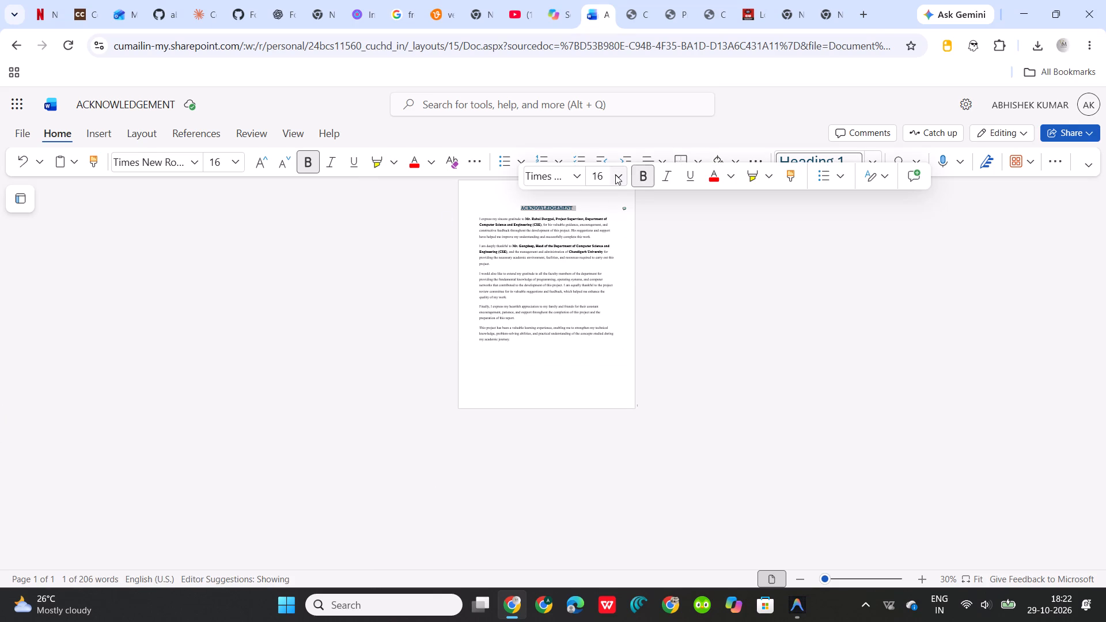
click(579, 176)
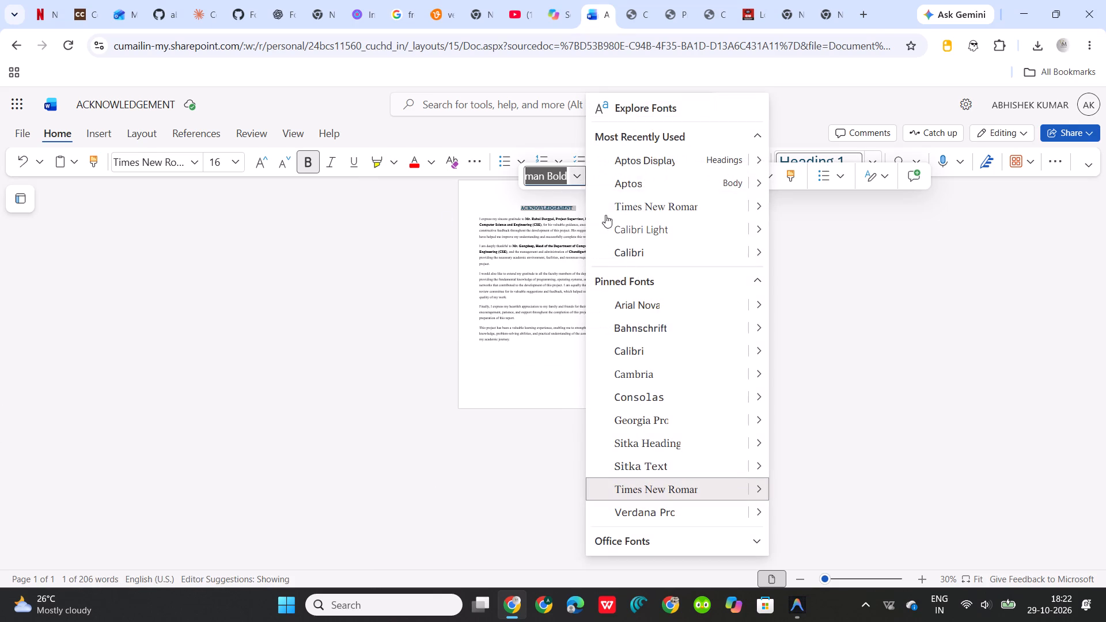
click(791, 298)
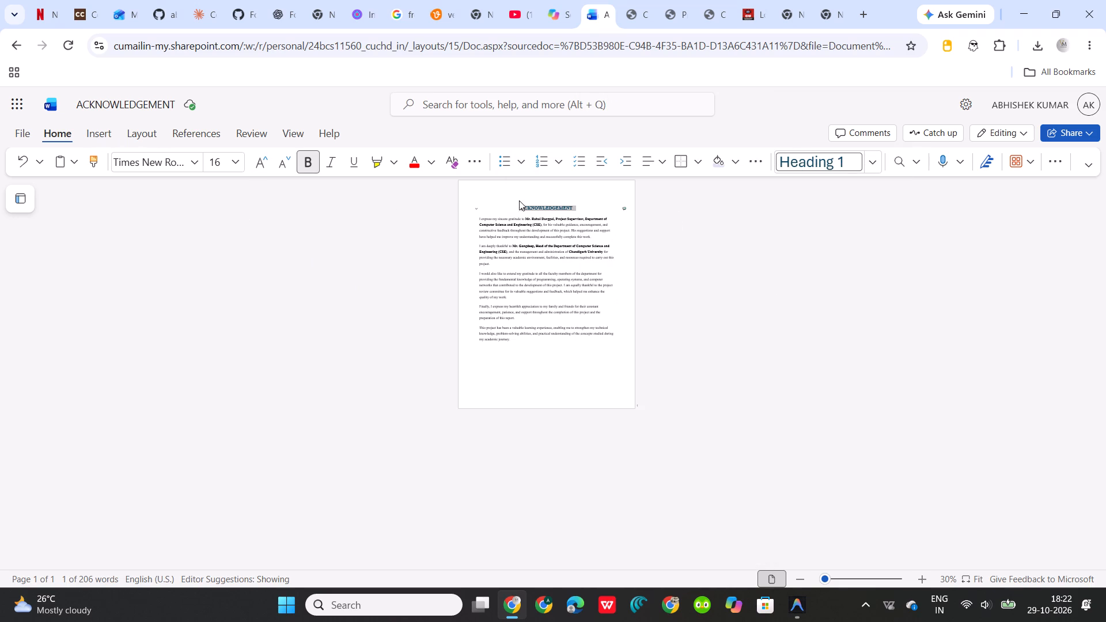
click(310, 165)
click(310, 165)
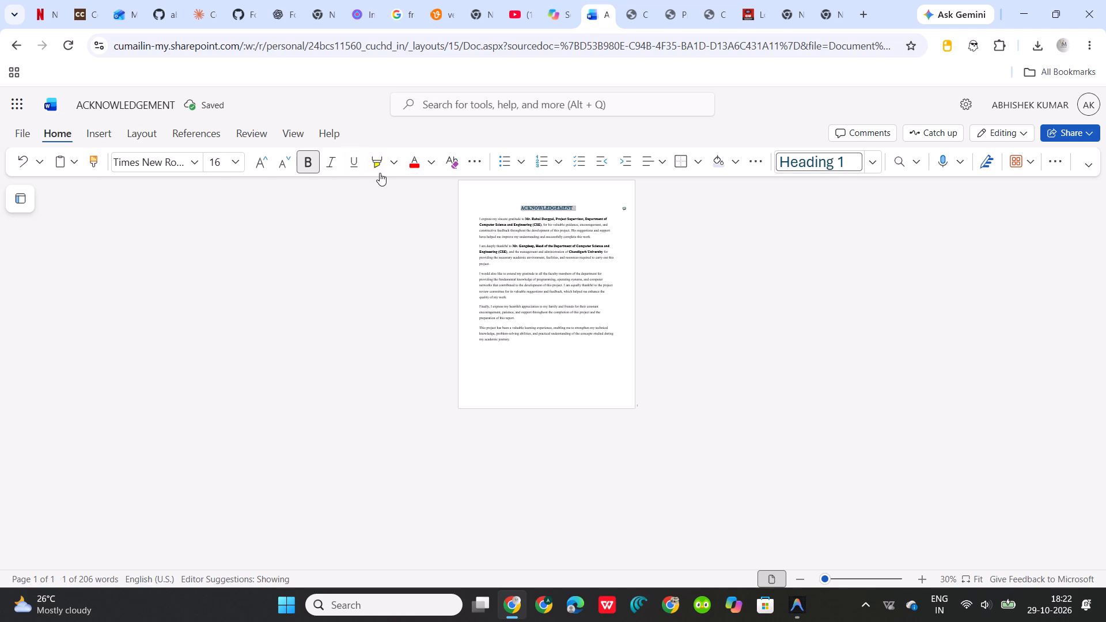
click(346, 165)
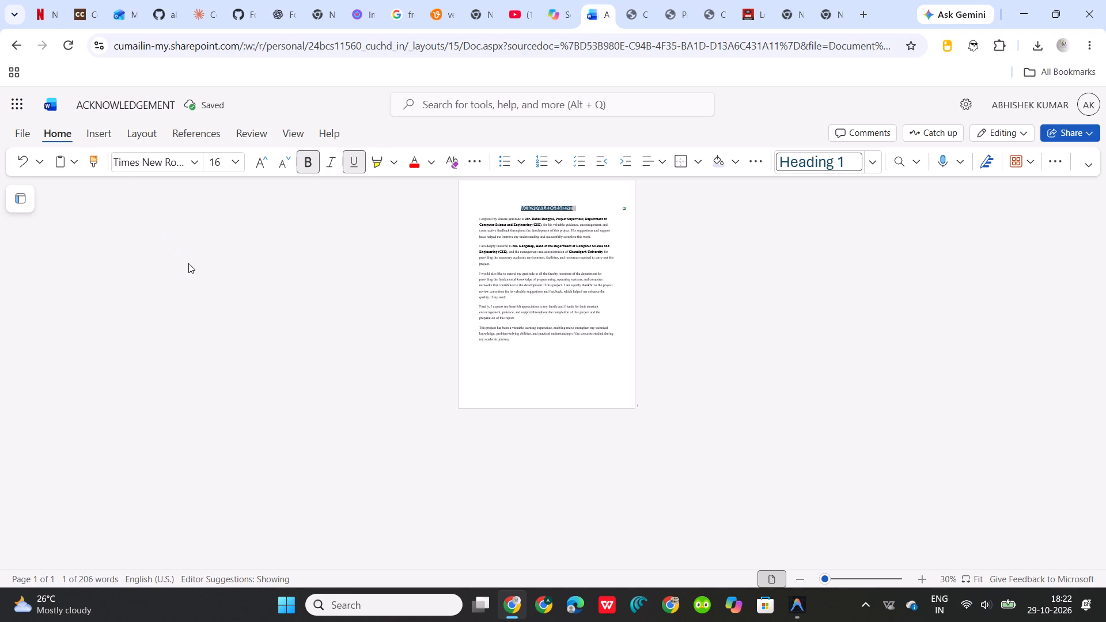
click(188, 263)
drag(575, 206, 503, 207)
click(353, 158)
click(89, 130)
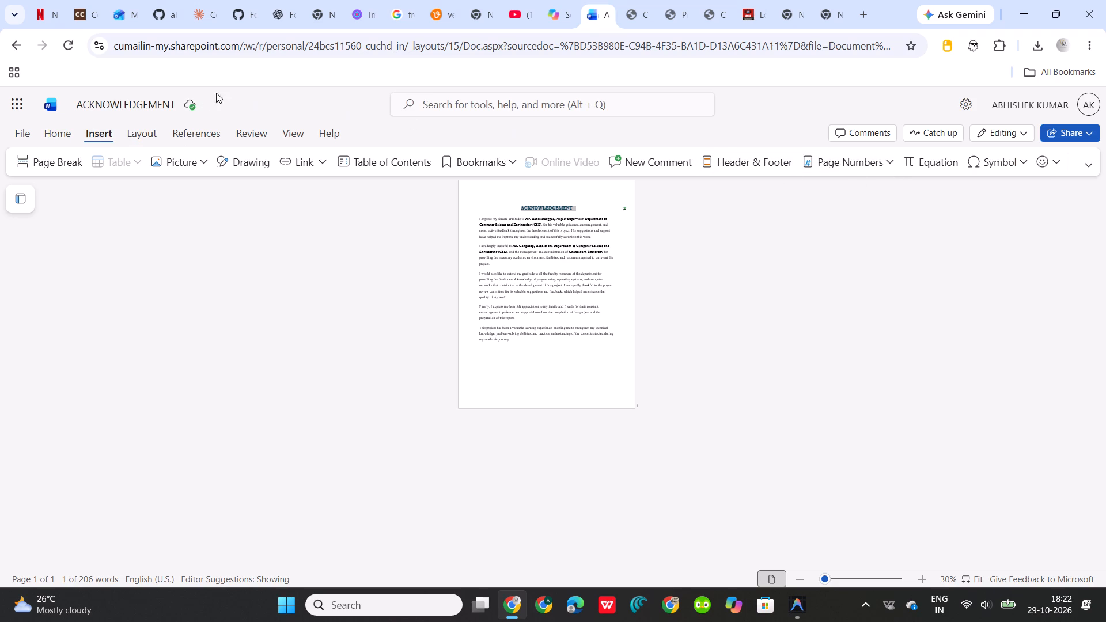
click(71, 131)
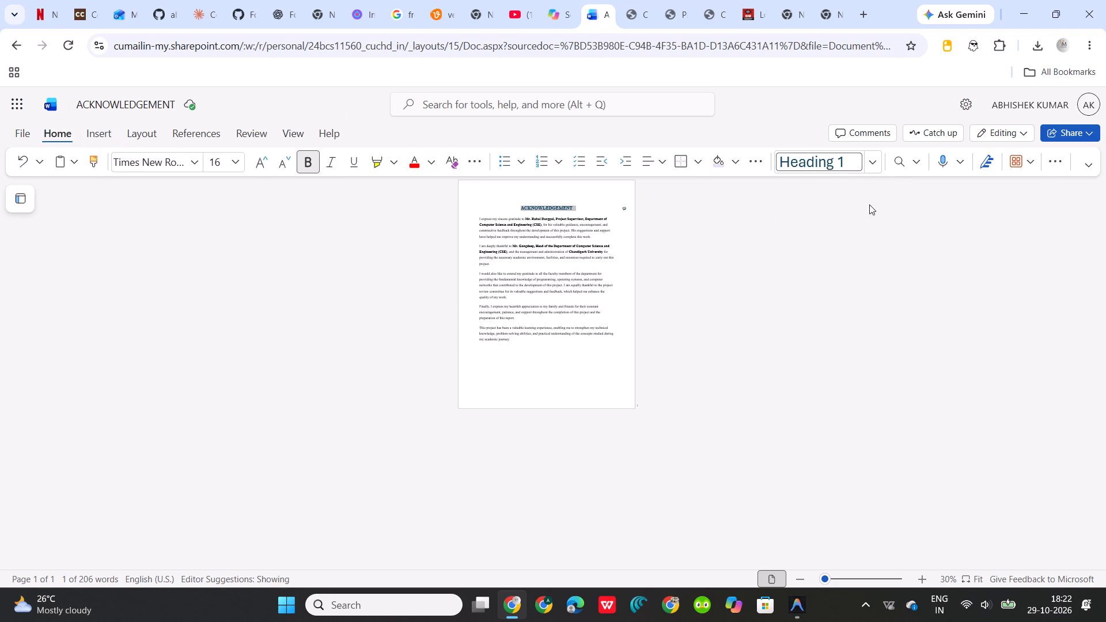
Add a box page border around all four sides of the Acknowledgement page.
click(22, 136)
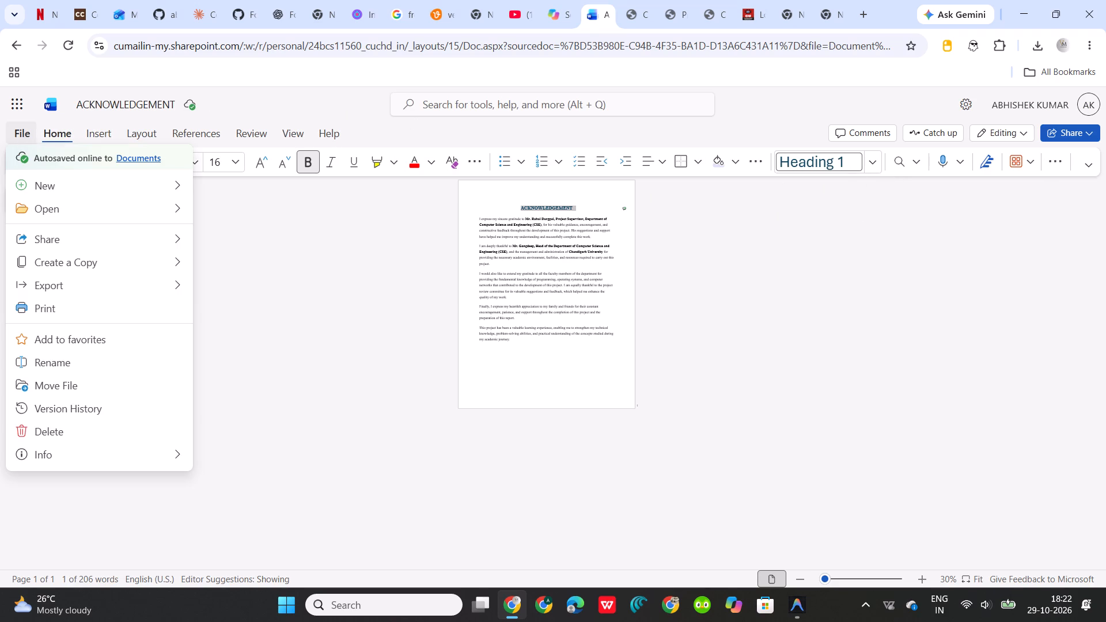
click(263, 261)
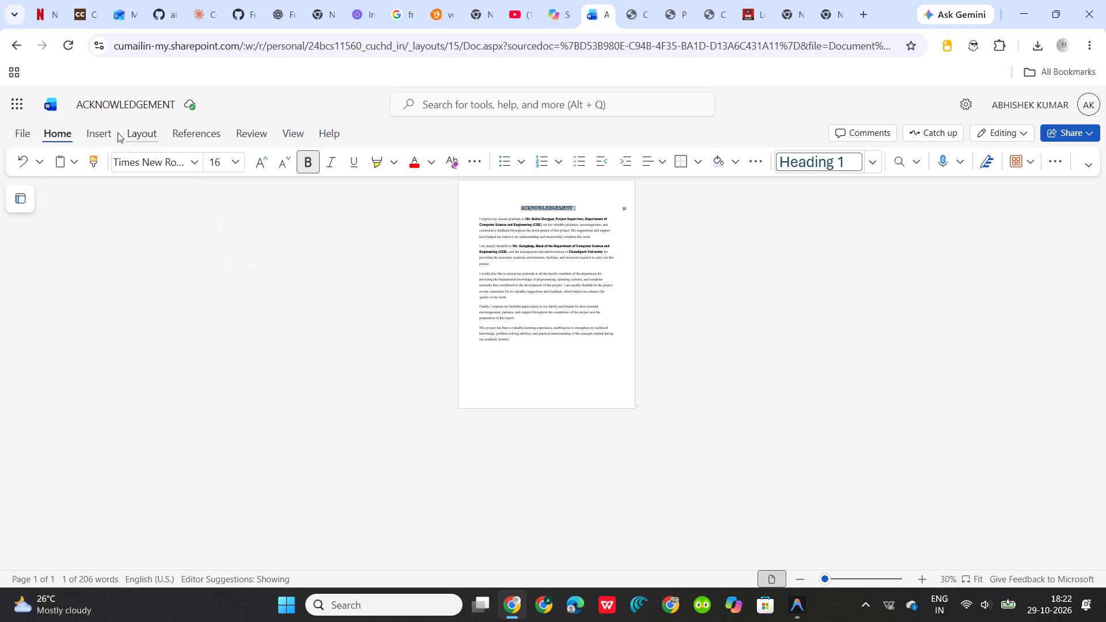
click(107, 131)
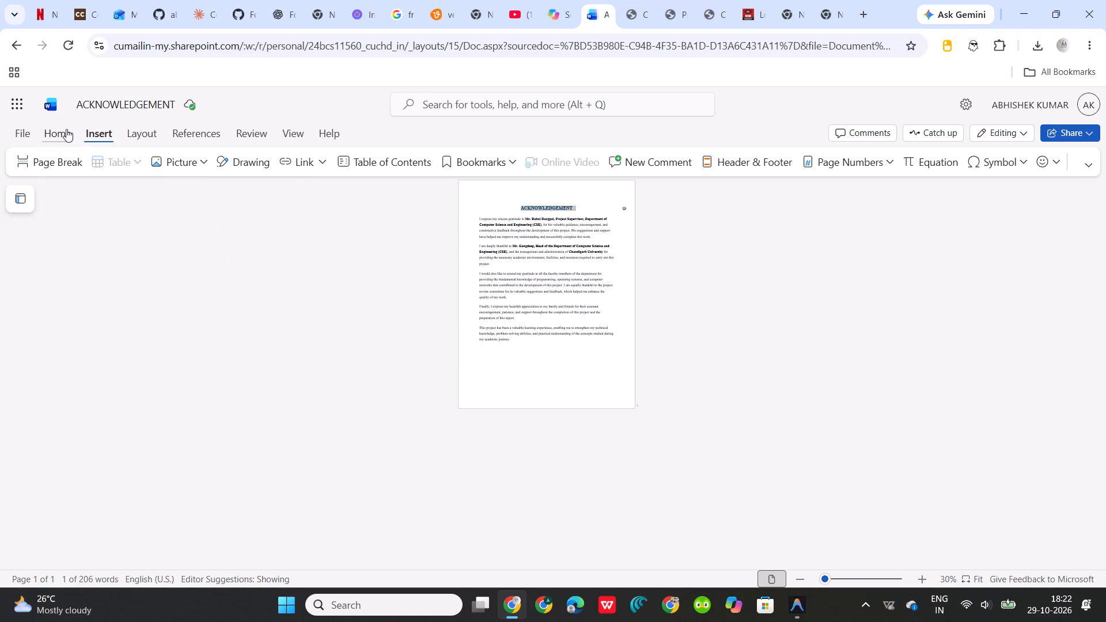
click(64, 128)
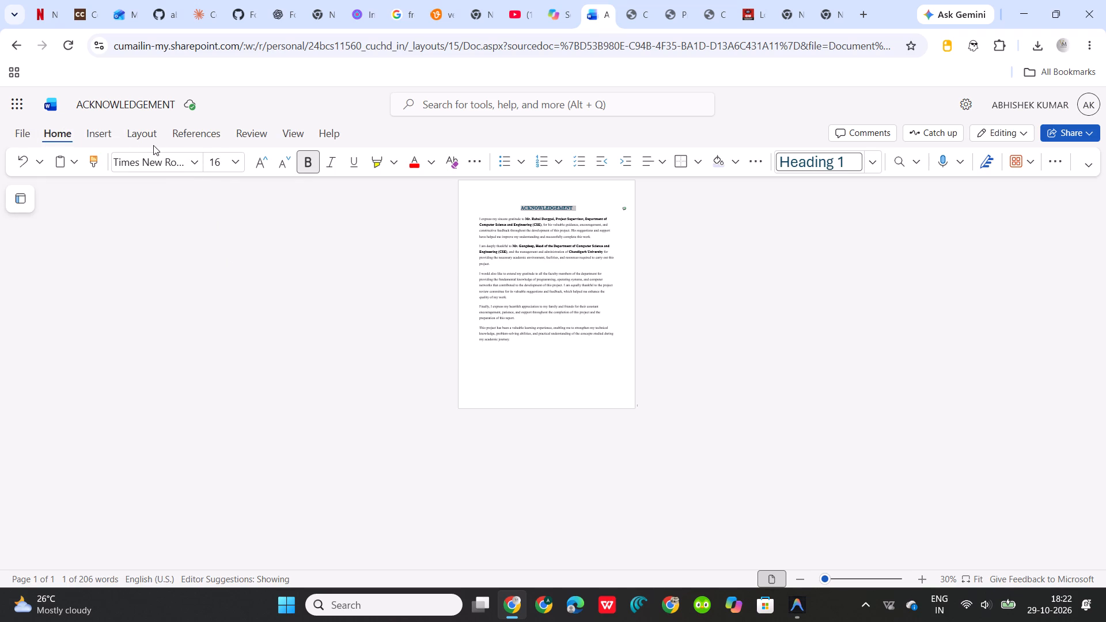
click(124, 137)
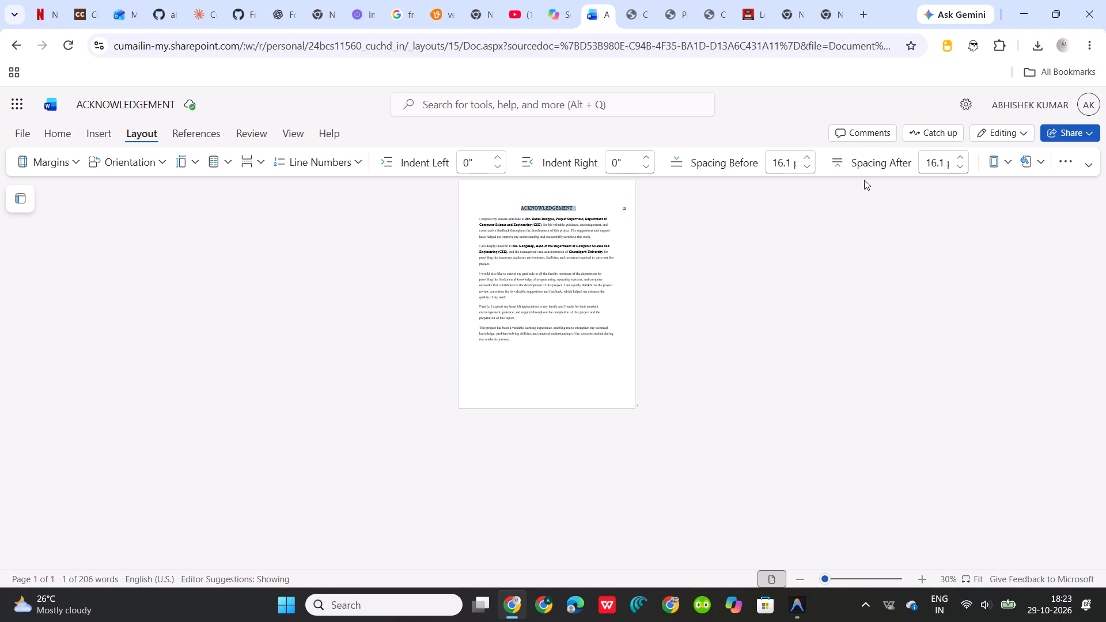
click(993, 161)
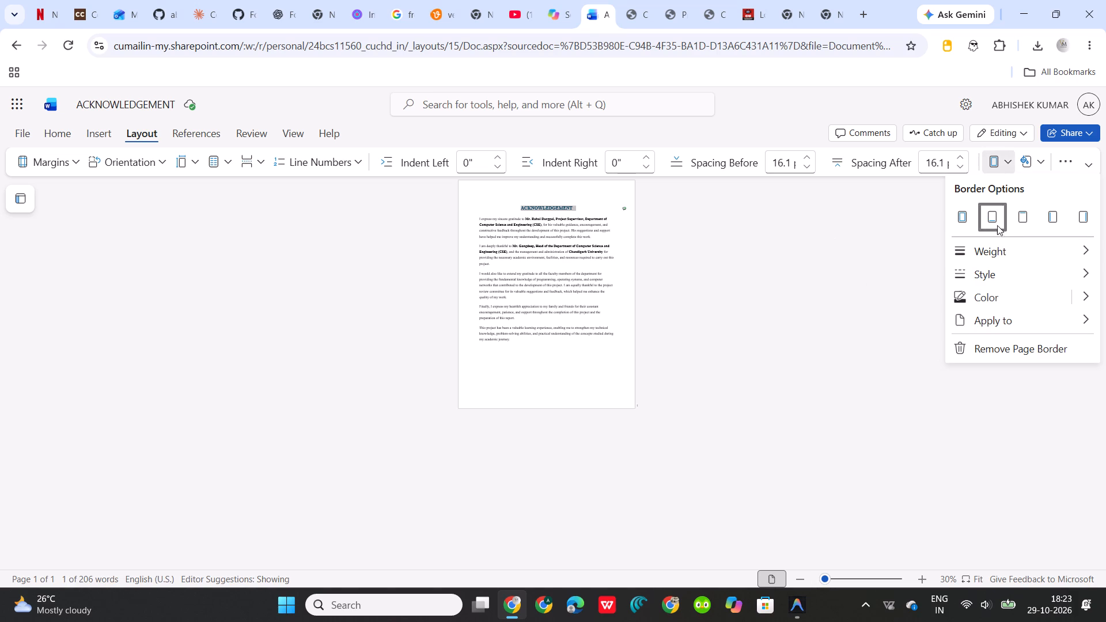
click(968, 223)
click(765, 293)
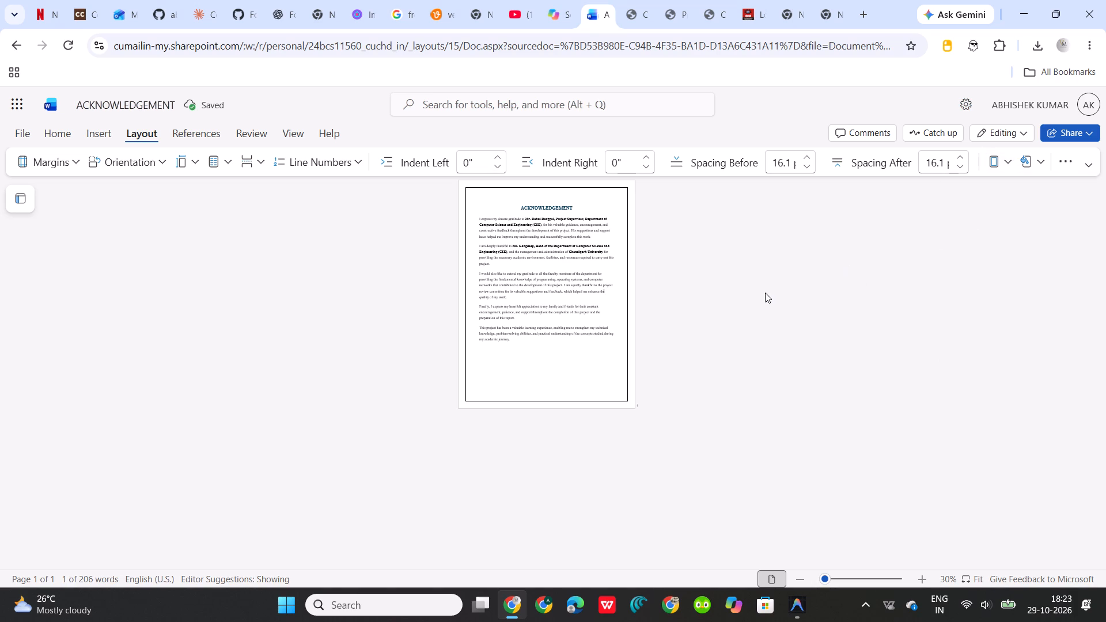
Save the Acknowledgement document as a PDF named ACKNOWLEDGEMENT in the Downloads folder, with all pages and one page per sheet.
click(19, 121)
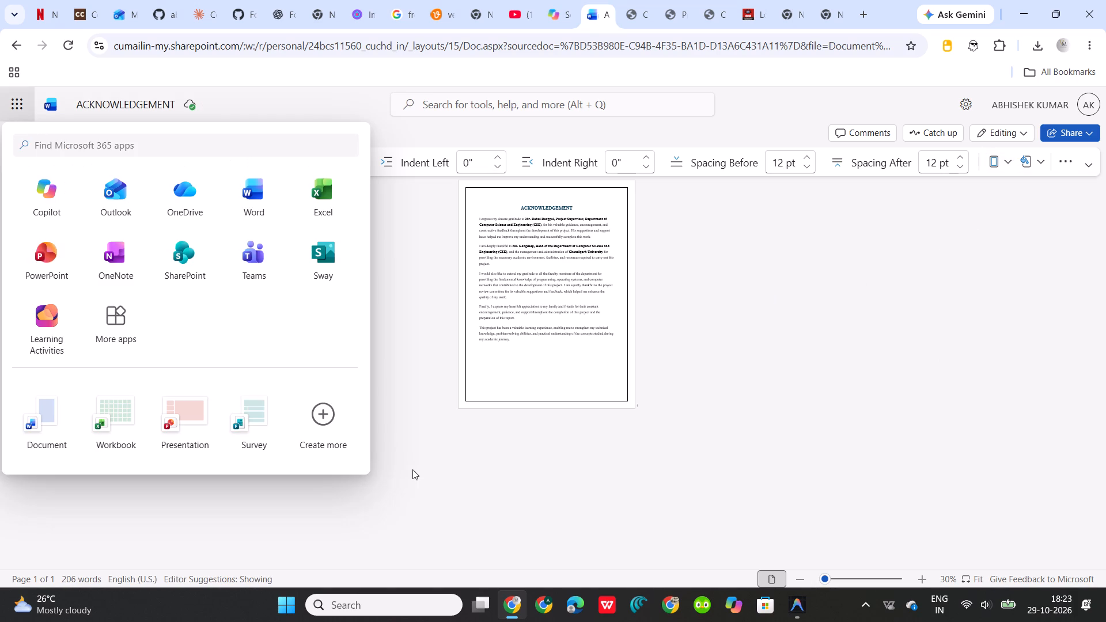
click(412, 469)
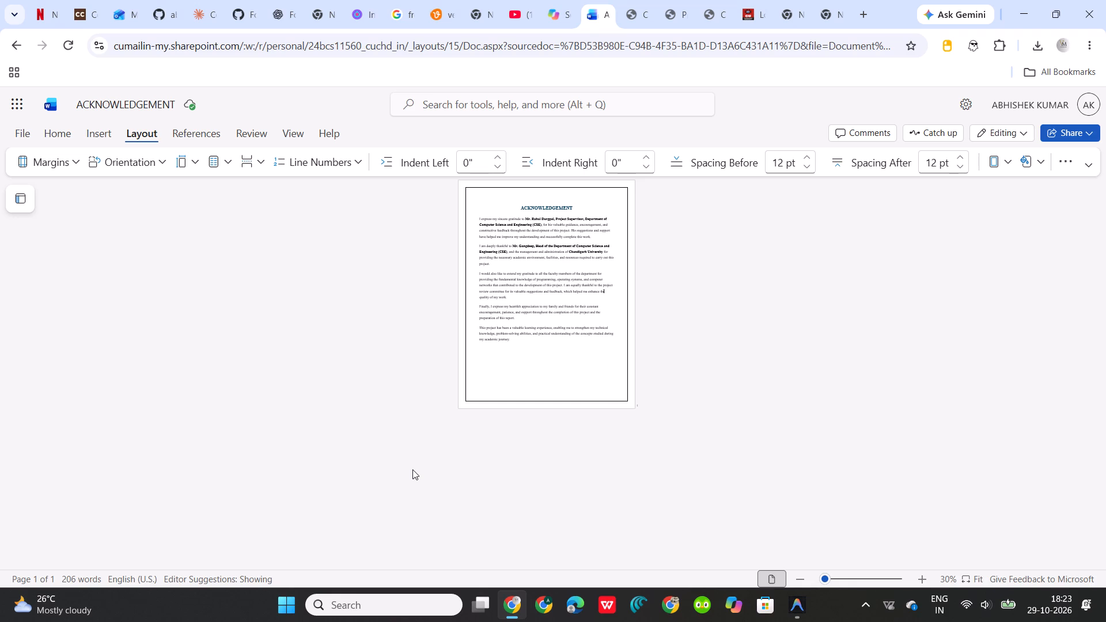
key(ctrl+p)
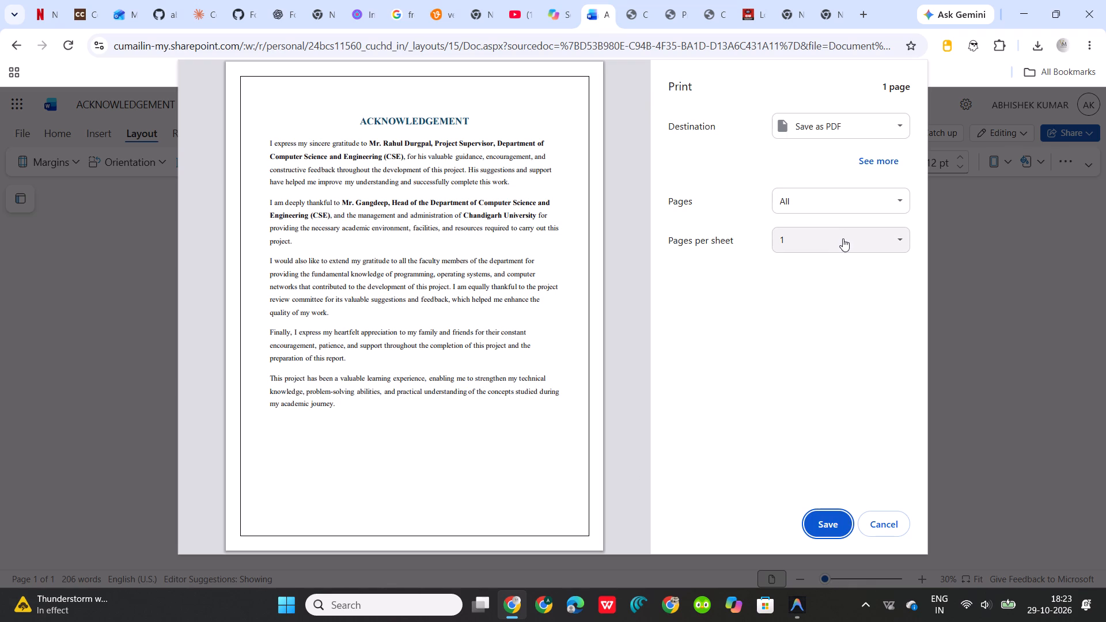
click(857, 195)
click(857, 195)
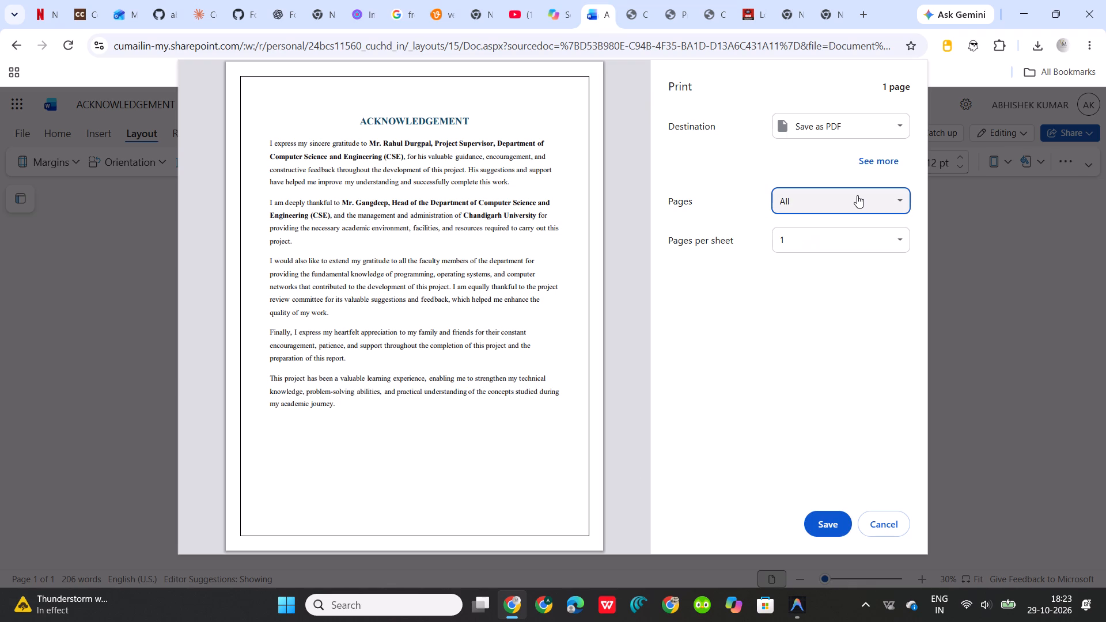
click(848, 241)
click(848, 241)
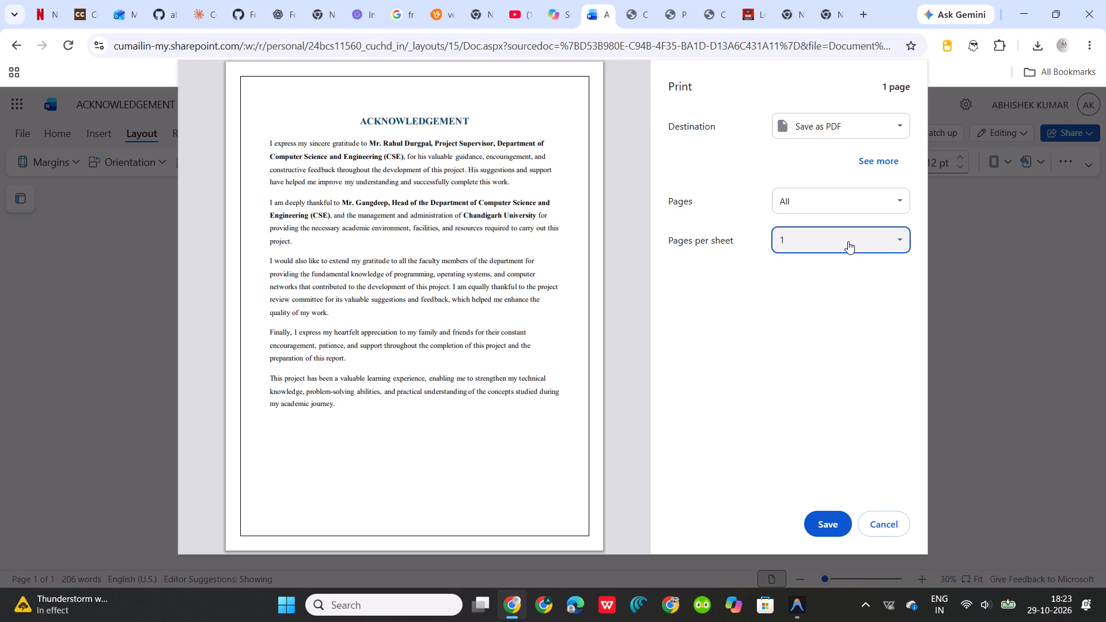
click(823, 528)
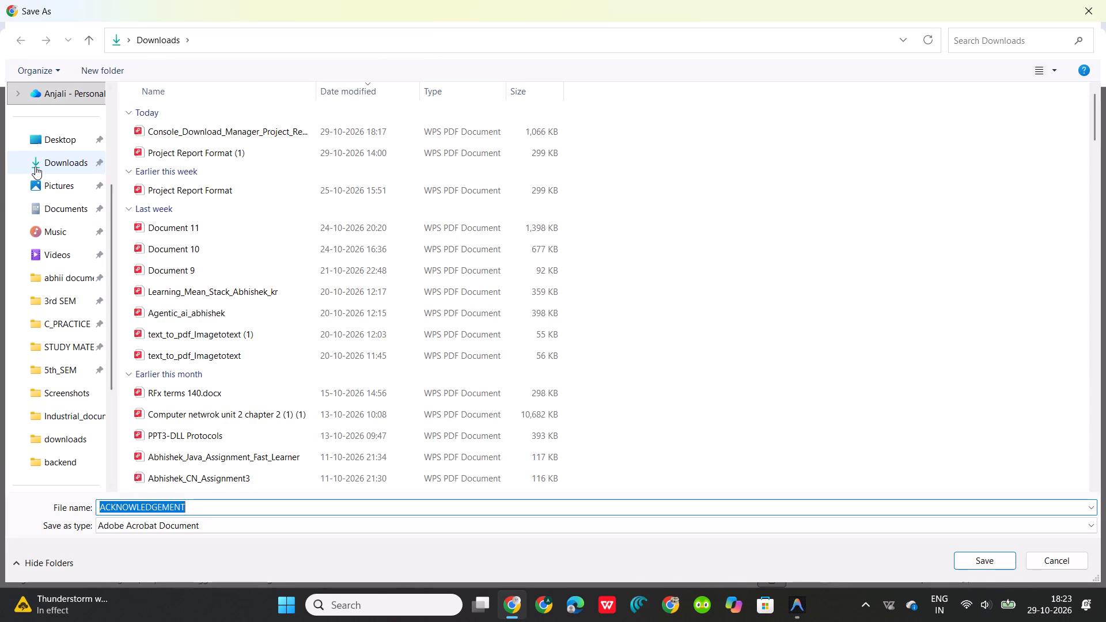
click(35, 166)
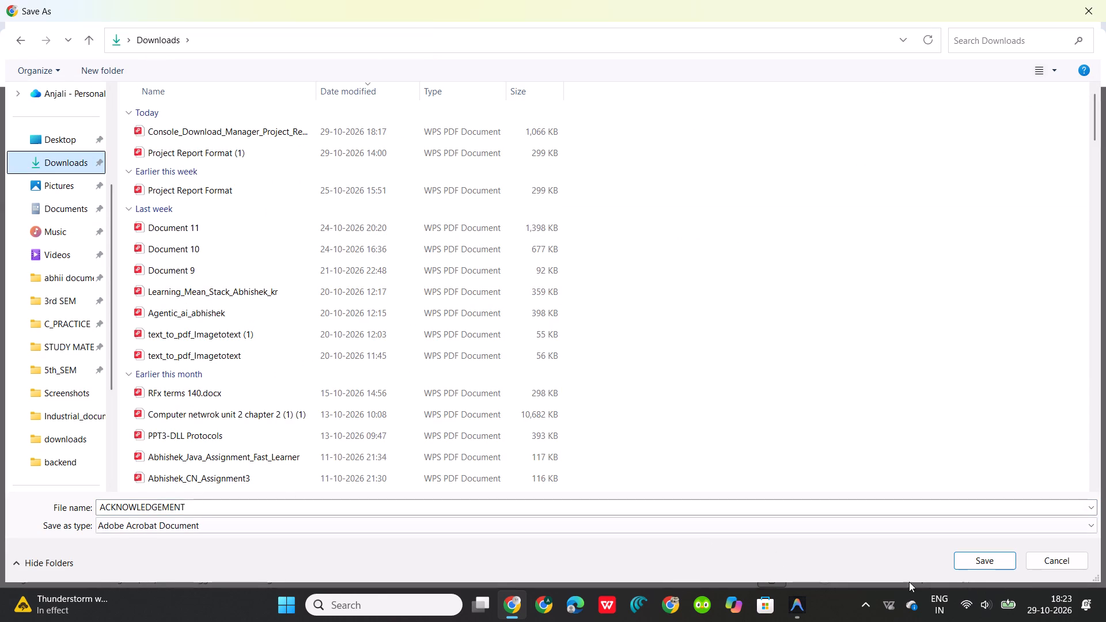
click(984, 555)
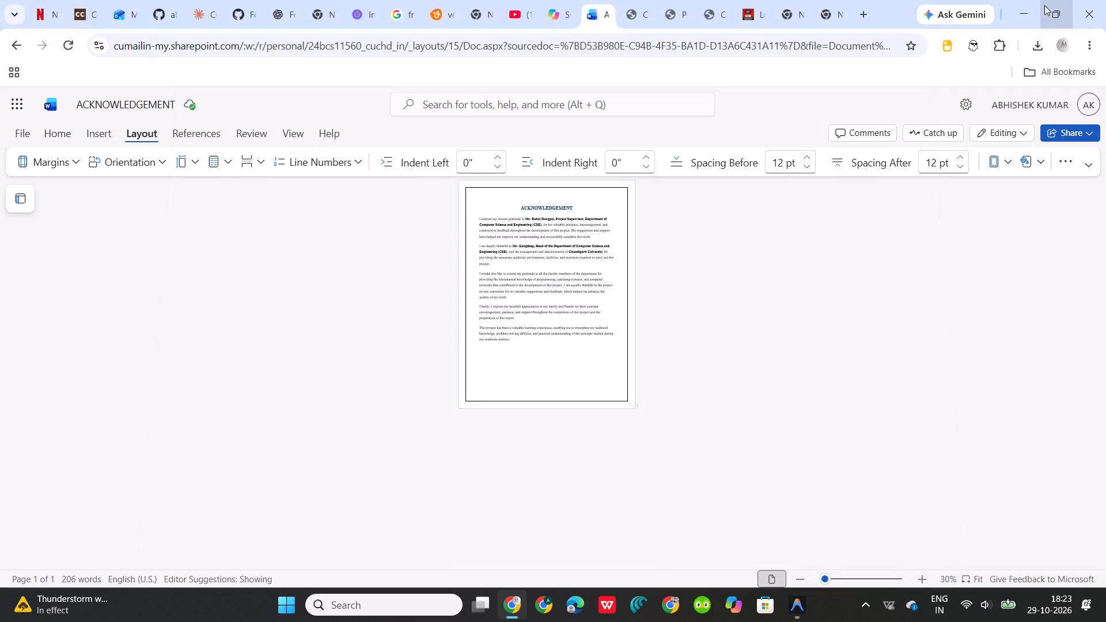
Search the web in a new tab for "delete pages from pdf" and open Smallpdf's Delete PDF Pages tool.
click(861, 12)
text(merge)
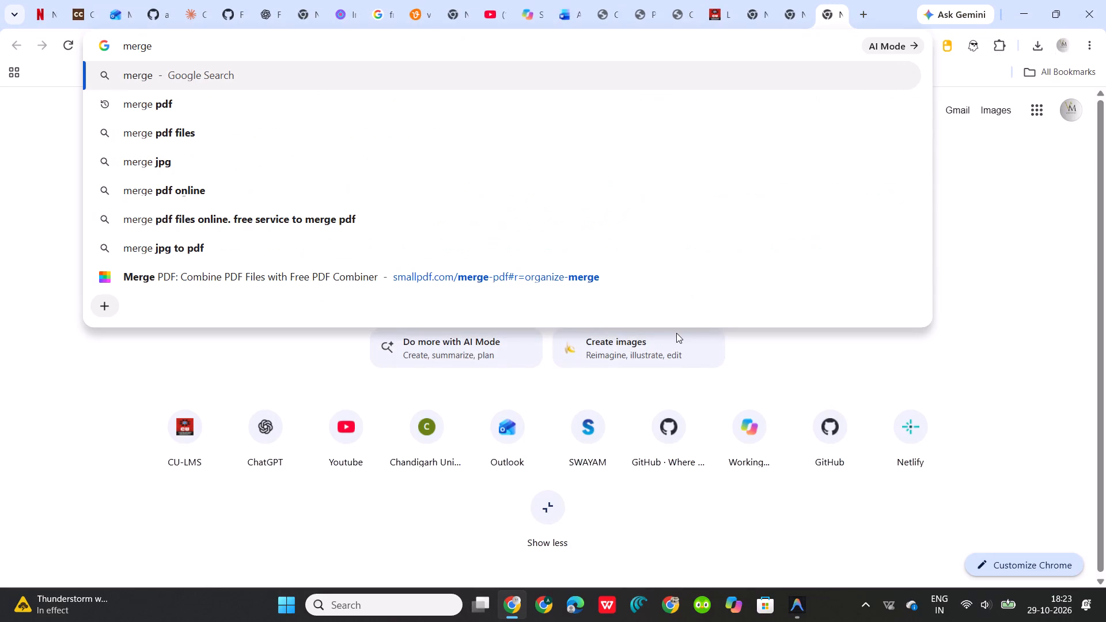
key(BackSpace)
key(BackSpace)
key(BackSpace)
key(BackSpace)
key(BackSpace)
text(delete)
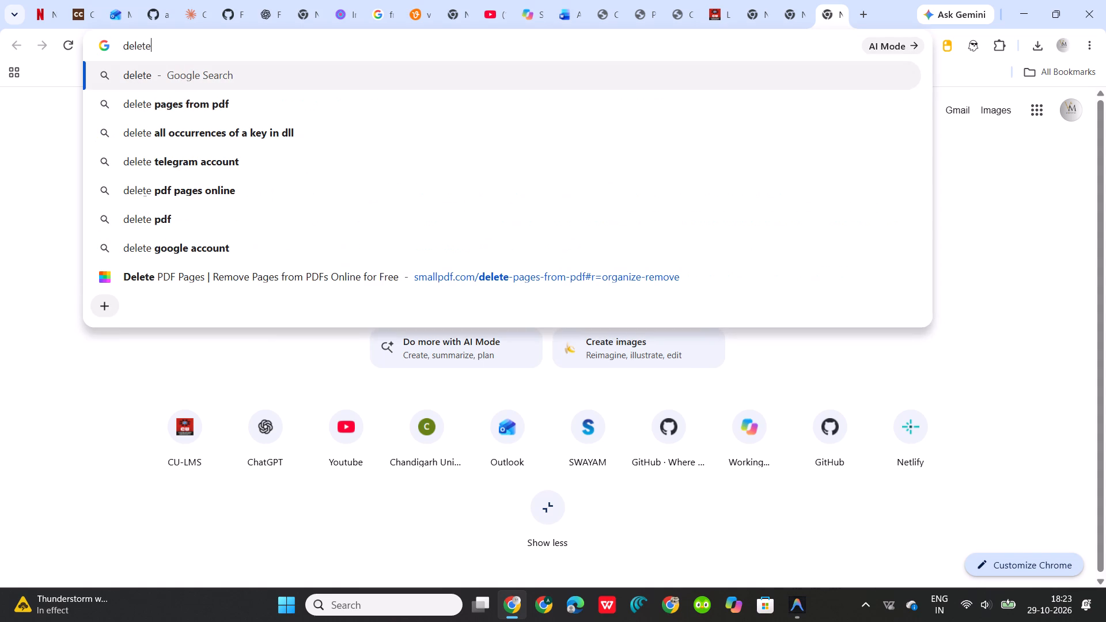
key(Down)
key(Down)
key(Up)
key(Return)
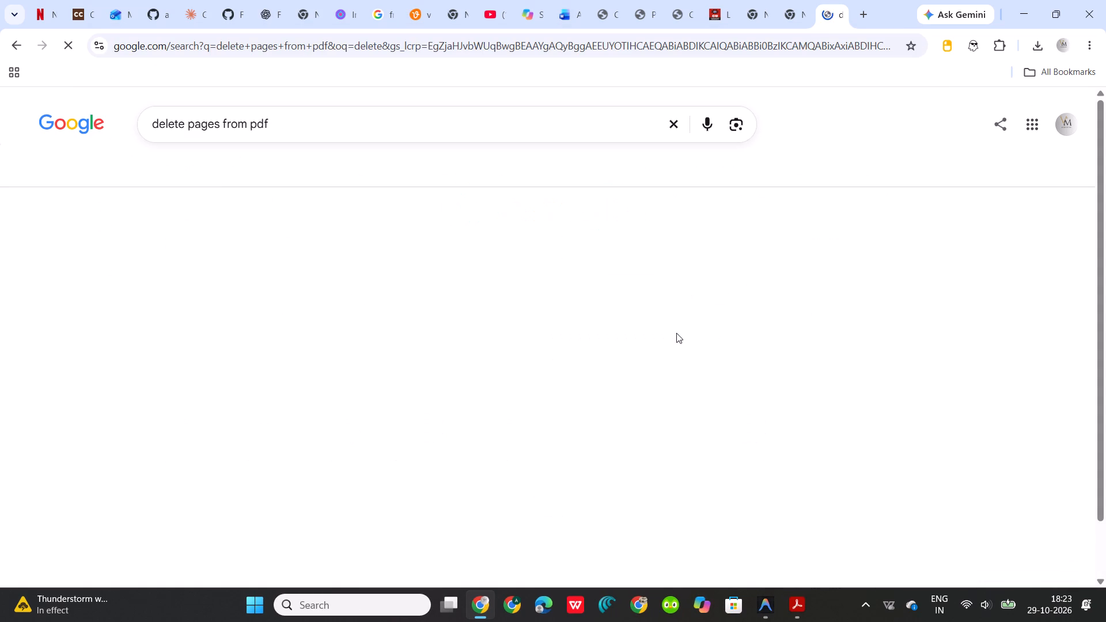
click(260, 243)
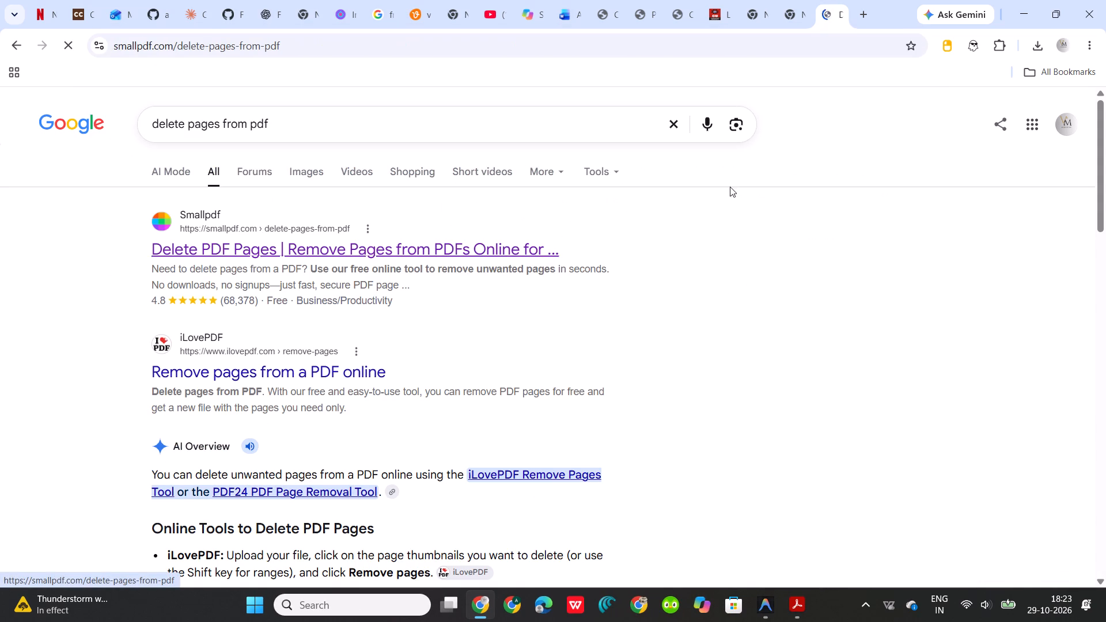
Upload the Console_Download_Manager_Project_Report PDF from Downloads to the page deletion tool.
click(556, 340)
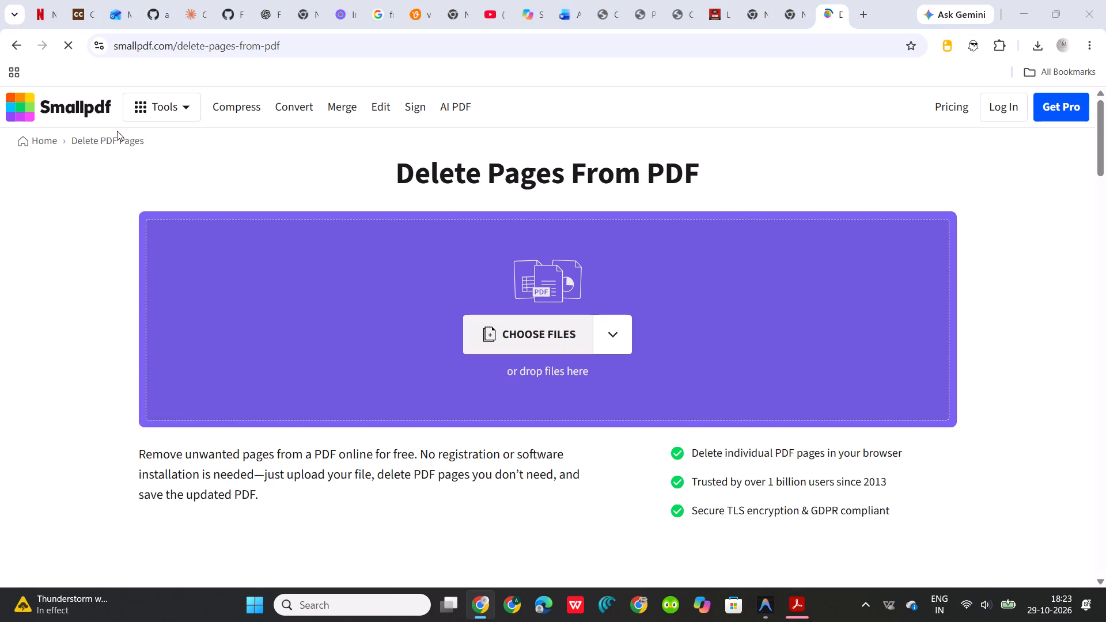
click(158, 131)
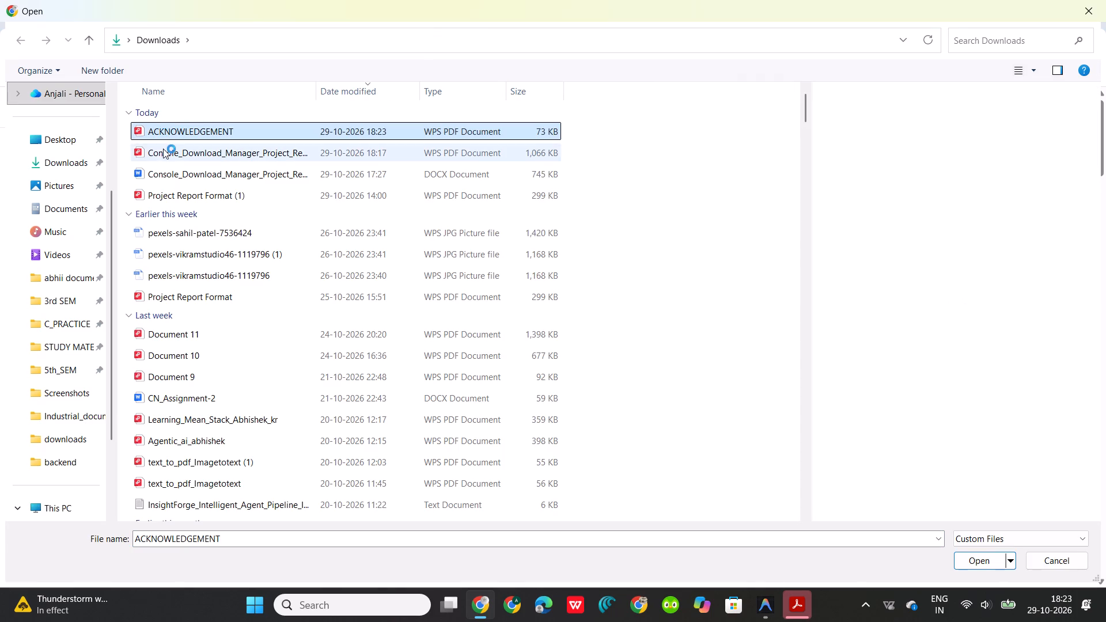
click(164, 150)
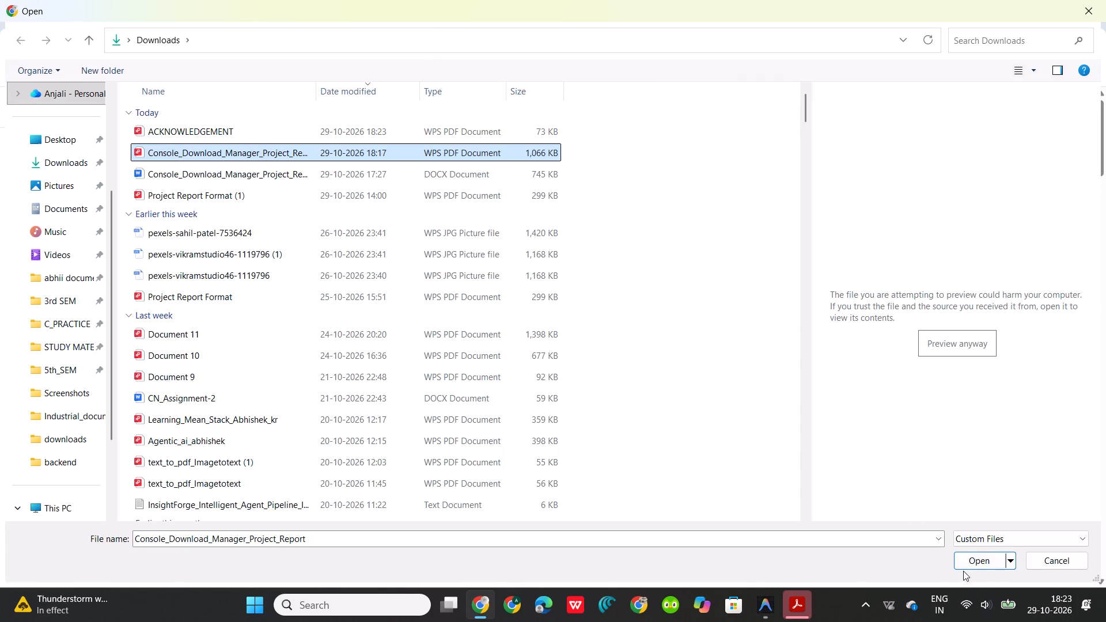
click(963, 571)
click(976, 560)
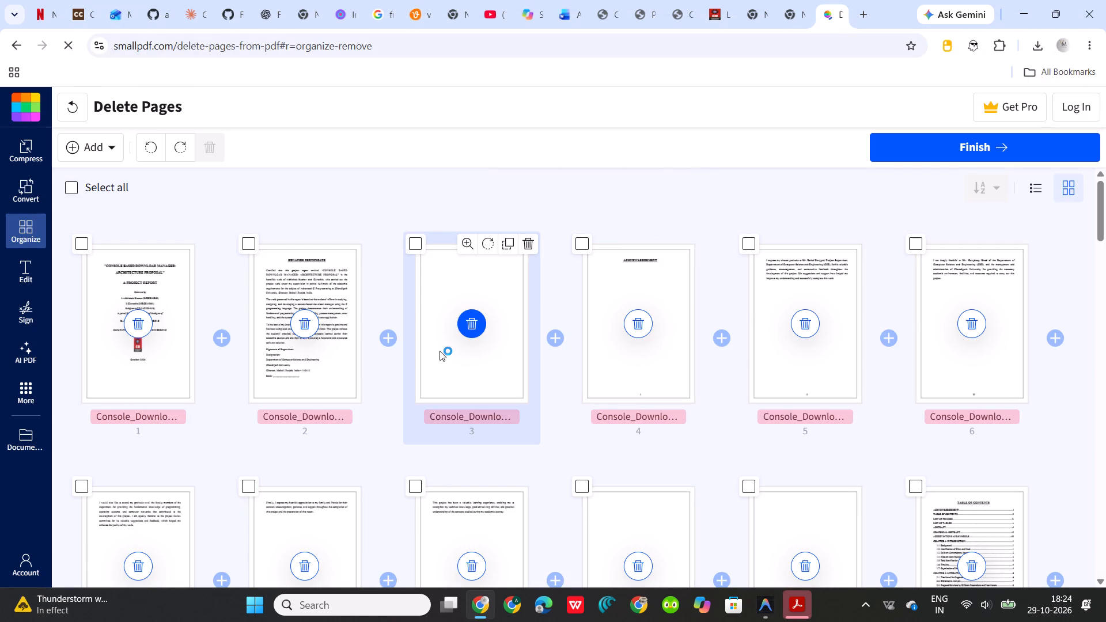
Delete pages 3 through 11 of the report, covering the old Acknowledgement text and the blank pages around it.
click(479, 327)
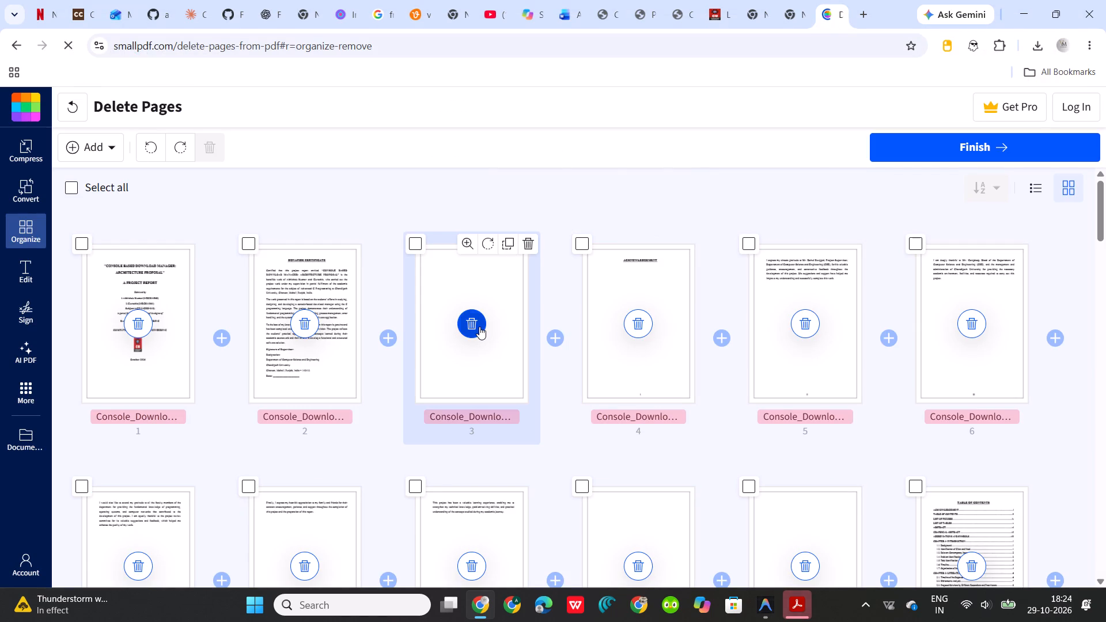
click(479, 327)
click(479, 327)
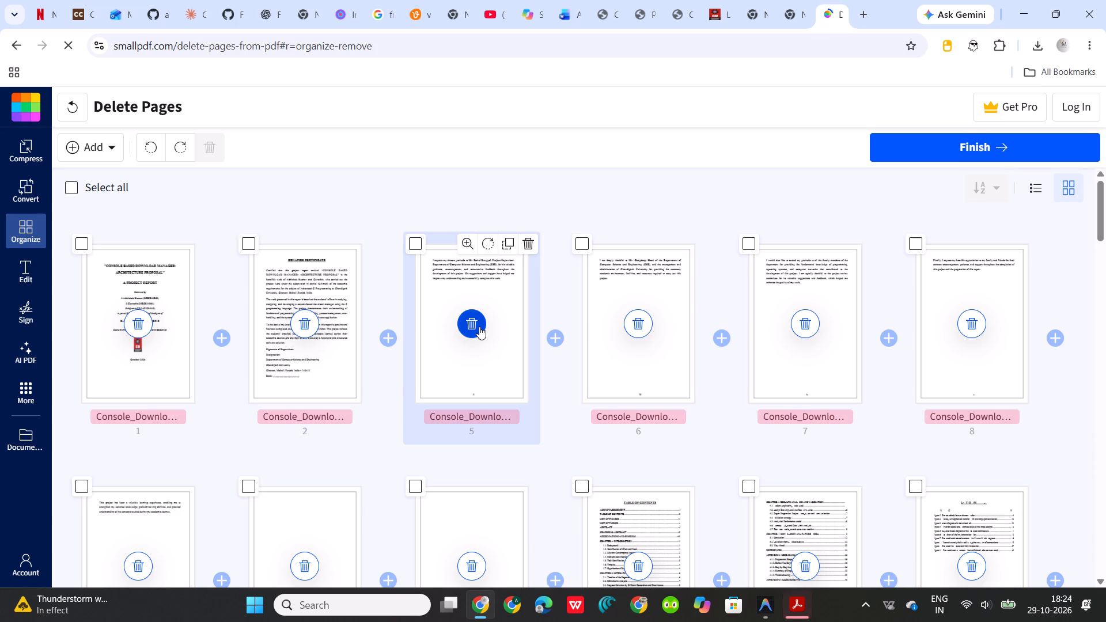
click(479, 327)
click(479, 327)
click(479, 327)
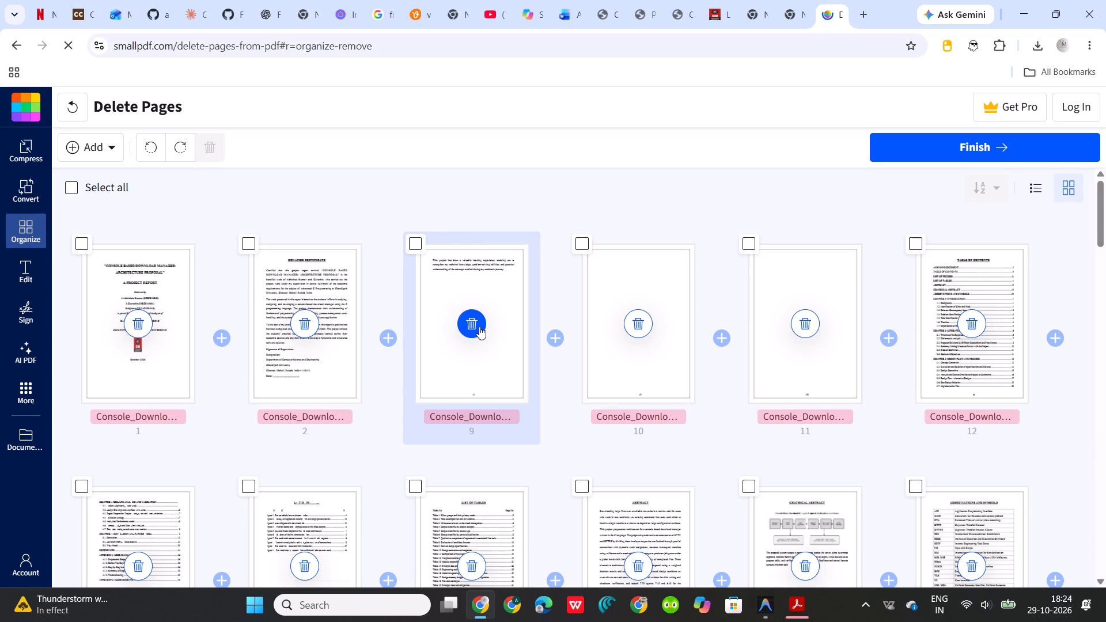
click(479, 327)
click(479, 327)
click(479, 327)
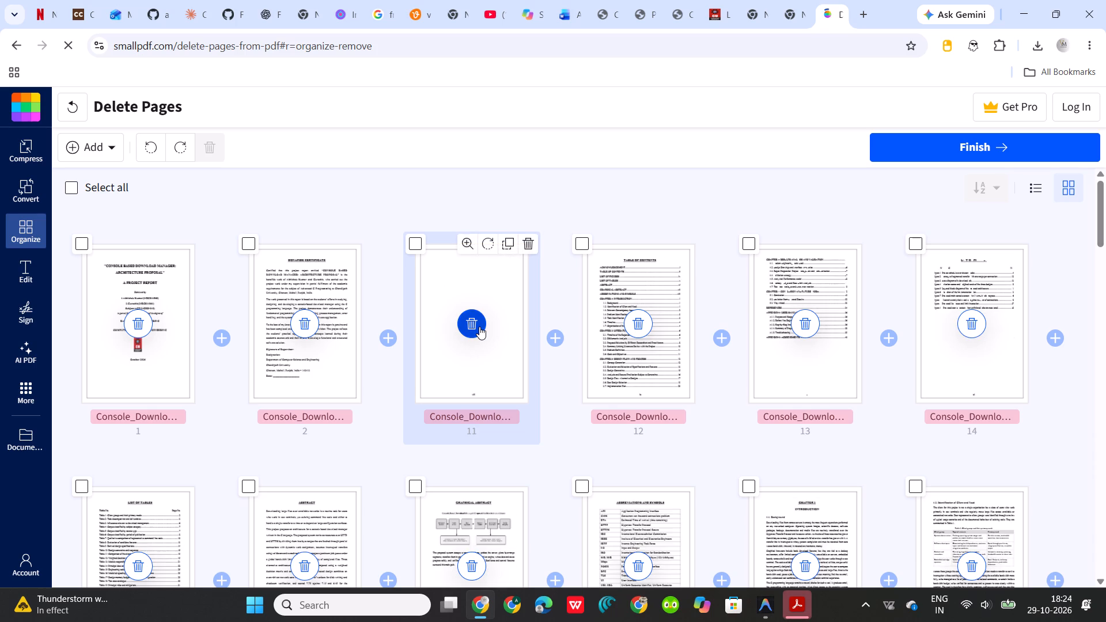
Finish the page deletion and download the resulting report PDF.
click(973, 145)
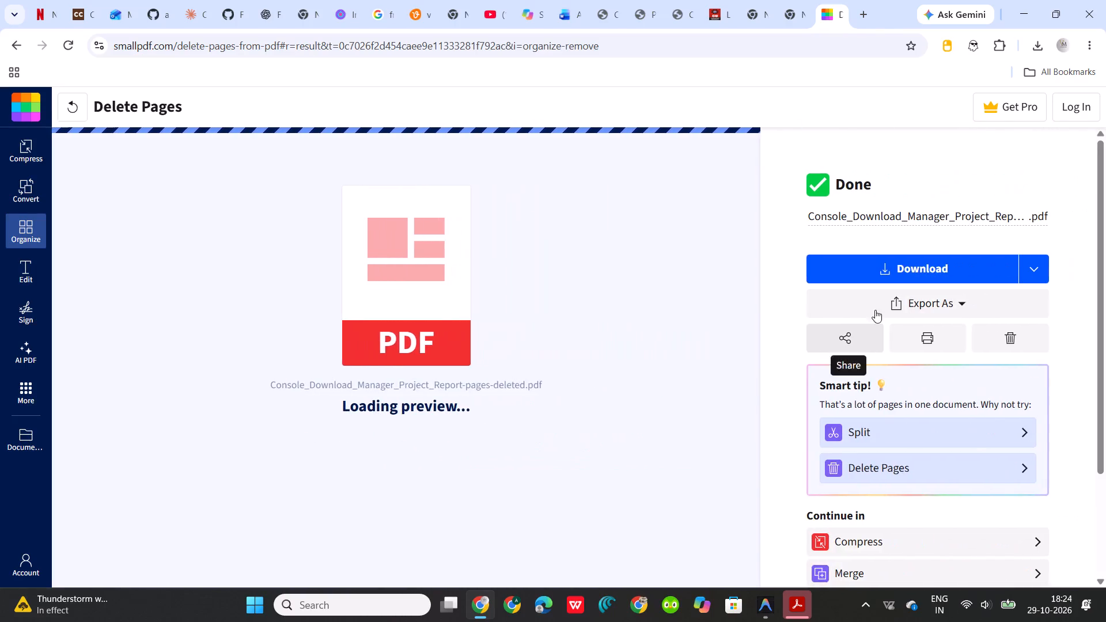
click(899, 265)
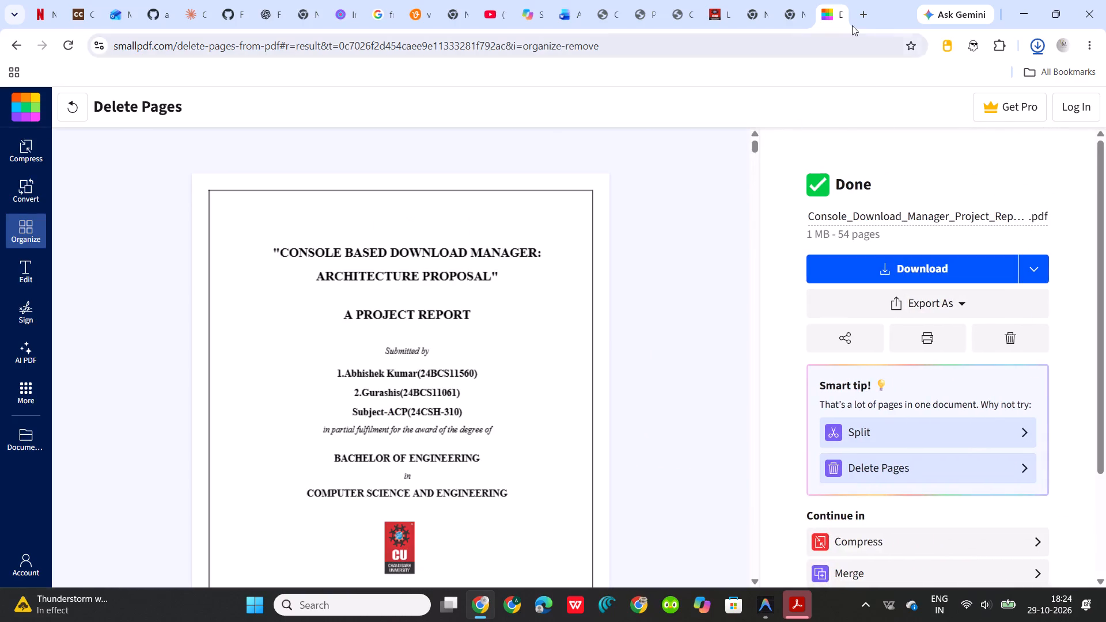
Search the web in a new tab for "merge pdf" and open Smallpdf's Merge PDF tool.
click(858, 17)
text(merge)
key(Down)
key(Return)
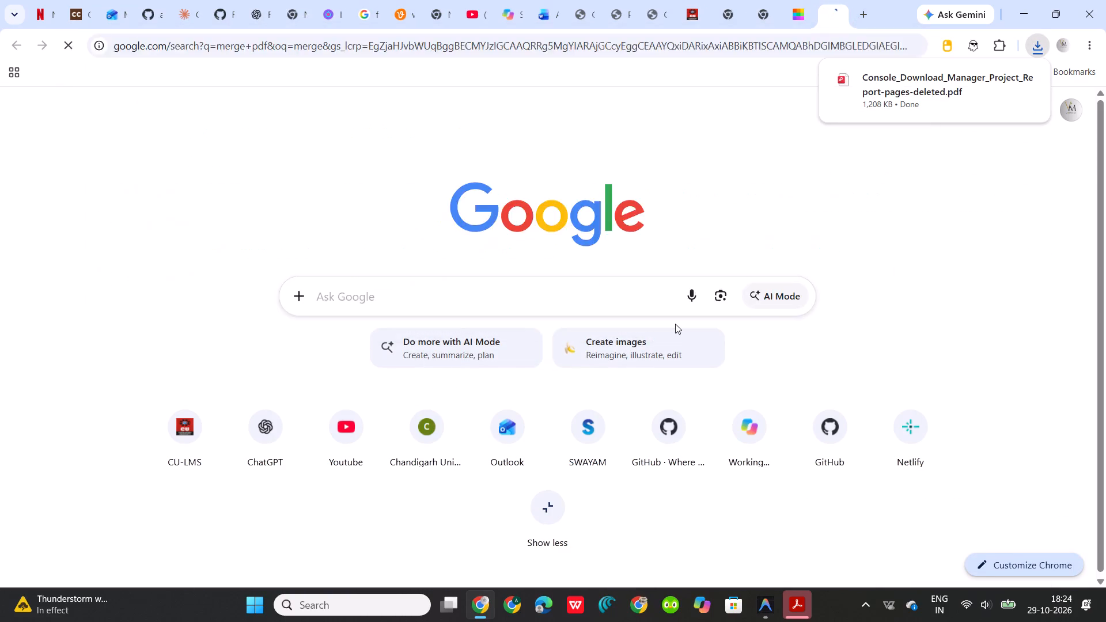
click(290, 248)
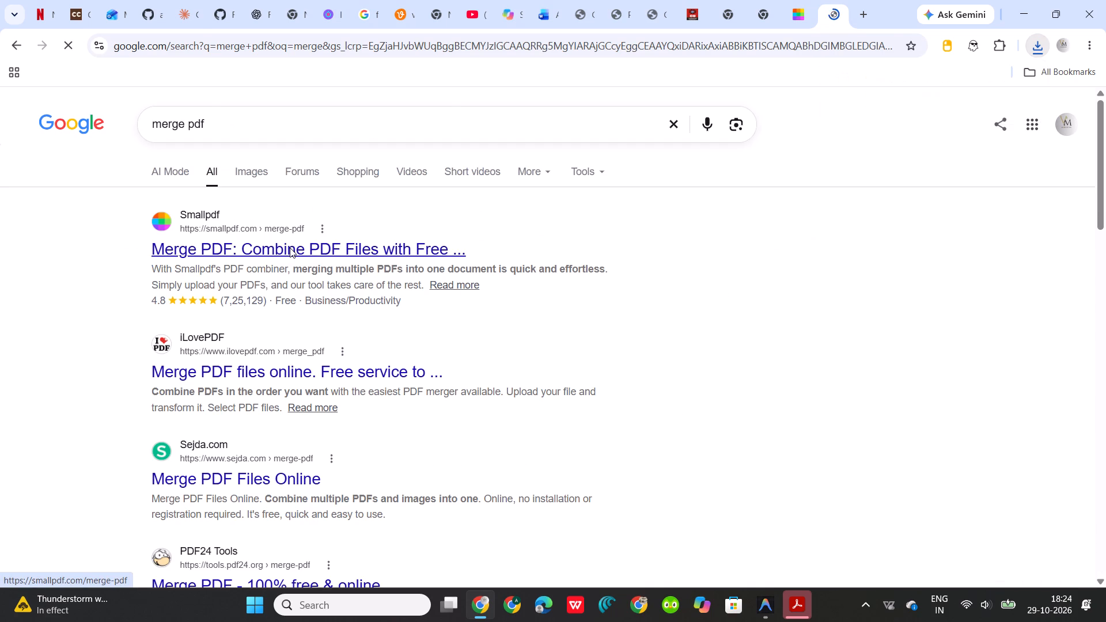
Upload the Console_Download_Manager_Project_Report-pages-deleted and ACKNOWLEDGEMENT PDFs from Downloads to the merge tool.
click(535, 347)
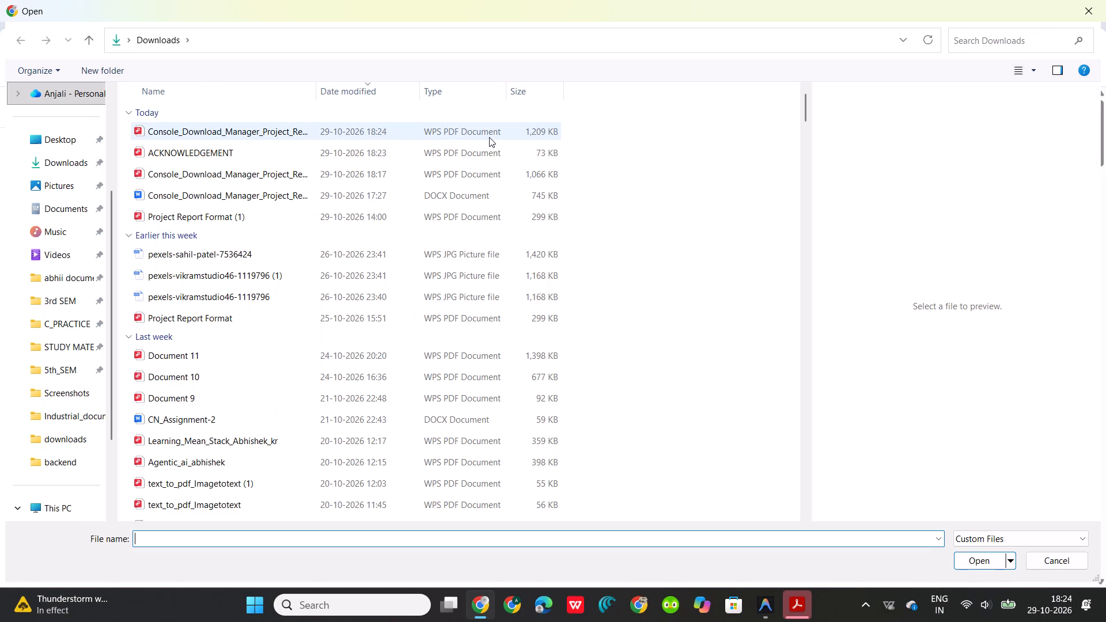
drag(603, 127, 553, 128)
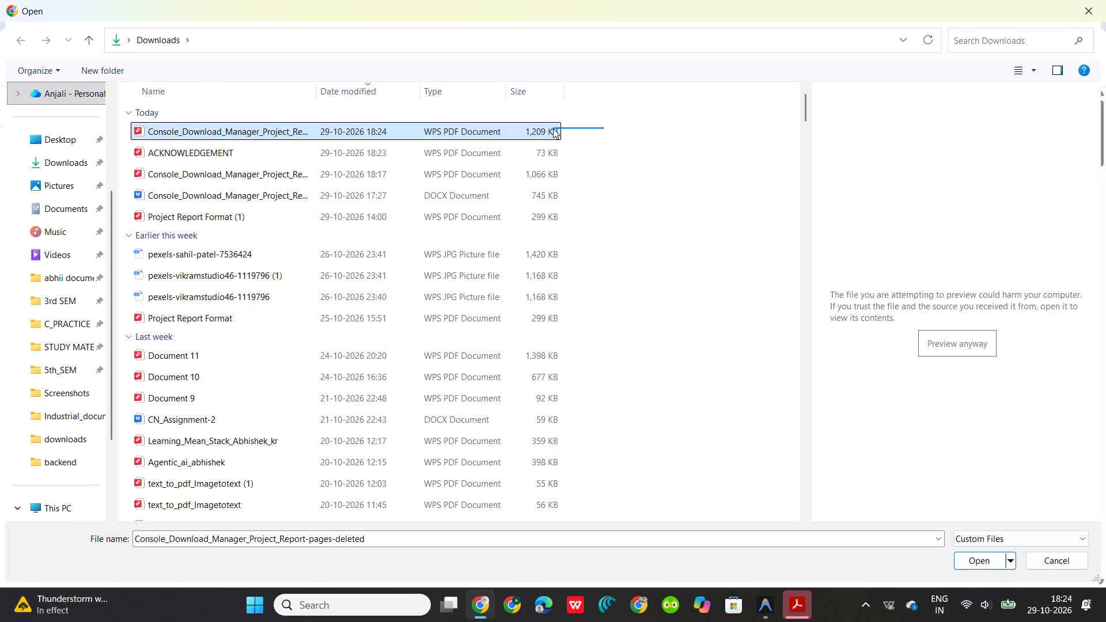
drag(553, 128, 558, 129)
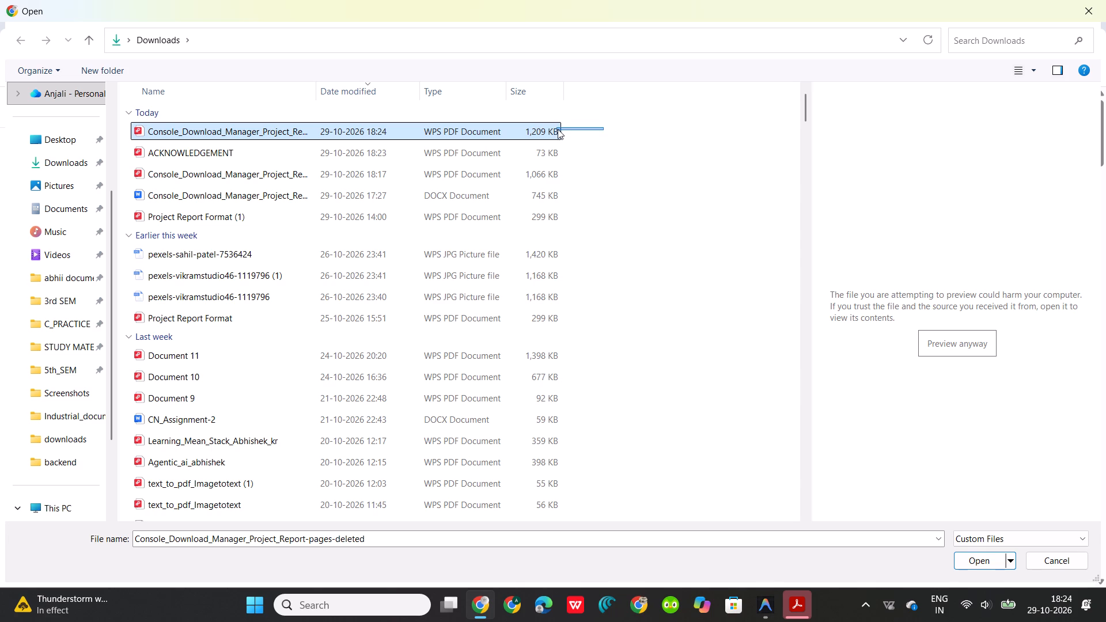
drag(558, 129, 563, 126)
drag(582, 153, 521, 132)
click(981, 559)
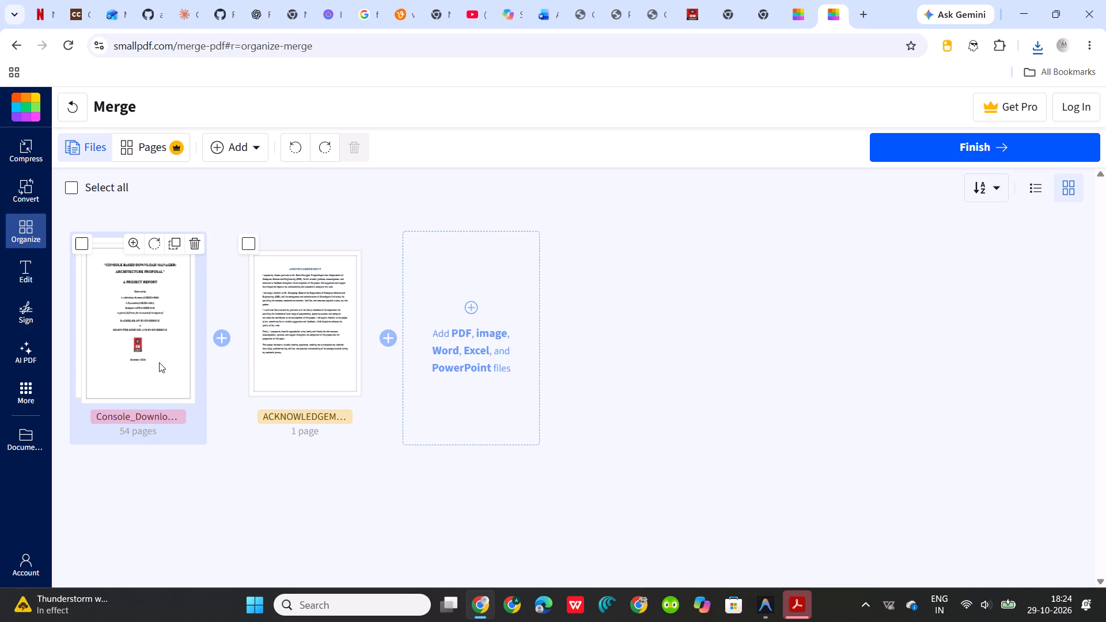
Move the ACKNOWLEDGEMENT file ahead of the report in the merge order.
double_click(154, 333)
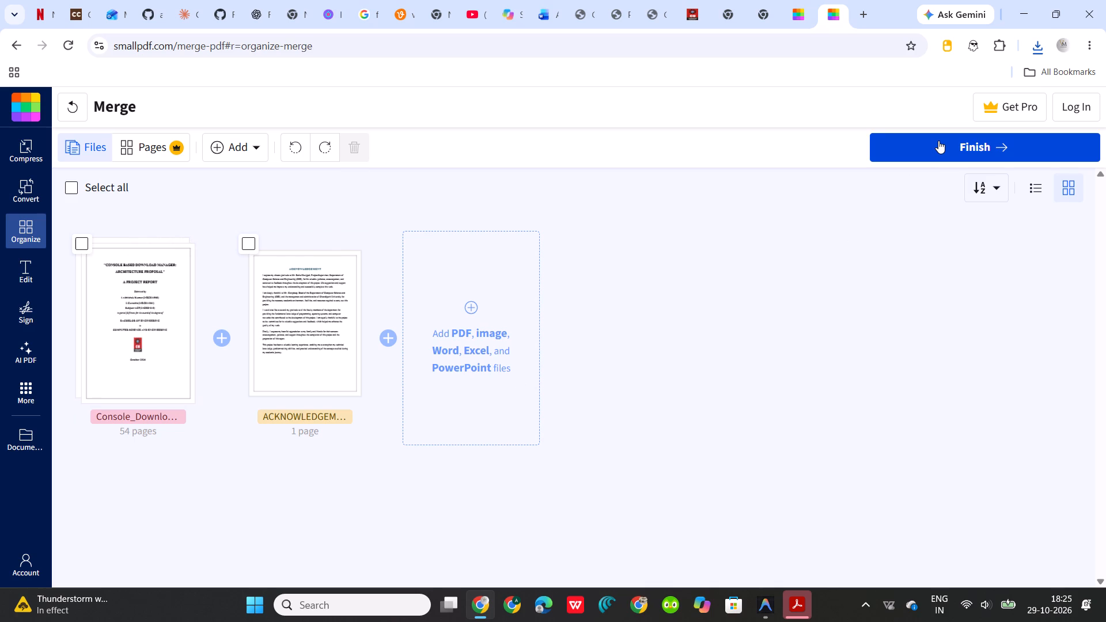
drag(304, 309, 178, 302)
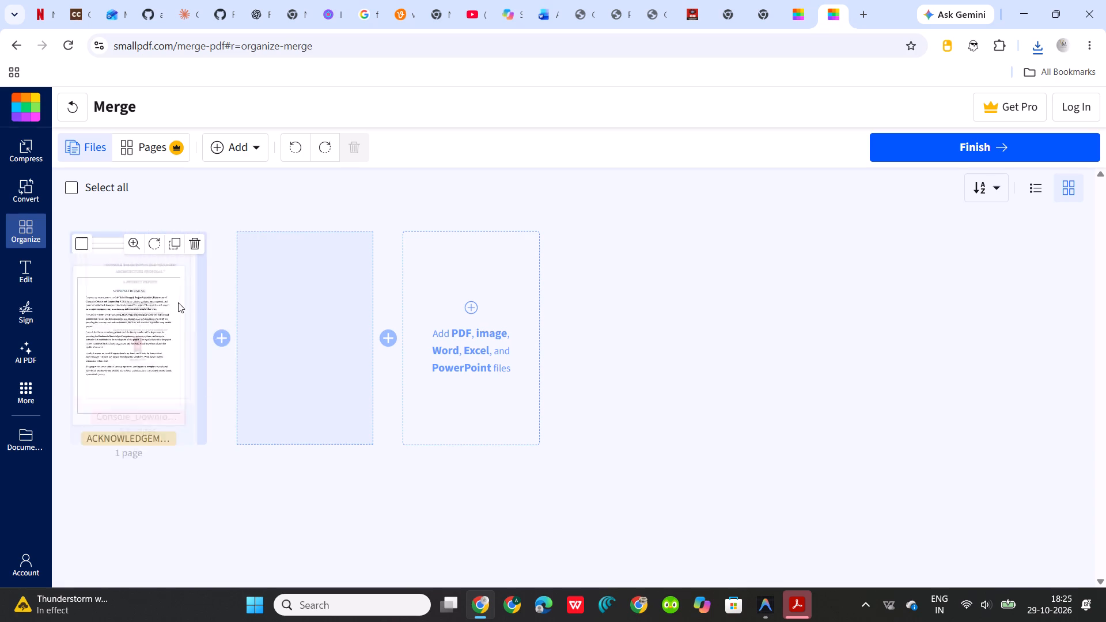
drag(178, 302, 113, 241)
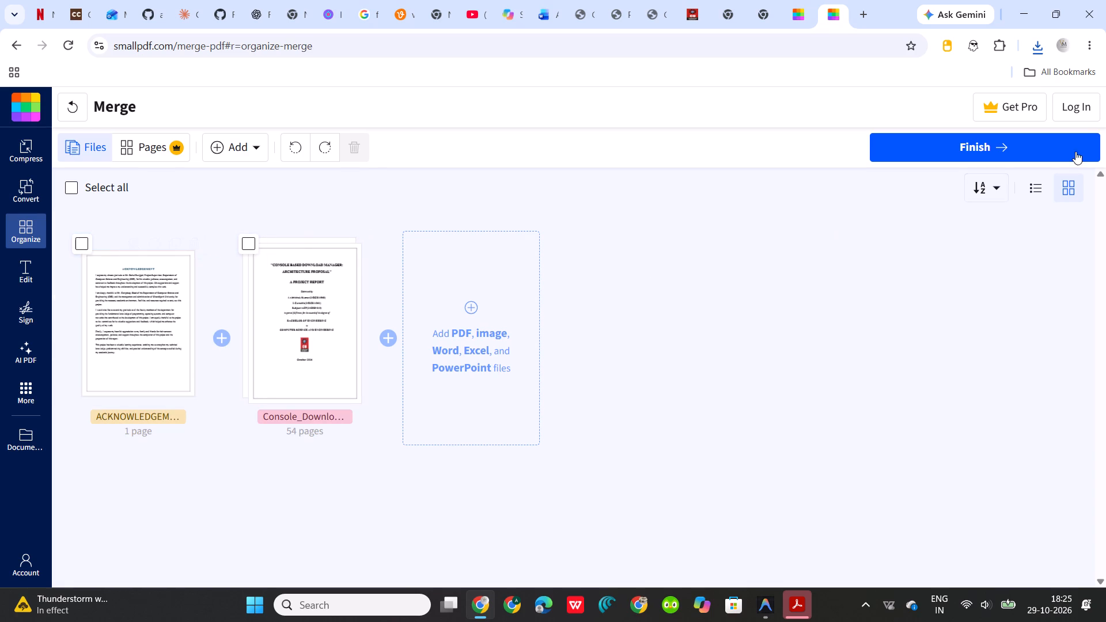
Merge the two files and download the combined PDF.
click(989, 158)
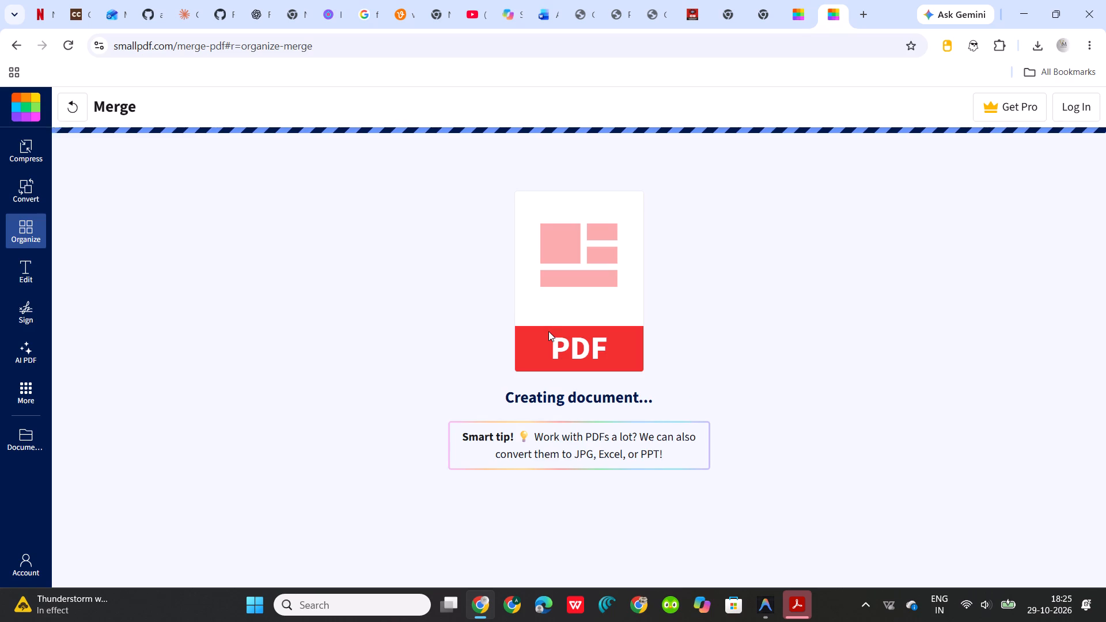
click(859, 282)
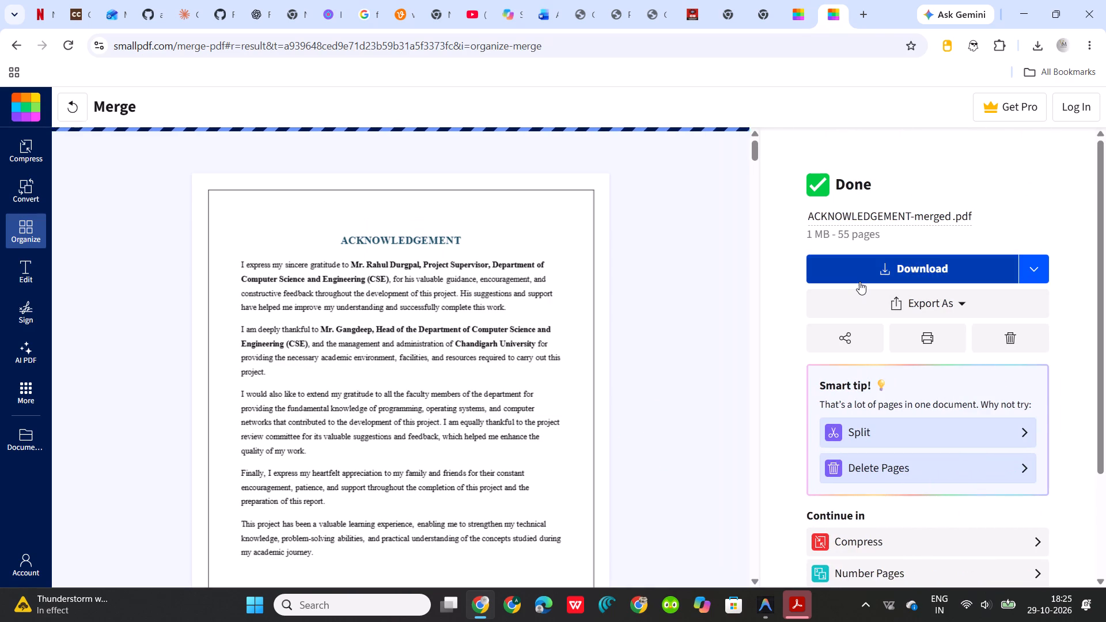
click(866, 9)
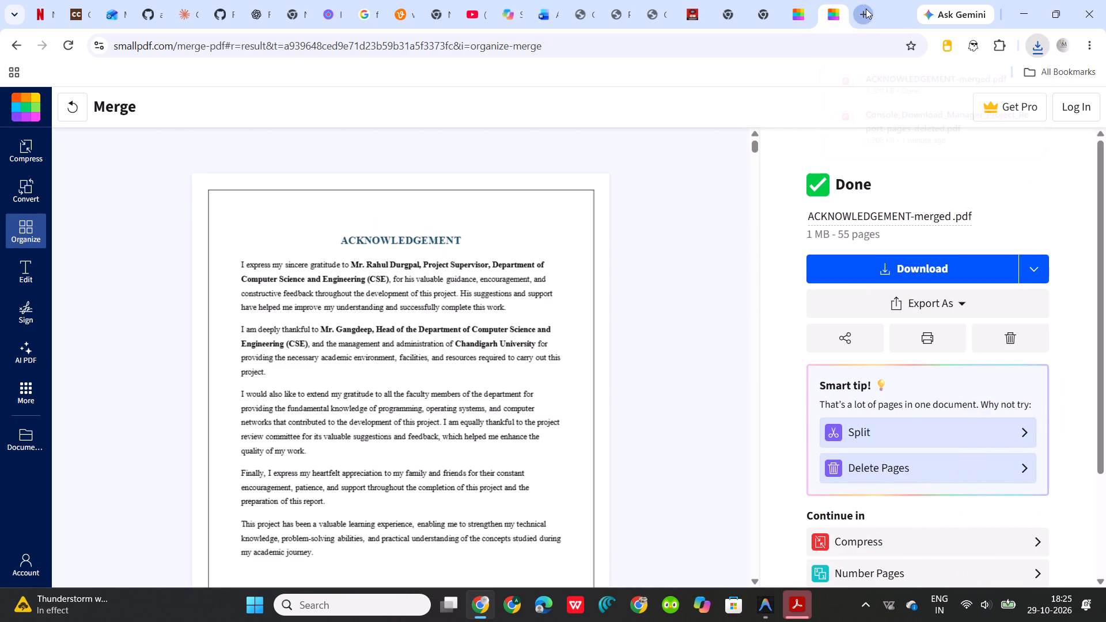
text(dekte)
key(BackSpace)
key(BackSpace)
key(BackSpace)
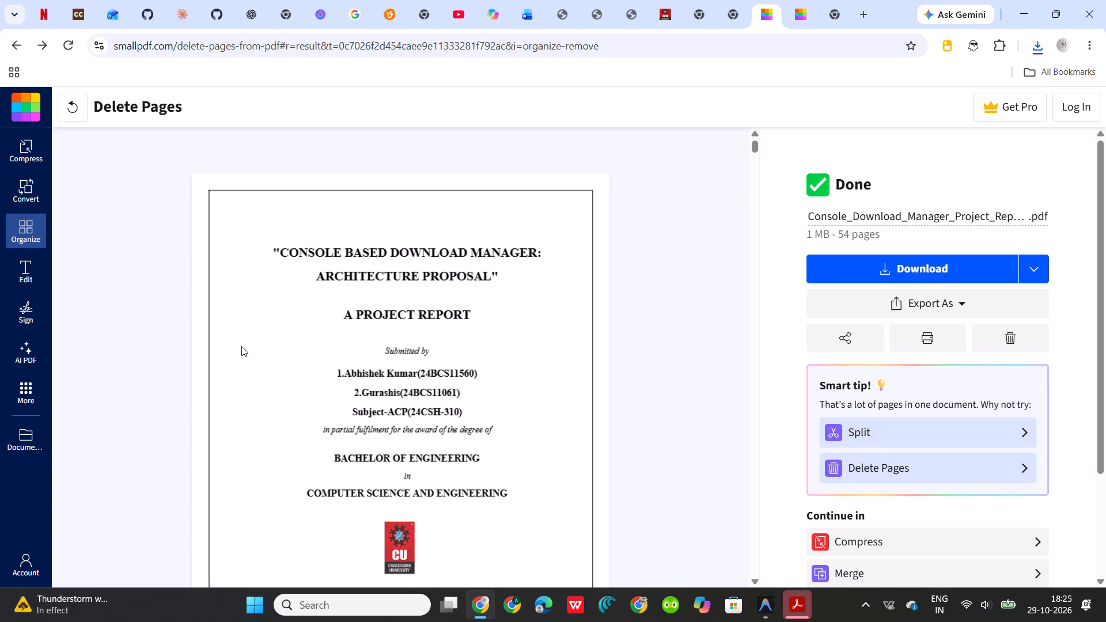
click(83, 107)
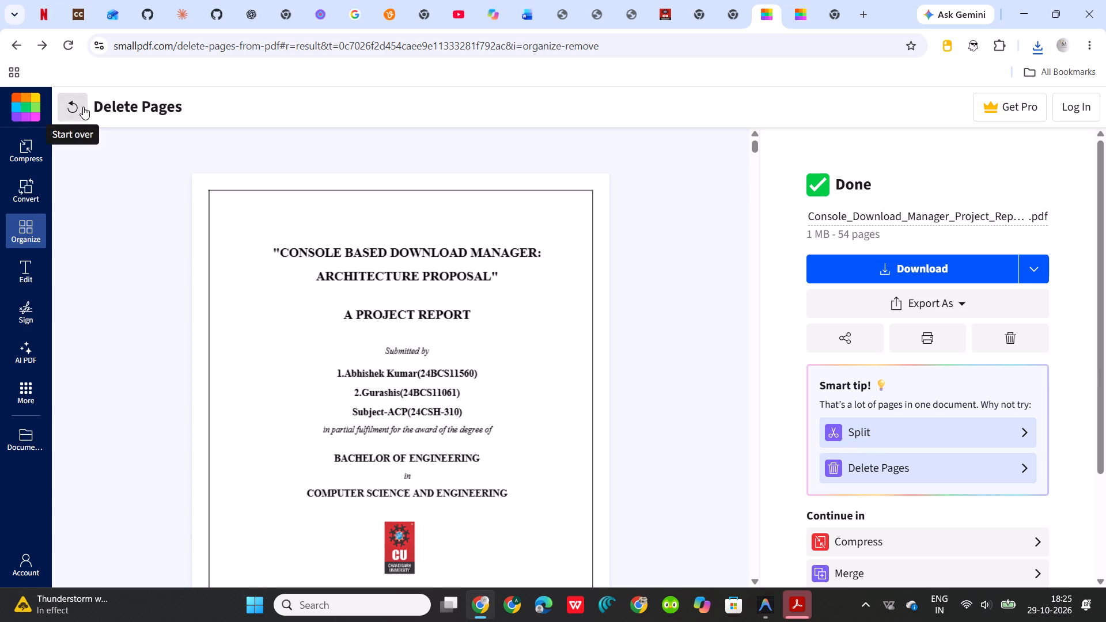
click(542, 339)
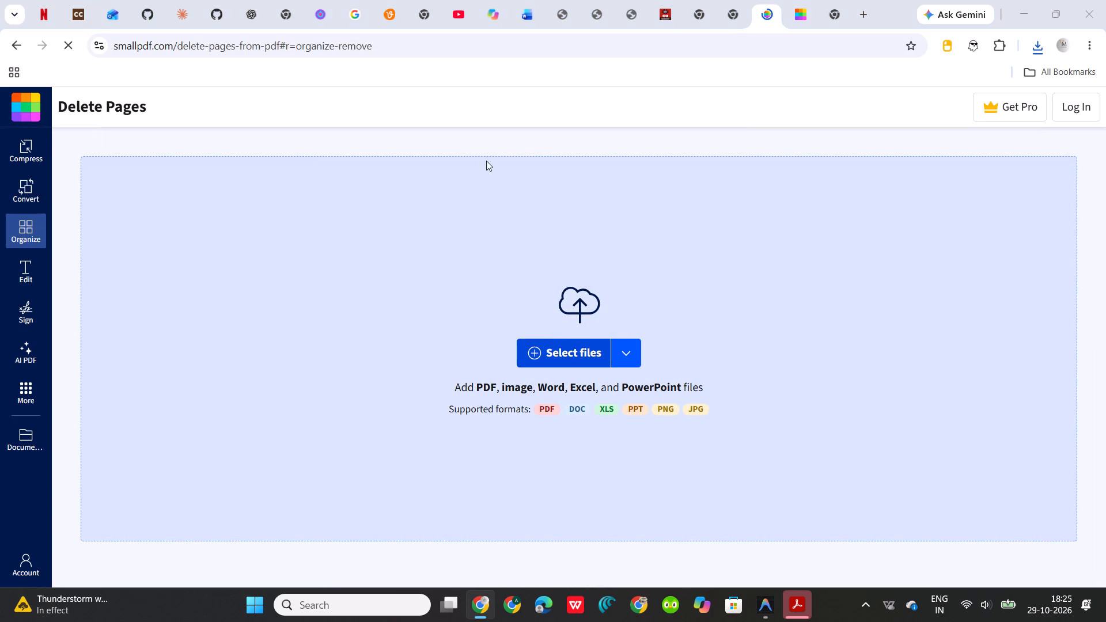
click(227, 128)
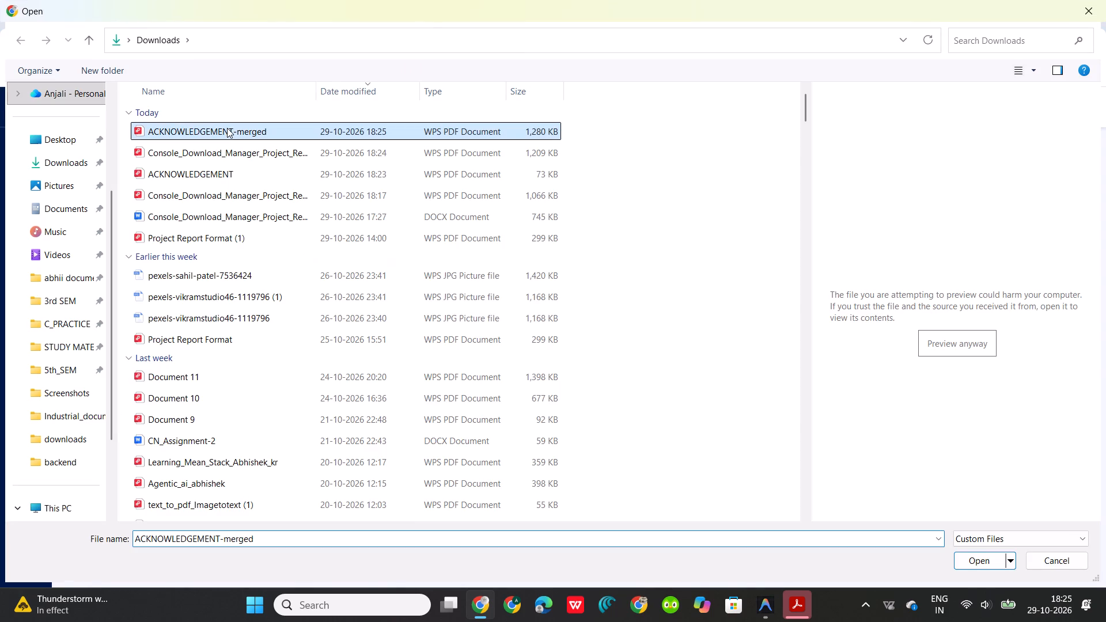
click(973, 552)
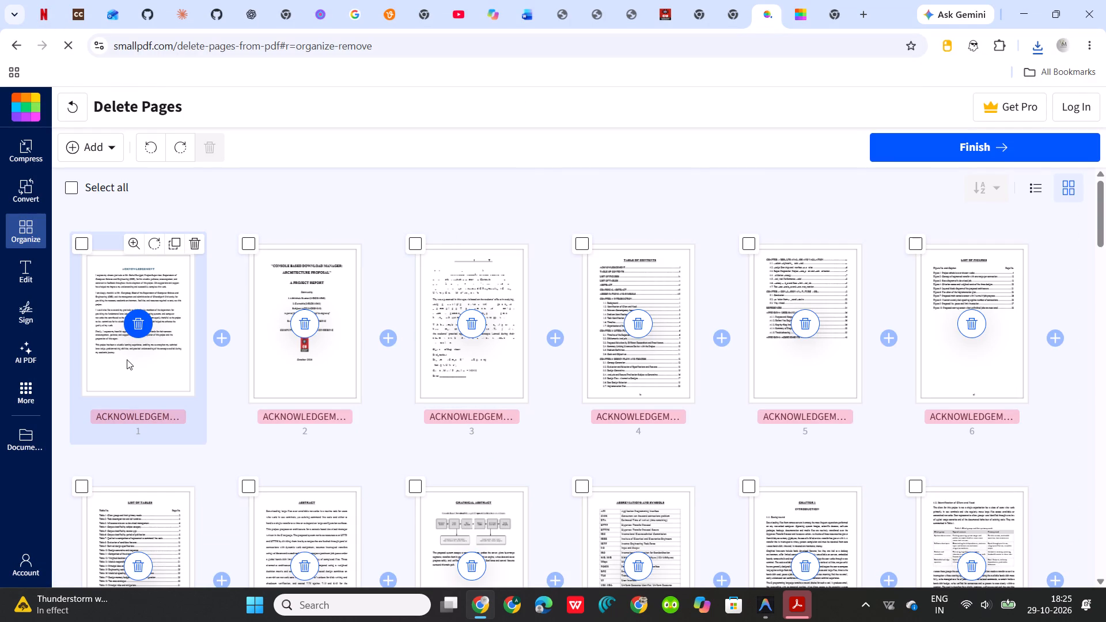
Move the Acknowledgement page from first to third place, before the Table of Contents, and finish the document.
drag(127, 359, 533, 352)
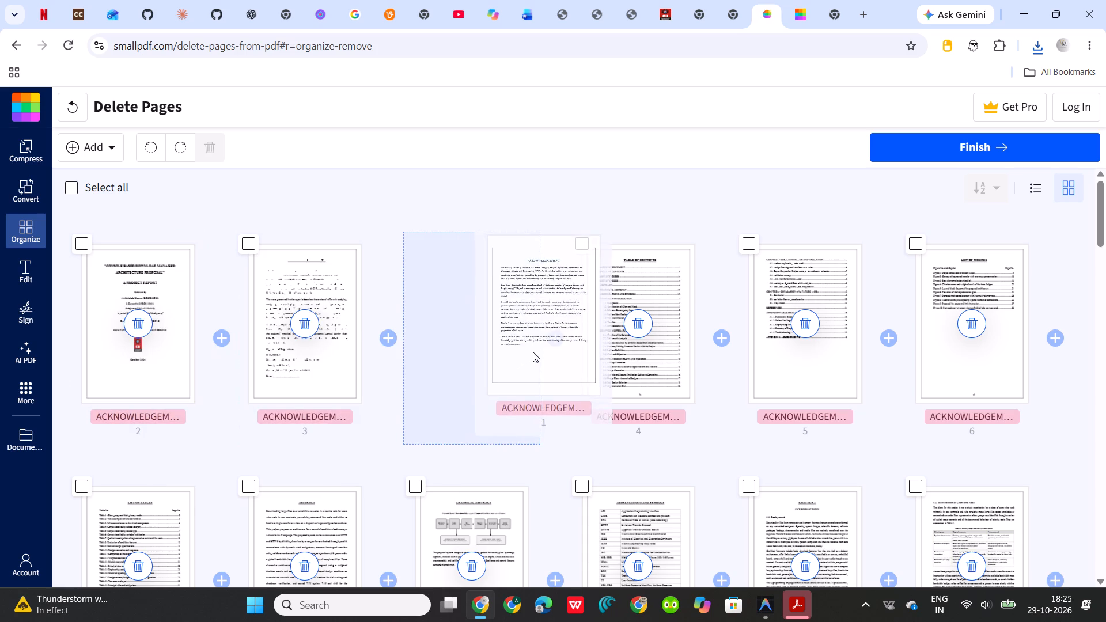
drag(533, 352, 493, 348)
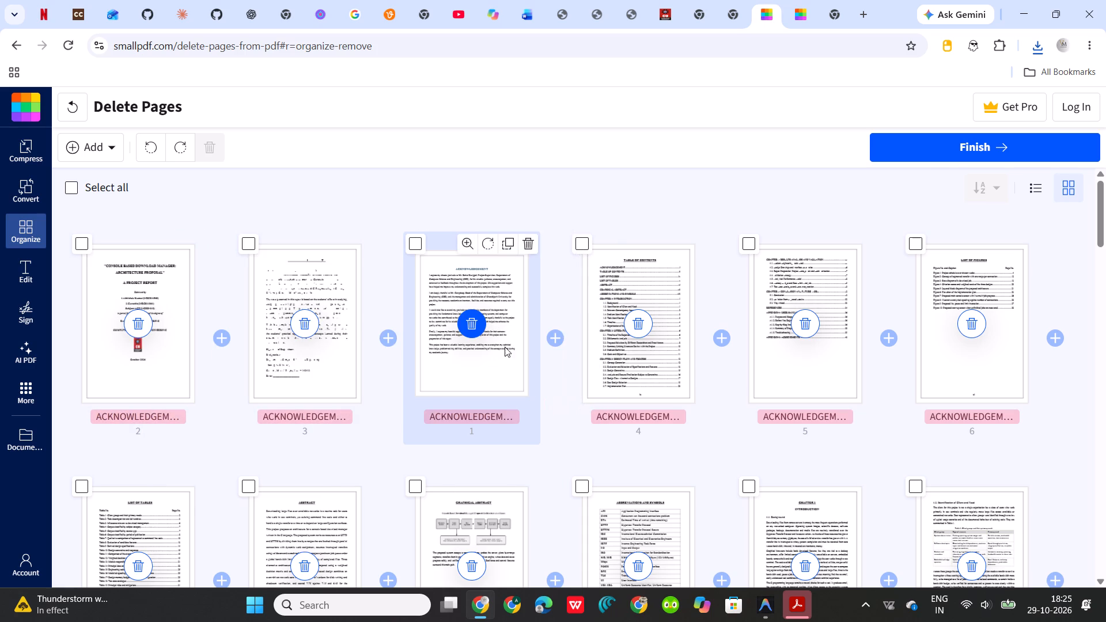
click(947, 156)
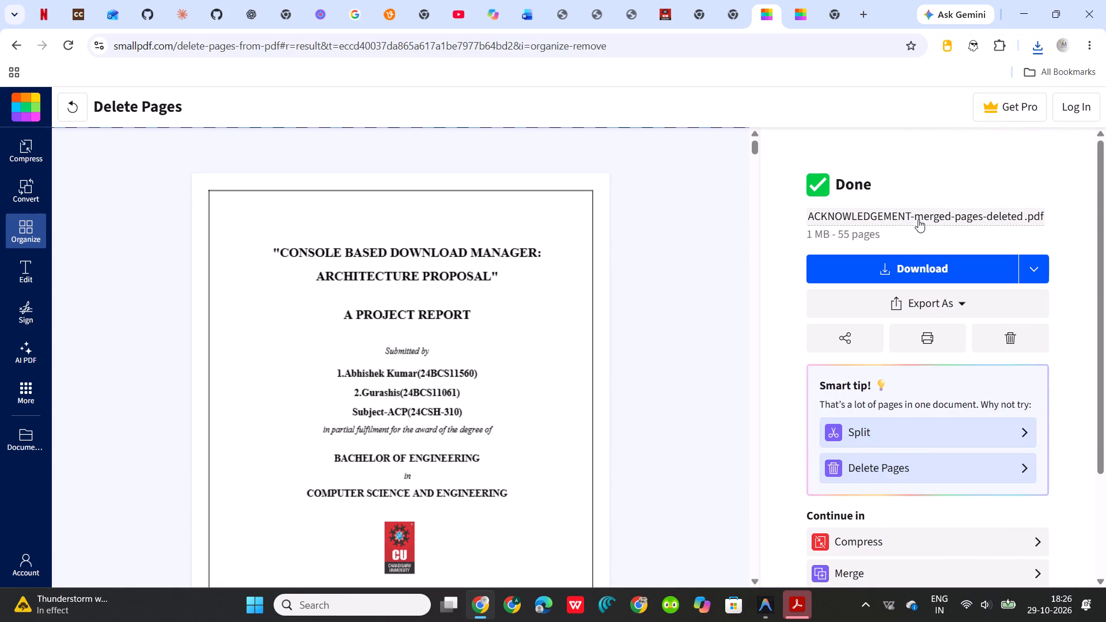
Open the finished PDF's file name for renaming and clear the existing name before the .pdf extension.
click(918, 219)
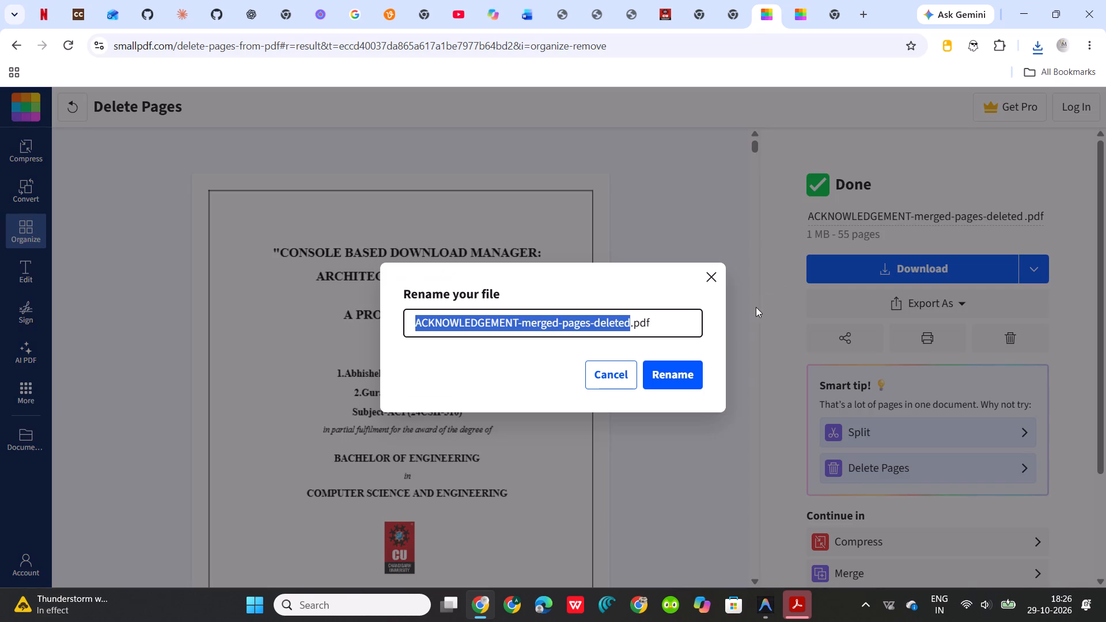
key(BackSpace)
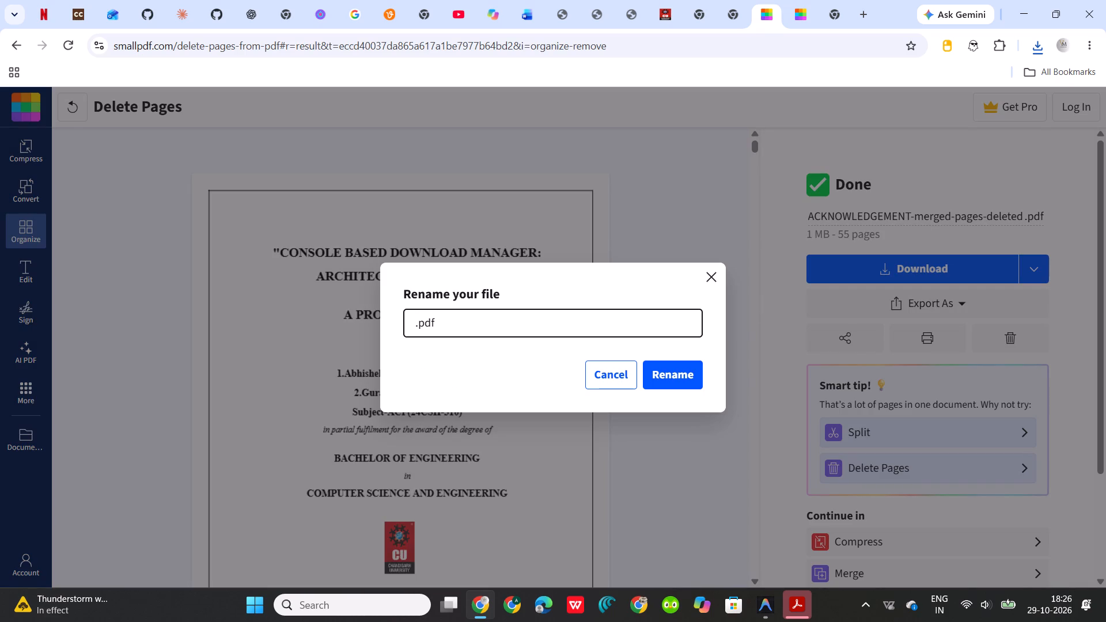
key(e)
key(BackSpace)
key(BackSpace)
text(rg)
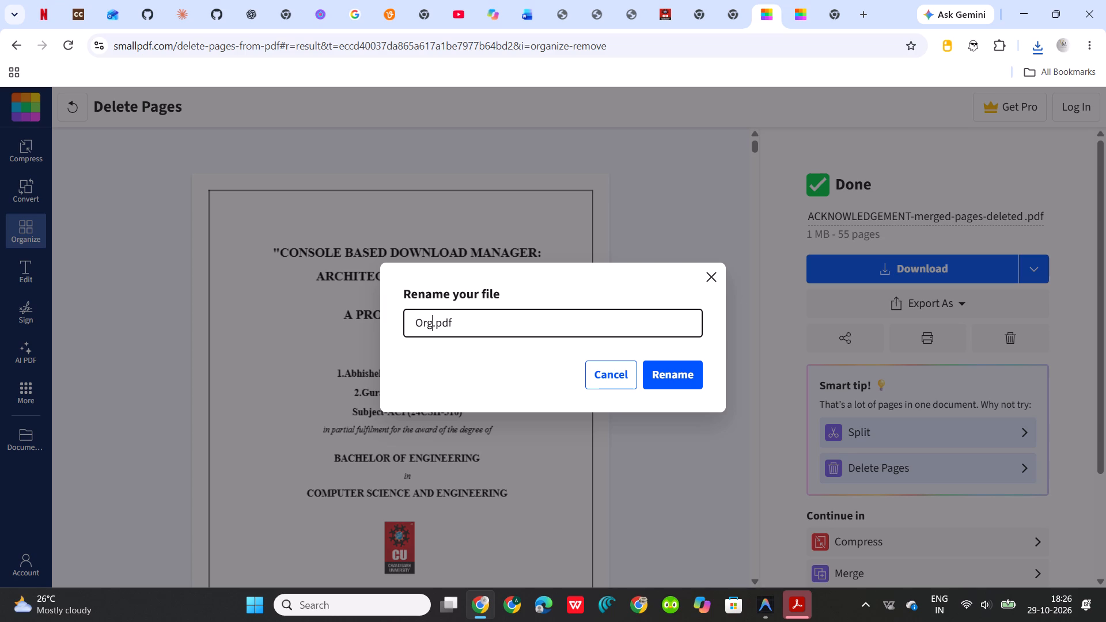